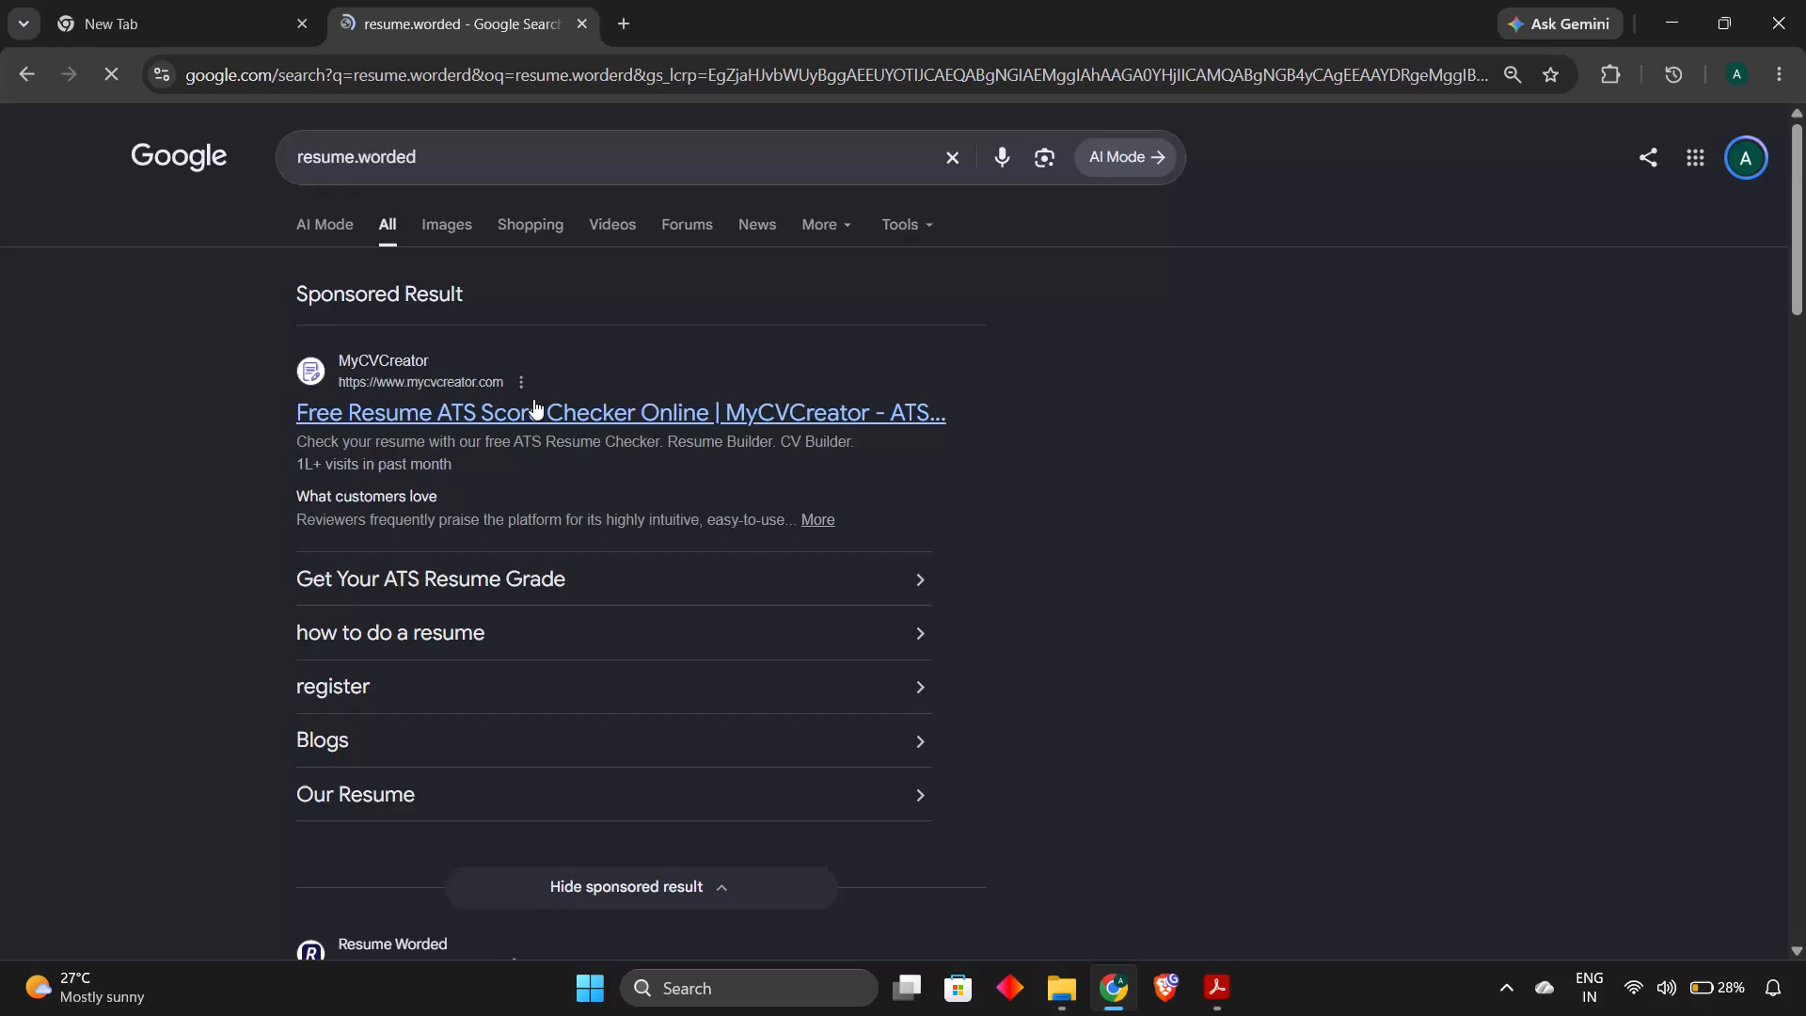
# Open the Resume Worded website from the search results.
pyautogui.scroll(-2, 499, 458)
pyautogui.click(446, 661)
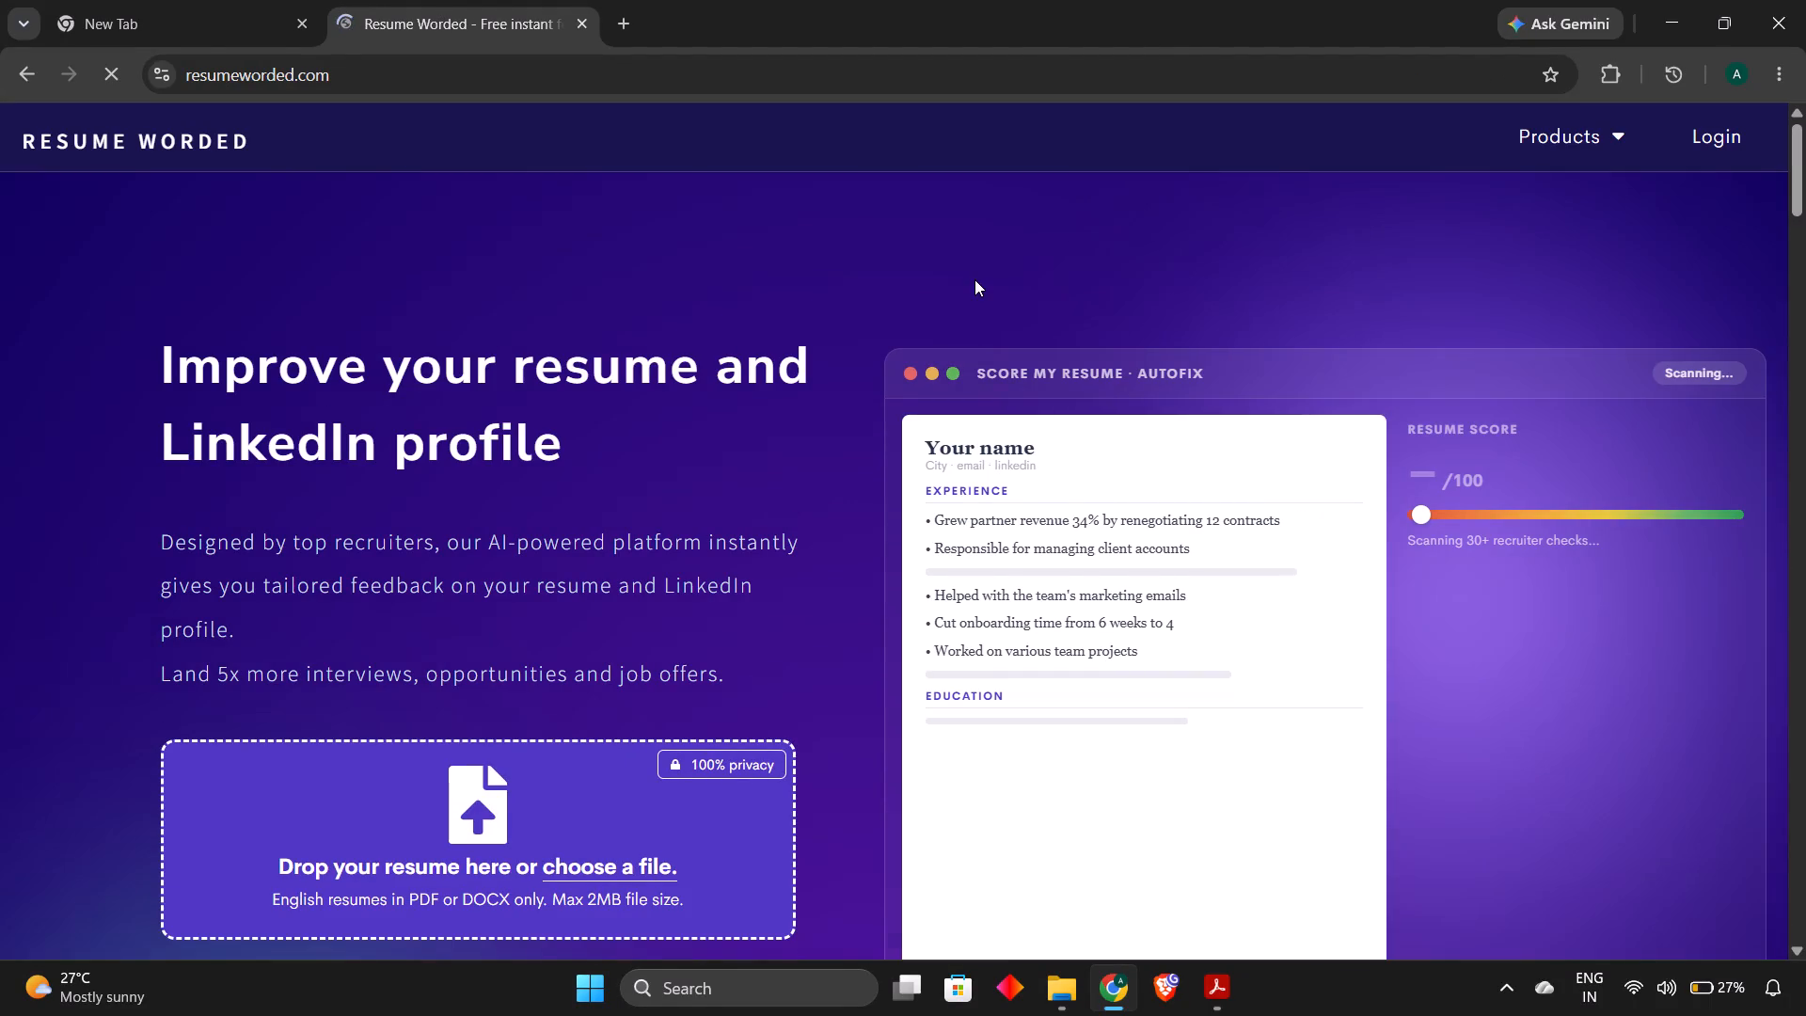
# Choose Latest Resume.pdf as the resume file to upload, finding it by searching Home for "latest resume".
pyautogui.scroll(-3, 974, 279)
pyautogui.click(466, 564)
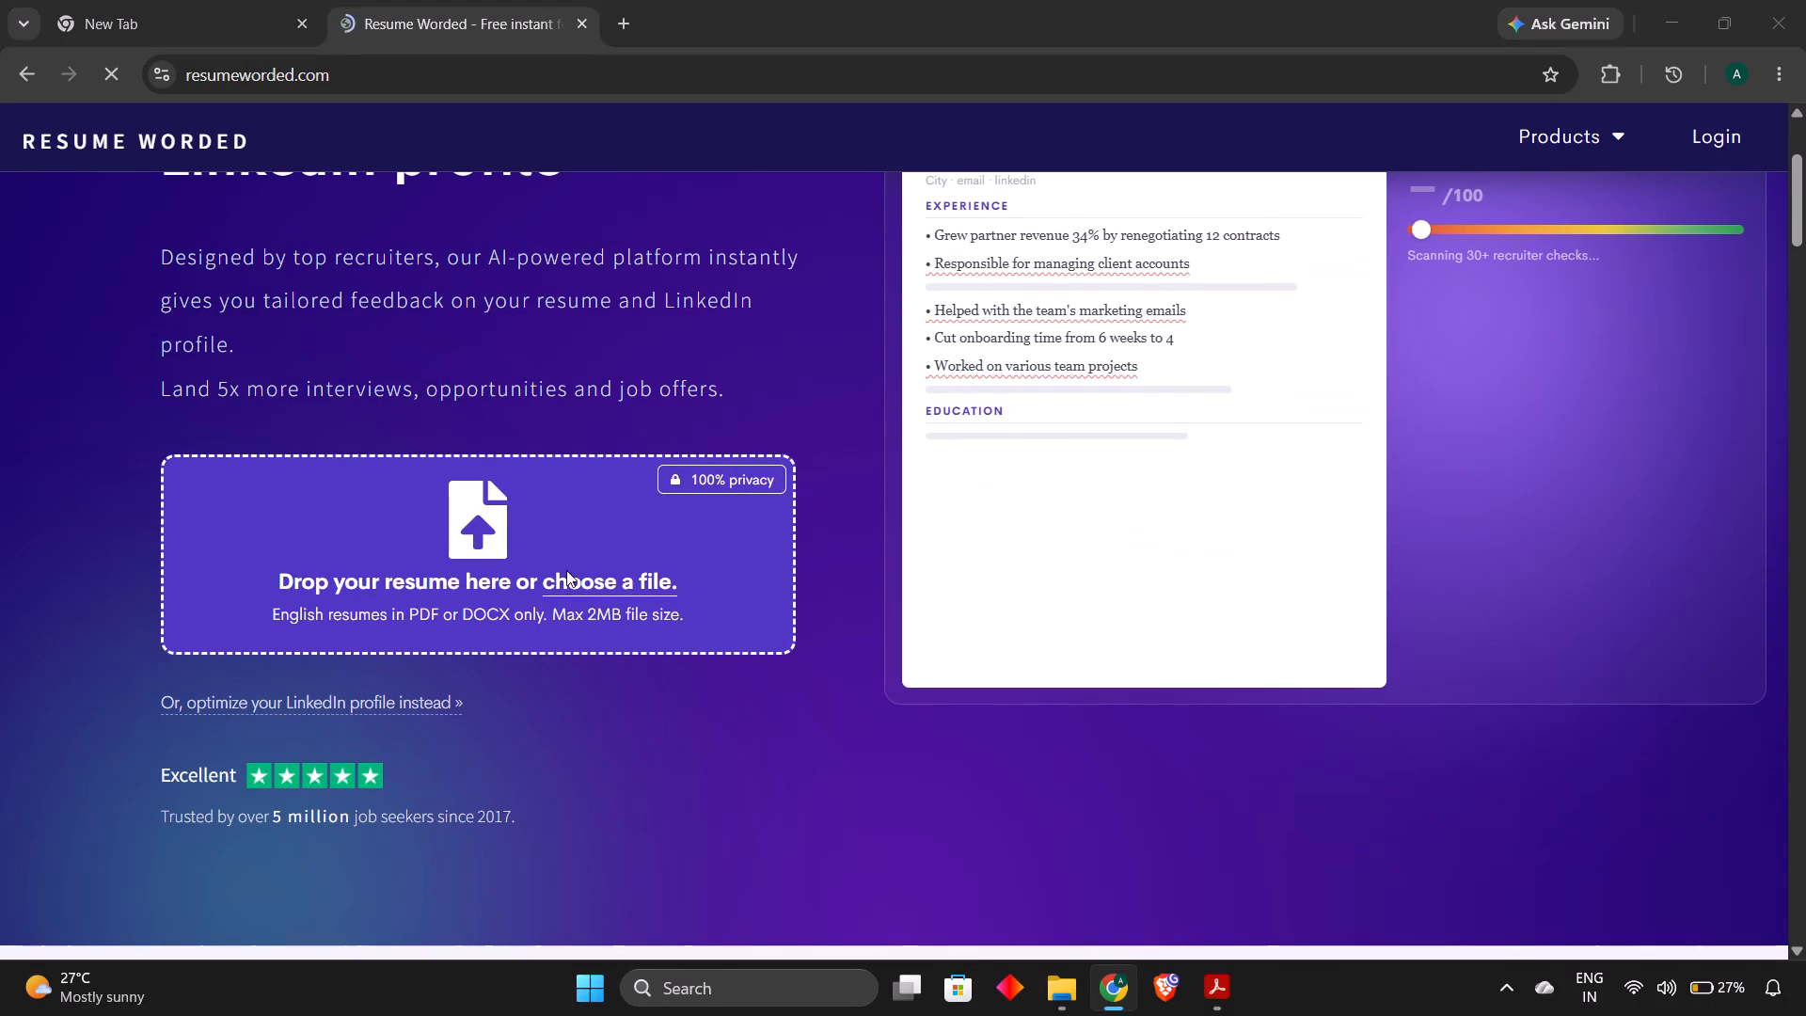
pyautogui.click(593, 588)
pyautogui.scroll(3, 125, 206)
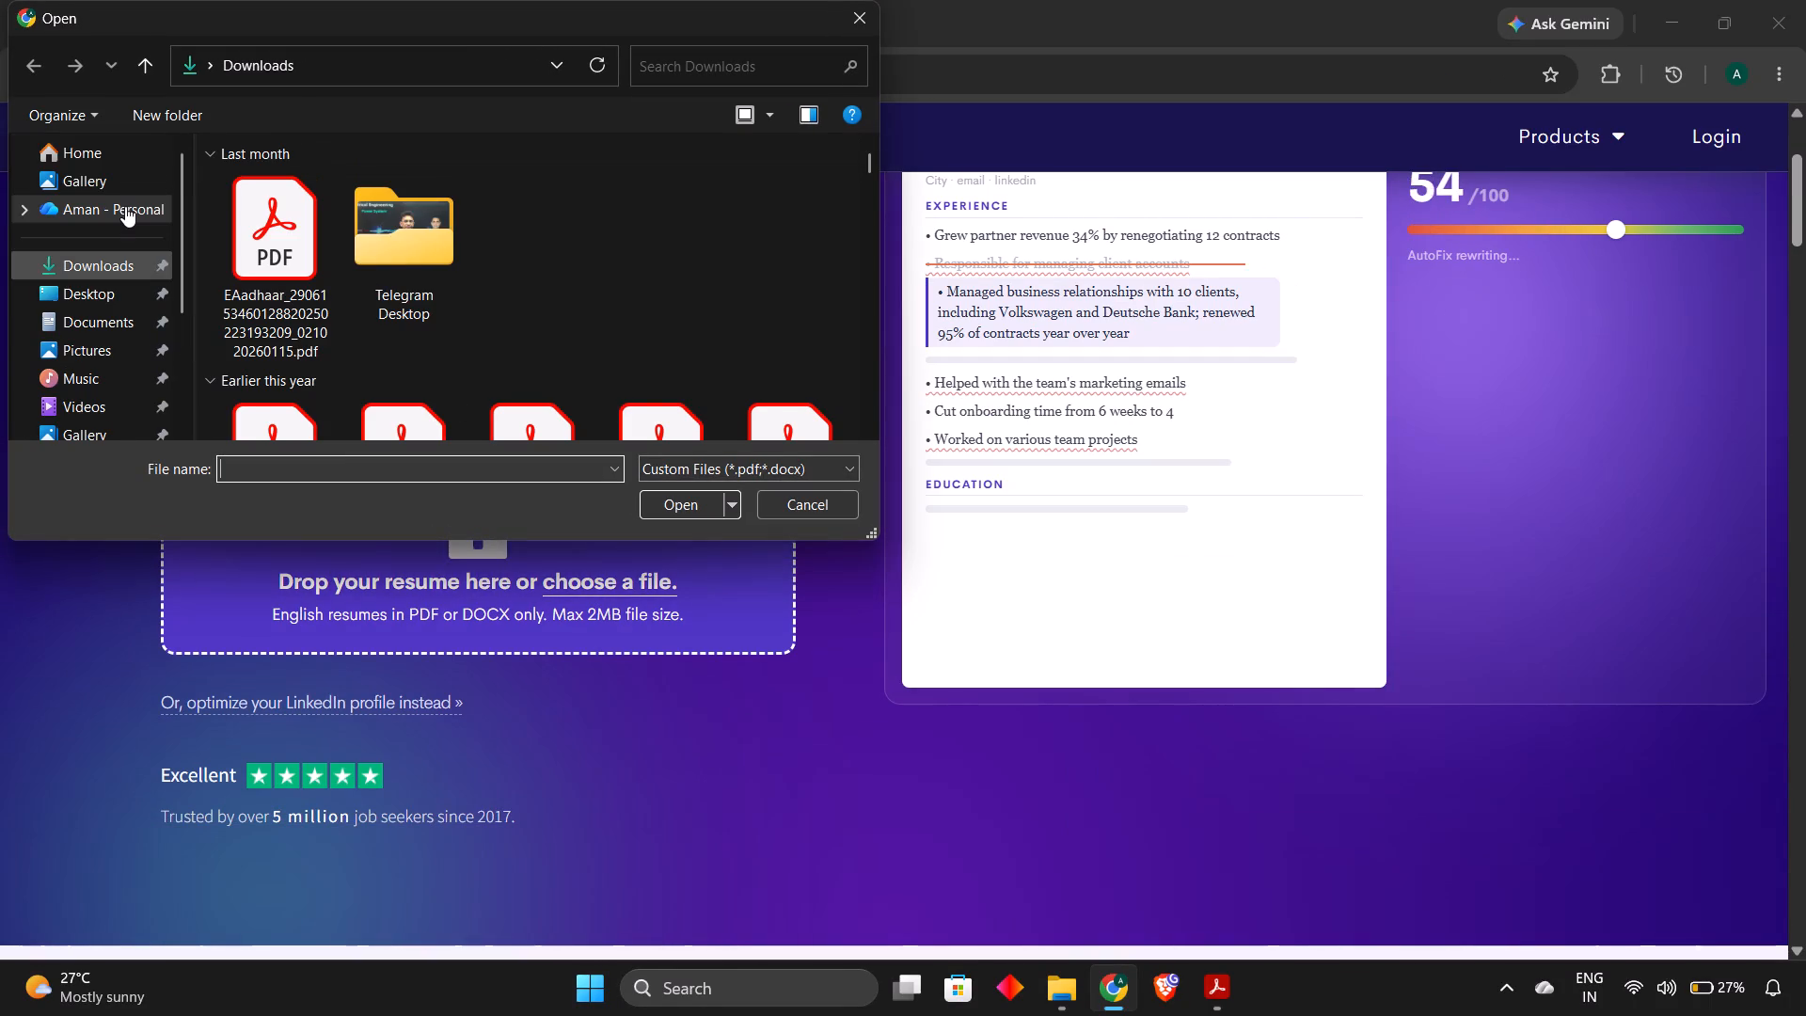
pyautogui.scroll(2, 125, 206)
pyautogui.click(125, 156)
pyautogui.click(748, 73)
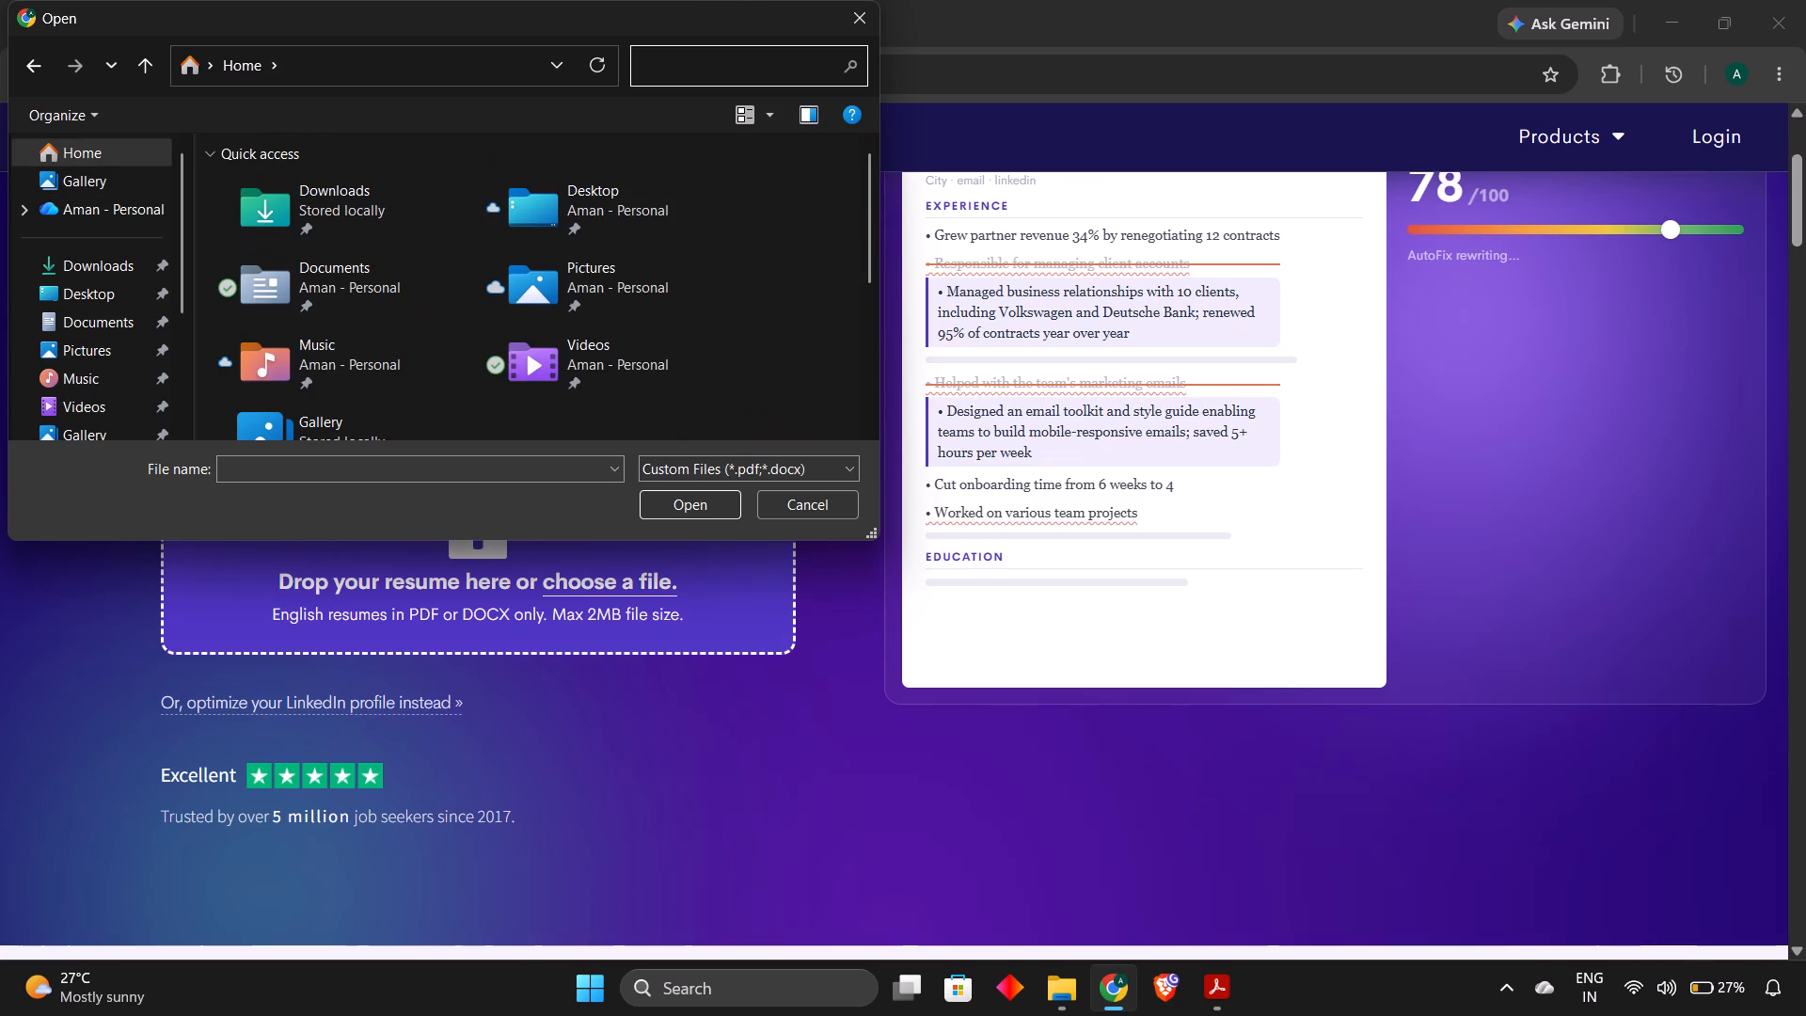
pyautogui.write('latest resume')
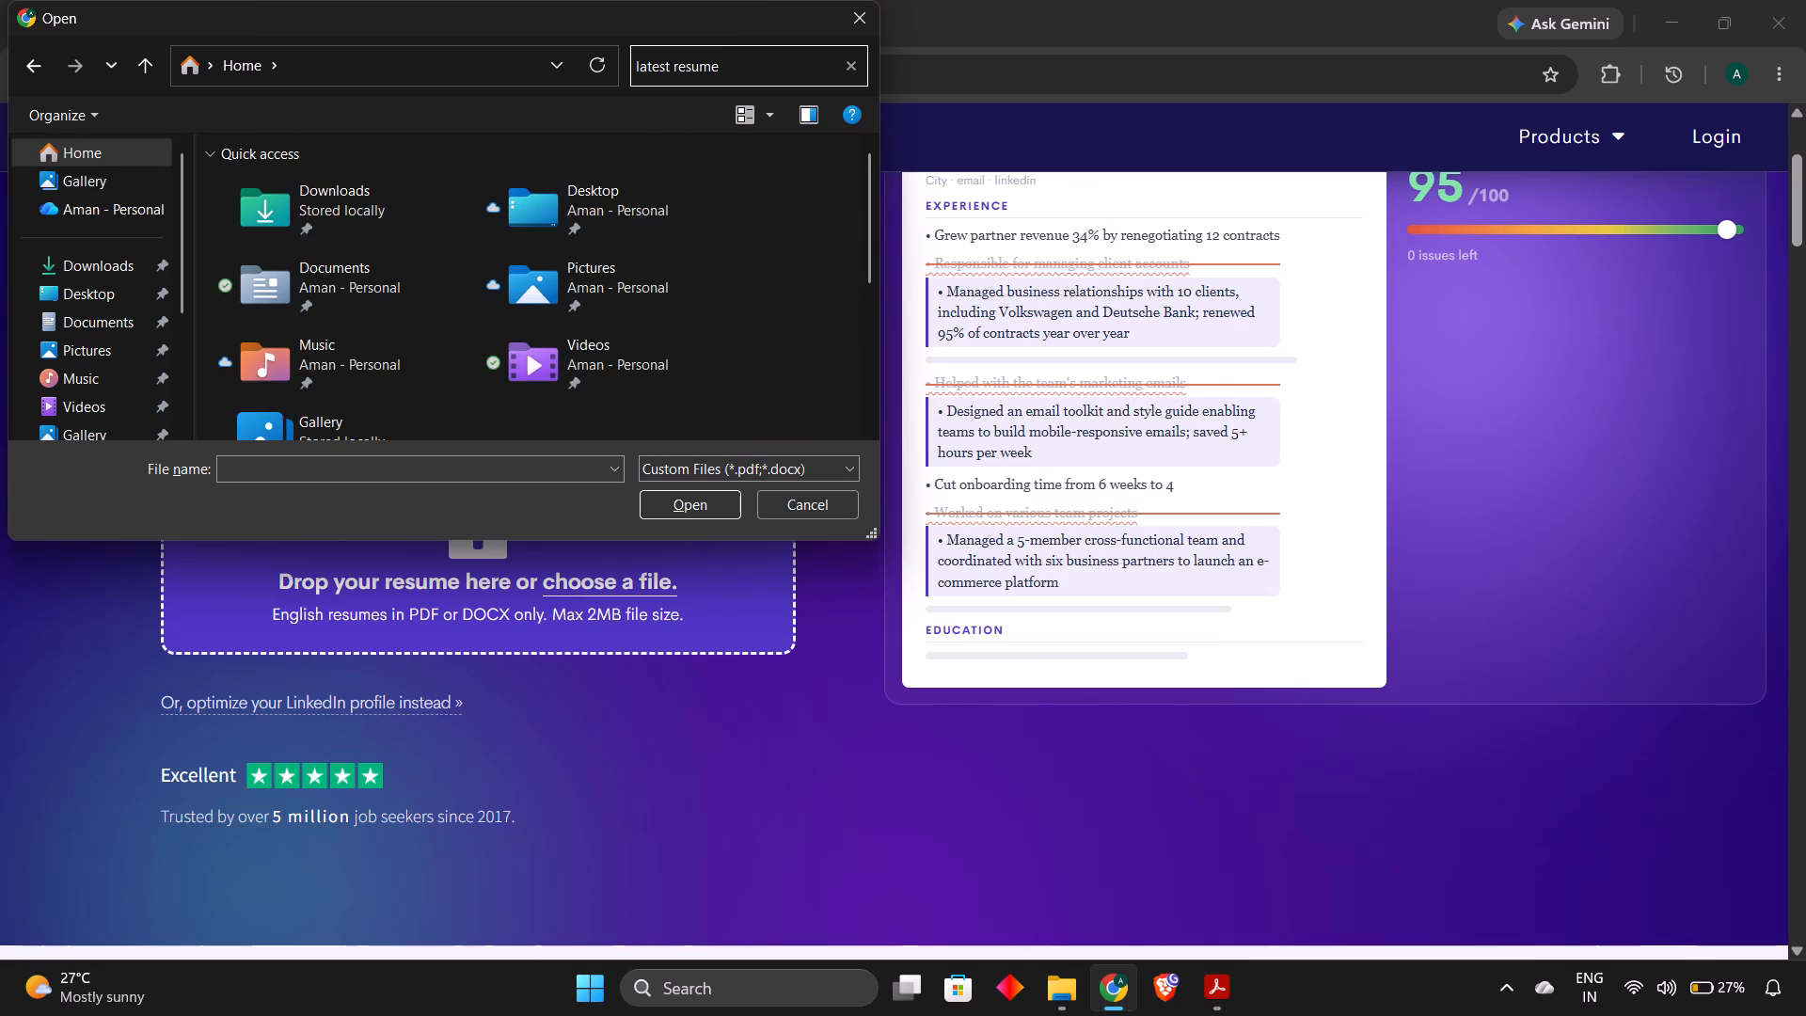
pyautogui.click(544, 167)
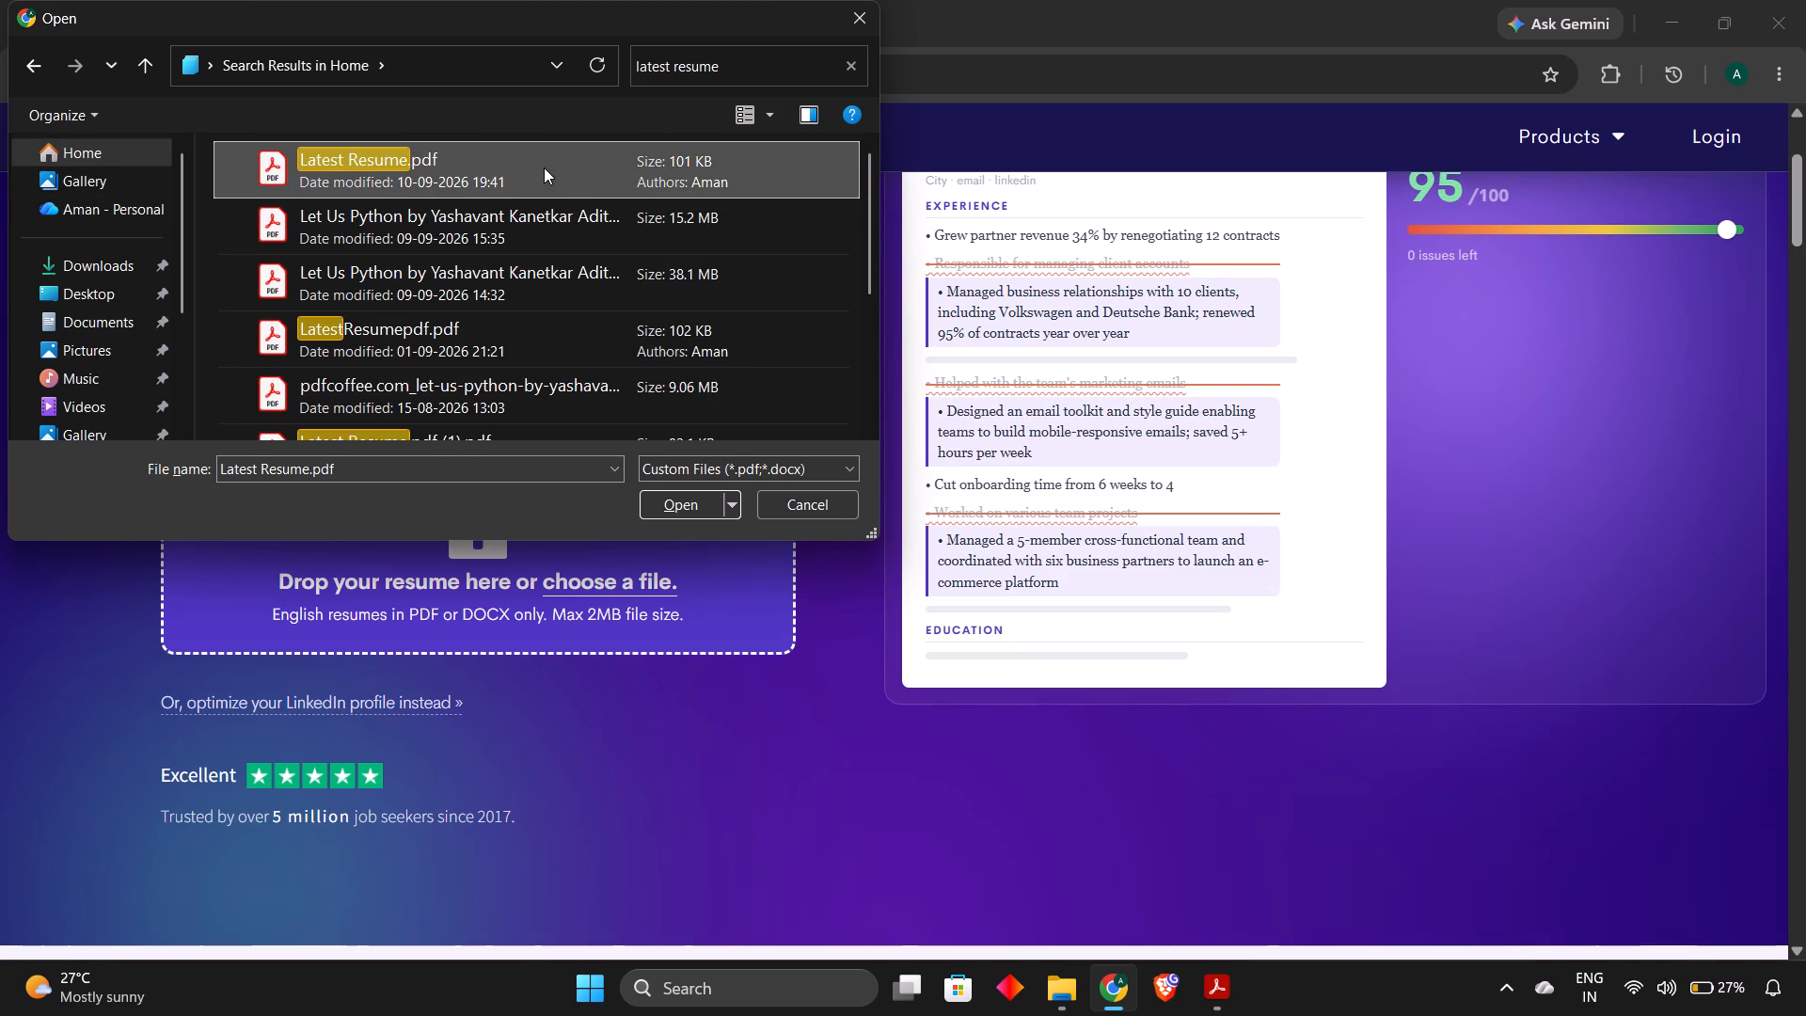
# Upload the selected Latest Resume.pdf for the free resume review.
pyautogui.click(680, 498)
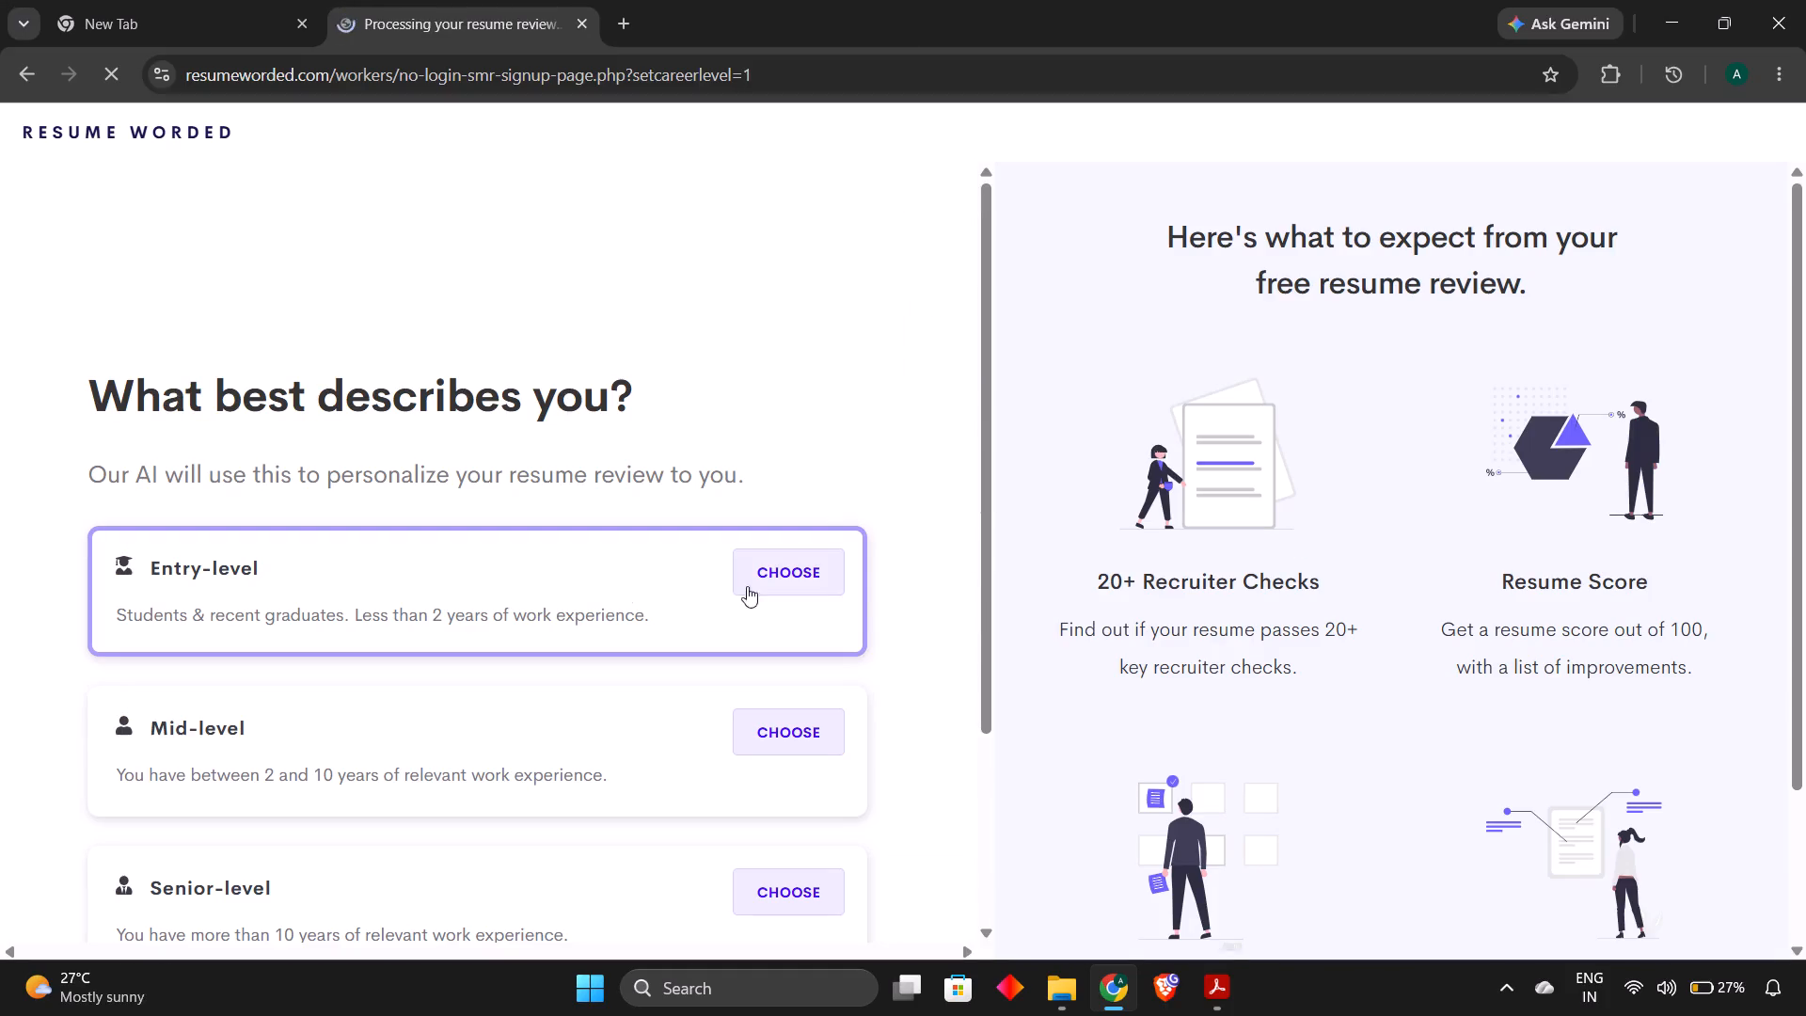
# Choose Entry-level as the career level for the resume review and bring up the sign-up options.
pyautogui.click(597, 586)
pyautogui.scroll(-2, 536, 588)
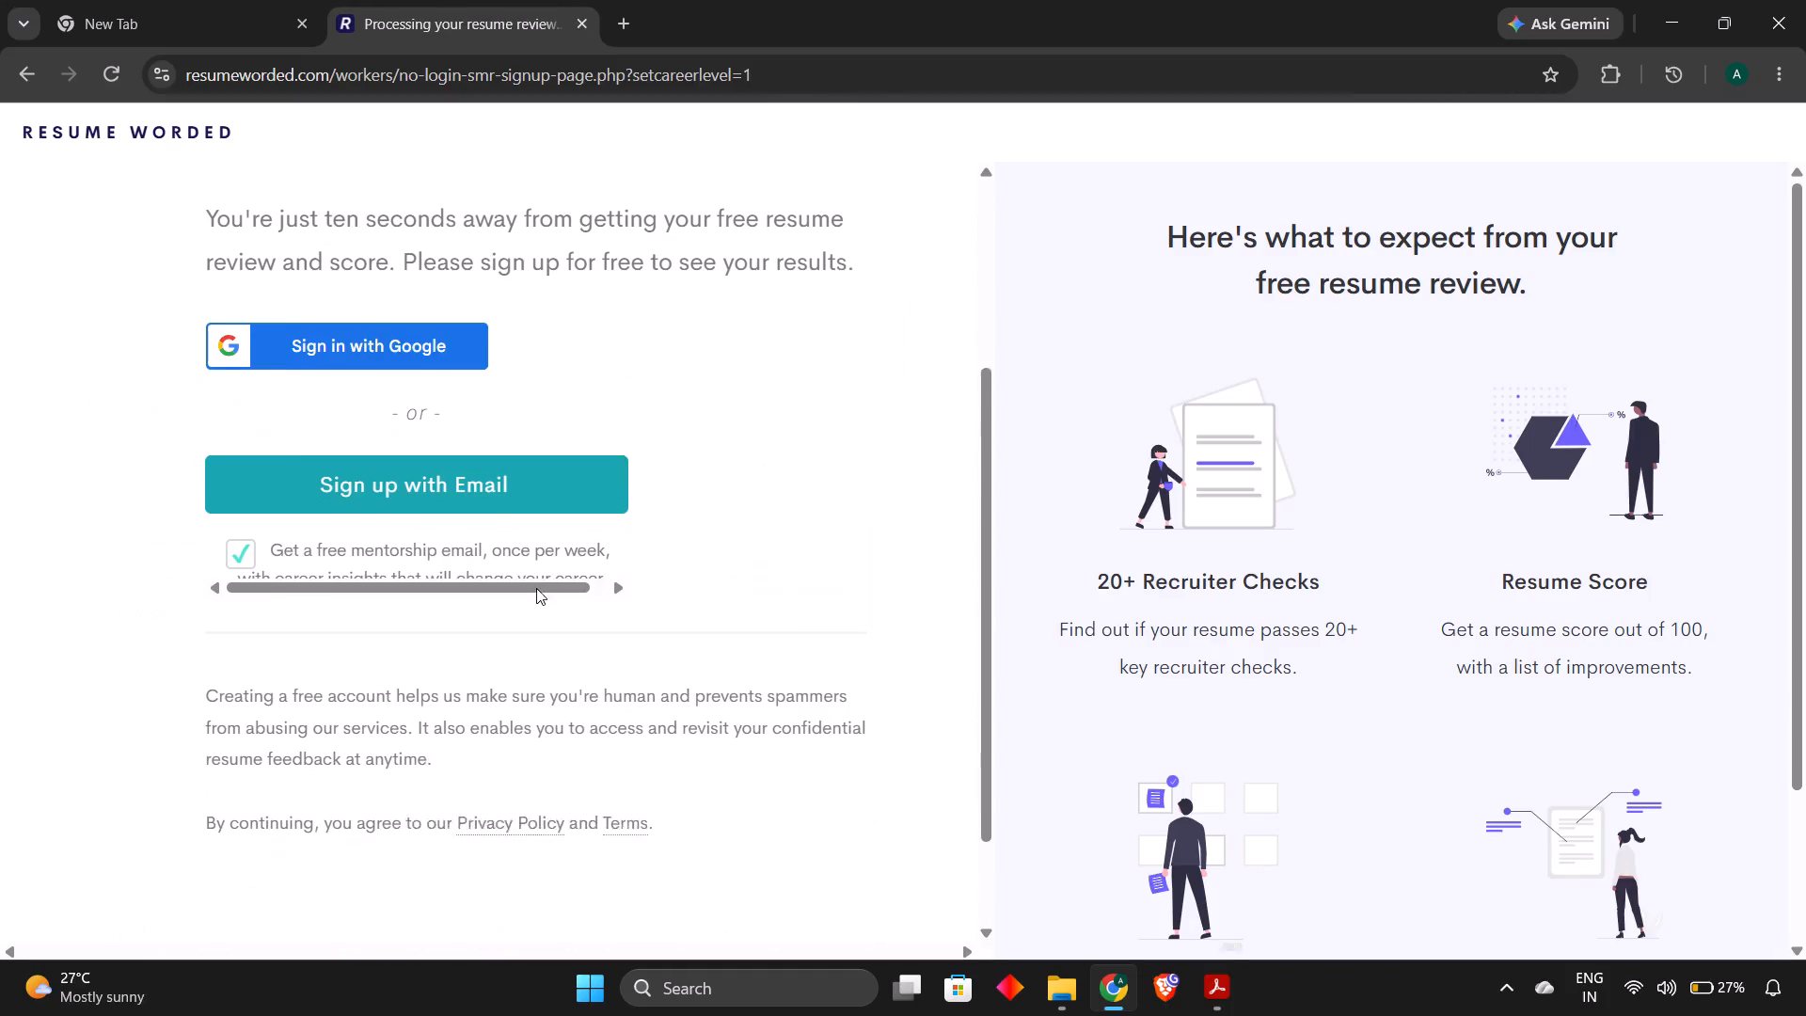
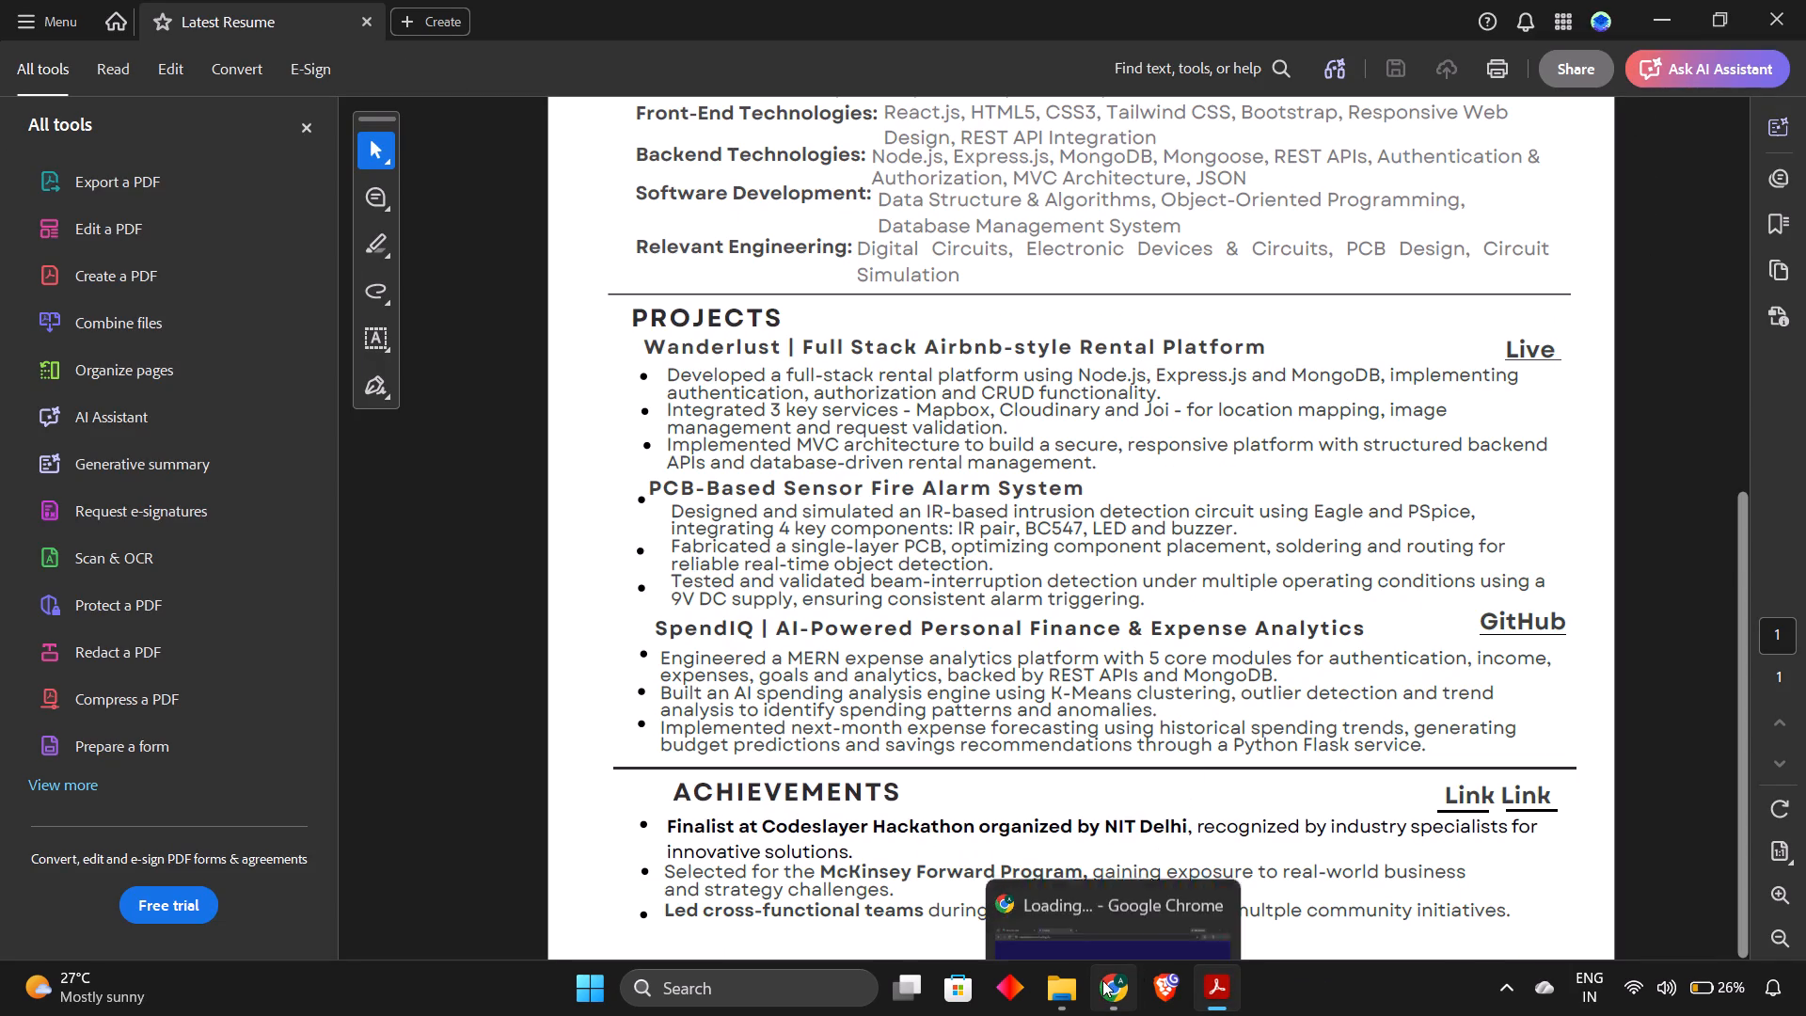
# Switch from Adobe Acrobat to Google Chrome to check the Resume Worded analysis page.
pyautogui.click(1107, 982)
# Switch to the File Explorer window holding the "latest resume" search results.
pyautogui.click(1075, 979)
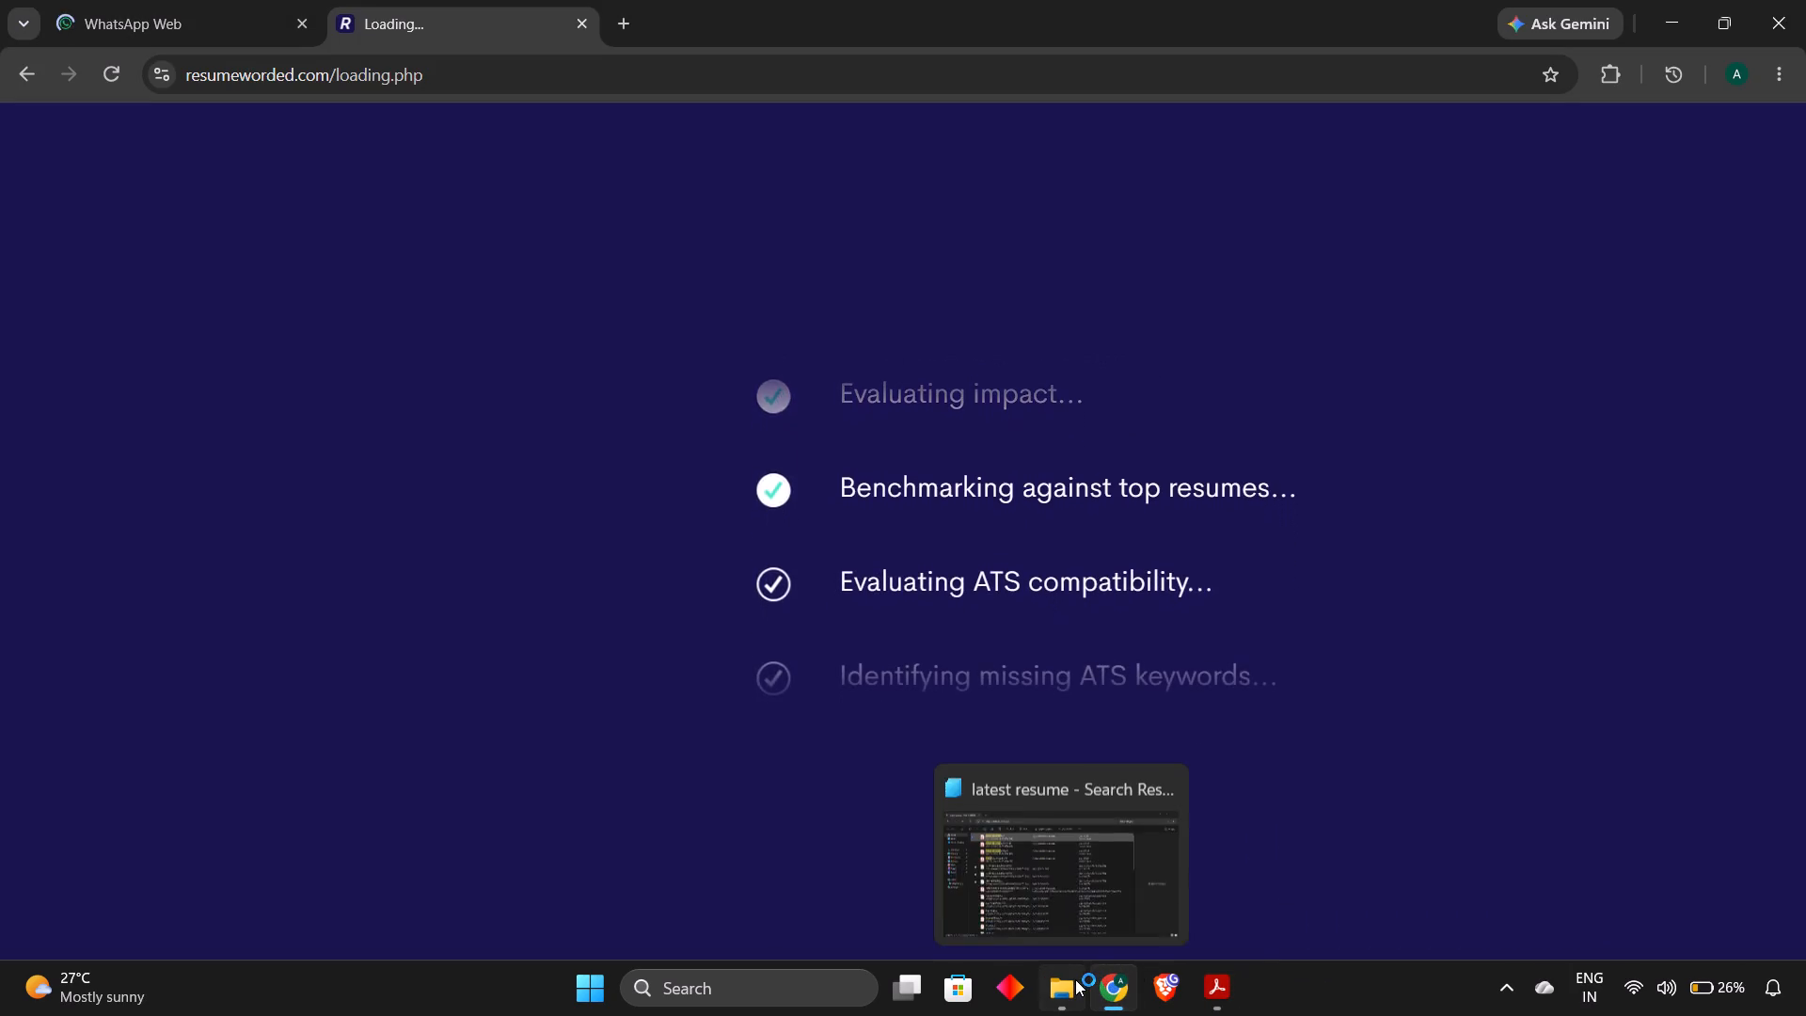
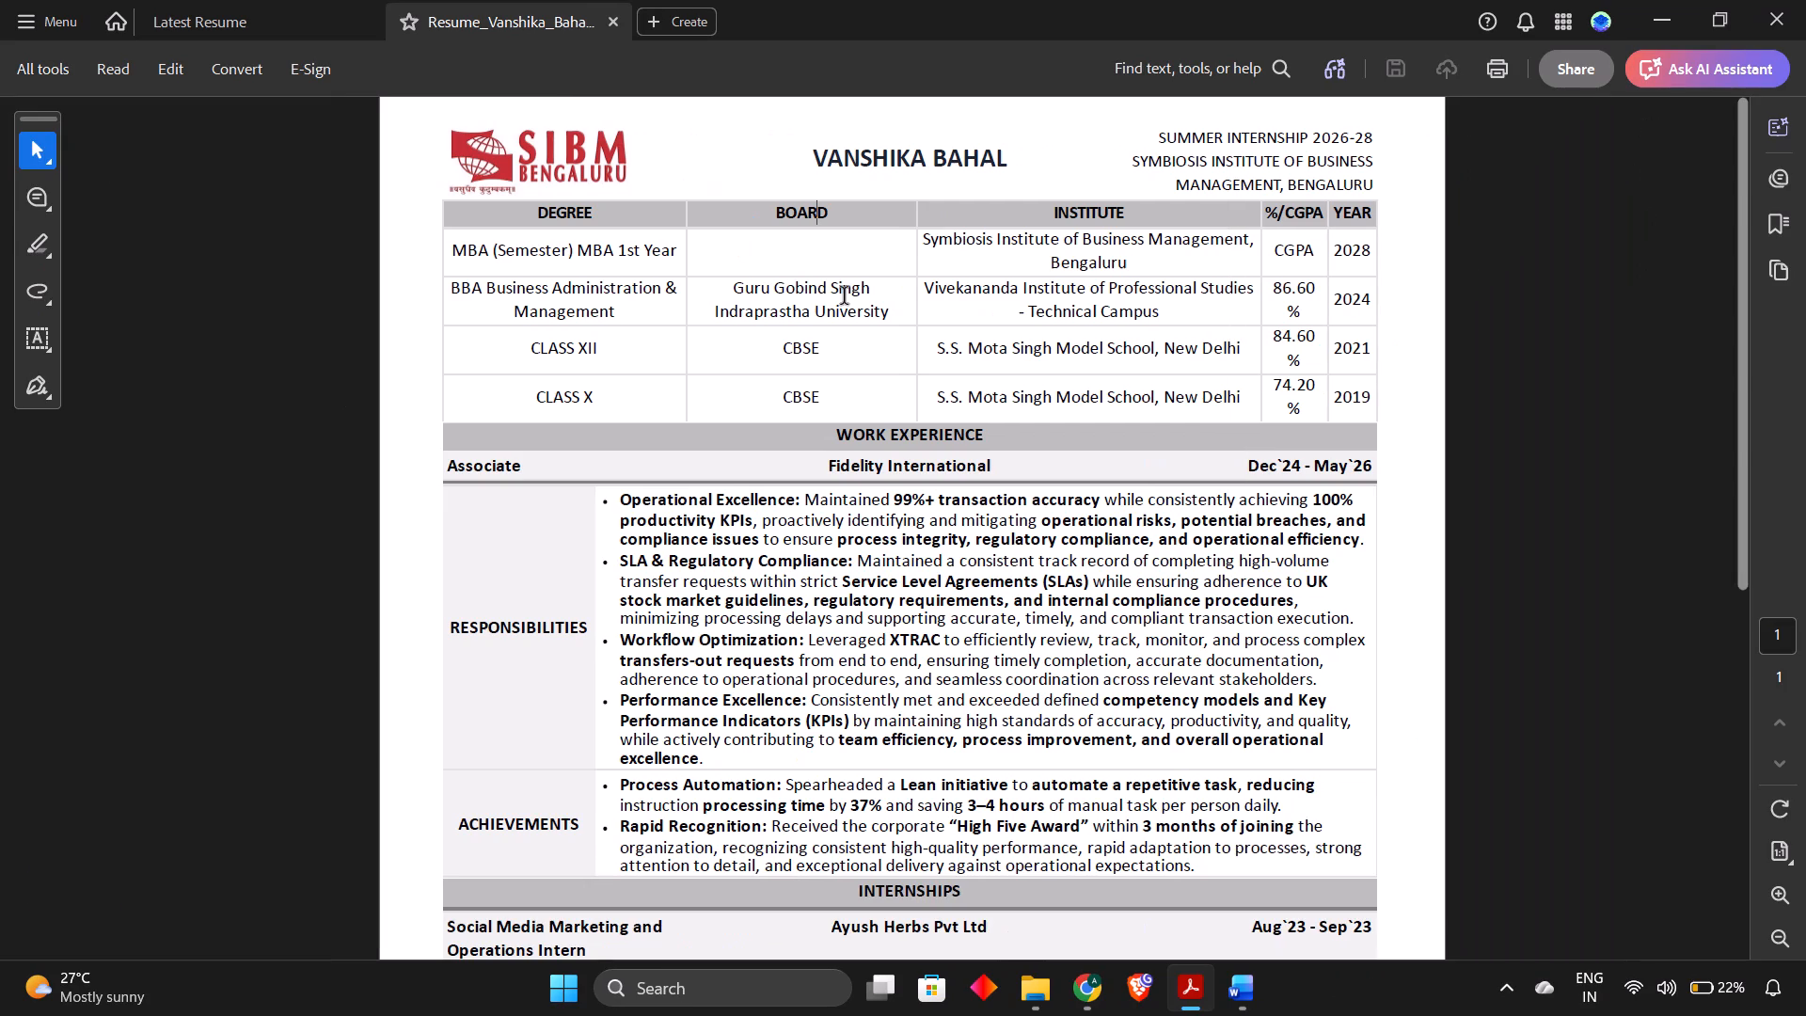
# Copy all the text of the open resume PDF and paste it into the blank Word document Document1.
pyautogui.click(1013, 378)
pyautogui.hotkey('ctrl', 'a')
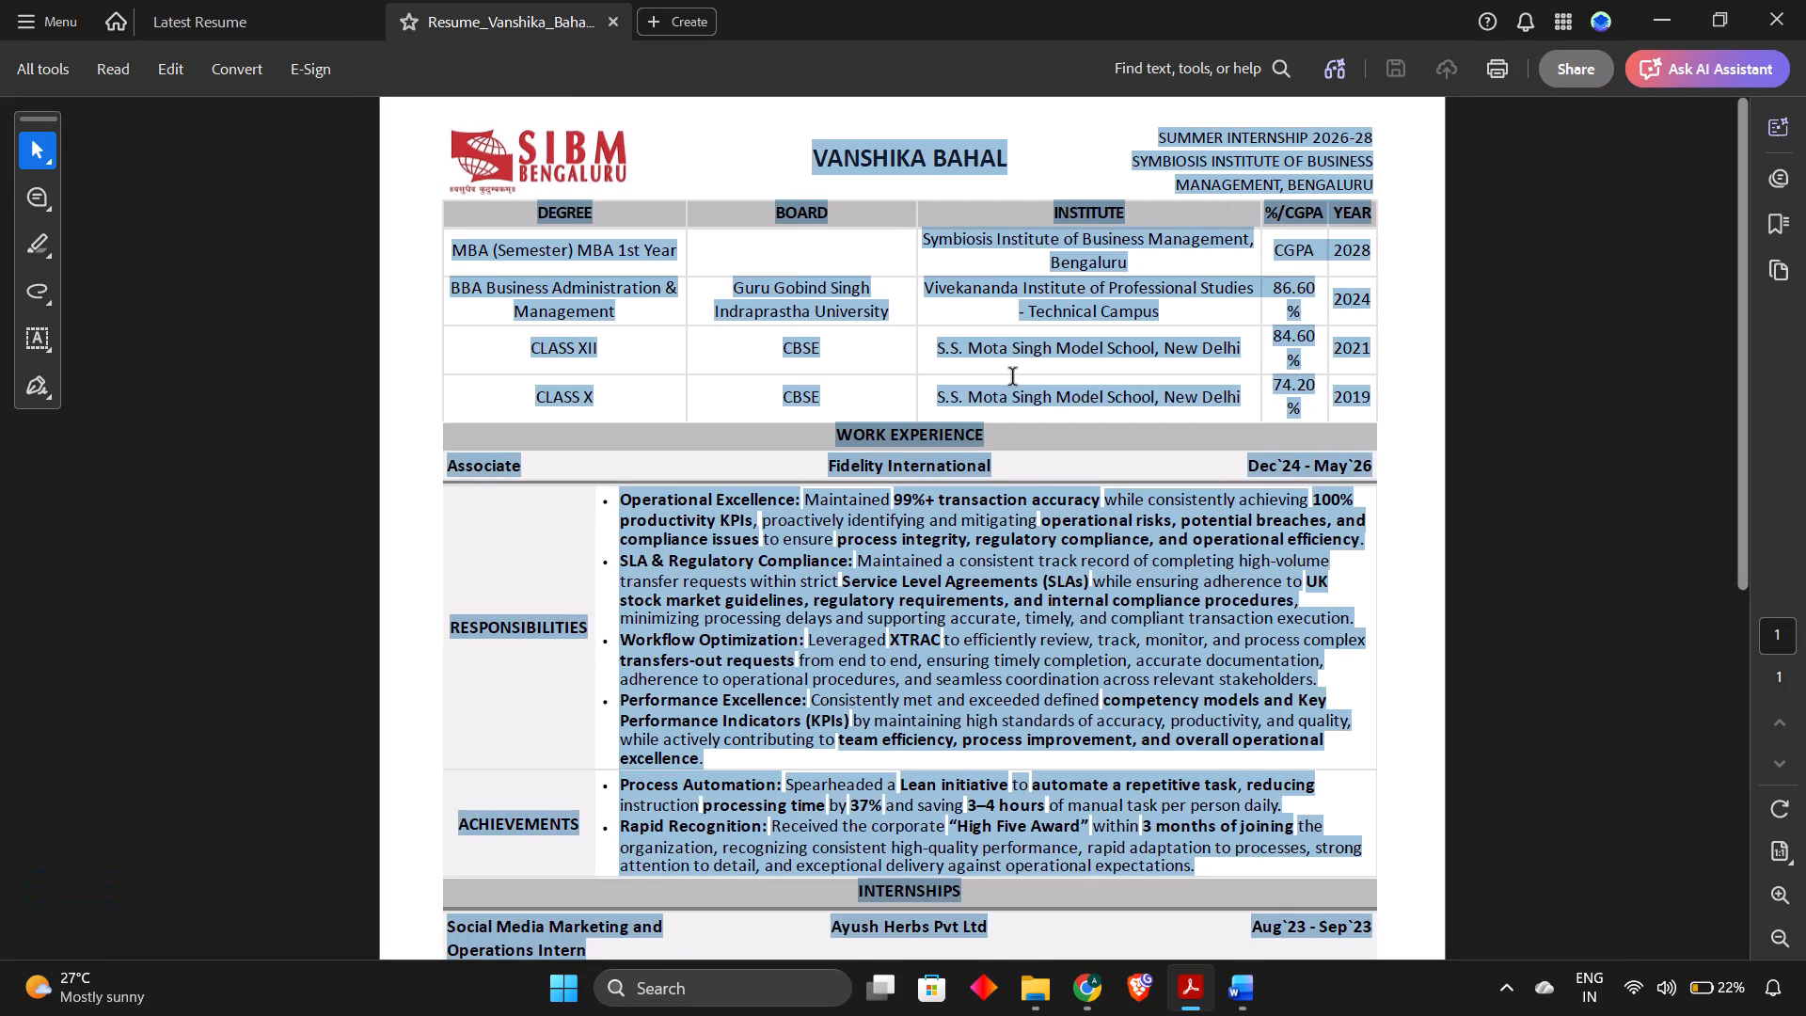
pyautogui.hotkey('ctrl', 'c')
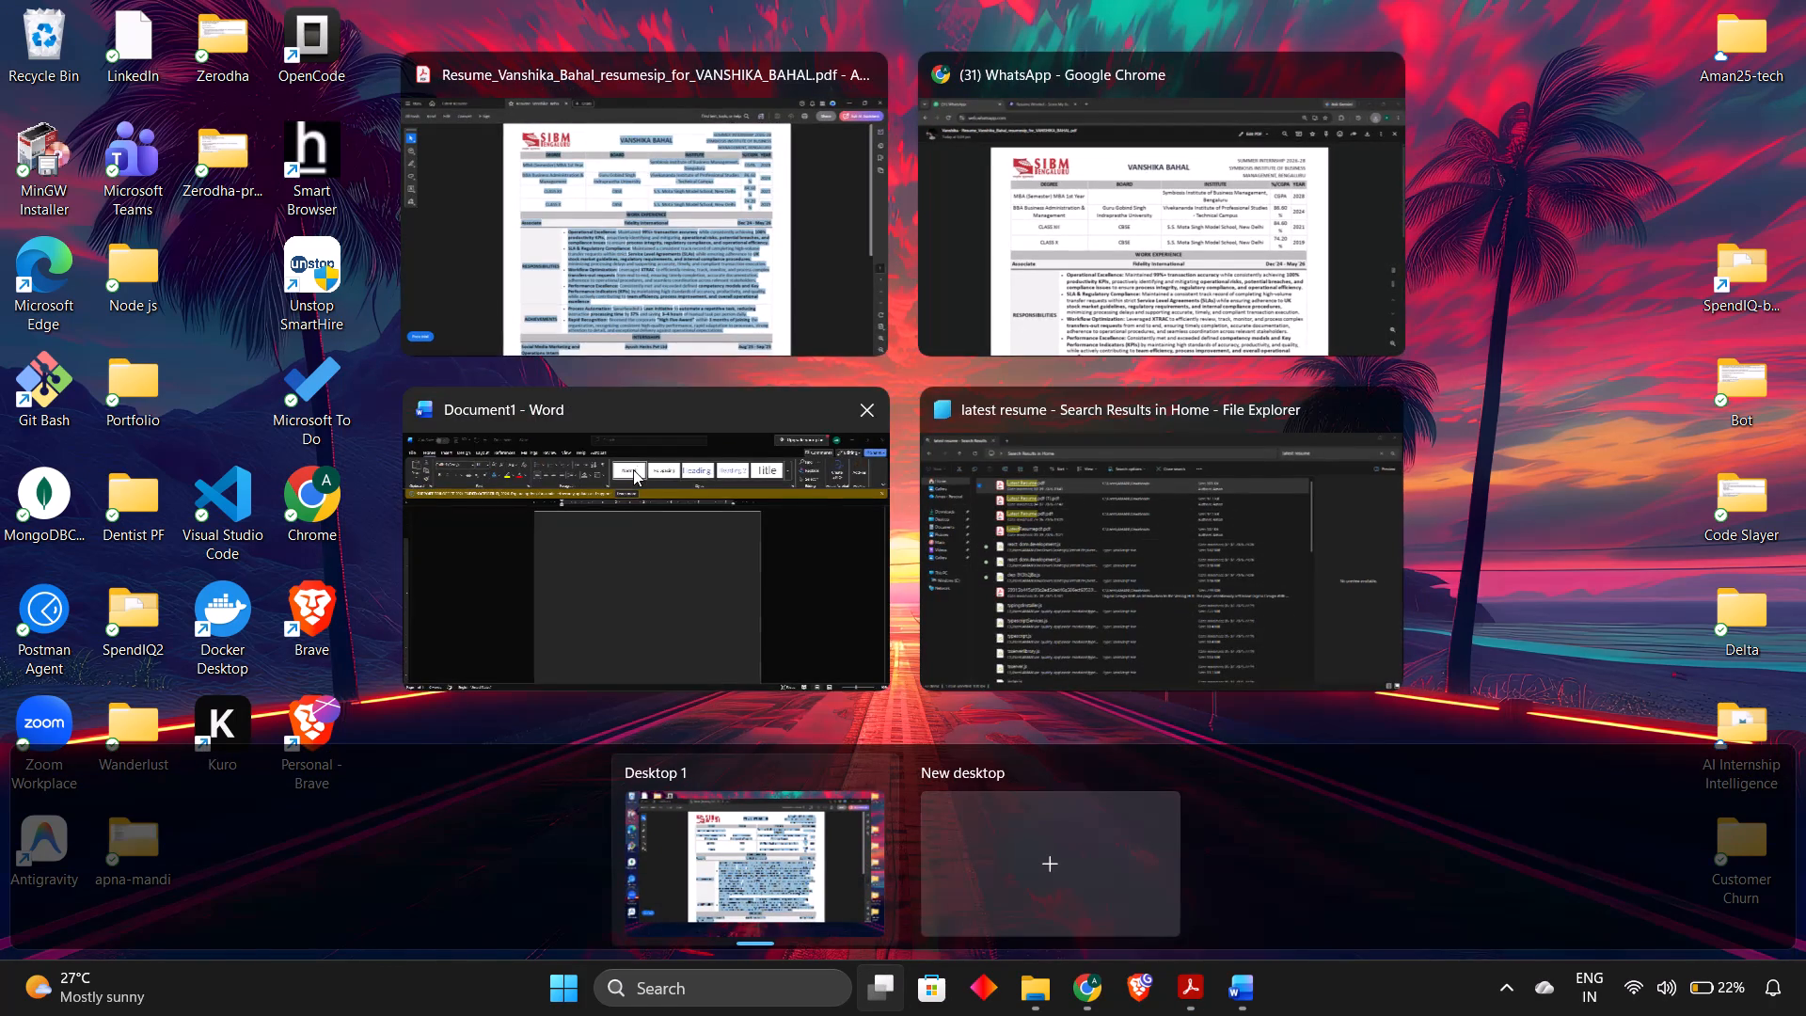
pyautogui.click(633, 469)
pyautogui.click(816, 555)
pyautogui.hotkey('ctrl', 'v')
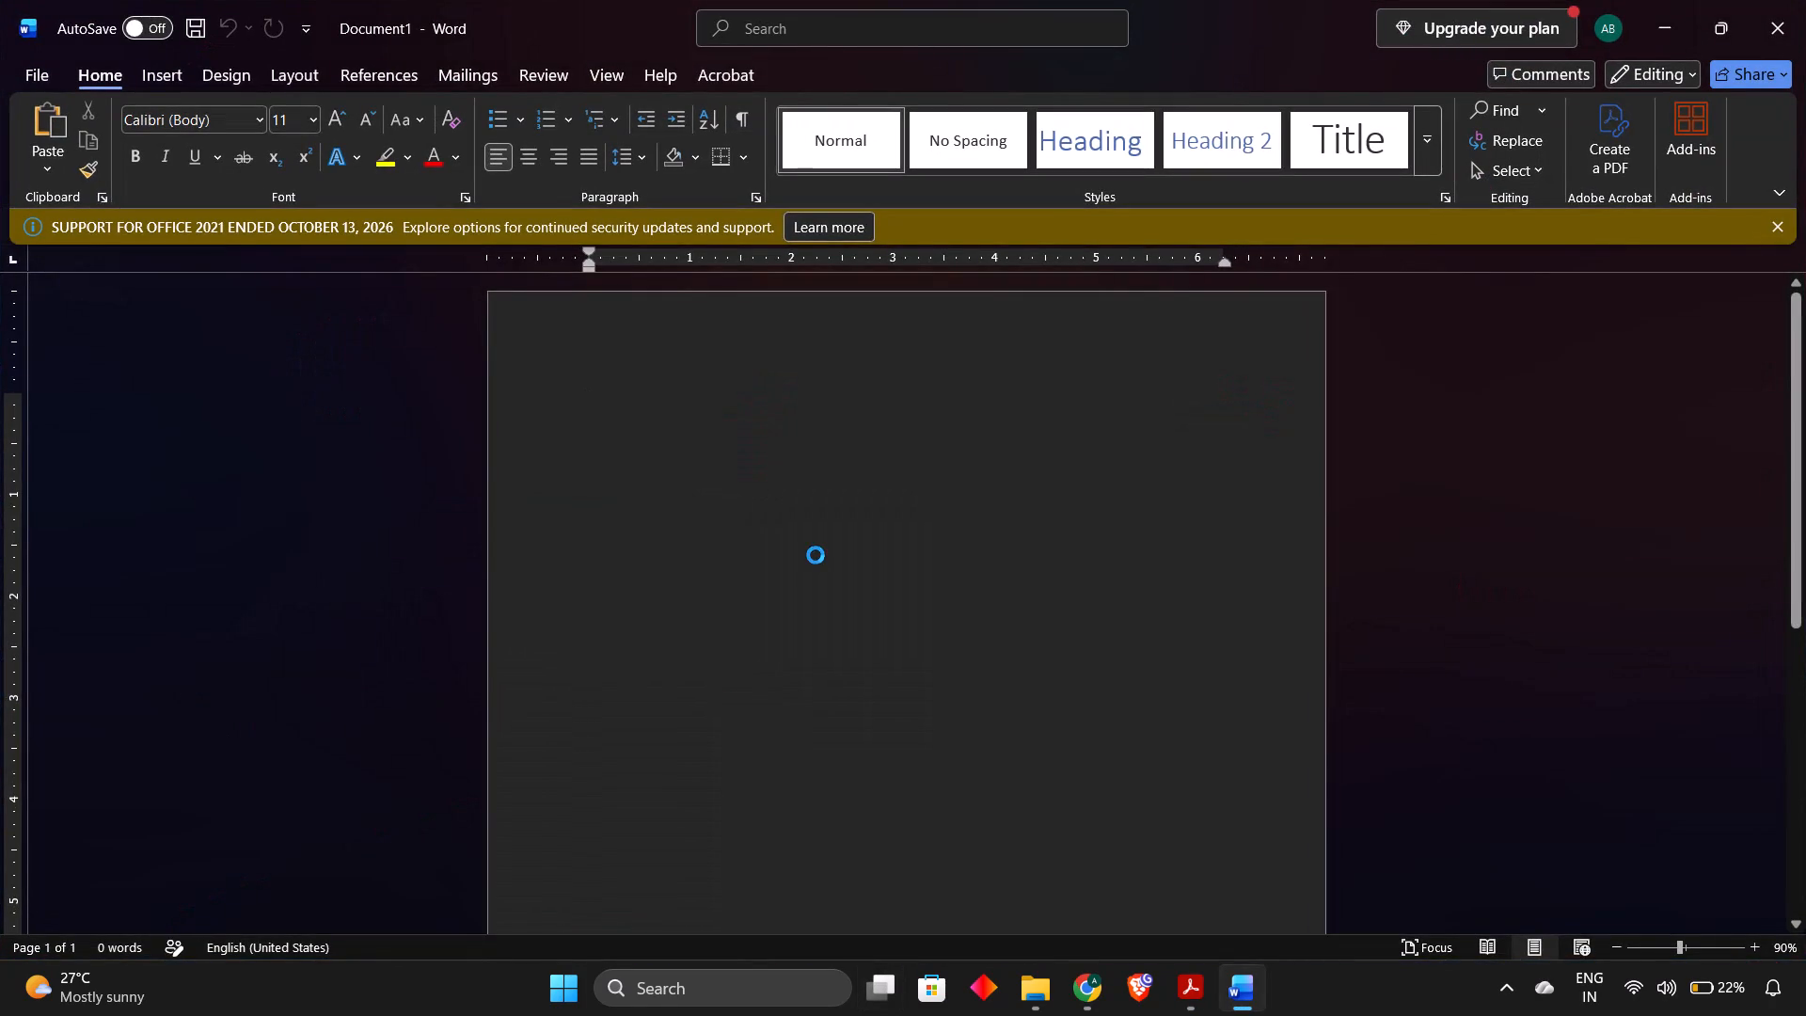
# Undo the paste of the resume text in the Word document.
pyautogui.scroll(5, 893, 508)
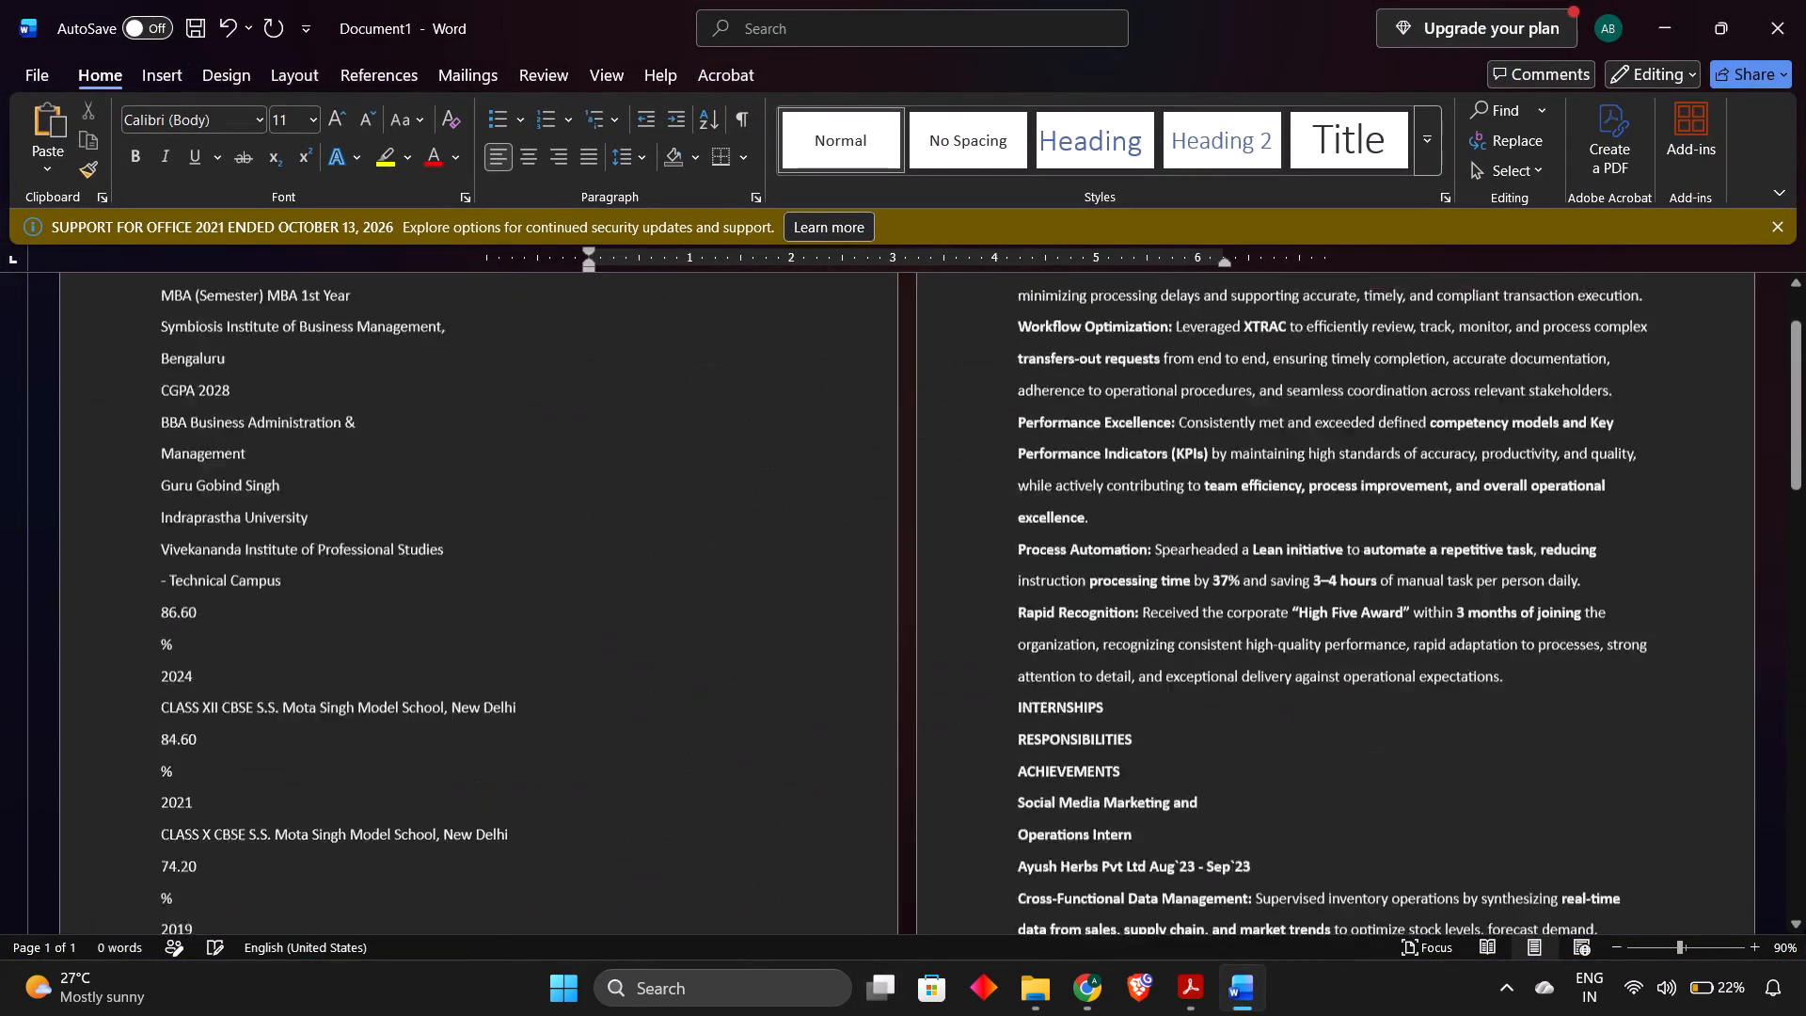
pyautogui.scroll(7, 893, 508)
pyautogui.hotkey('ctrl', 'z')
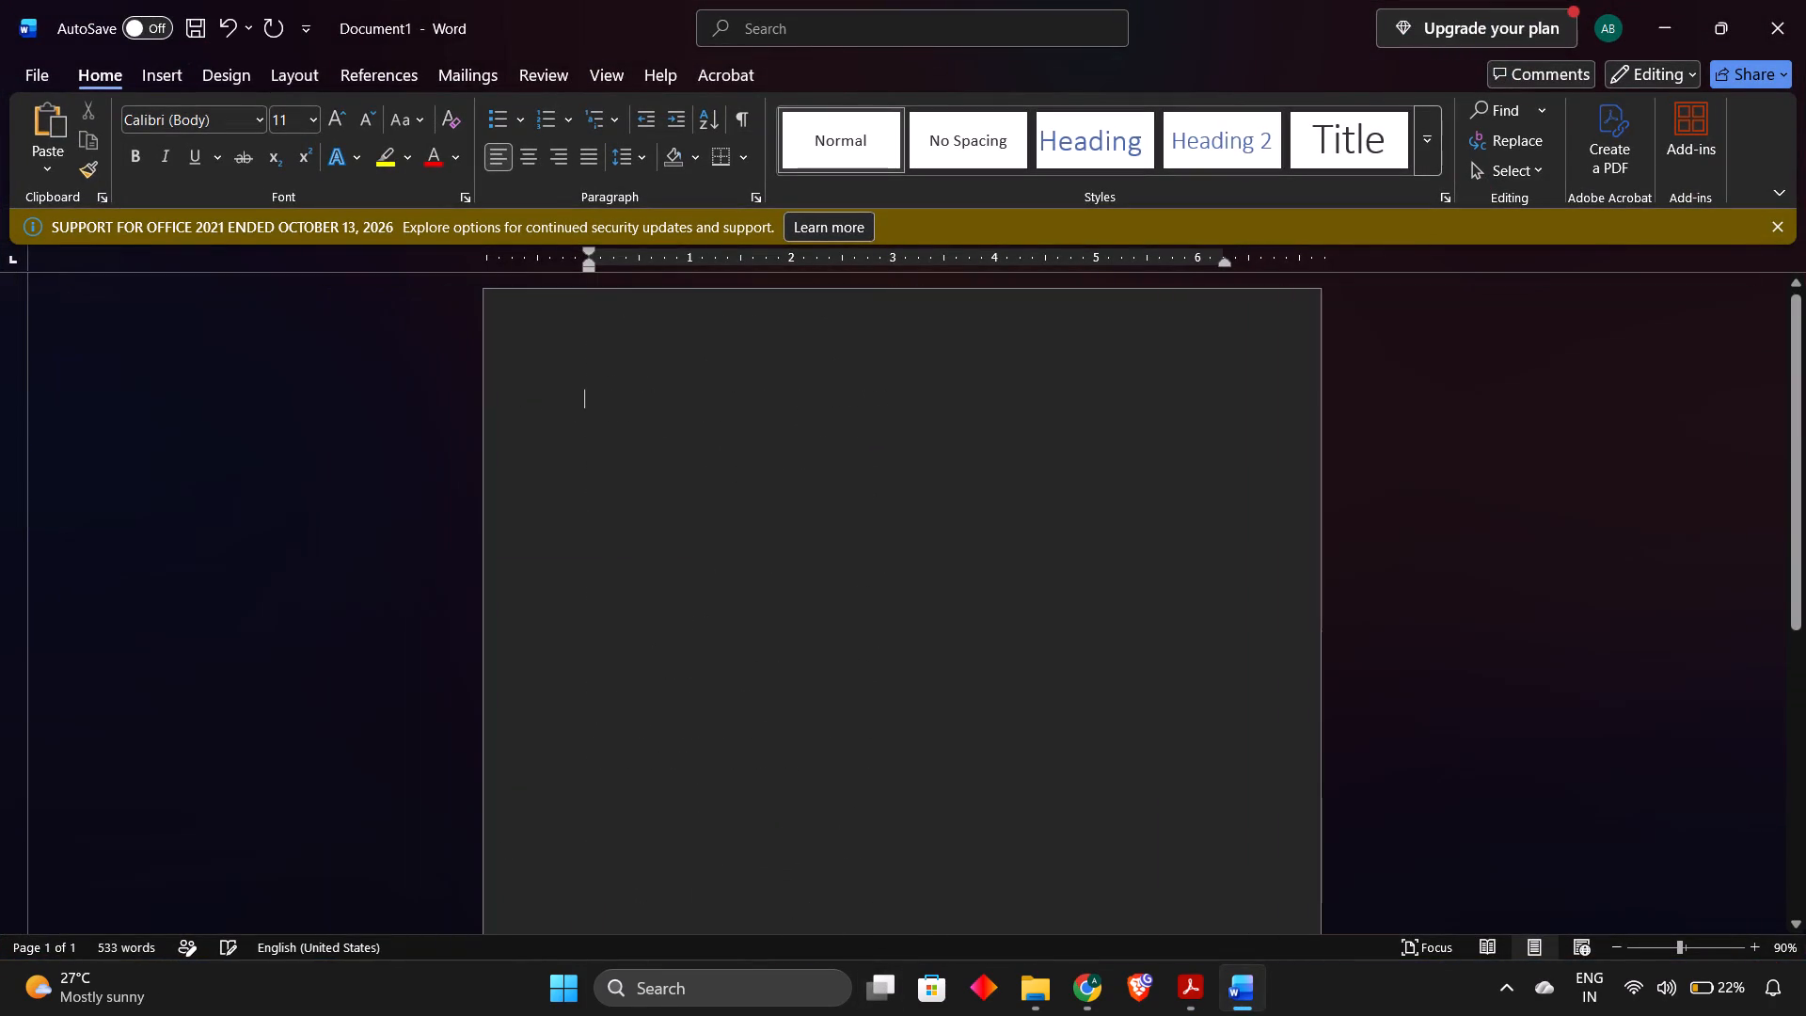
# Switch back to the resume PDF in Acrobat, clear the text selection and examine the sections below work experience.
pyautogui.click(968, 279)
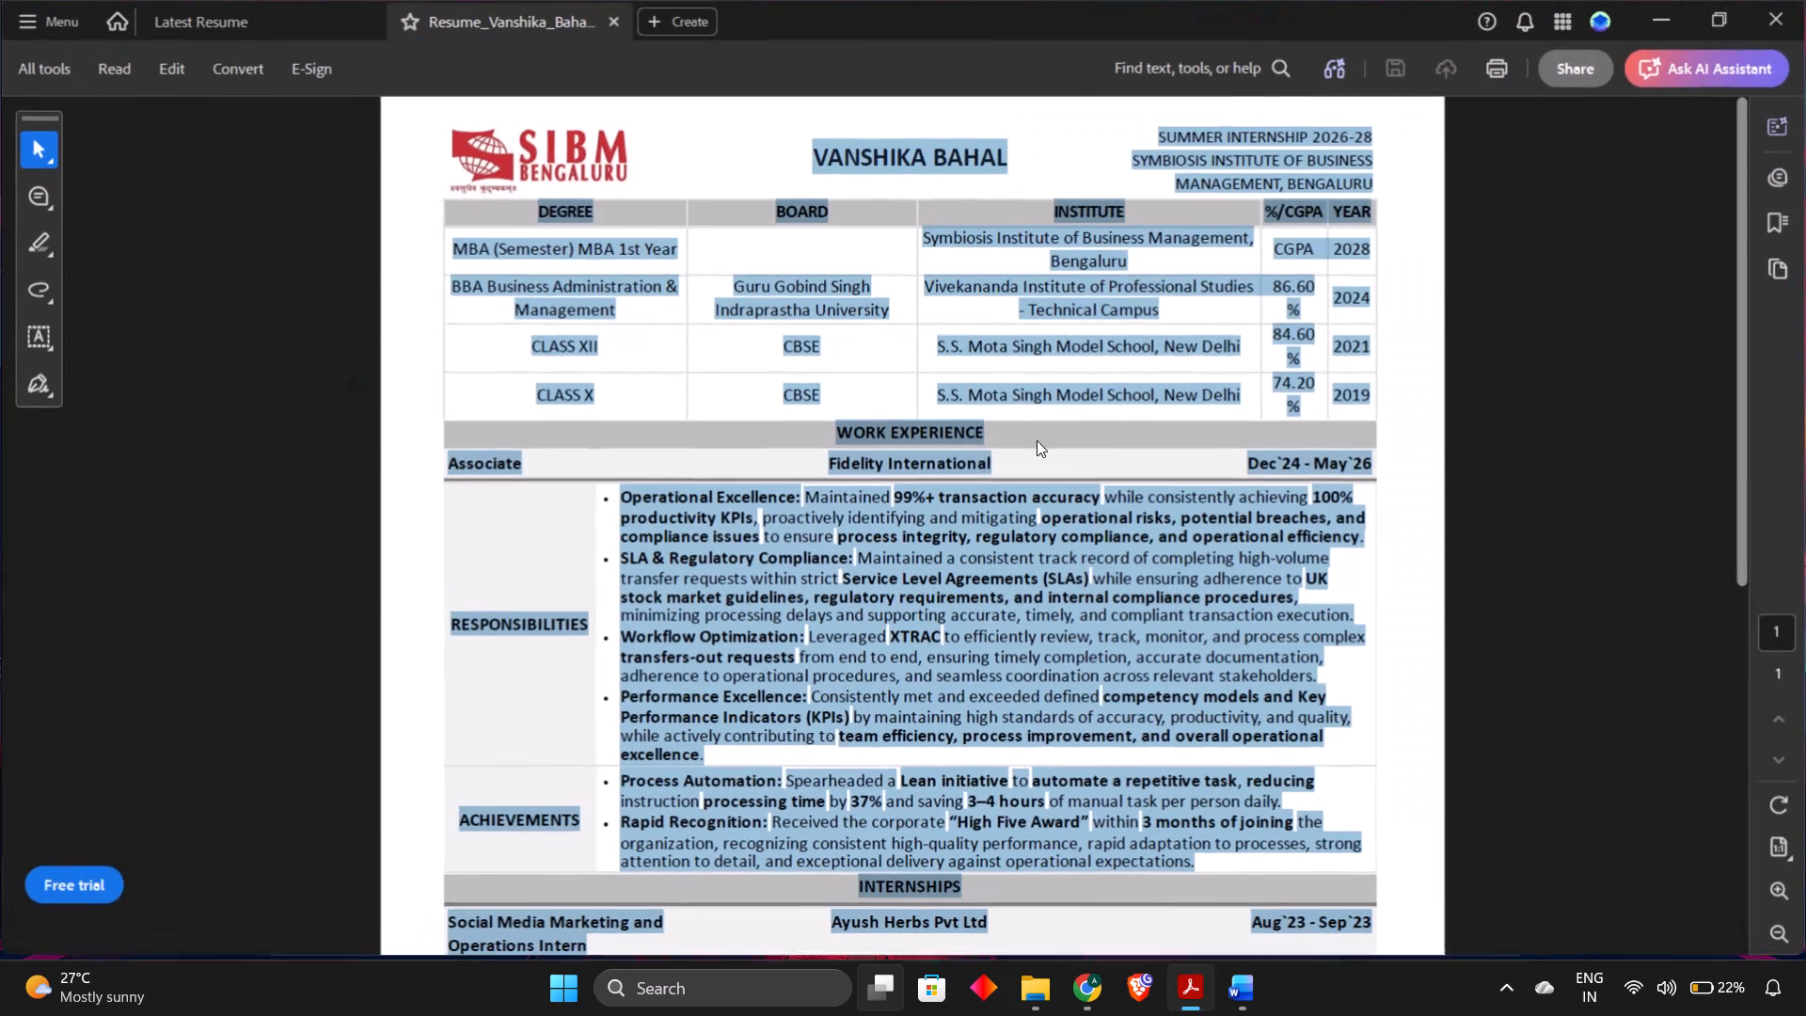
pyautogui.click(1037, 440)
pyautogui.scroll(-6, 1037, 440)
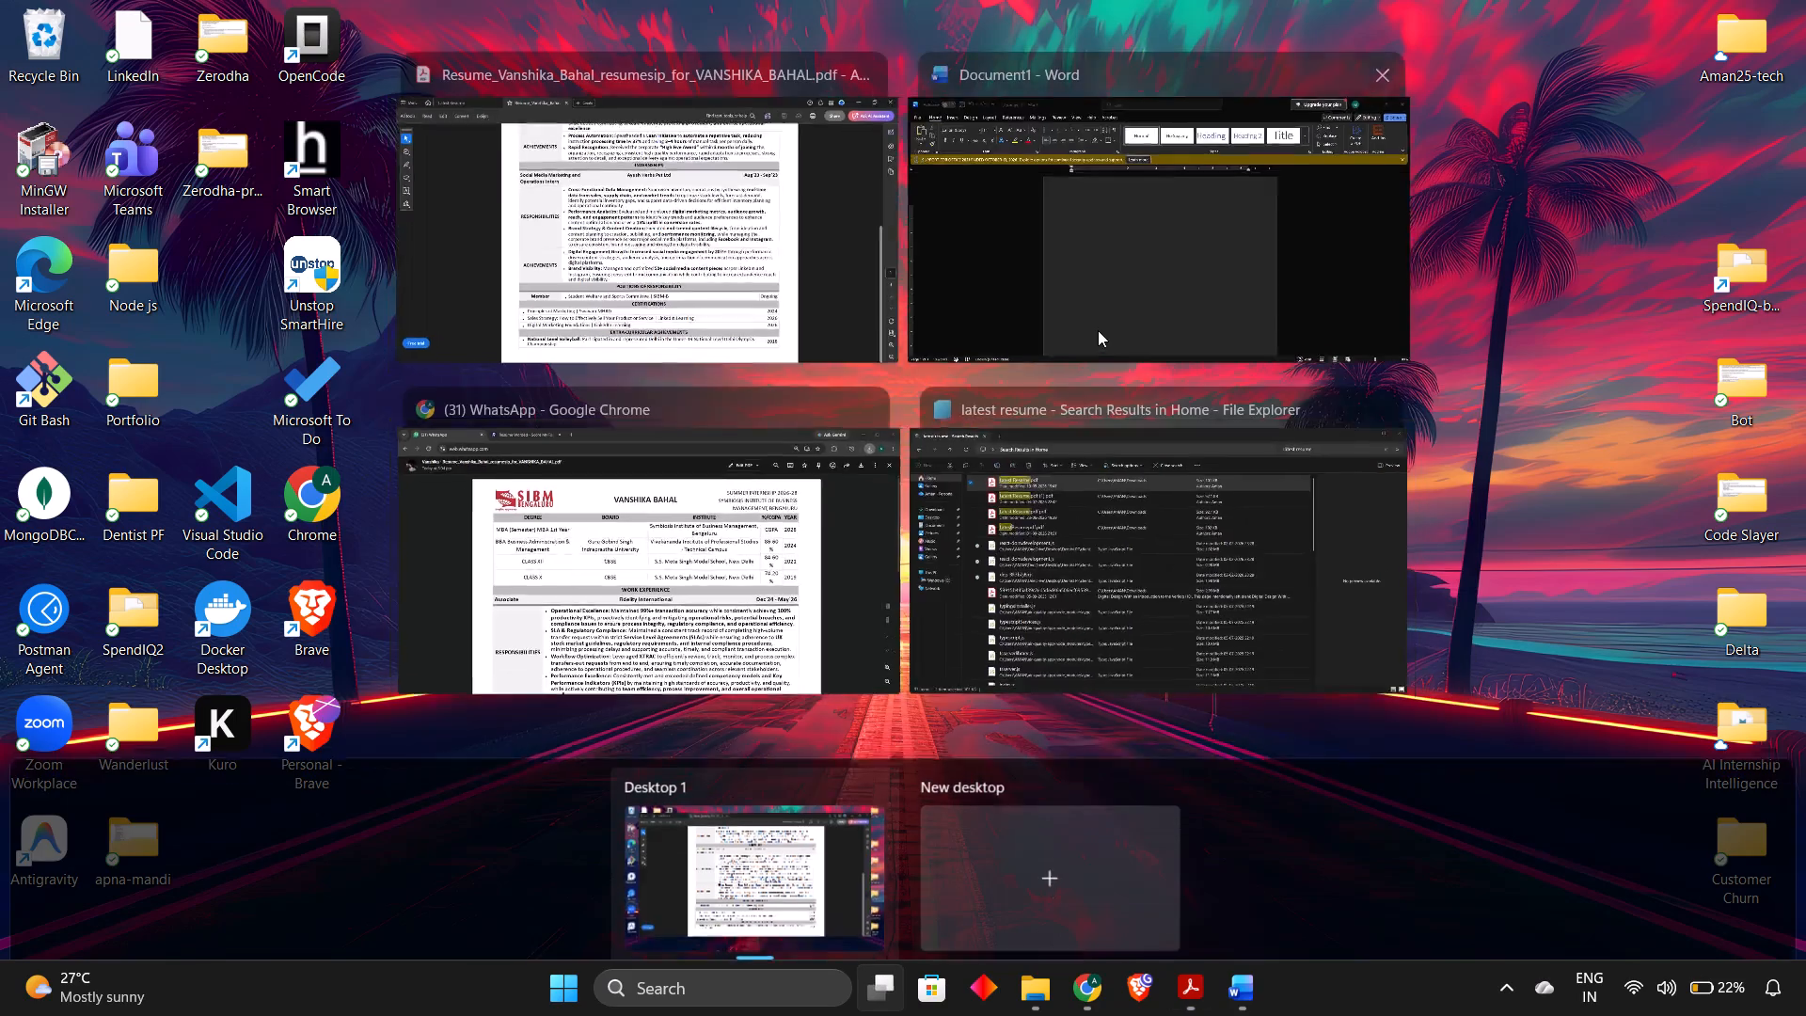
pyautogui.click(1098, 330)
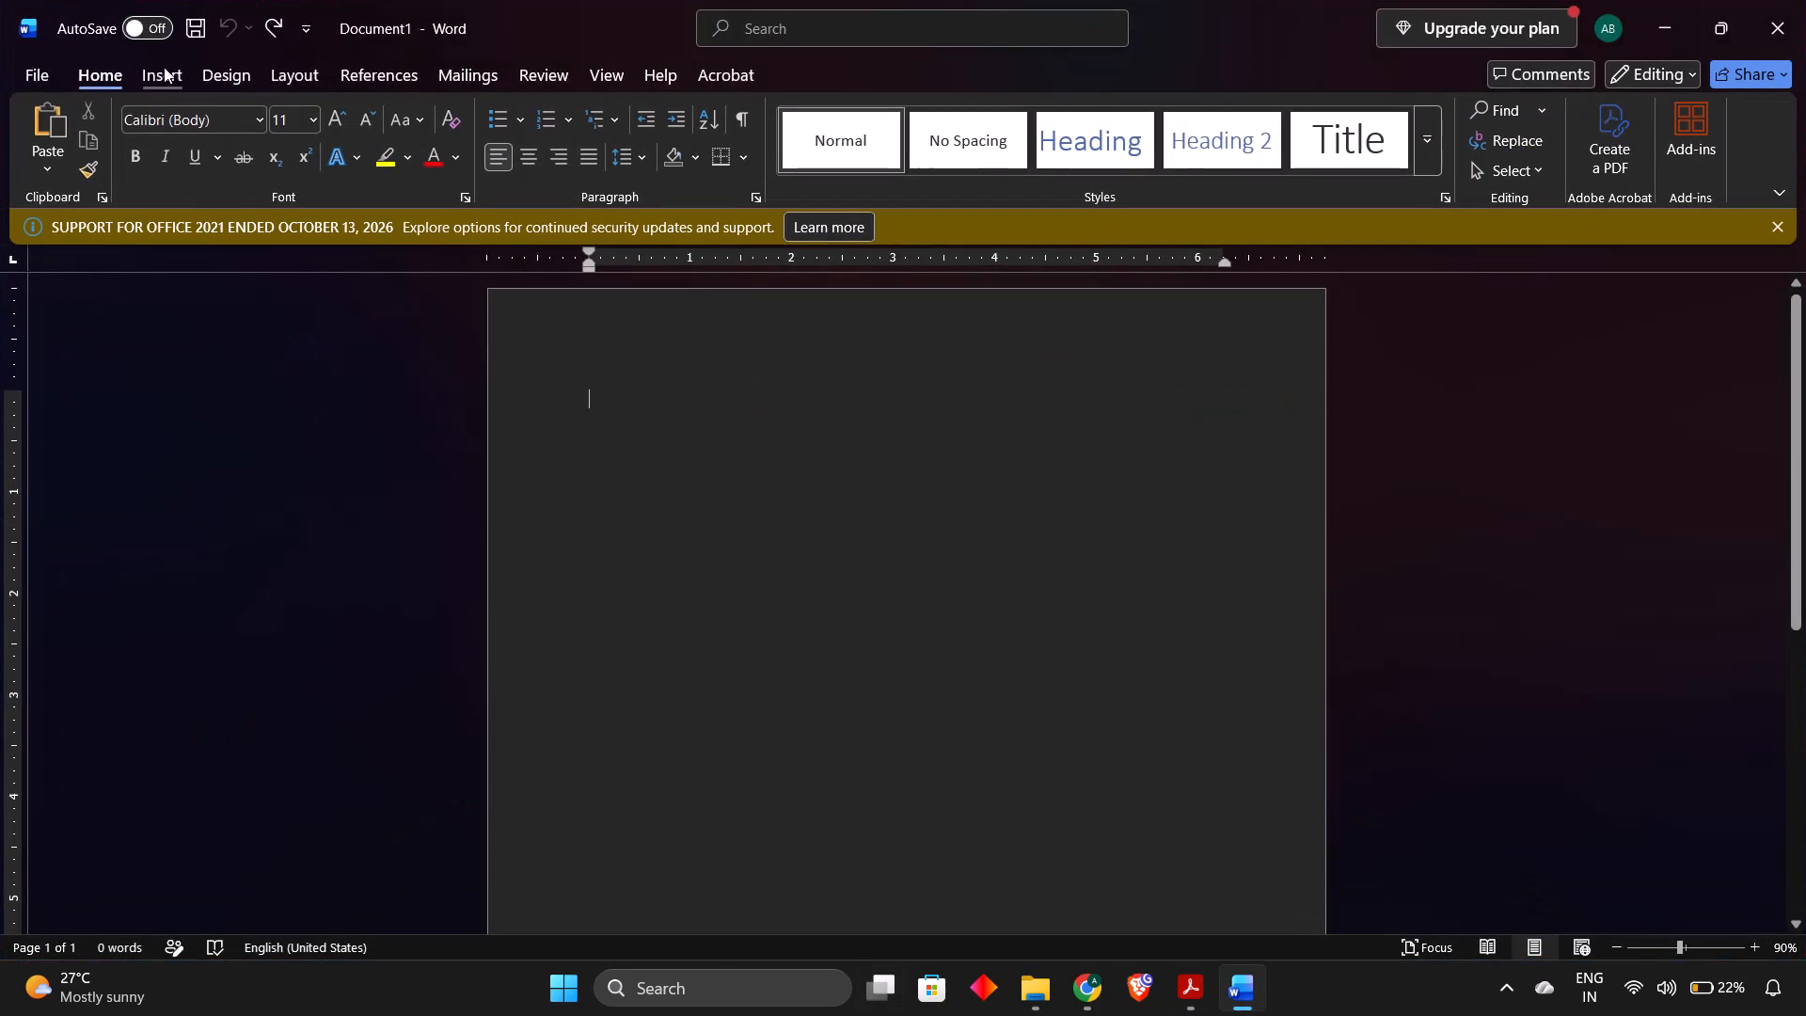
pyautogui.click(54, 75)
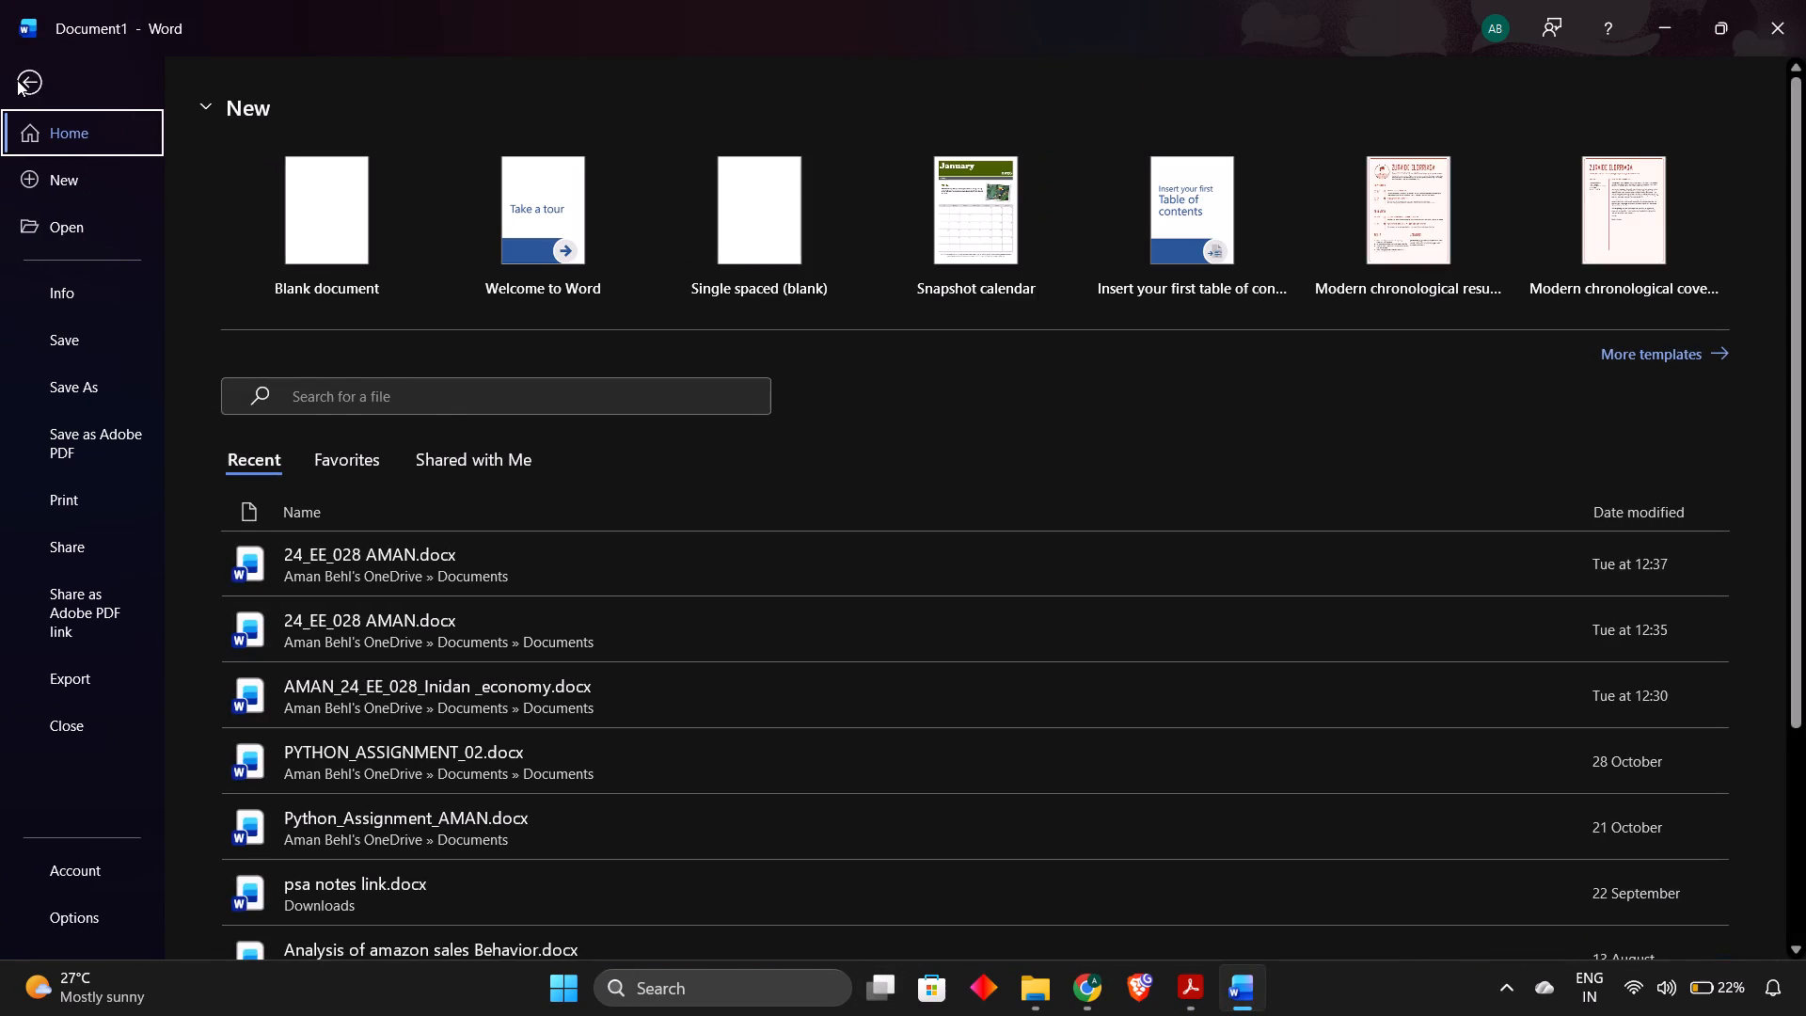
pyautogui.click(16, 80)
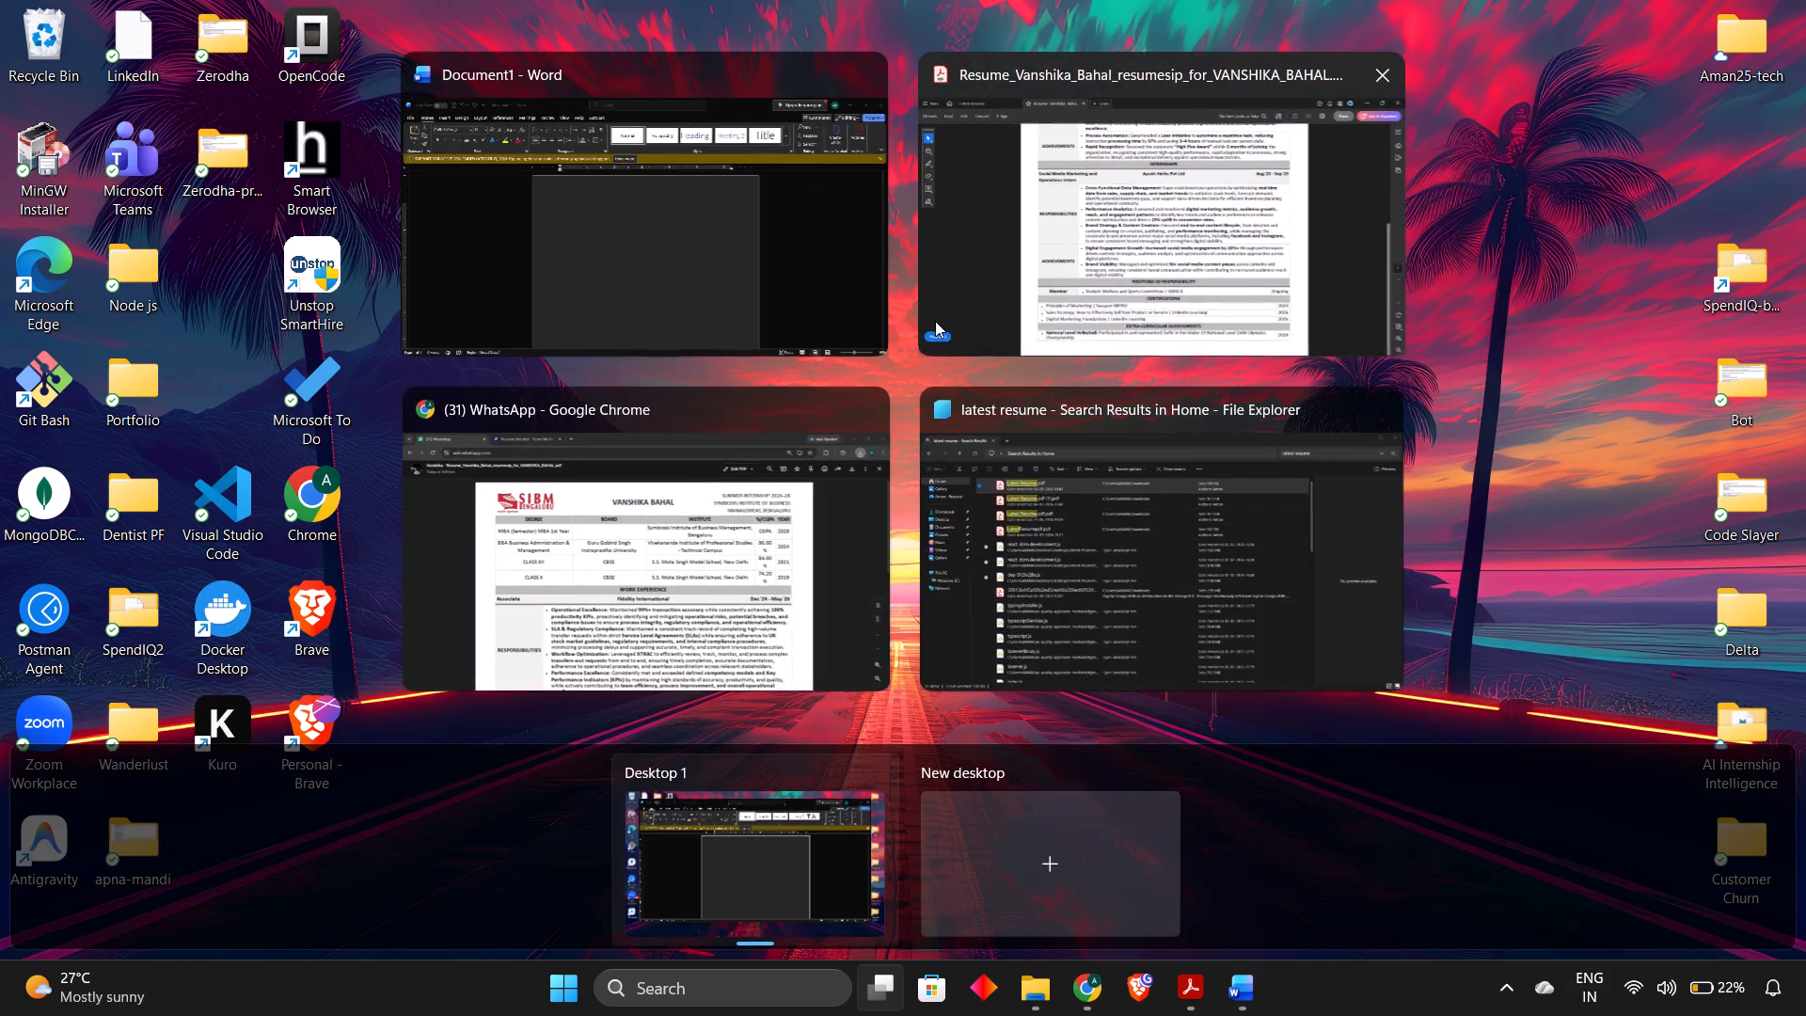
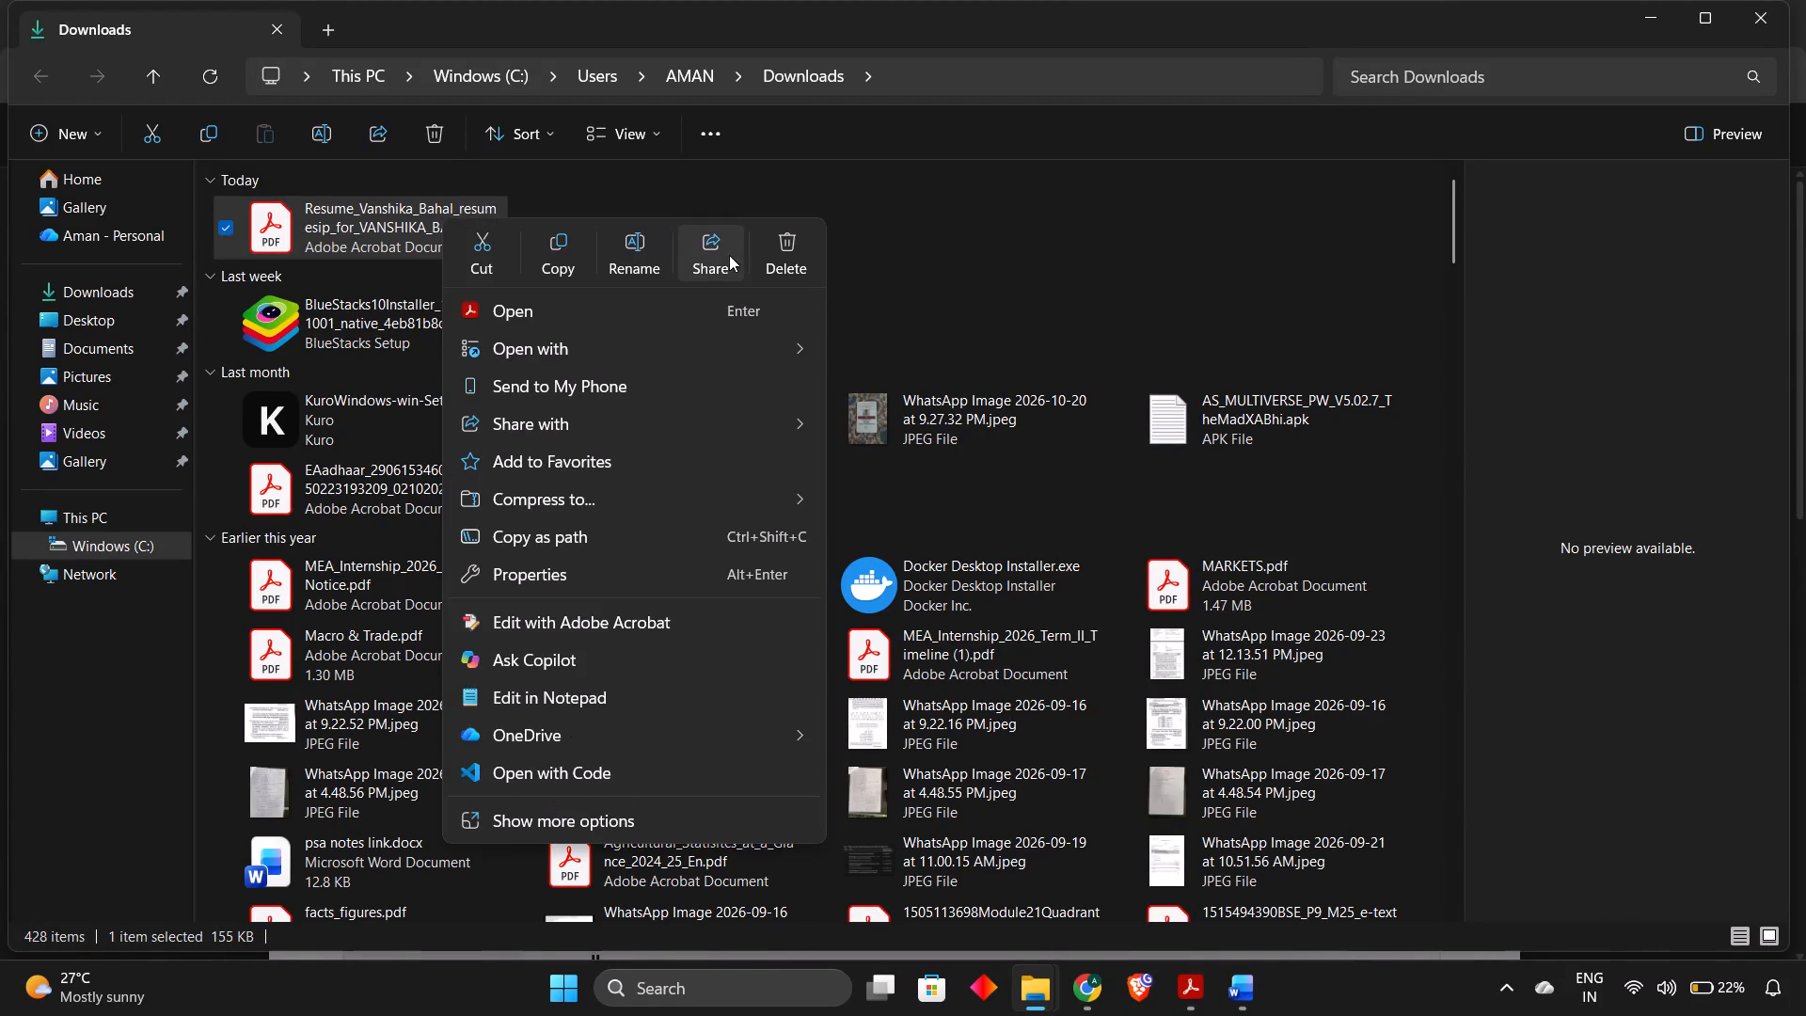
# Request to open today's resume PDF in the Downloads folder with another app, beyond the suggested ones.
pyautogui.click(651, 343)
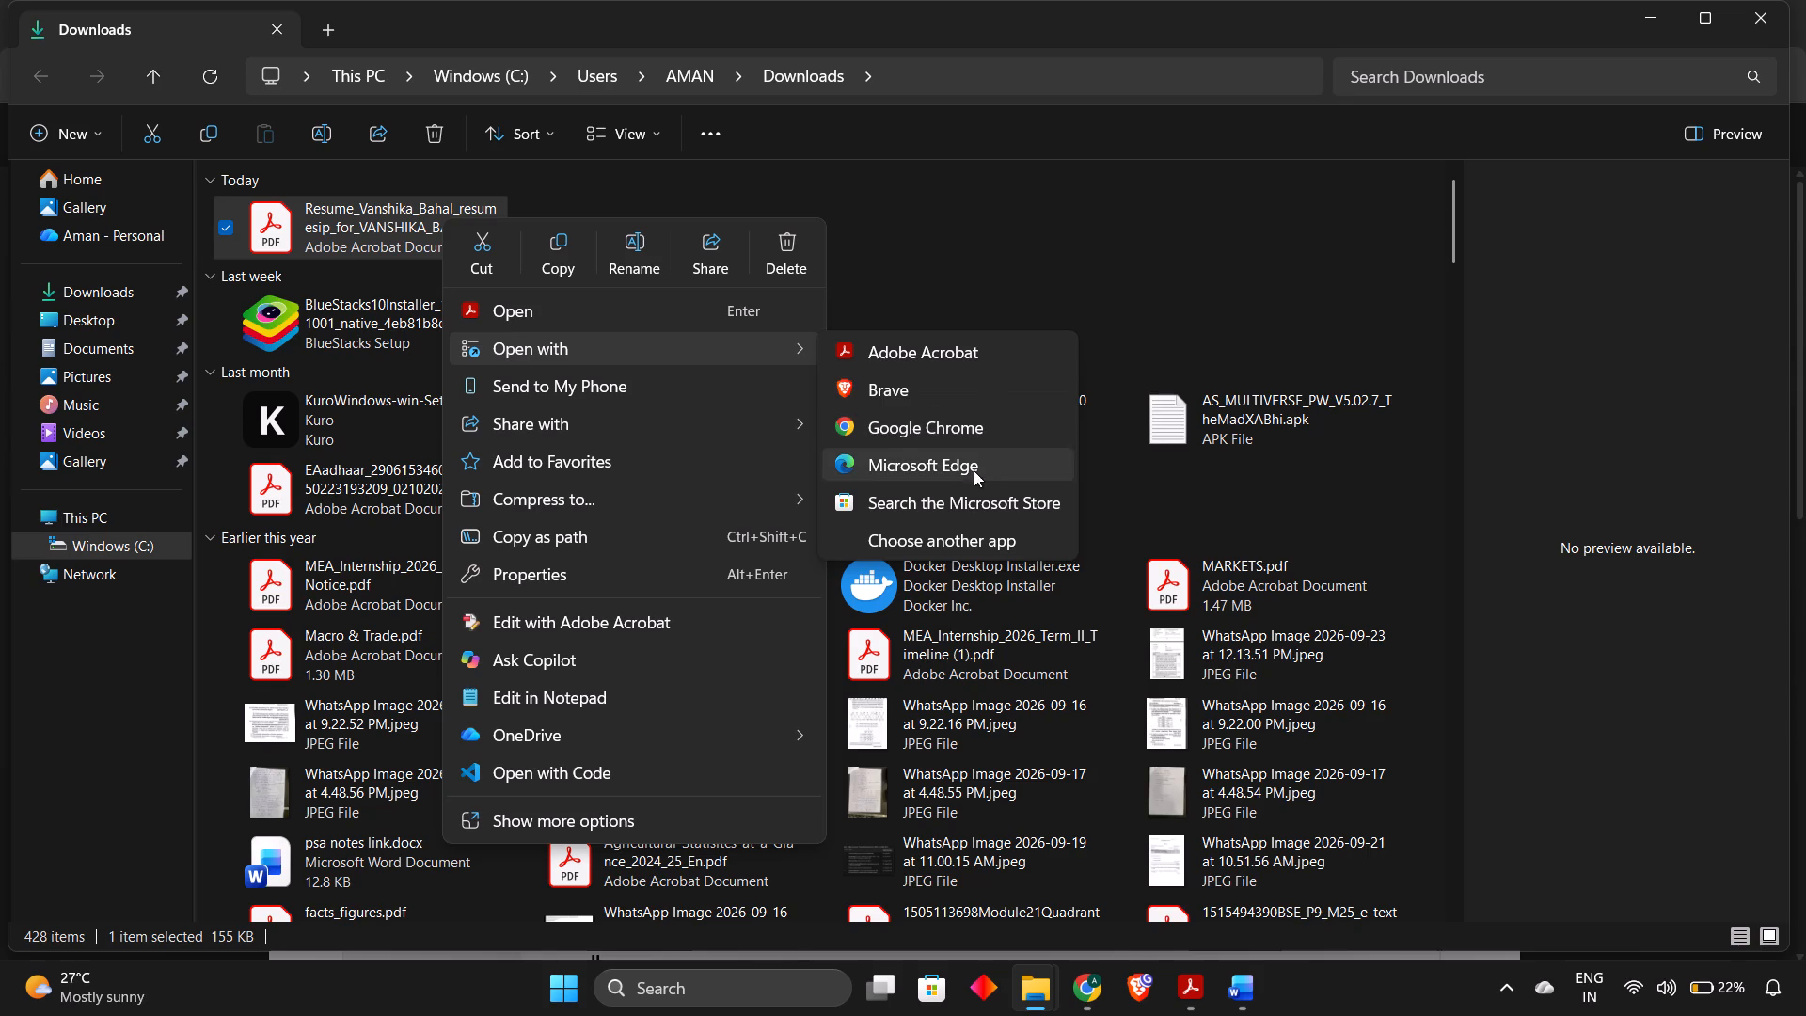
pyautogui.click(963, 533)
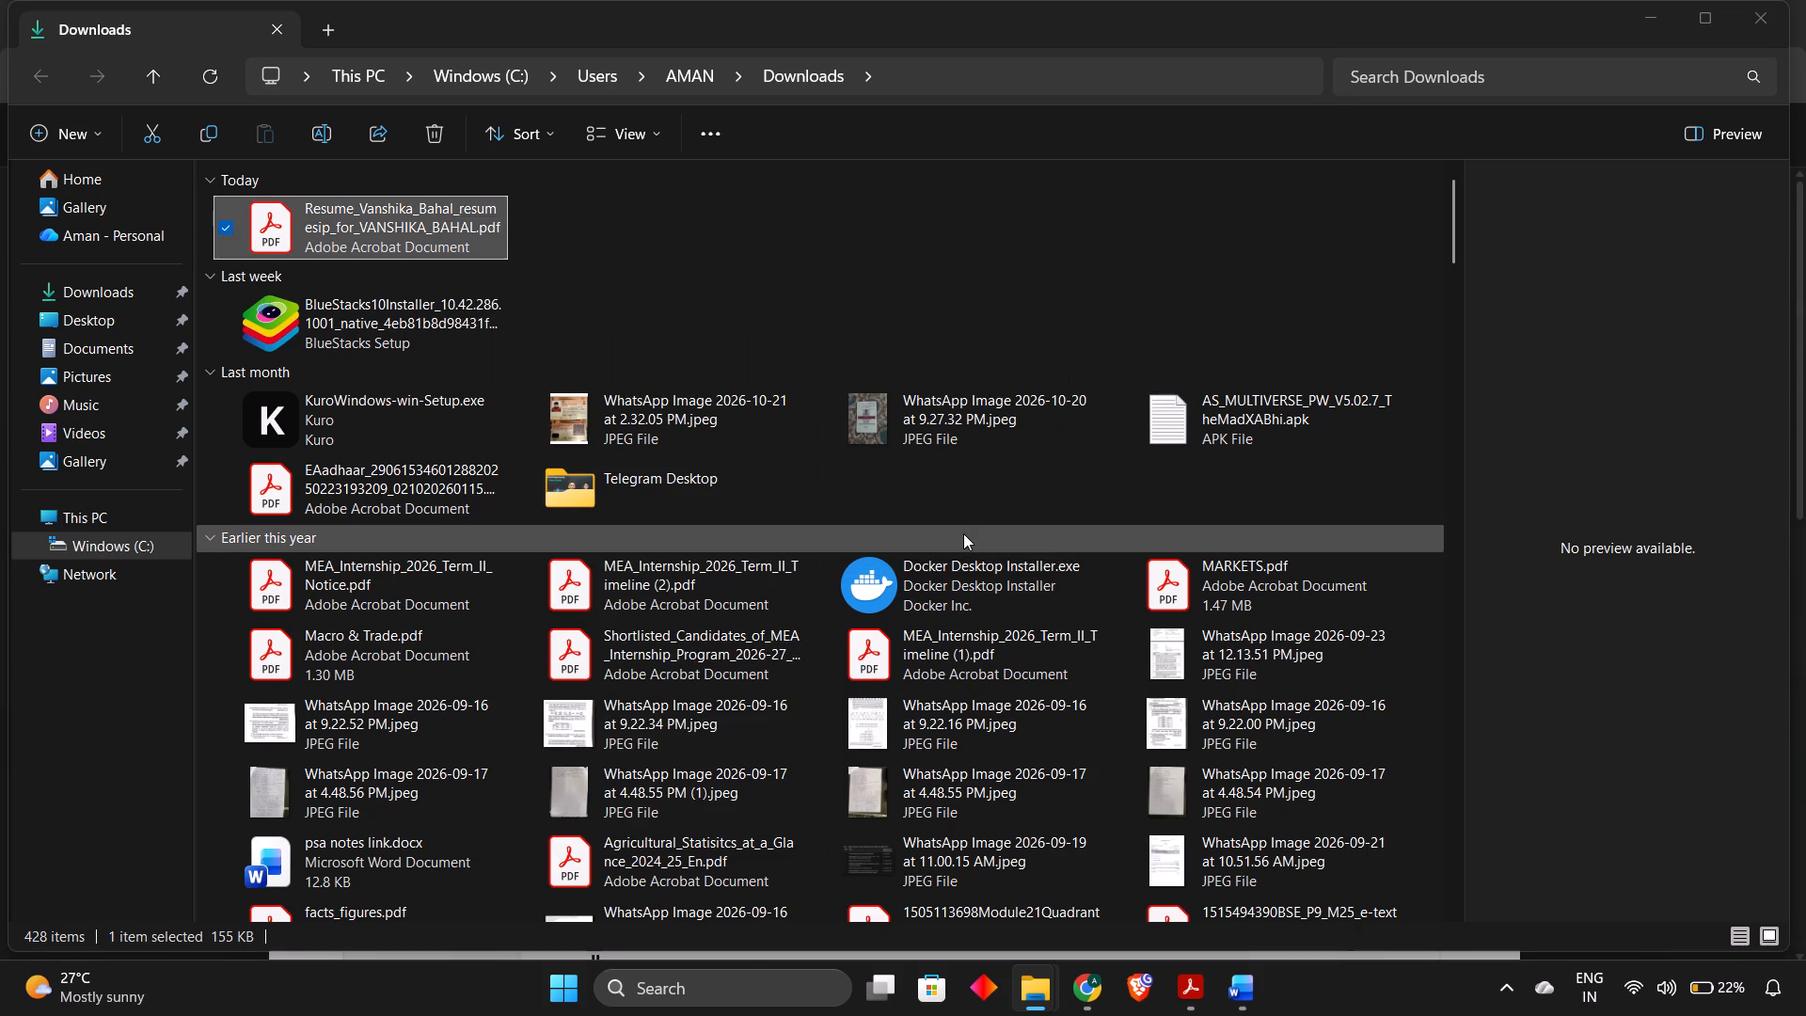
# Open the downloaded resume PDF in Word, making Word the permanent app for PDF files, and convert it to an editable document.
pyautogui.scroll(-3, 853, 412)
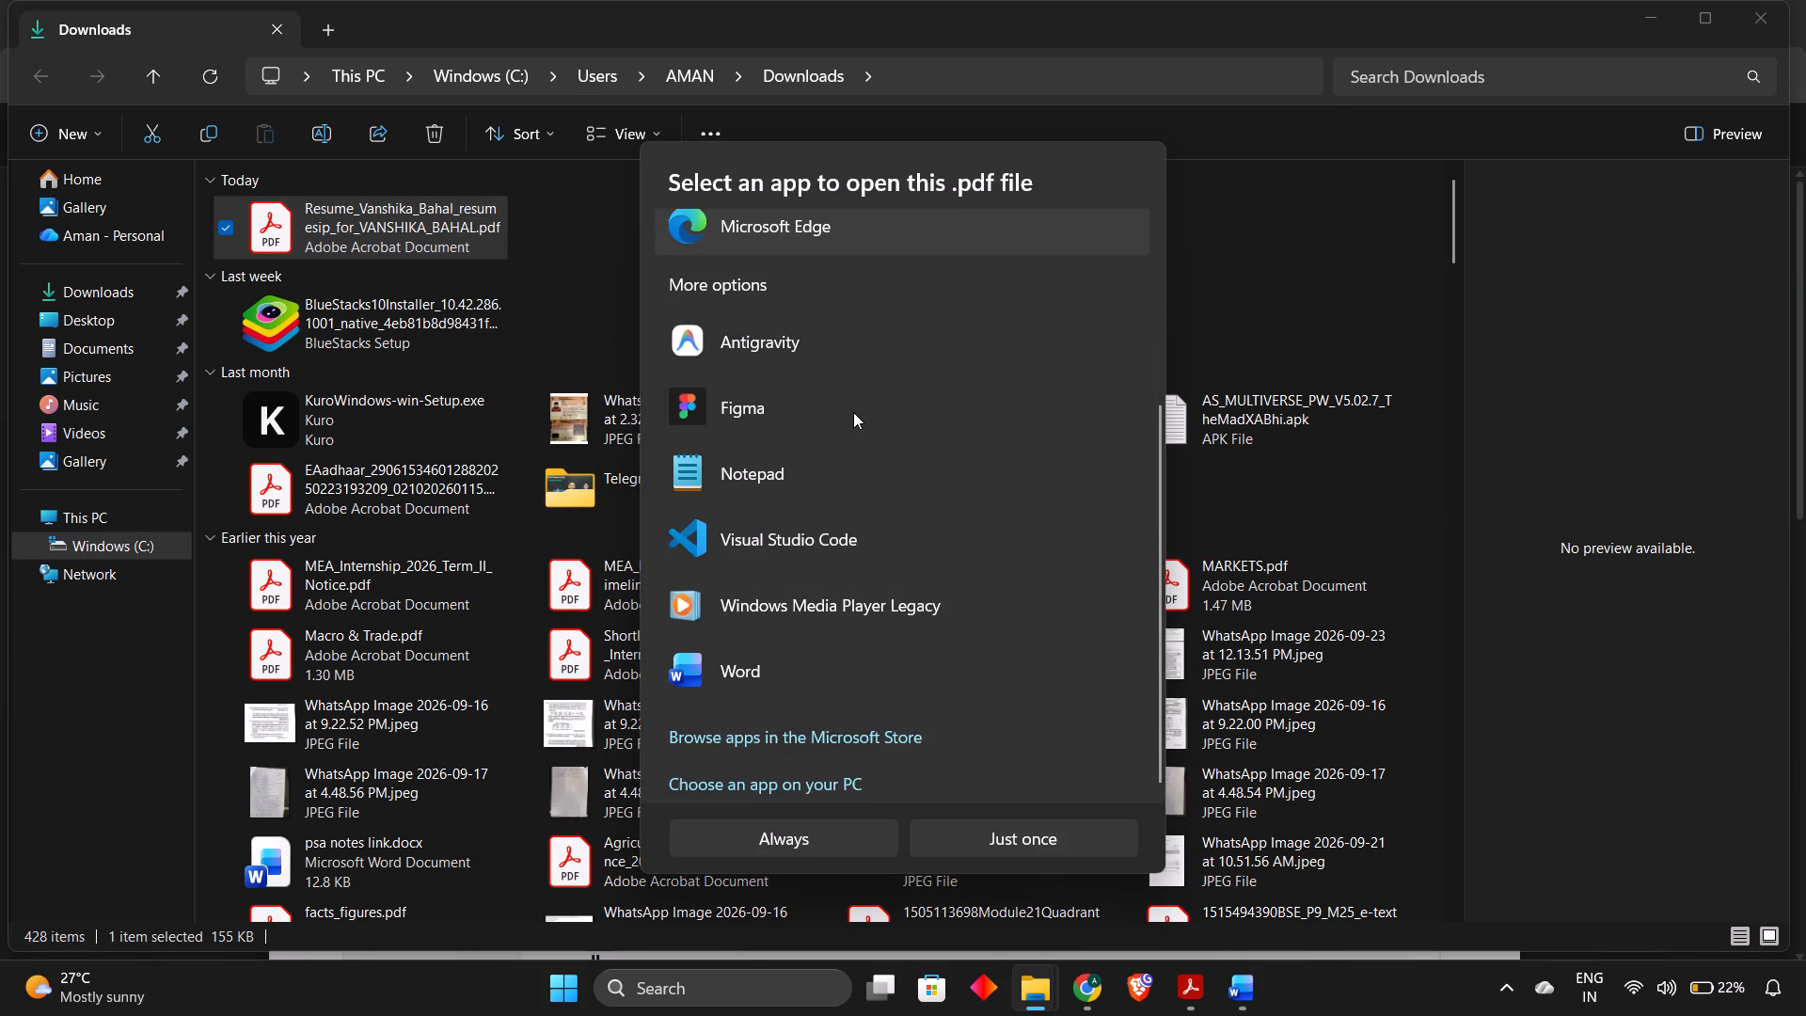
pyautogui.scroll(-1, 853, 412)
pyautogui.click(809, 648)
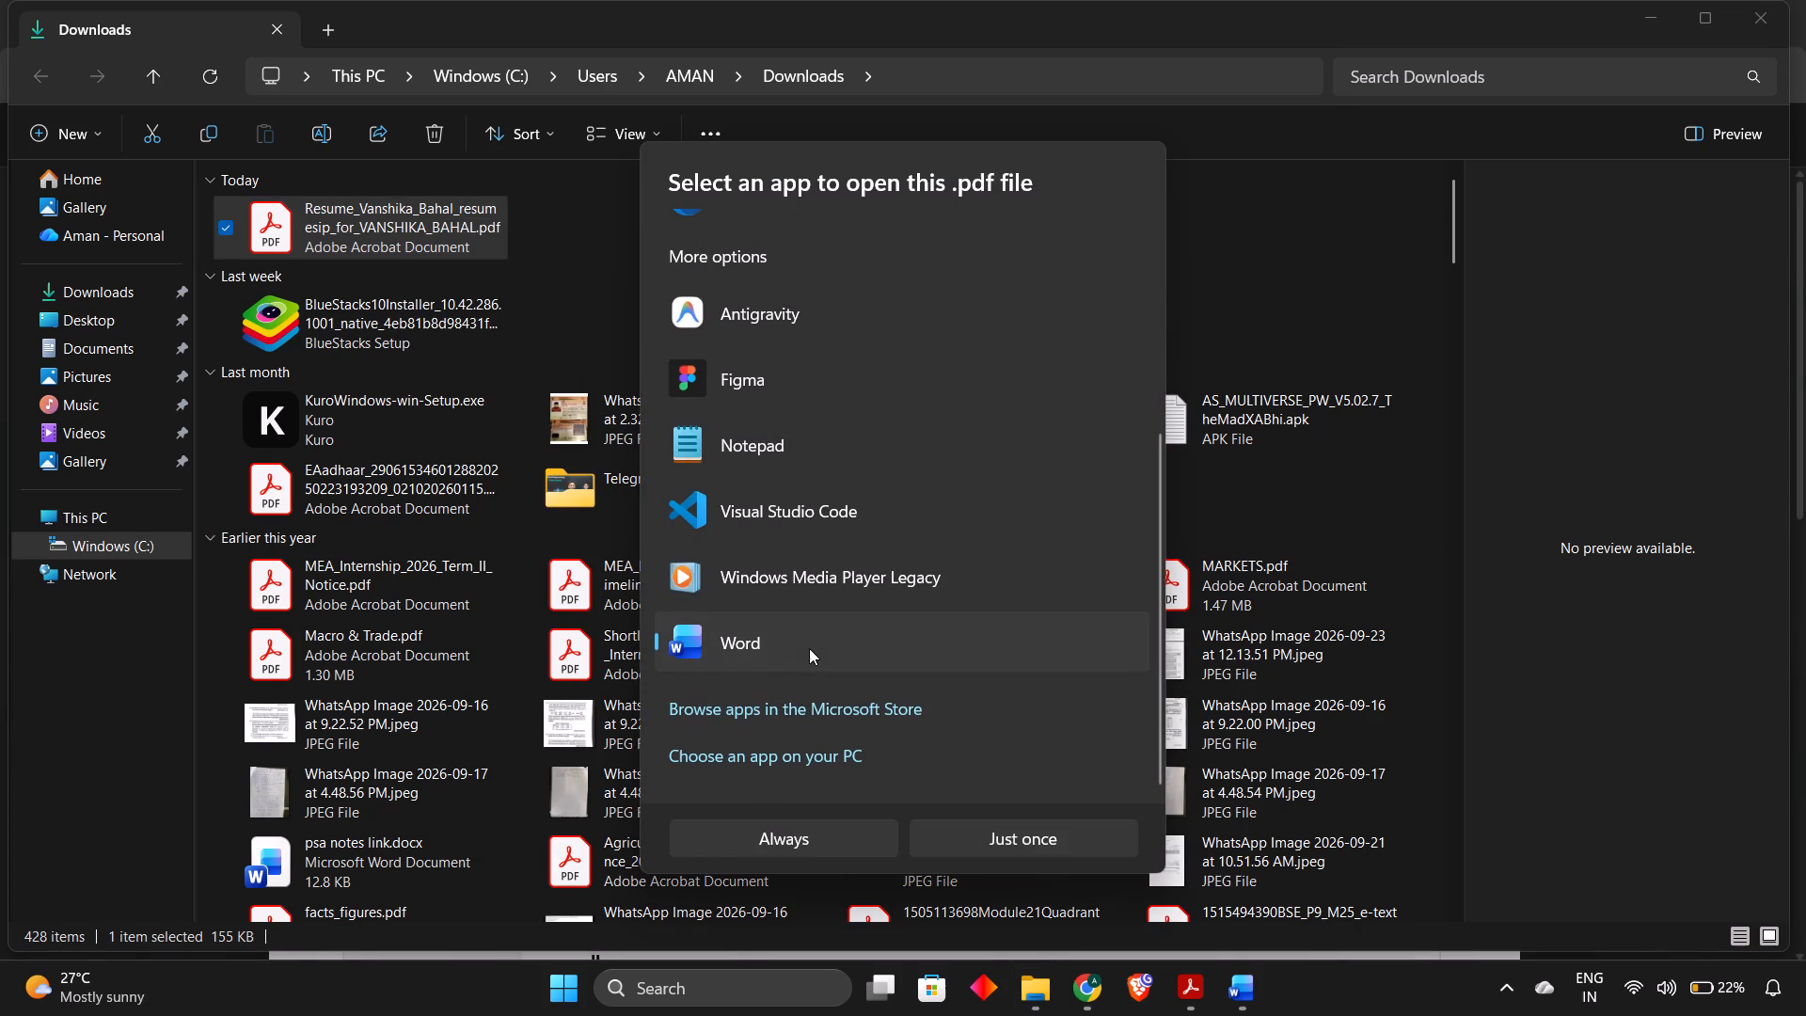
pyautogui.click(855, 851)
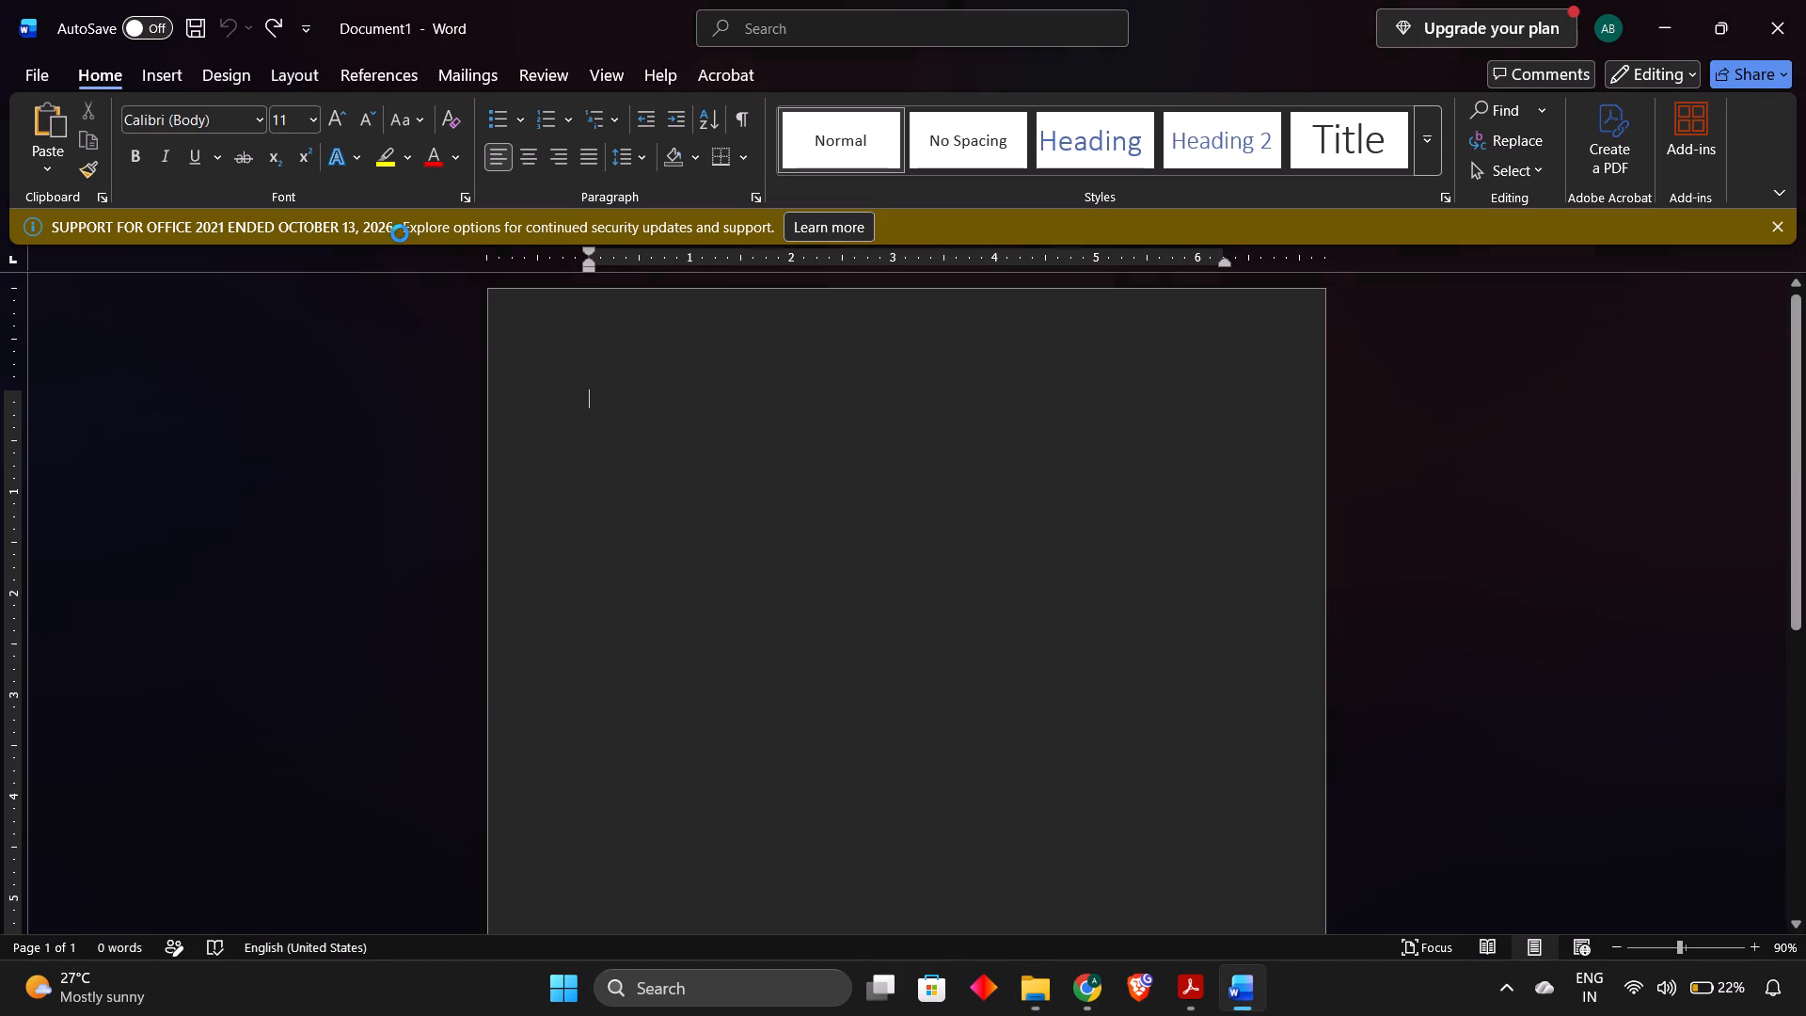
pyautogui.click(400, 233)
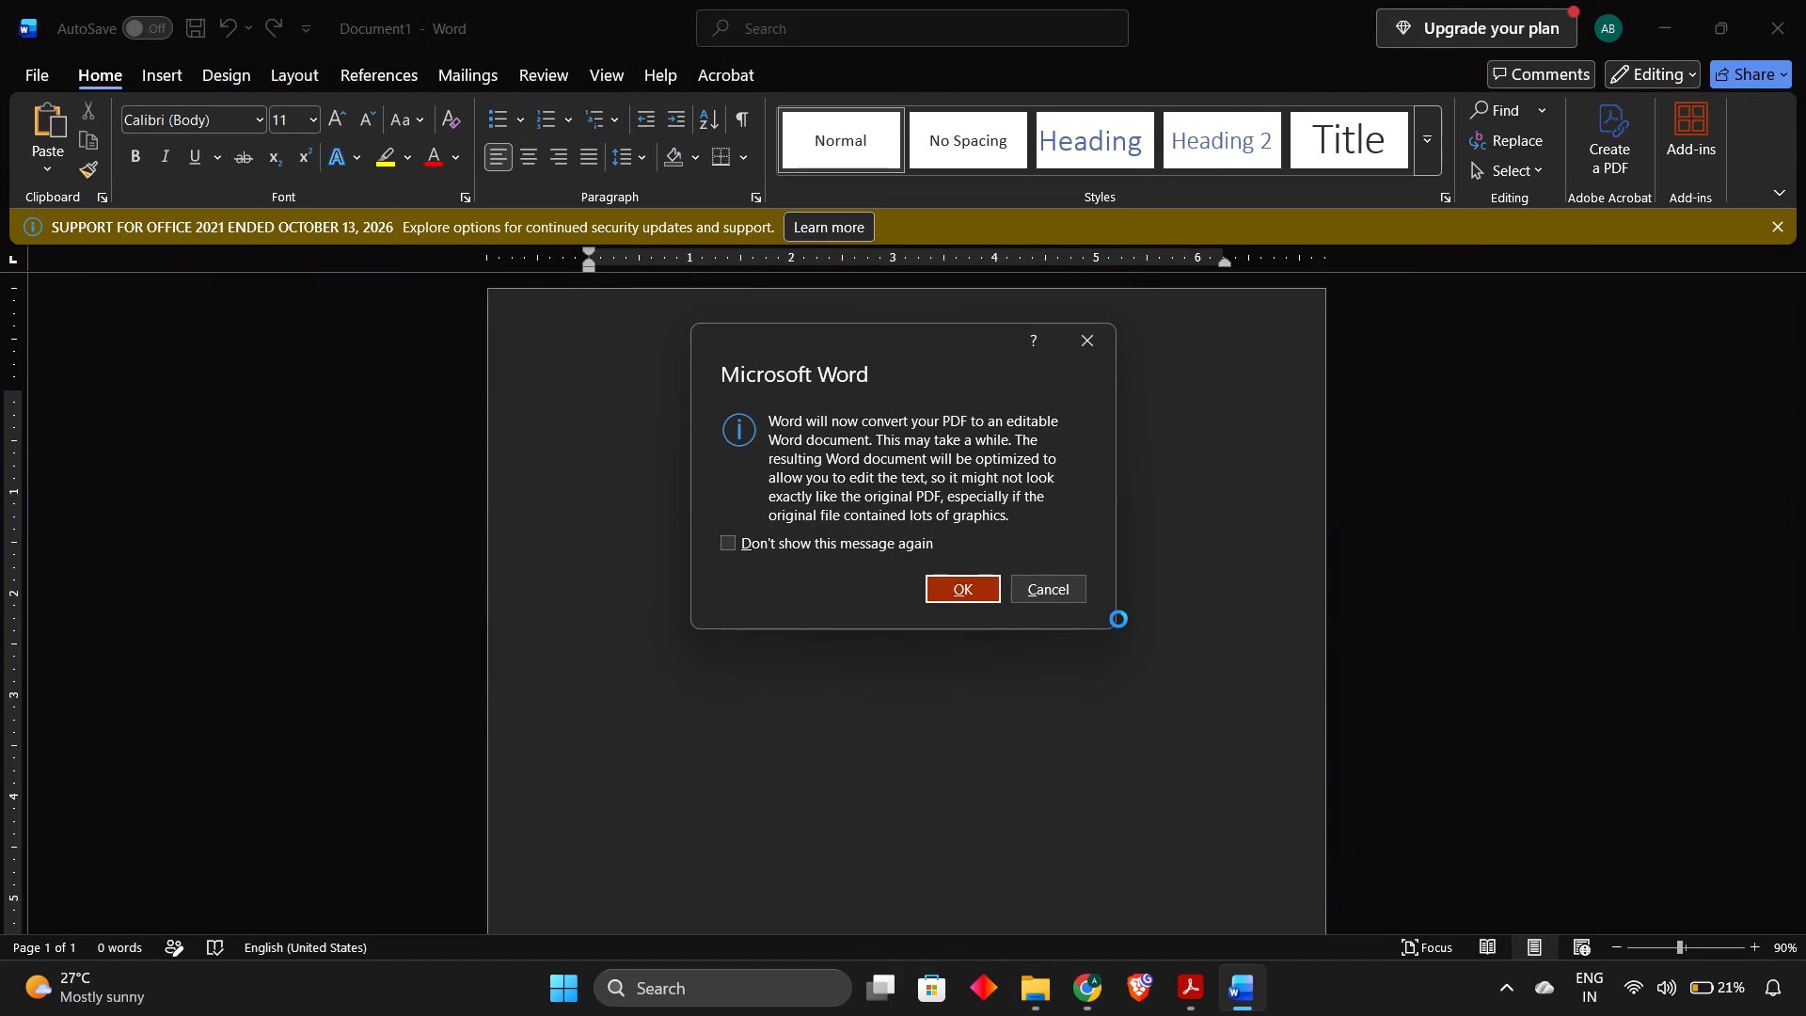
pyautogui.click(954, 594)
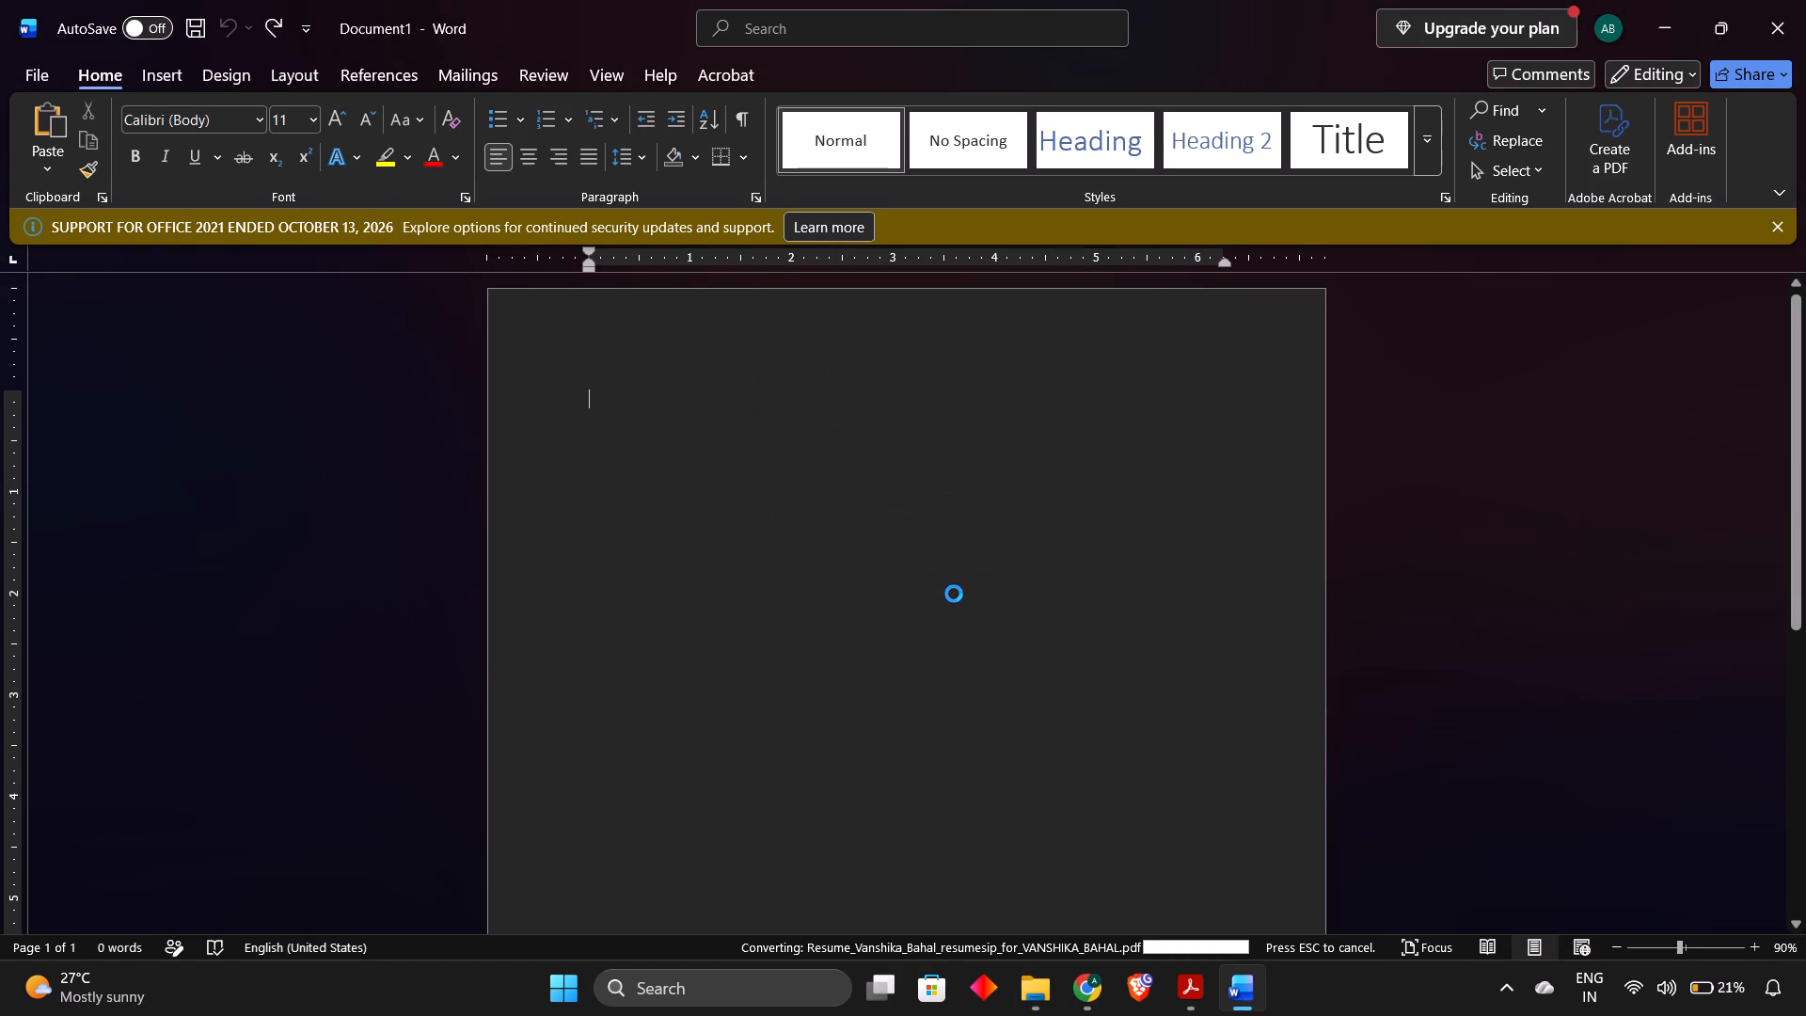
pyautogui.click(1770, 235)
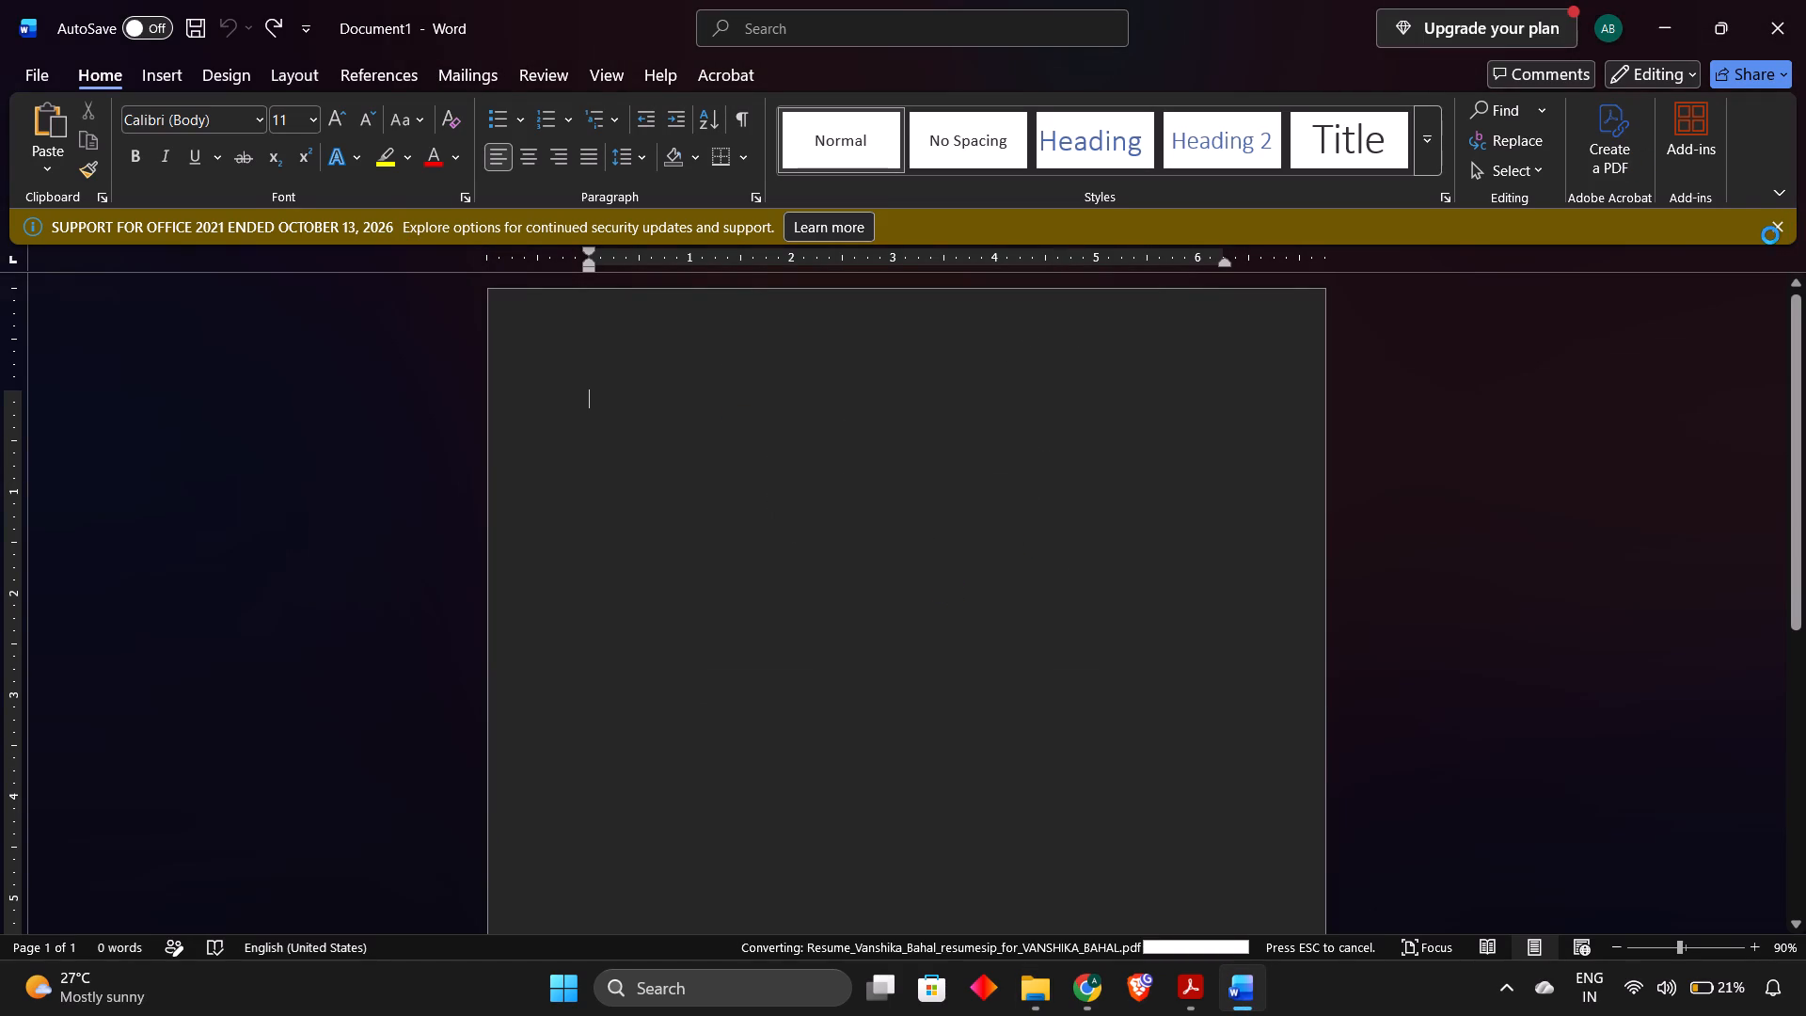
pyautogui.click(1779, 229)
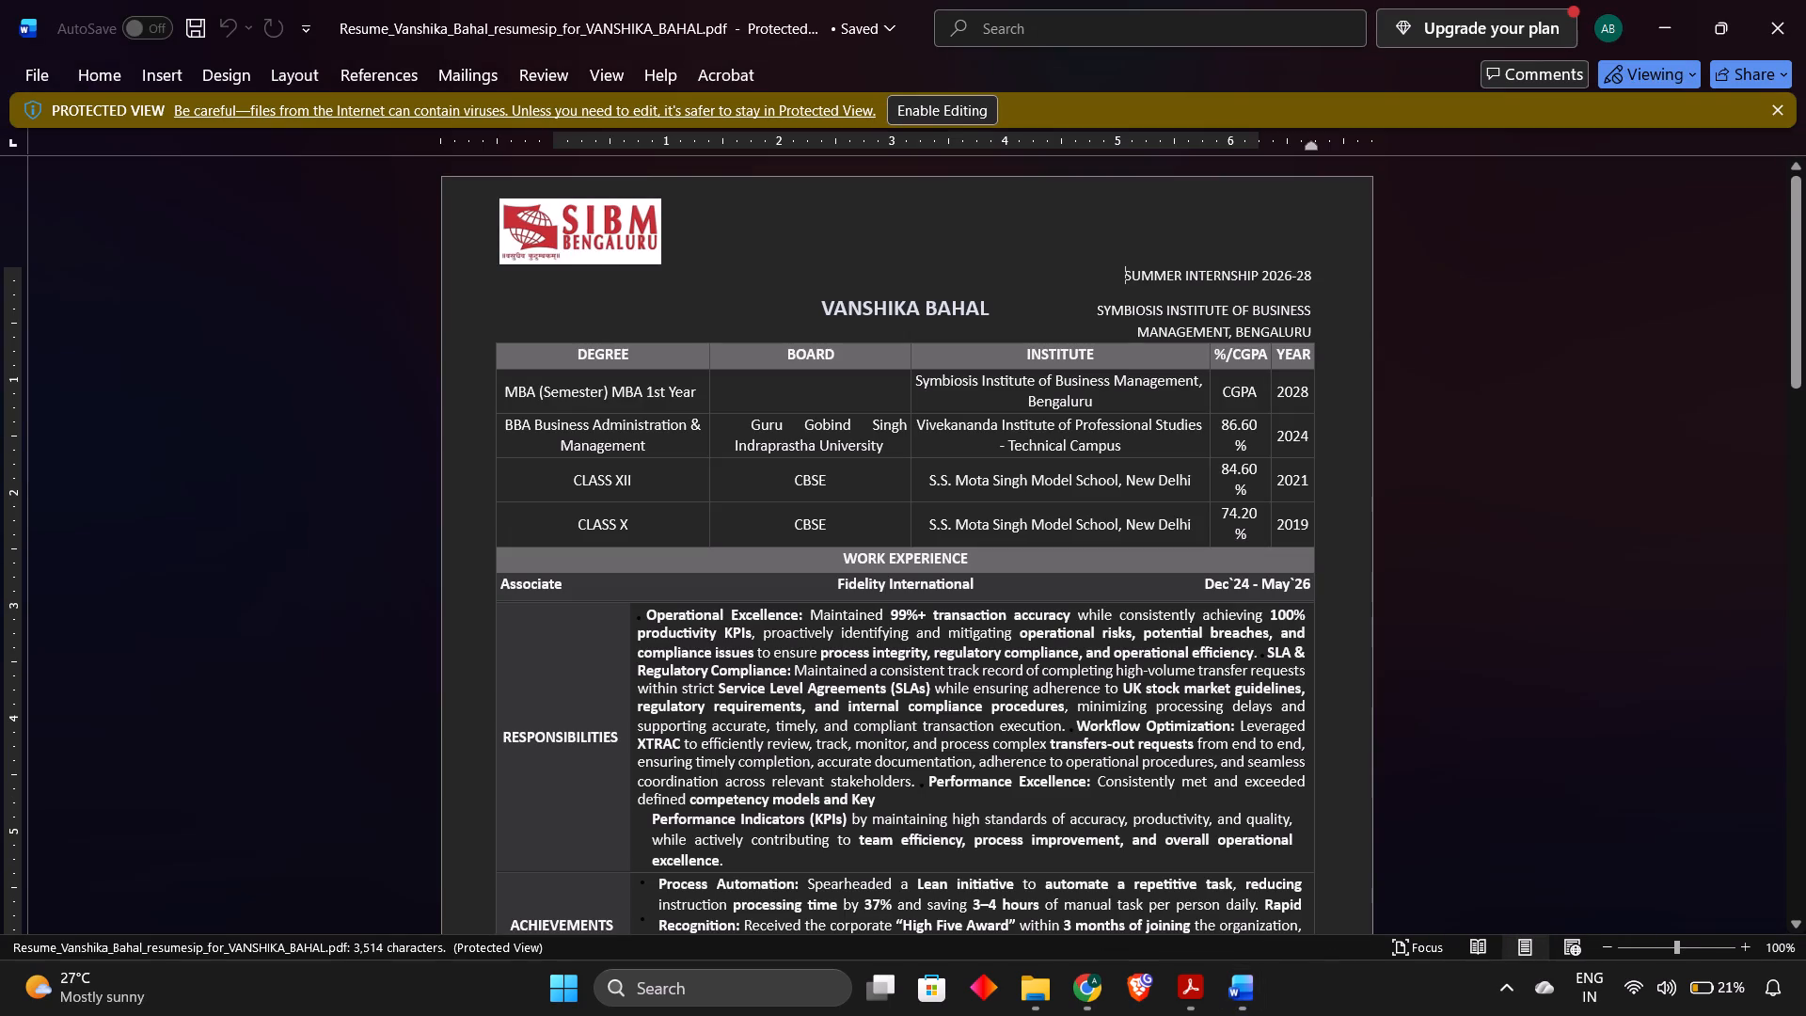
# Look through both pages of the converted resume and its header lines to examine how the layout carried over.
pyautogui.scroll(-3, 939, 564)
pyautogui.scroll(3, 939, 564)
pyautogui.scroll(-1, 939, 564)
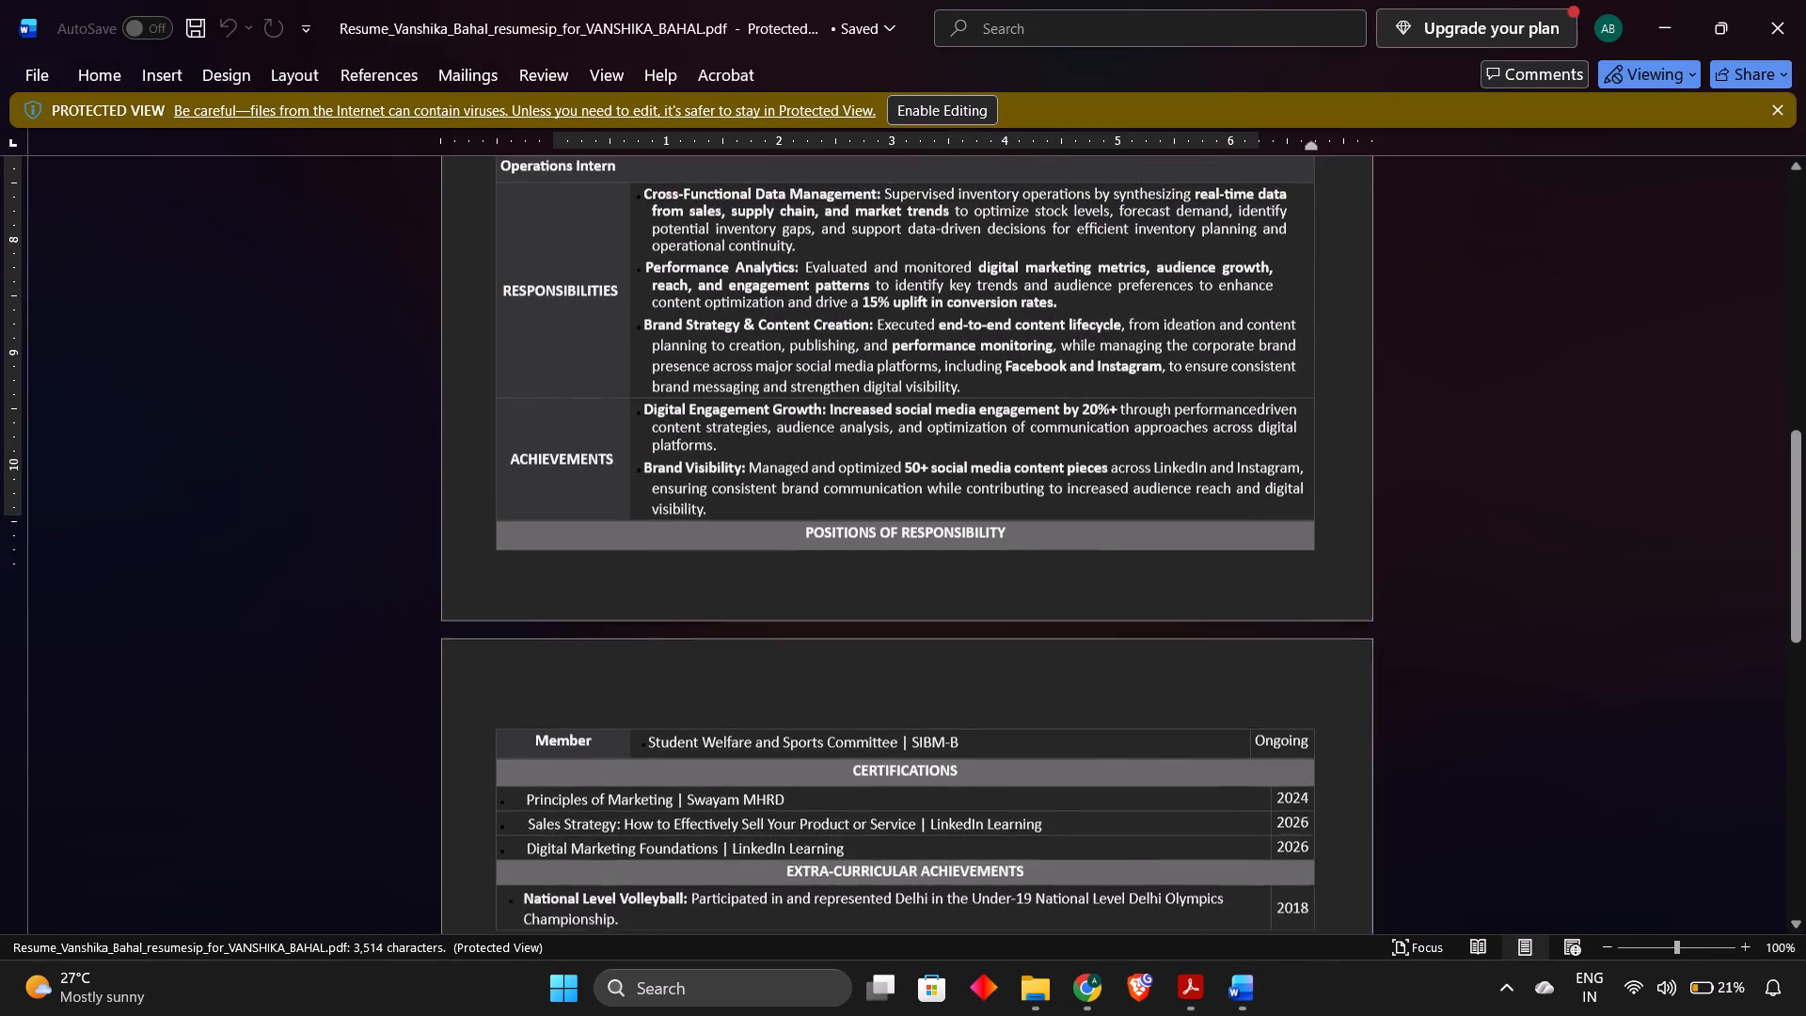
pyautogui.scroll(-1, 939, 564)
pyautogui.scroll(8, 939, 564)
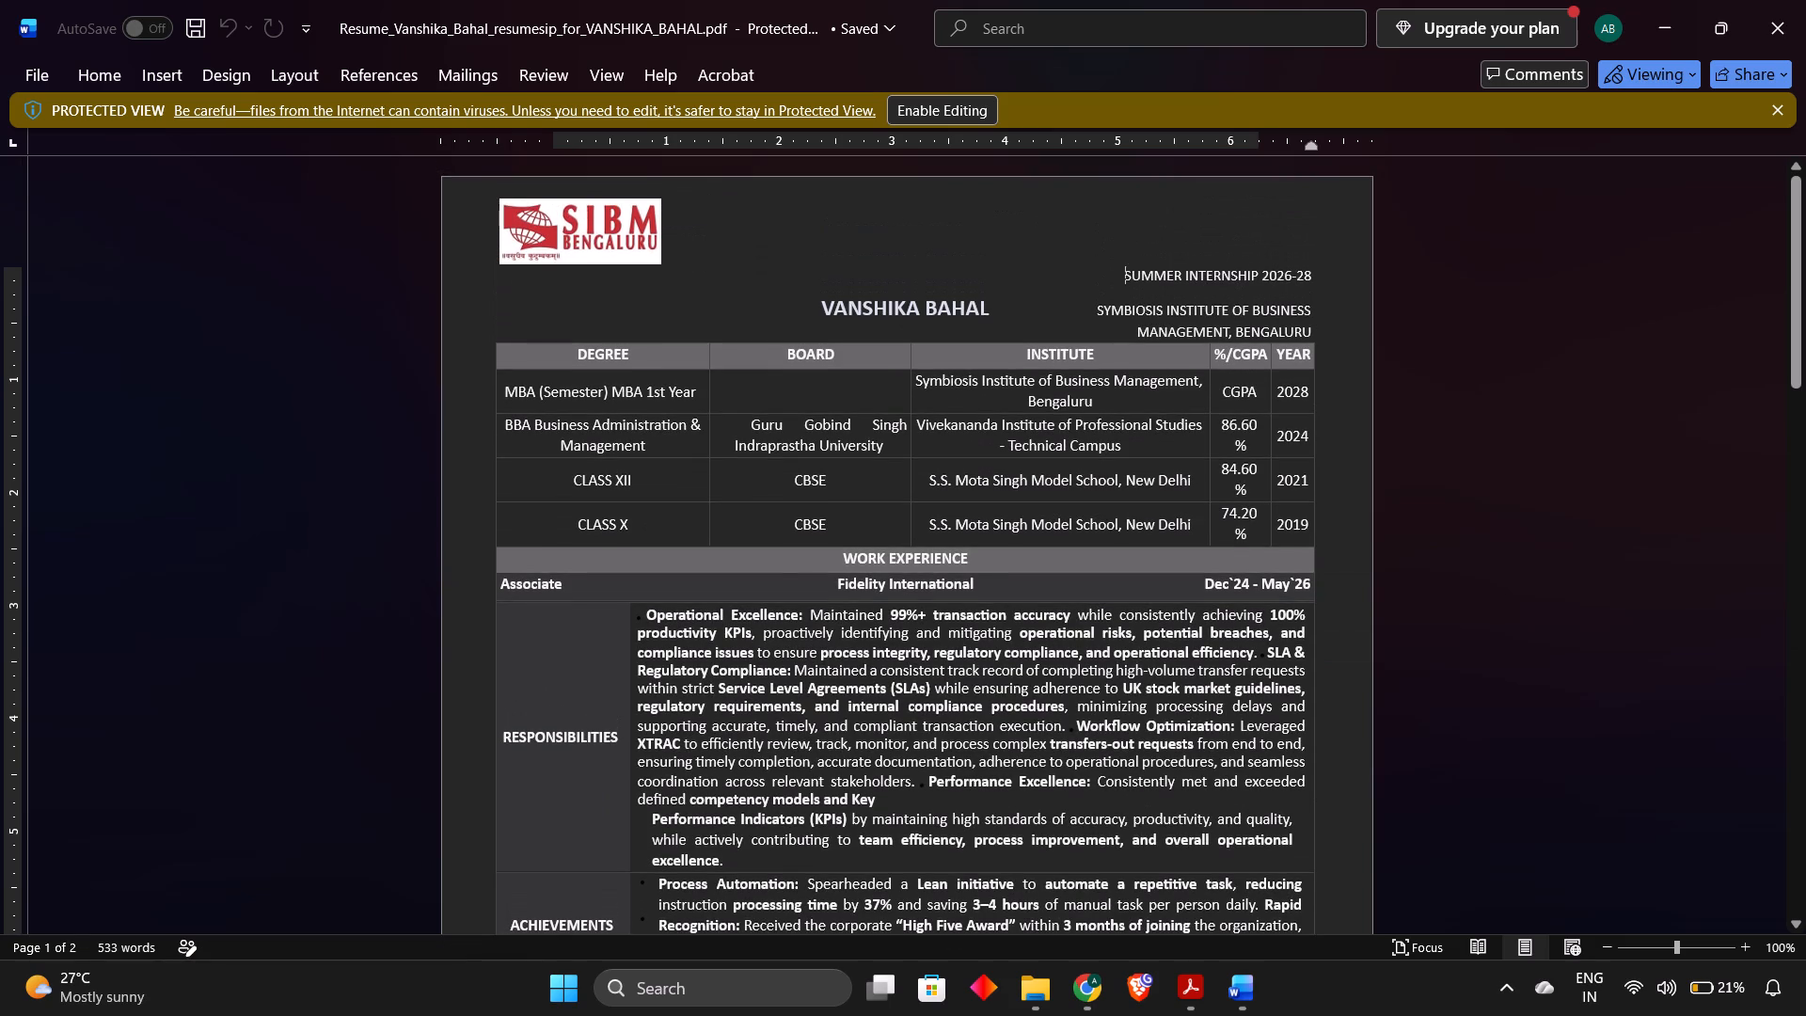
pyautogui.click(999, 268)
pyautogui.click(1106, 267)
pyautogui.scroll(1, 840, 564)
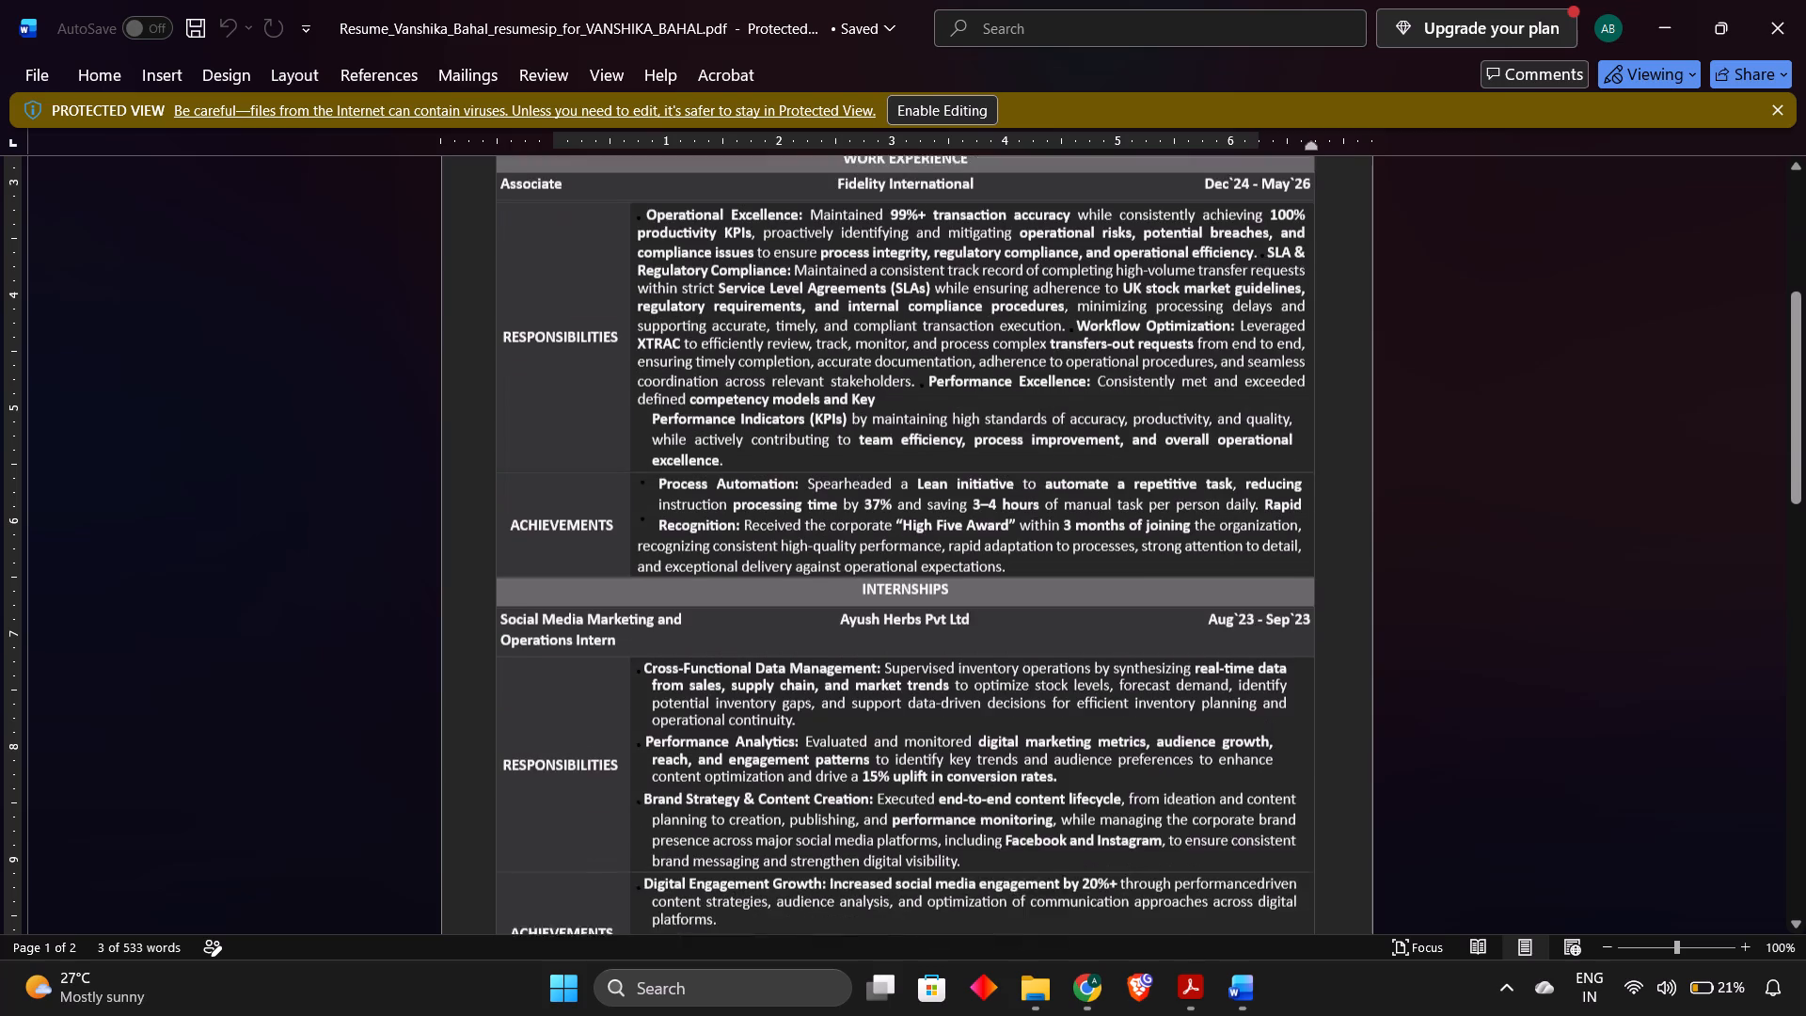
pyautogui.scroll(1, 840, 564)
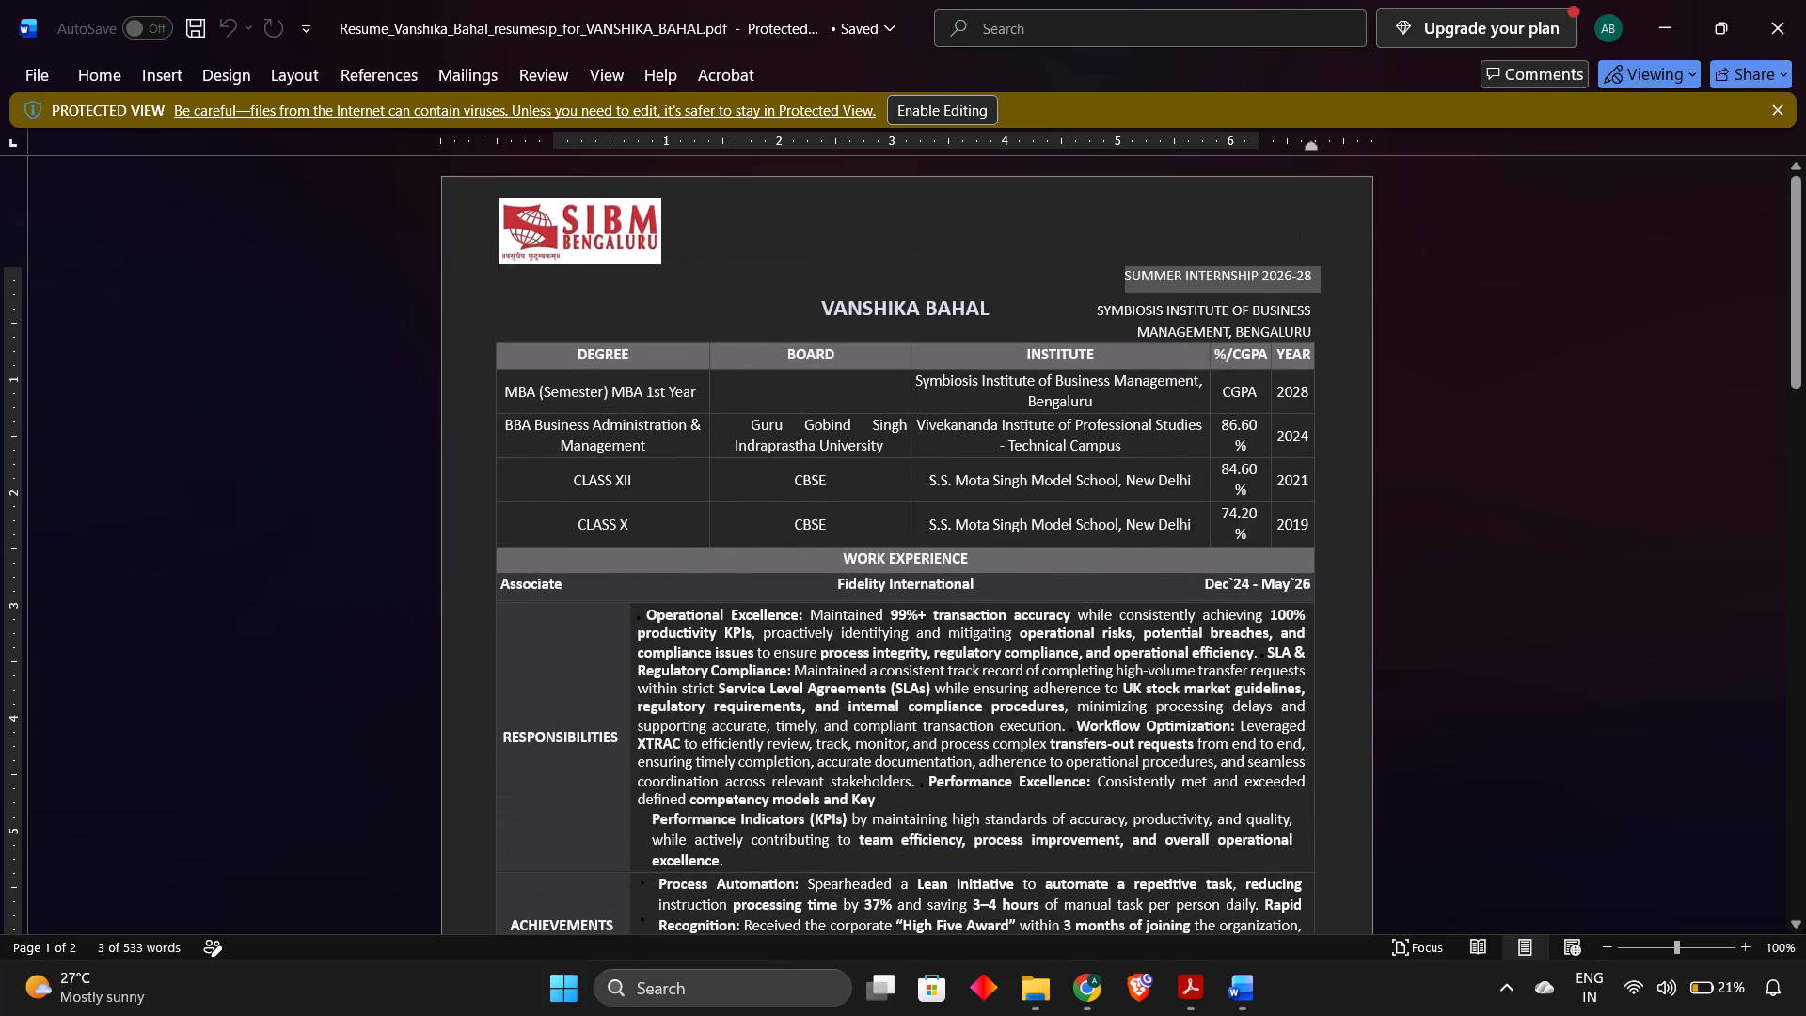
pyautogui.click(932, 329)
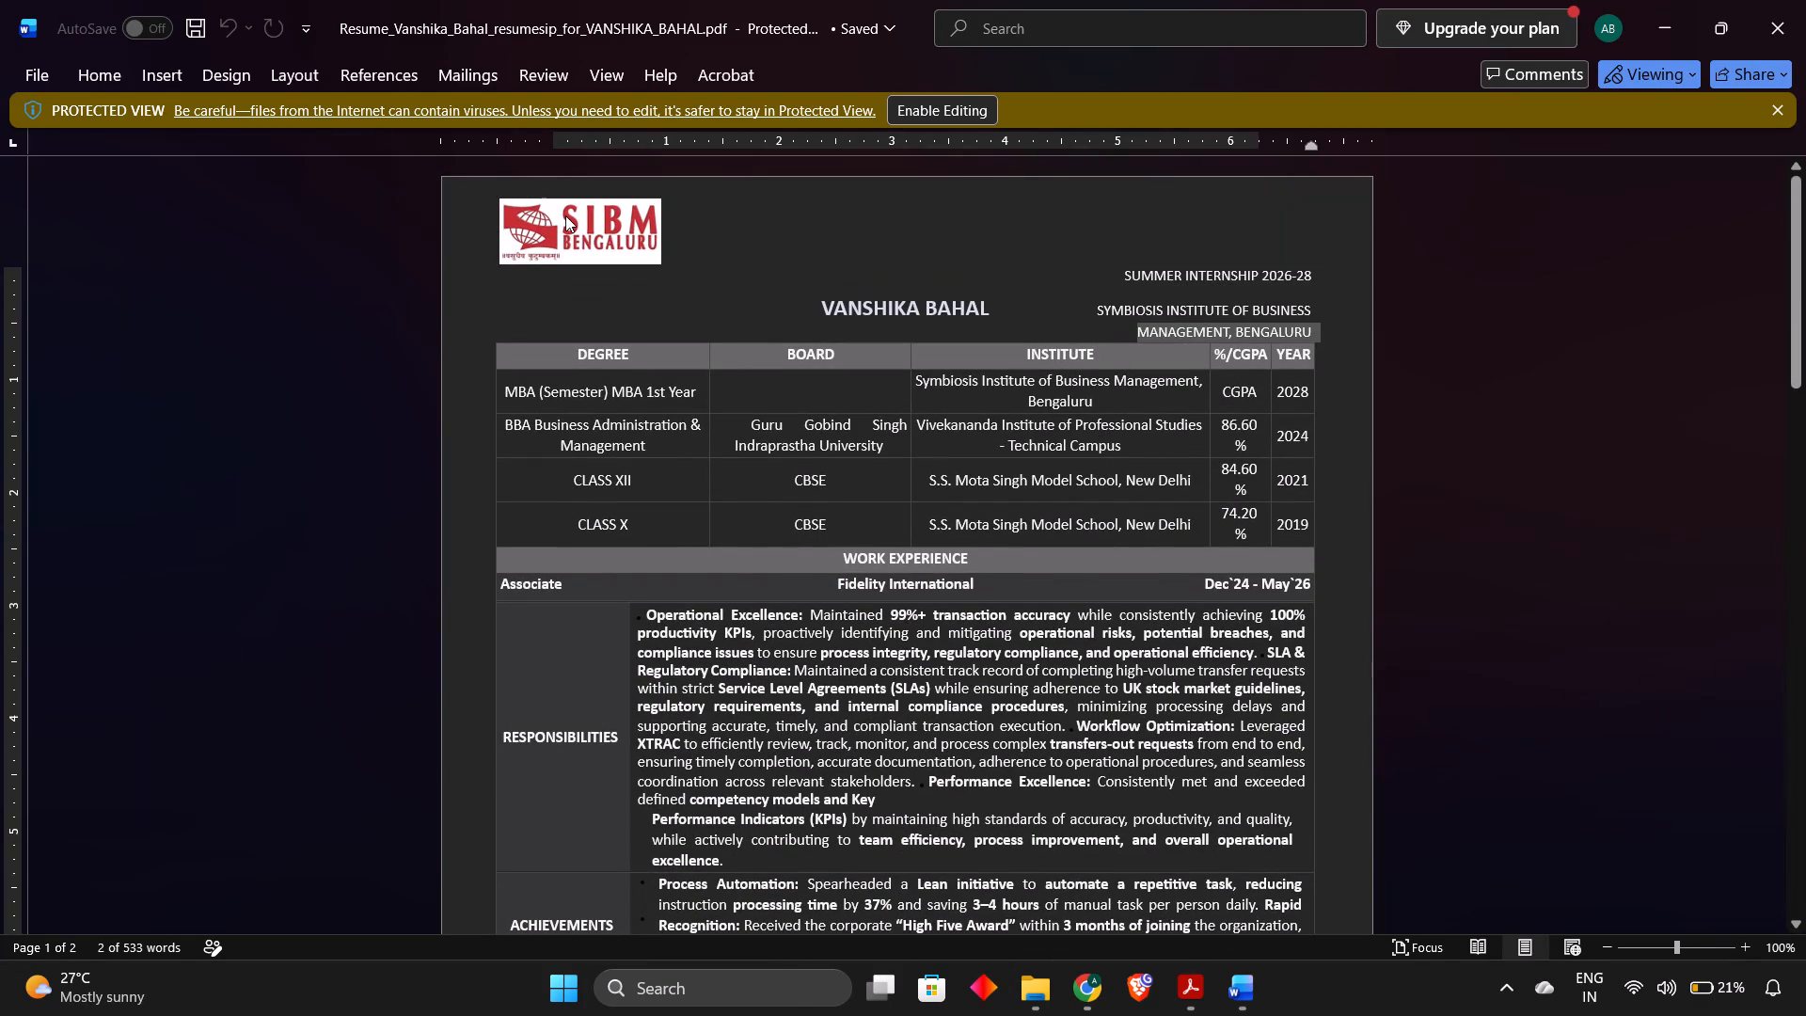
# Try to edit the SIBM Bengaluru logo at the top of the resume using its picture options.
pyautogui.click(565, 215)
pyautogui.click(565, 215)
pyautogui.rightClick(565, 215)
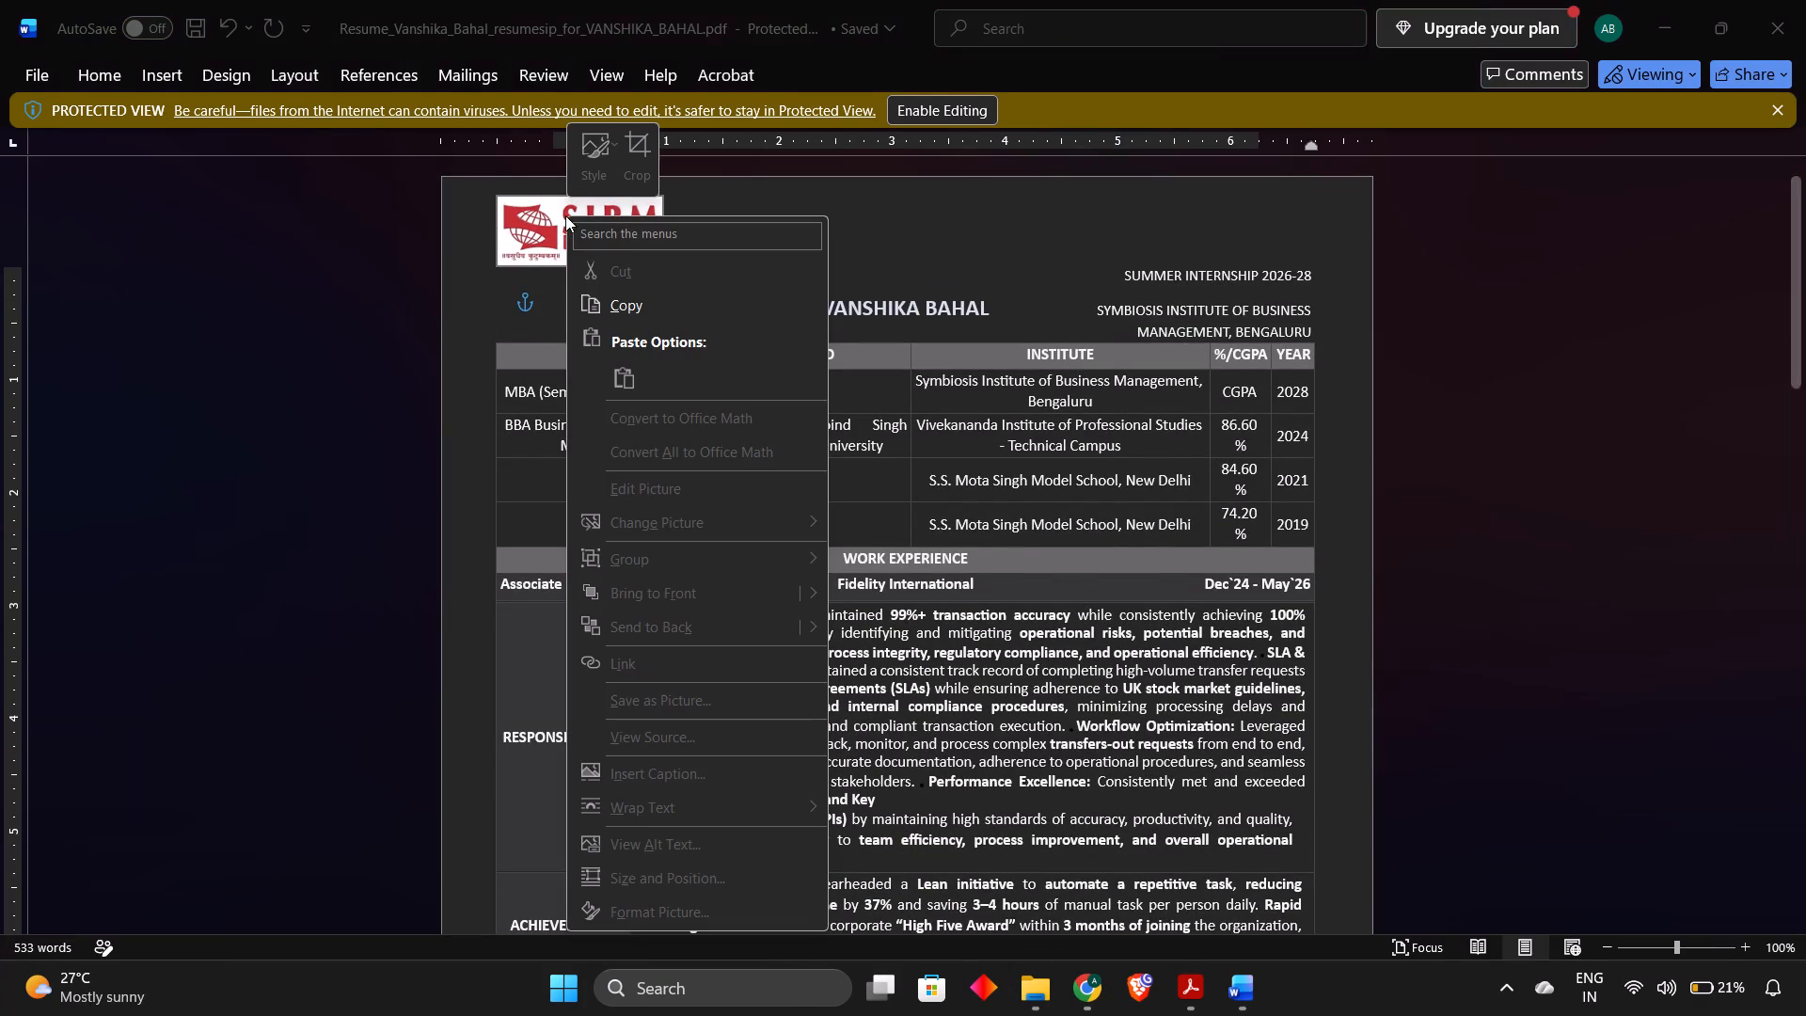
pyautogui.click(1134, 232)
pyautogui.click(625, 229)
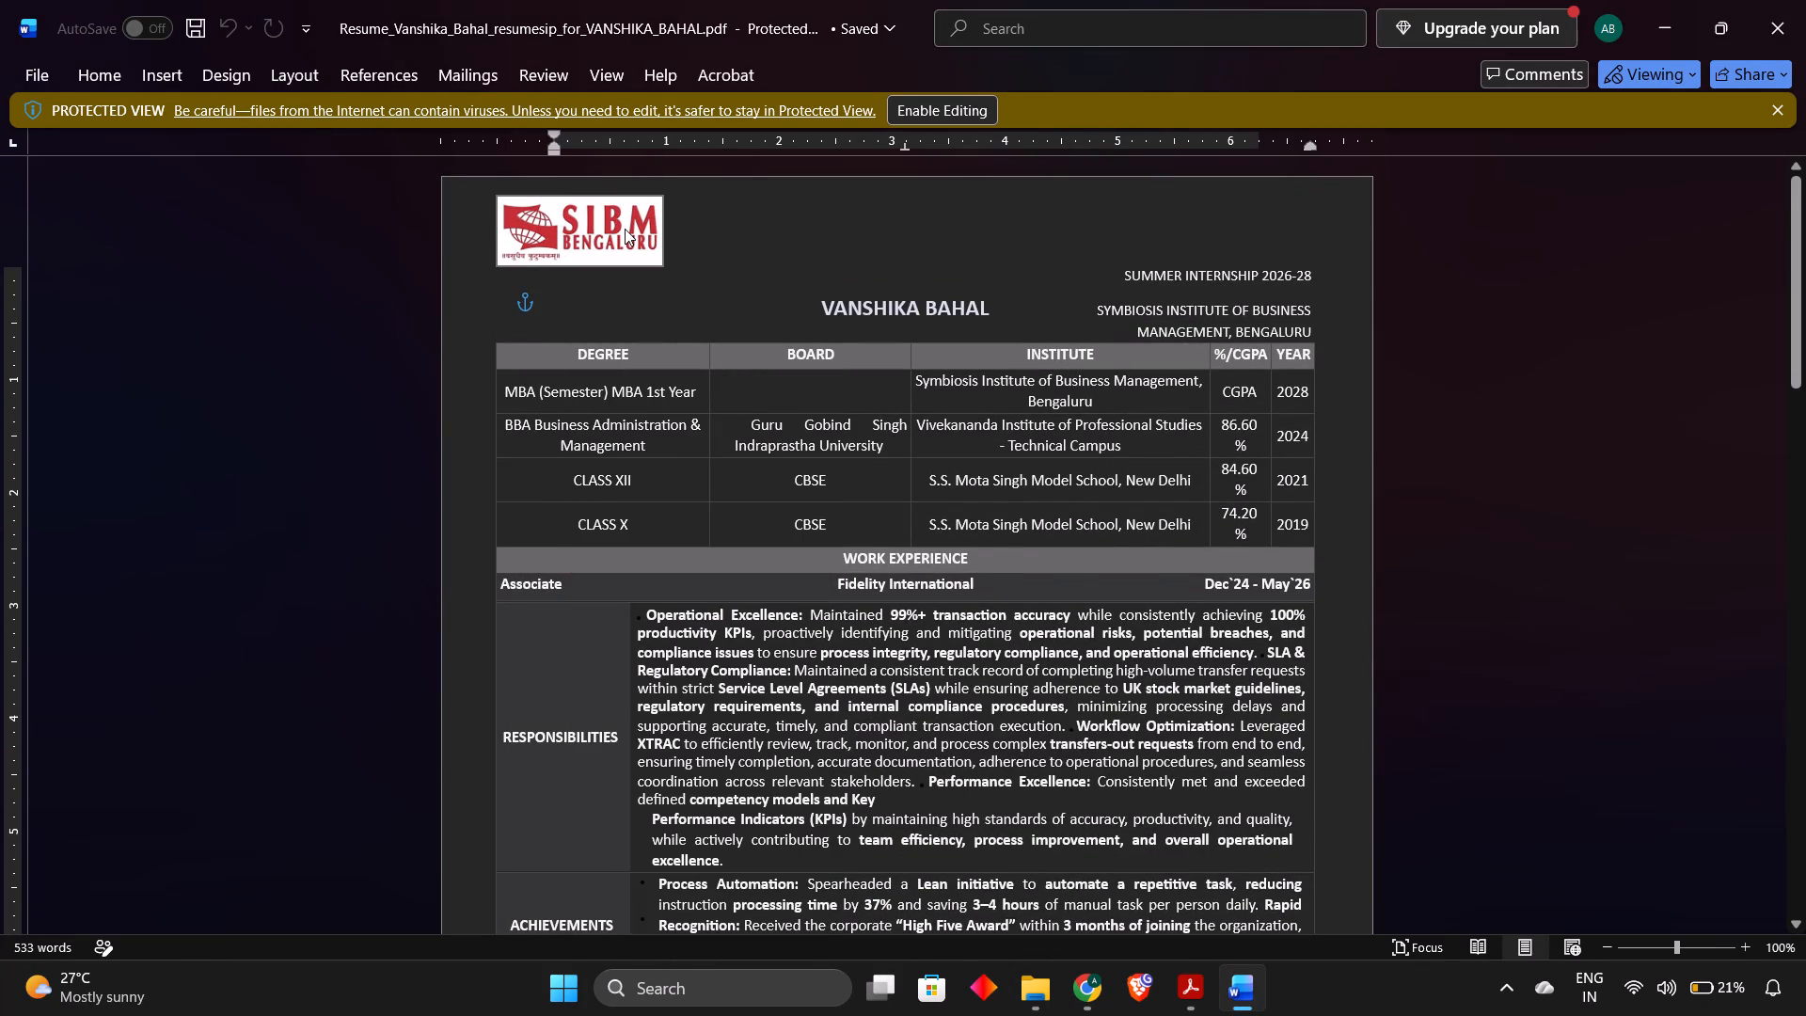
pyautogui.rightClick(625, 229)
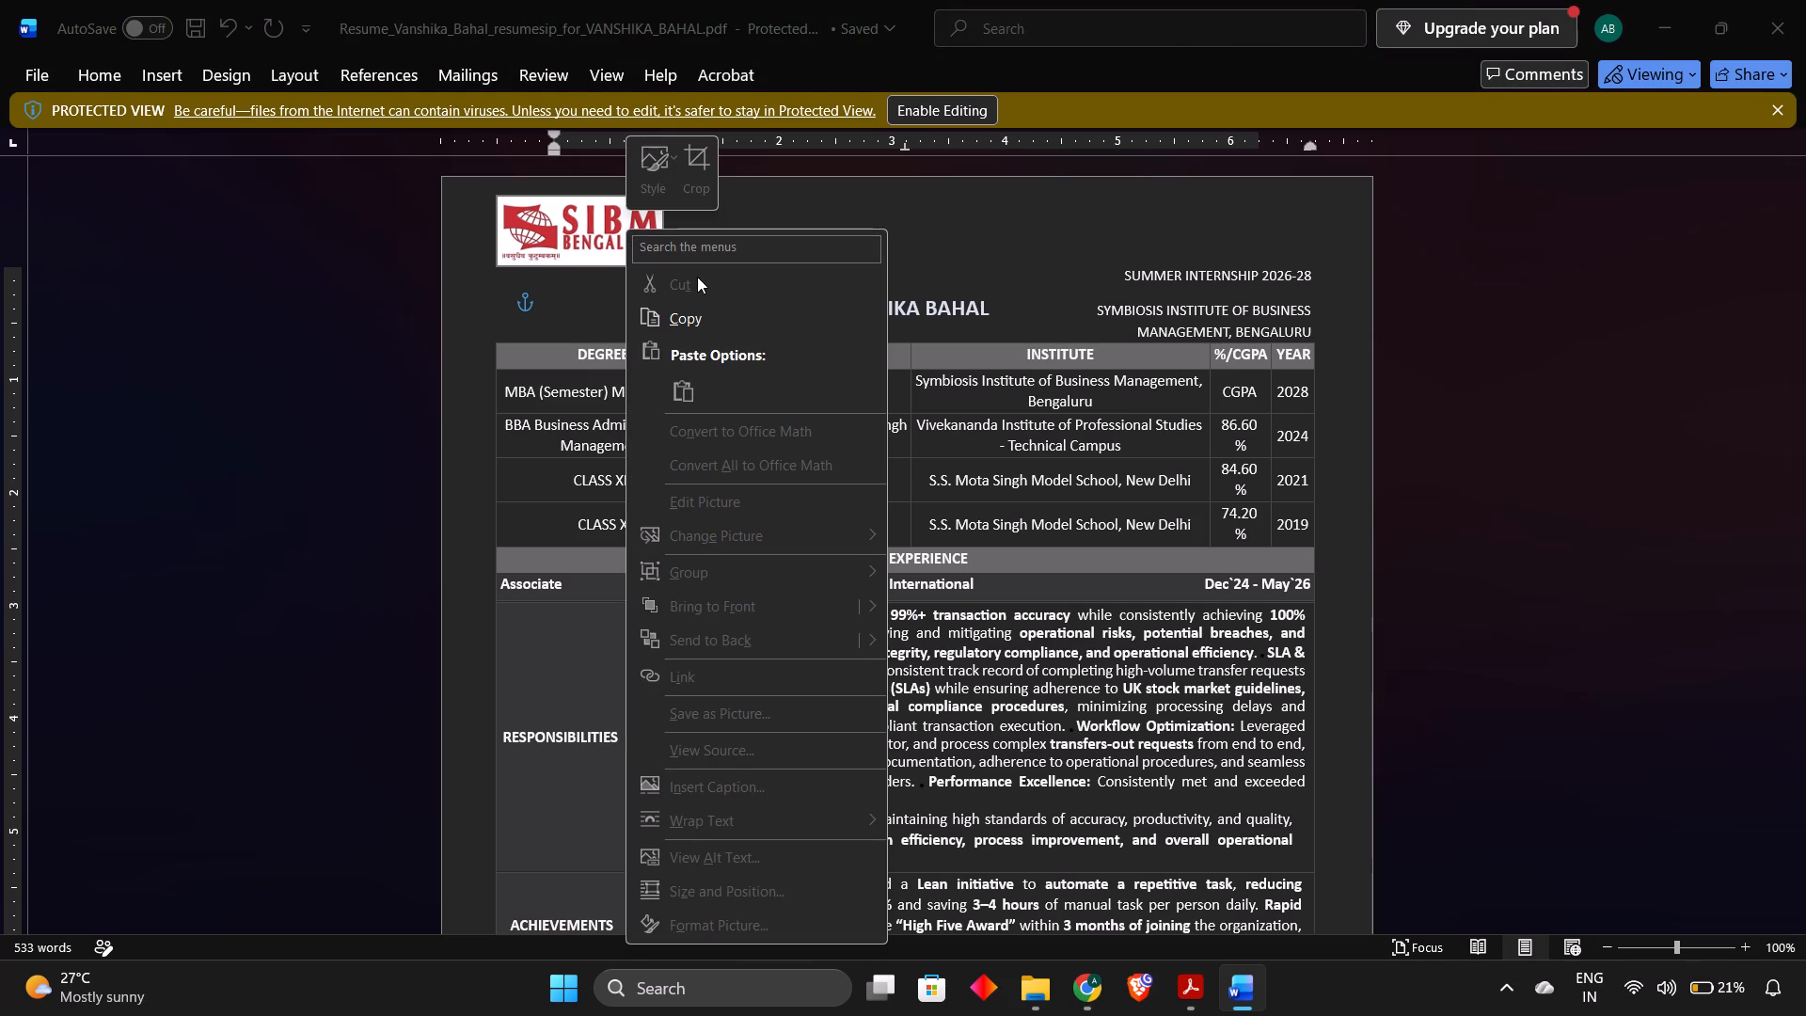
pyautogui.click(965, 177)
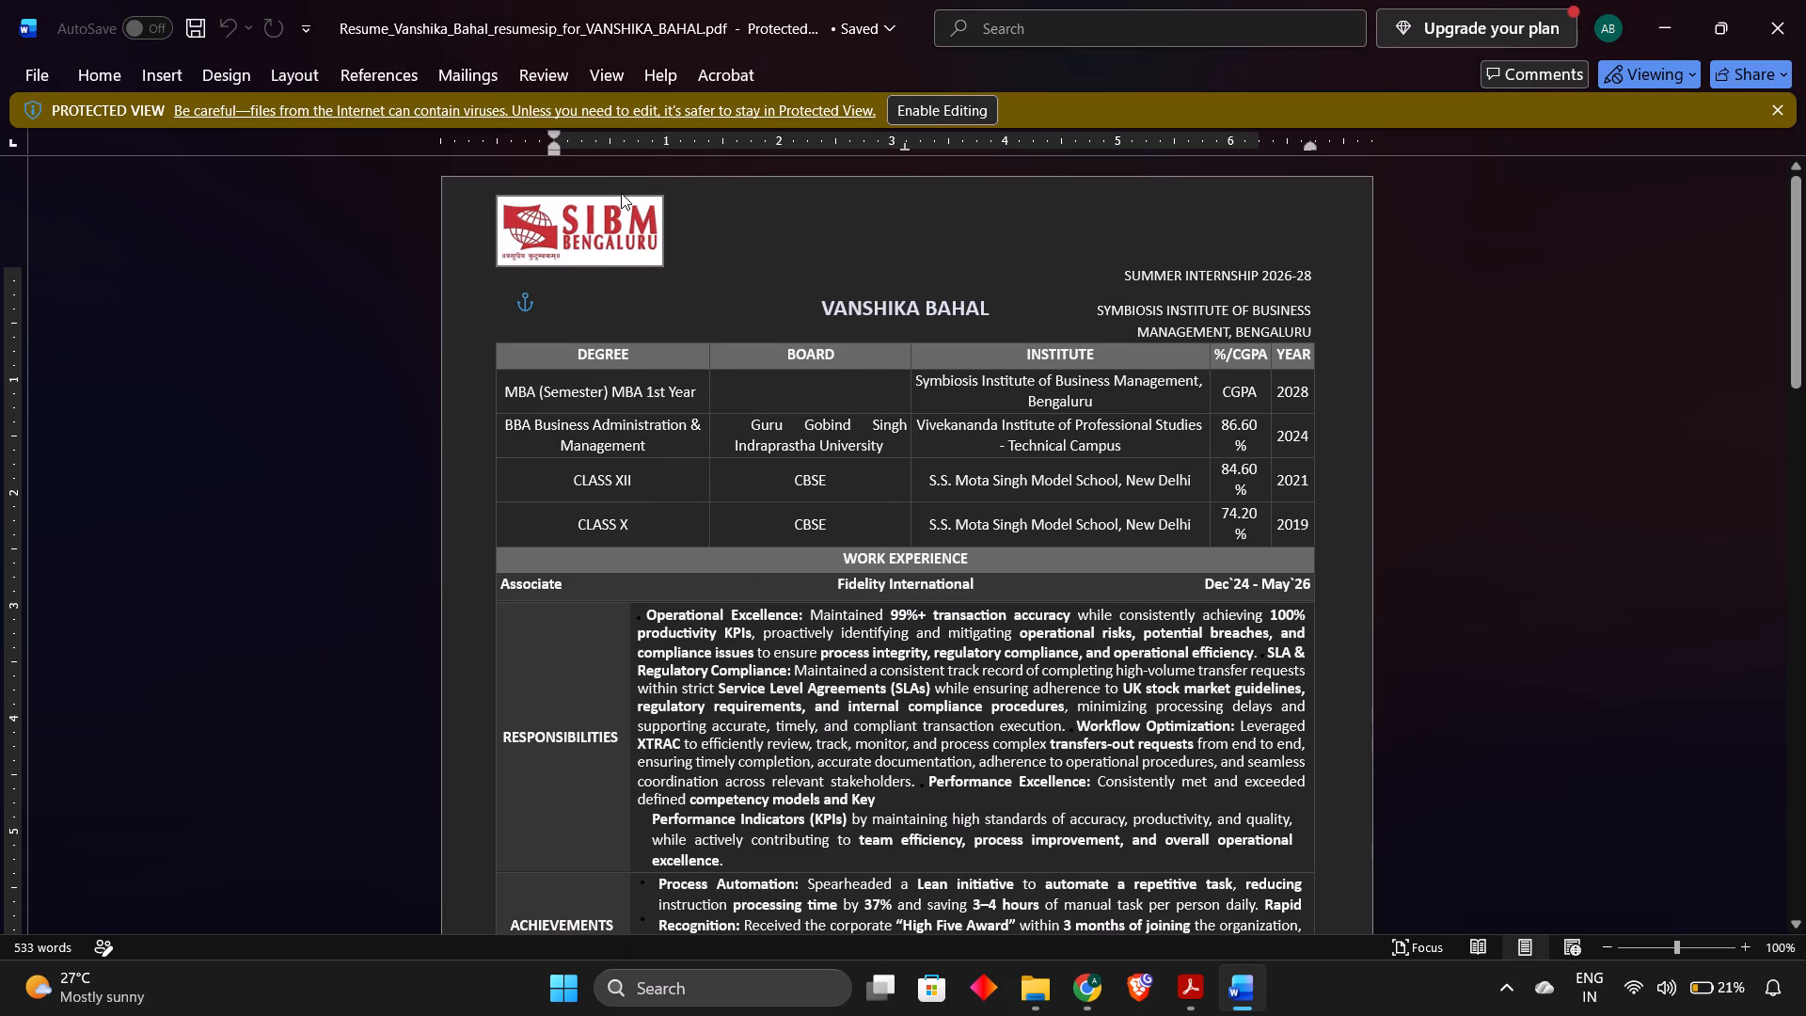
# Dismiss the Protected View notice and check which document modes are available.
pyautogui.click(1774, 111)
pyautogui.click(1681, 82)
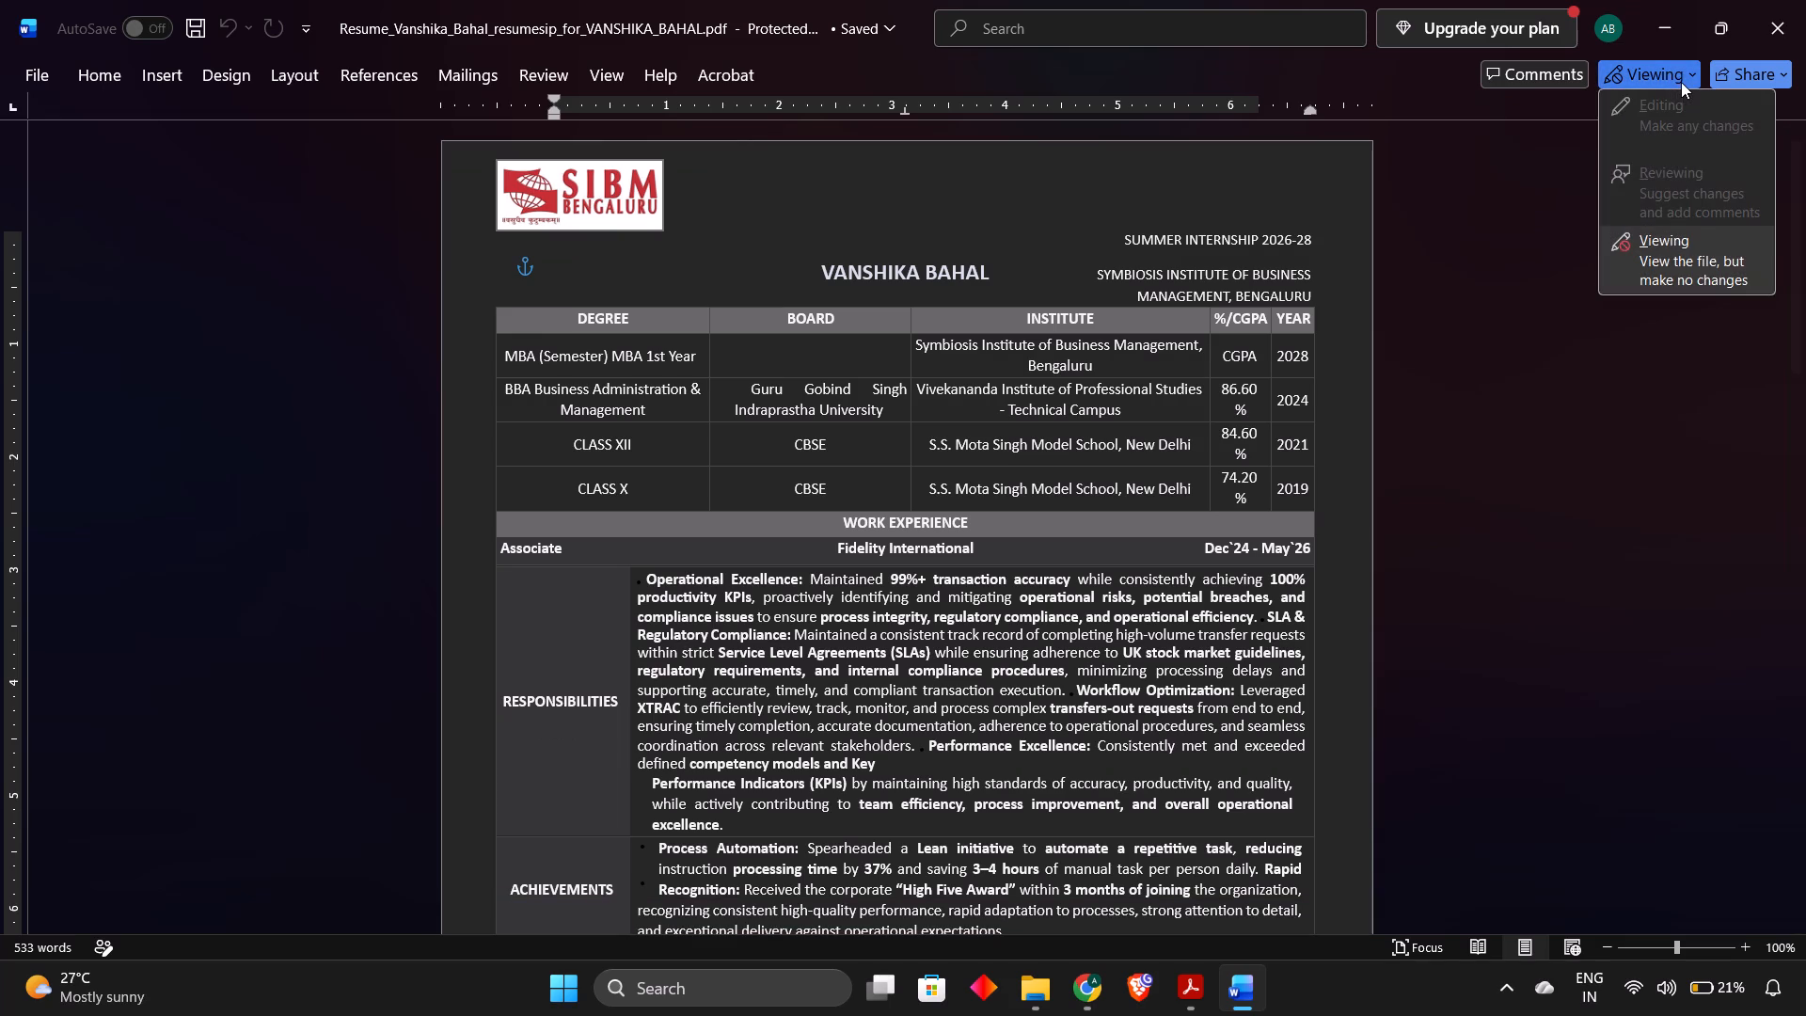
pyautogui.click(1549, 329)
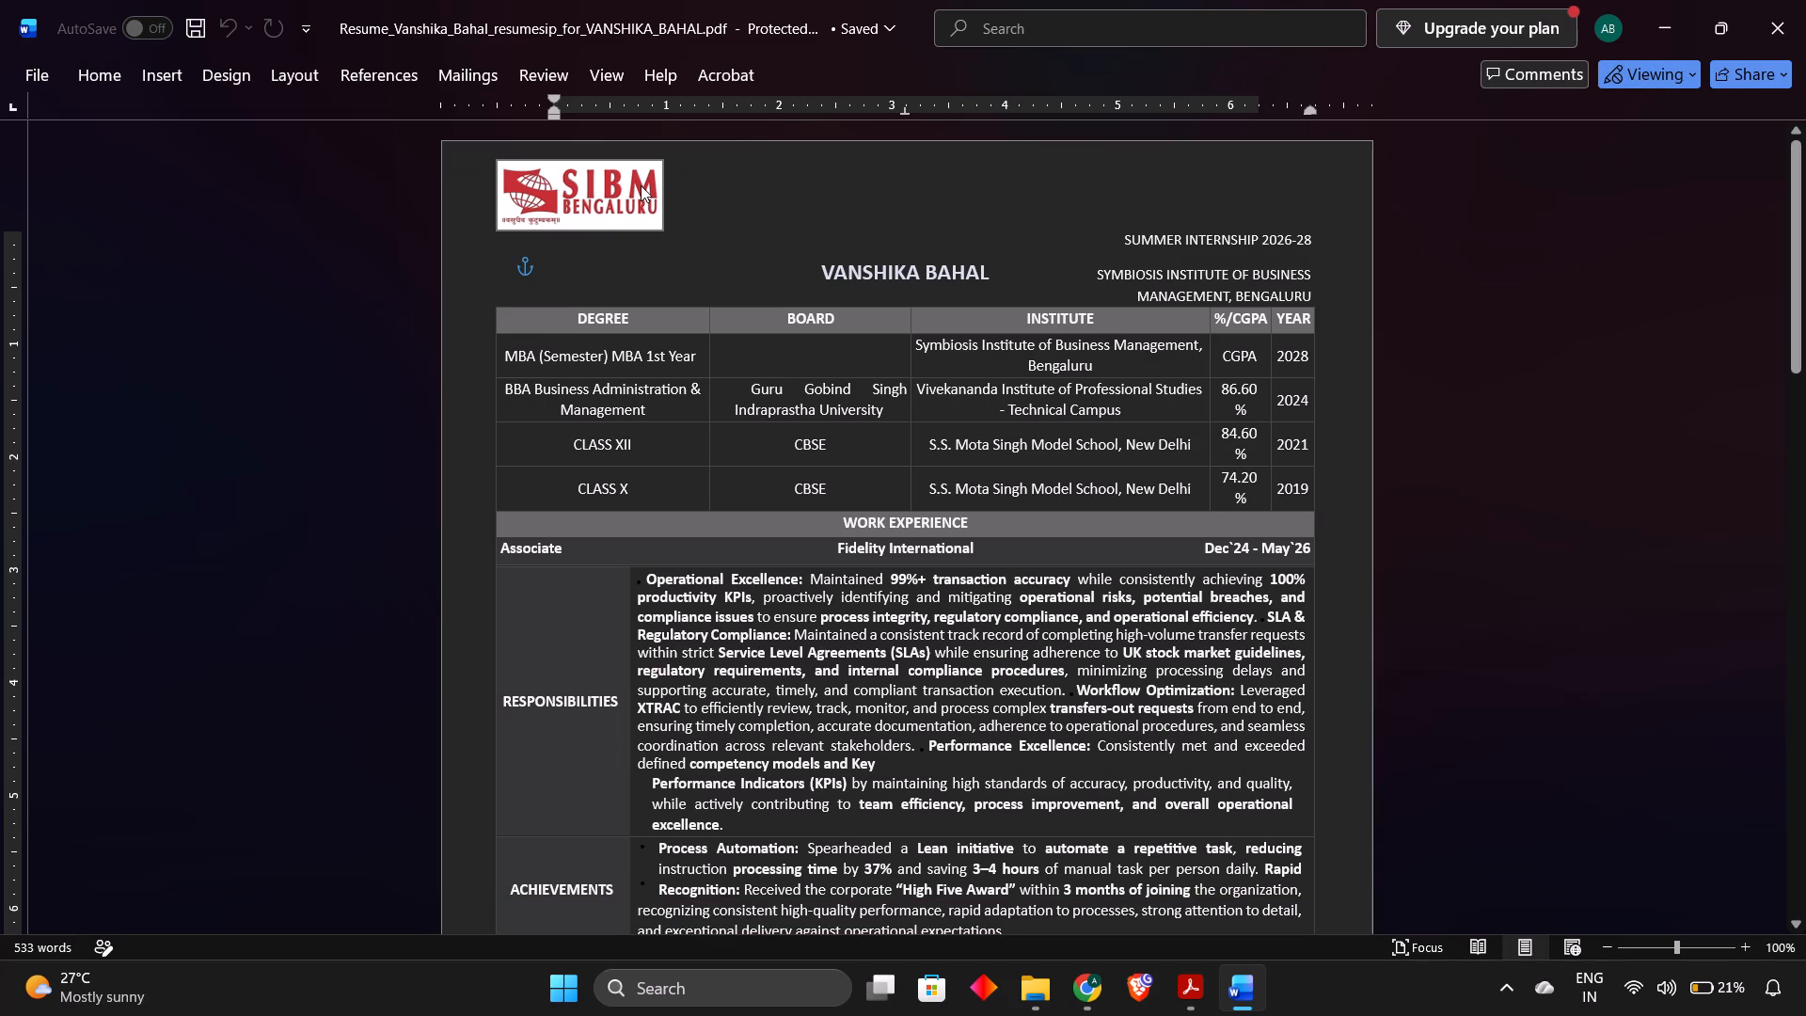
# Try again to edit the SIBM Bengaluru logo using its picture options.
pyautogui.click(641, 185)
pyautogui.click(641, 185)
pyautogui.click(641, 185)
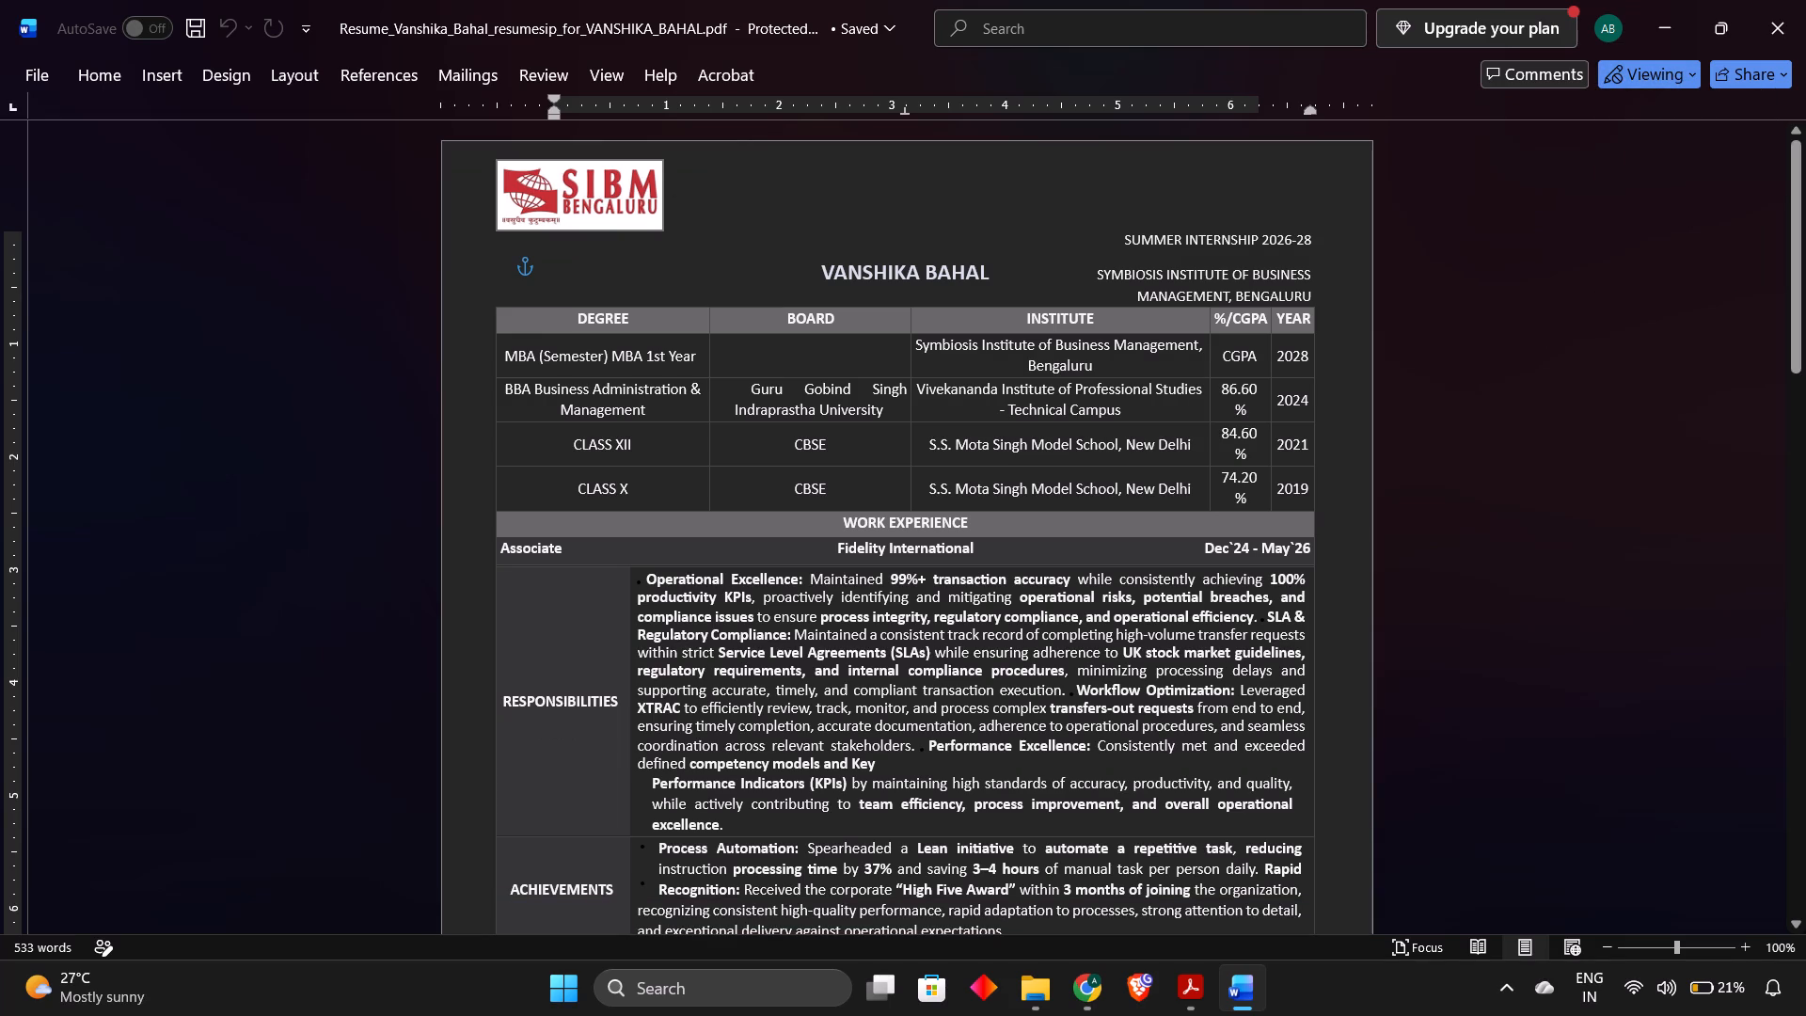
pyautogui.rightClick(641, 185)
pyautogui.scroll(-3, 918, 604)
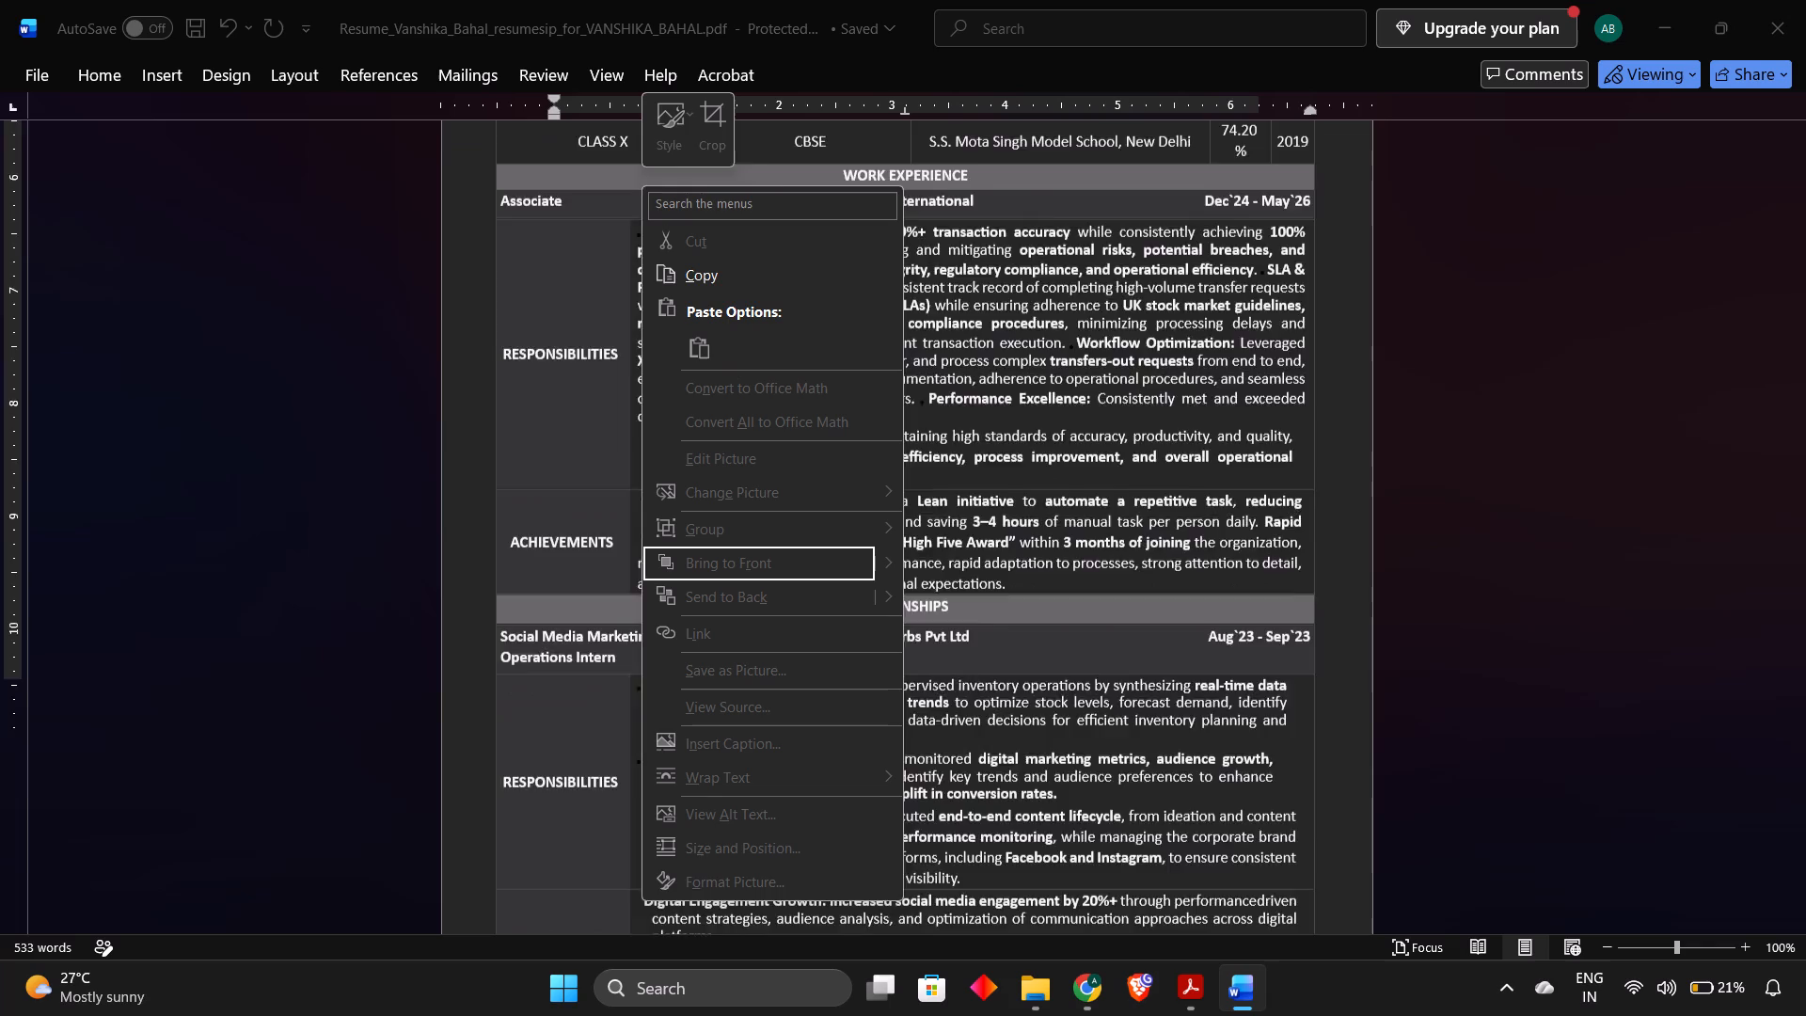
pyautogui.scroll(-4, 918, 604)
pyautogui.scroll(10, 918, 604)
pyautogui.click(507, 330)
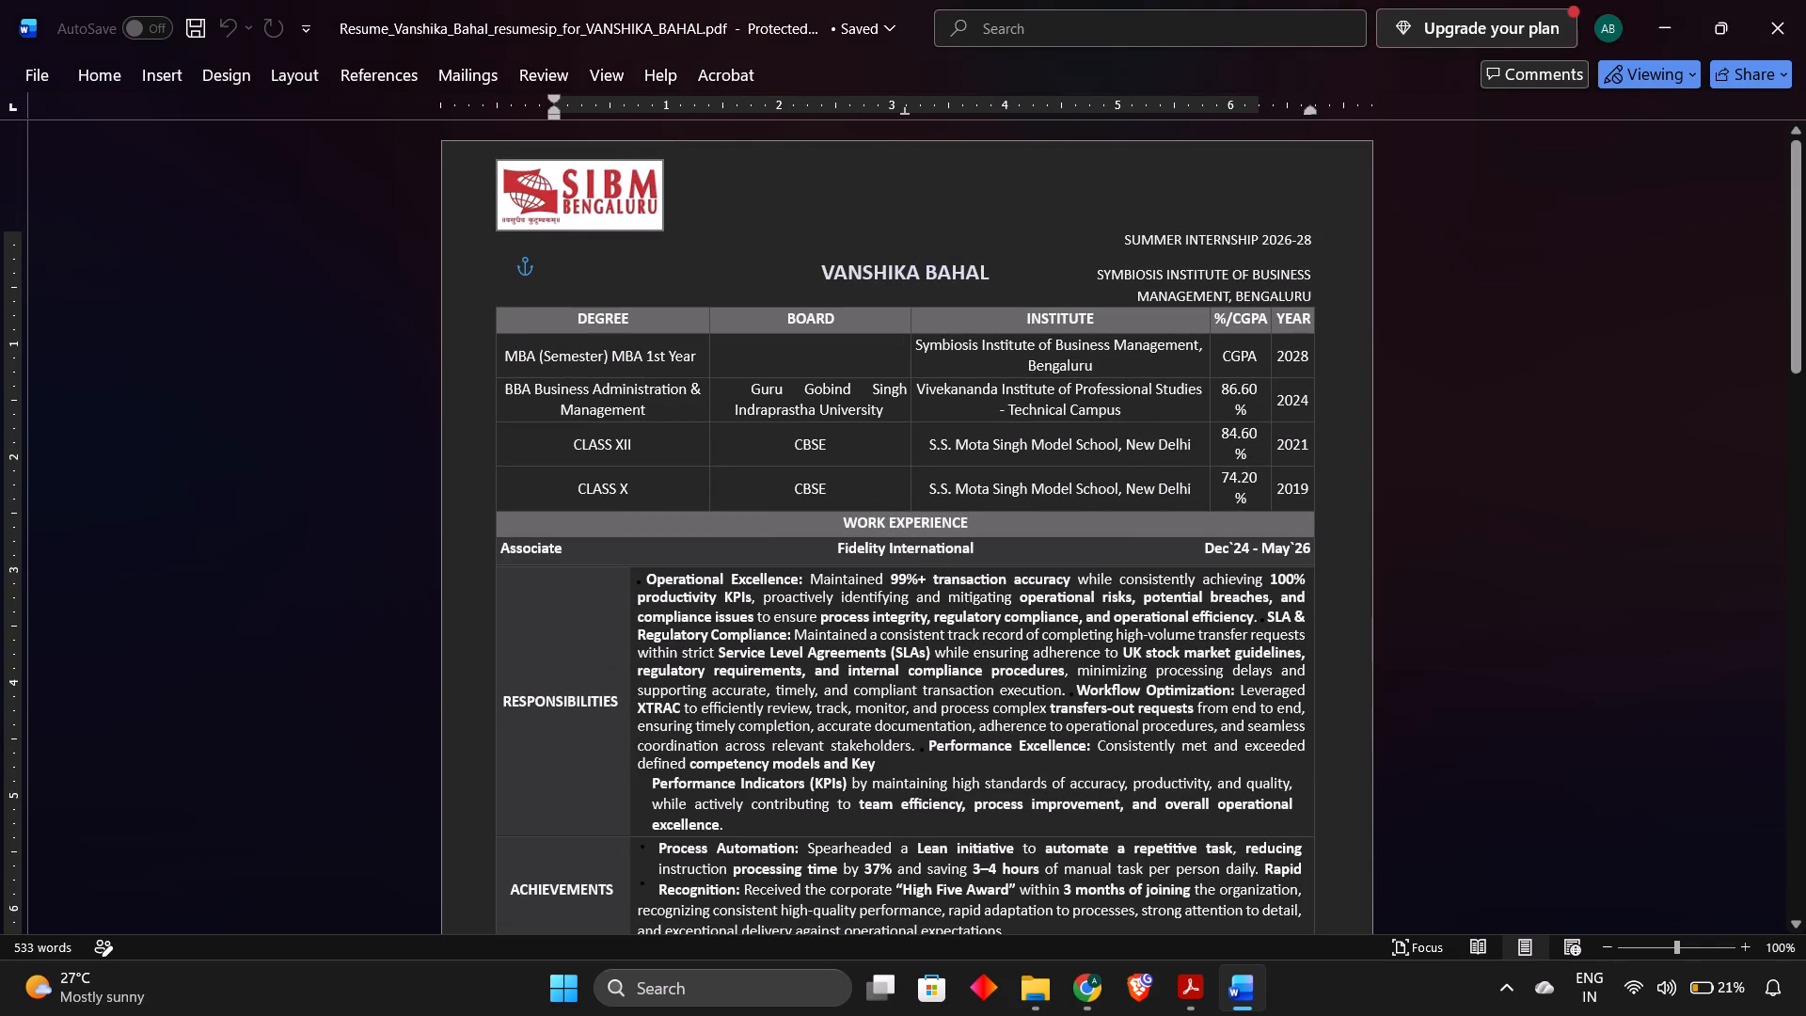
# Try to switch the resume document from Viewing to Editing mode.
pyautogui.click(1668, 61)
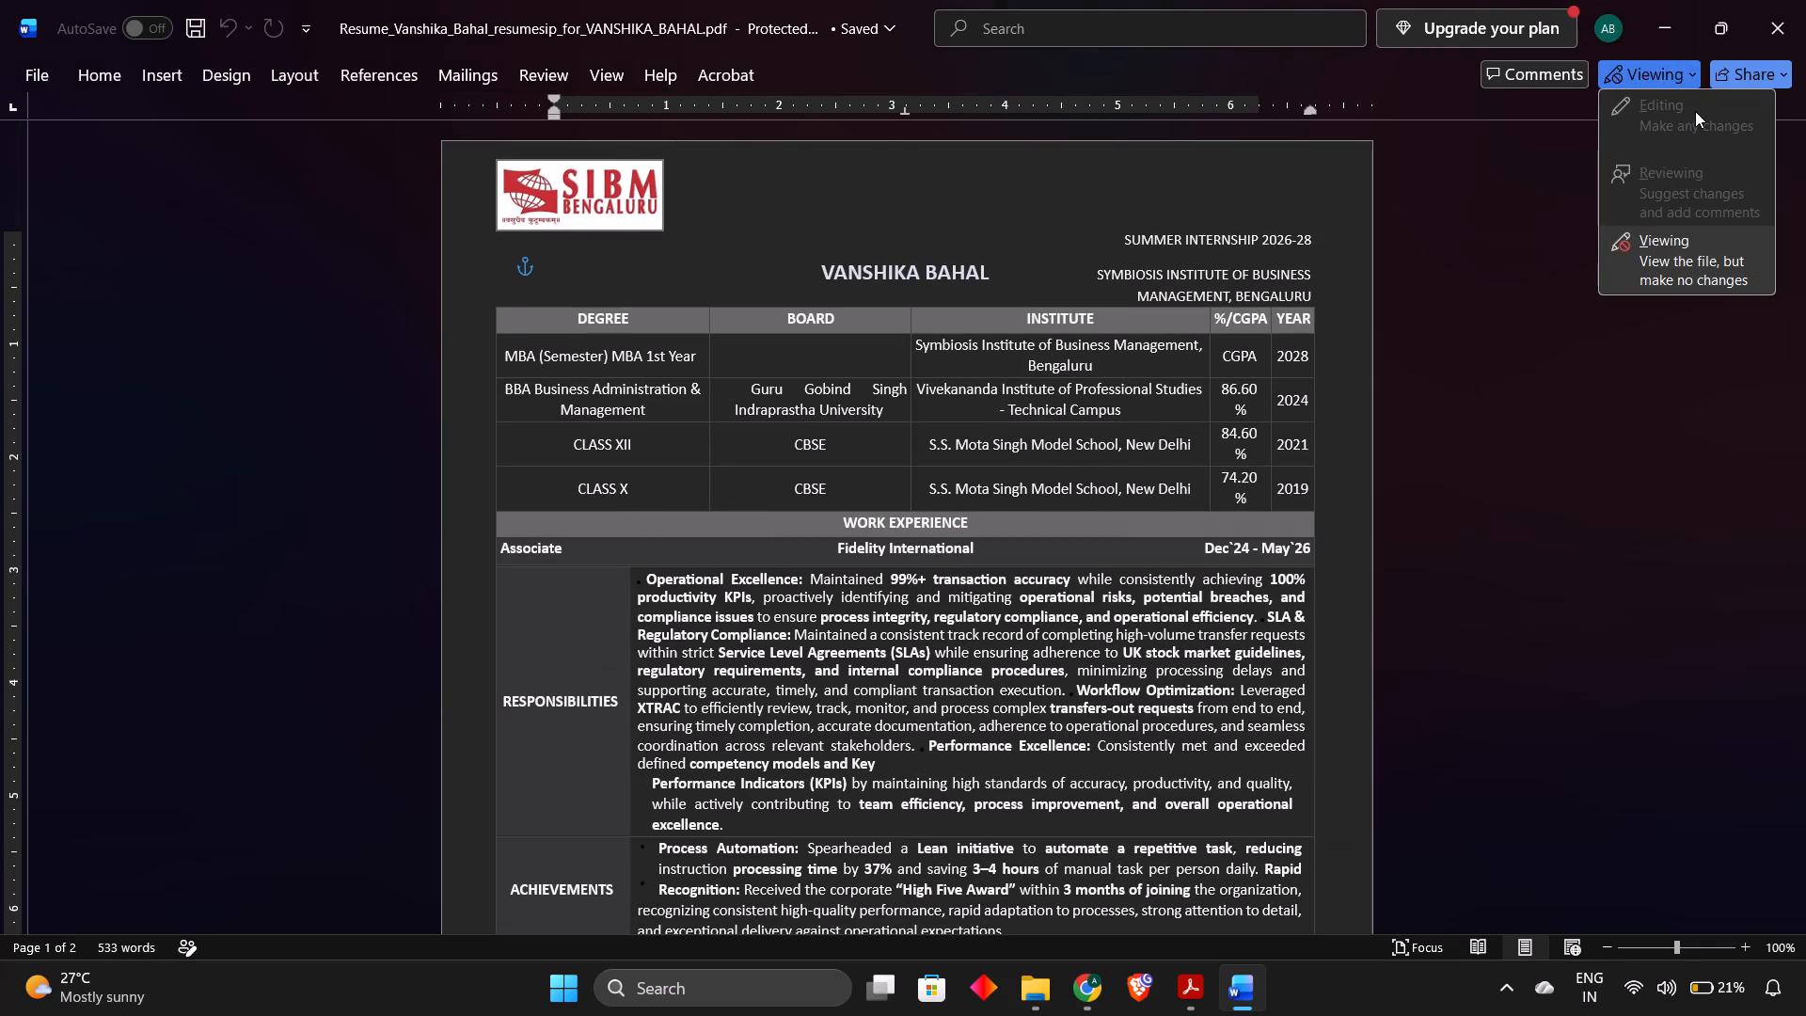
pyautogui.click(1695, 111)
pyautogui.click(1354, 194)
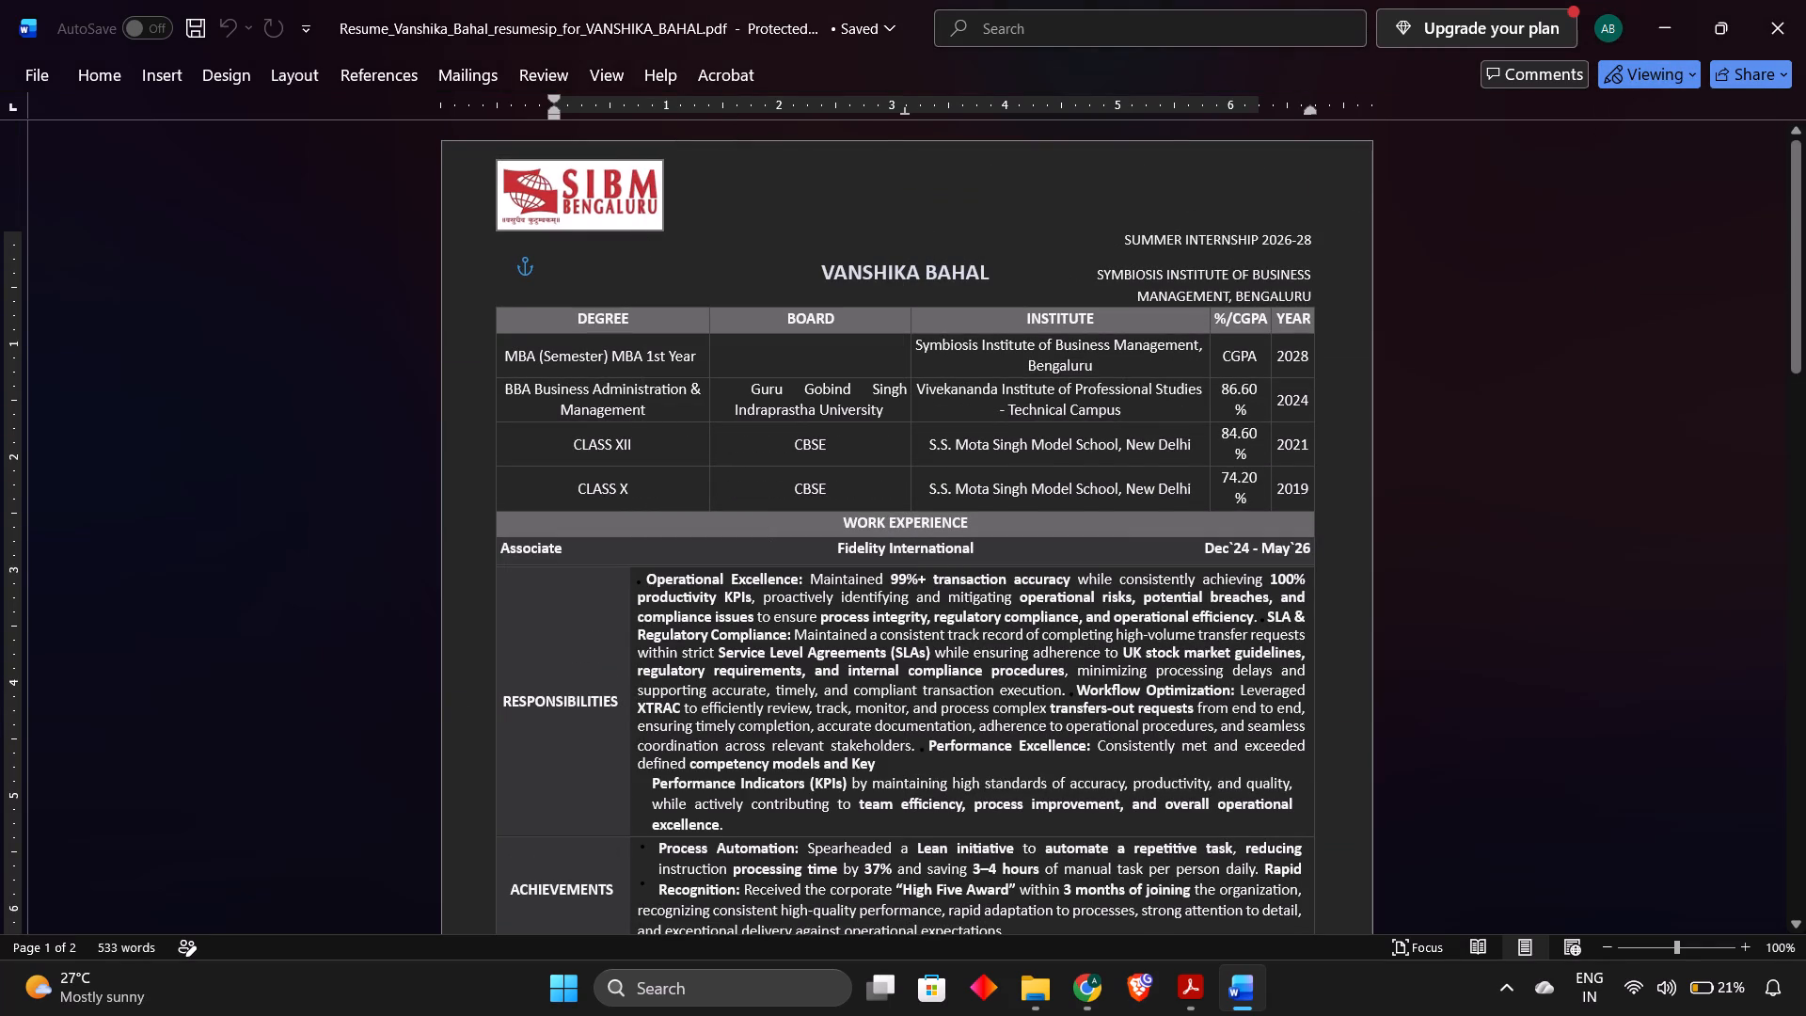
# Take the resume out of Protected View by enabling saving and converting the PDF again, without saving a copy.
pyautogui.click(46, 67)
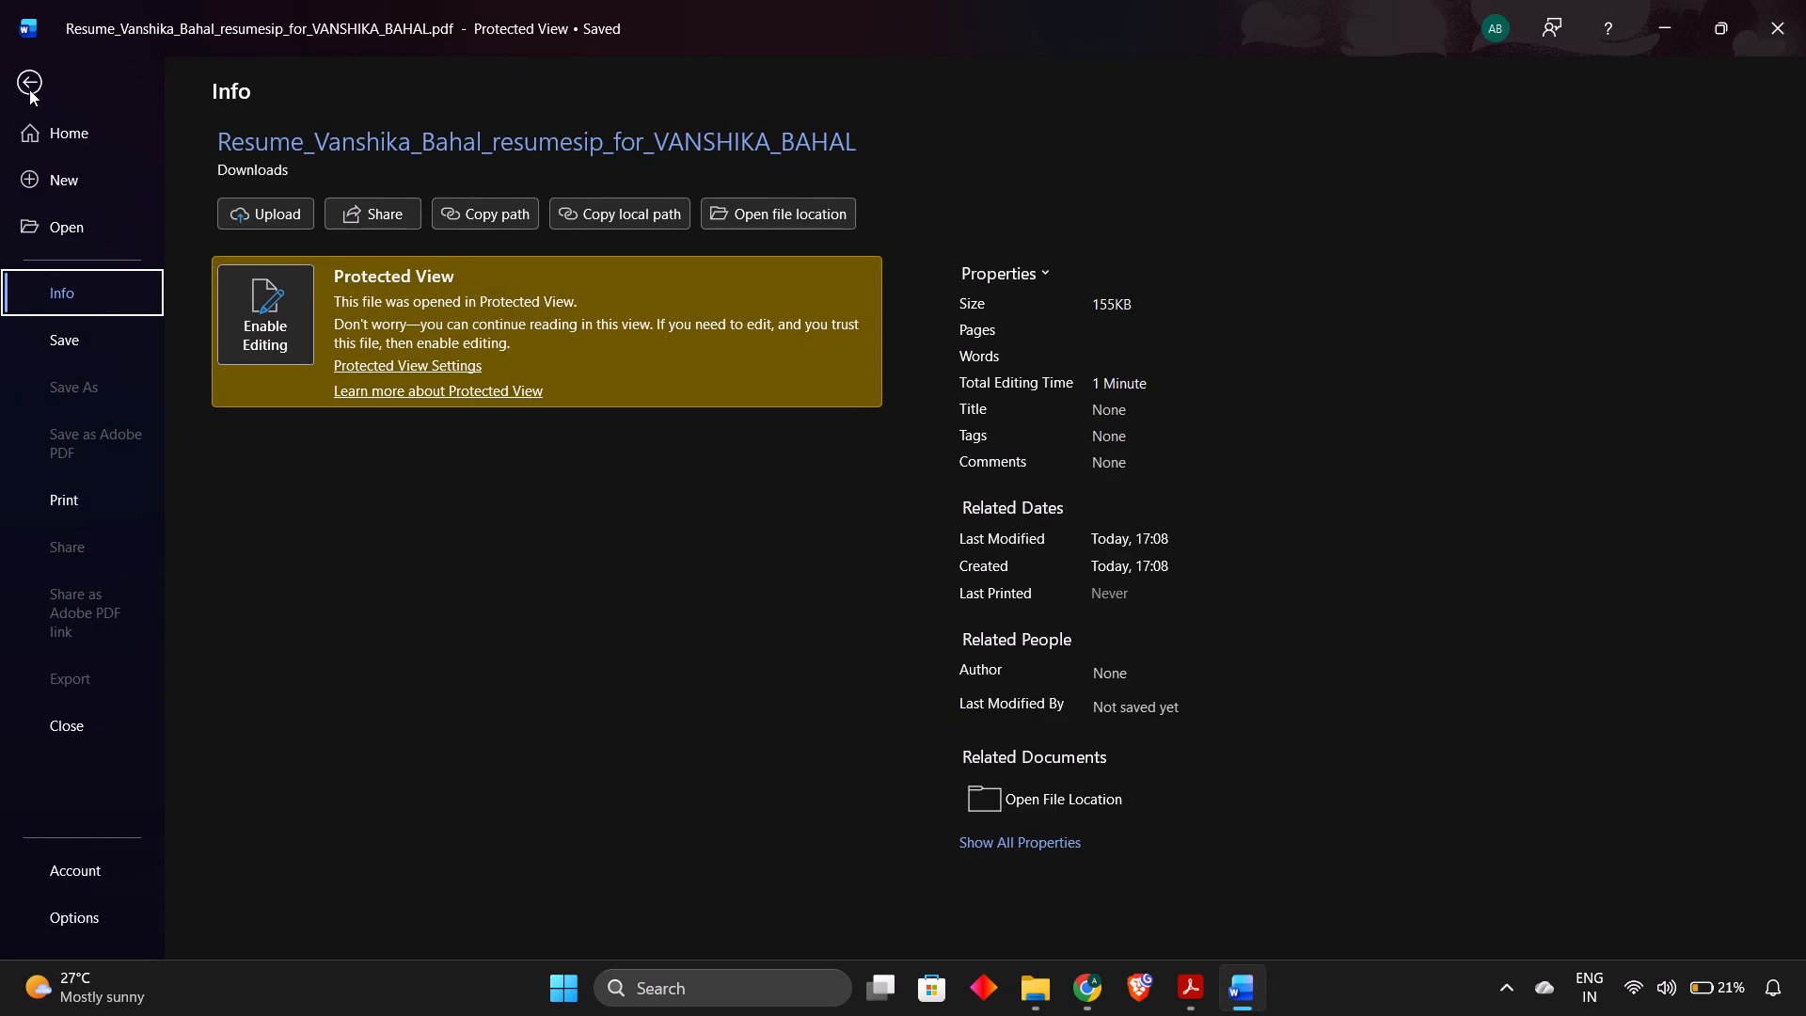
pyautogui.click(89, 345)
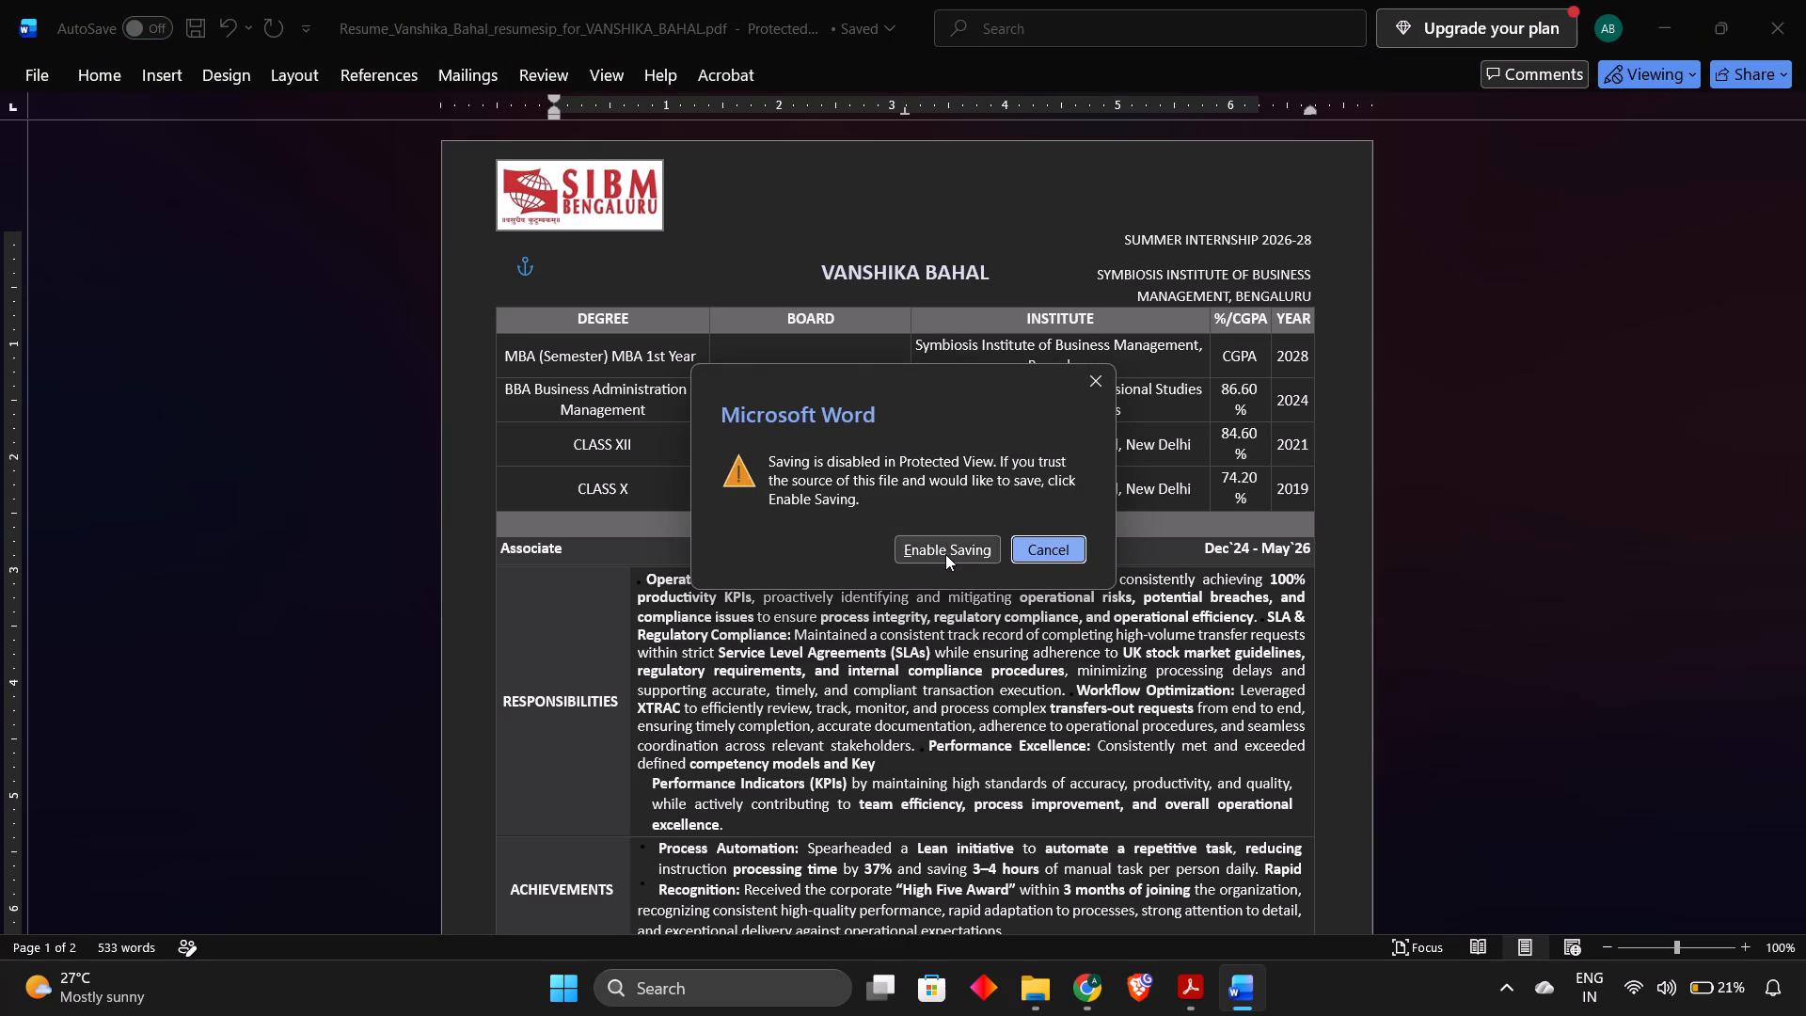
pyautogui.click(945, 554)
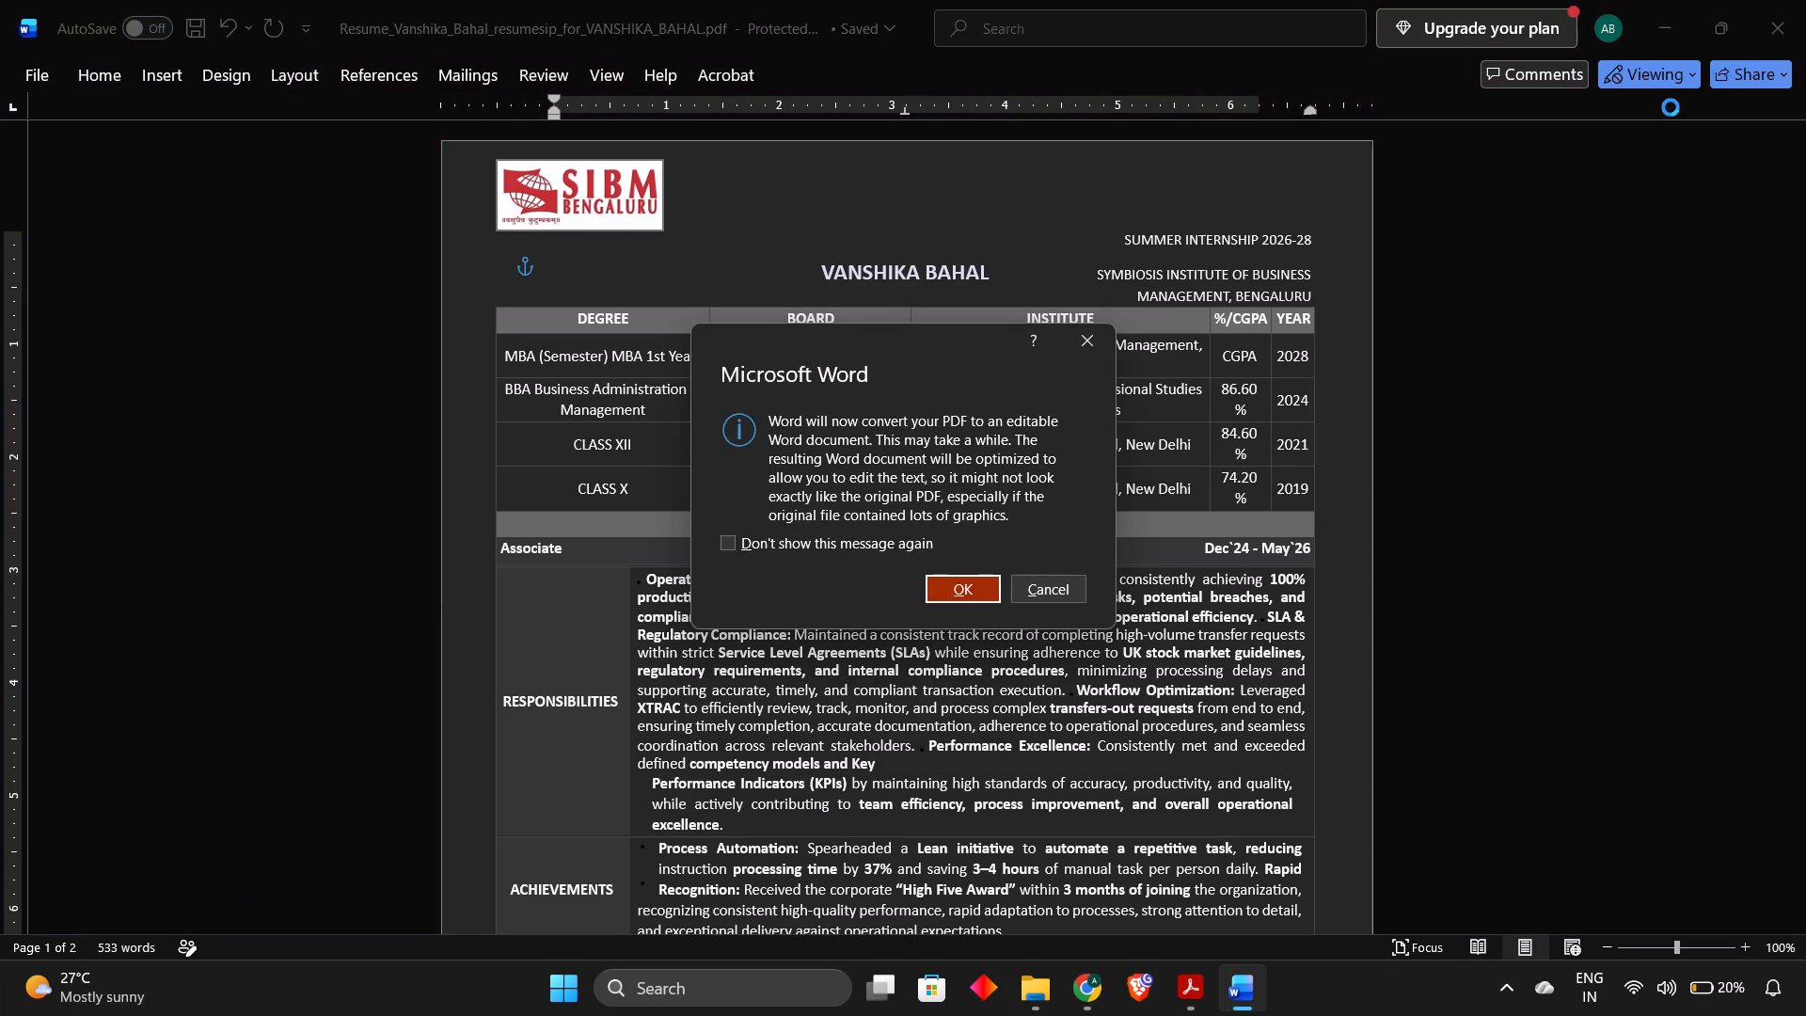
pyautogui.click(966, 590)
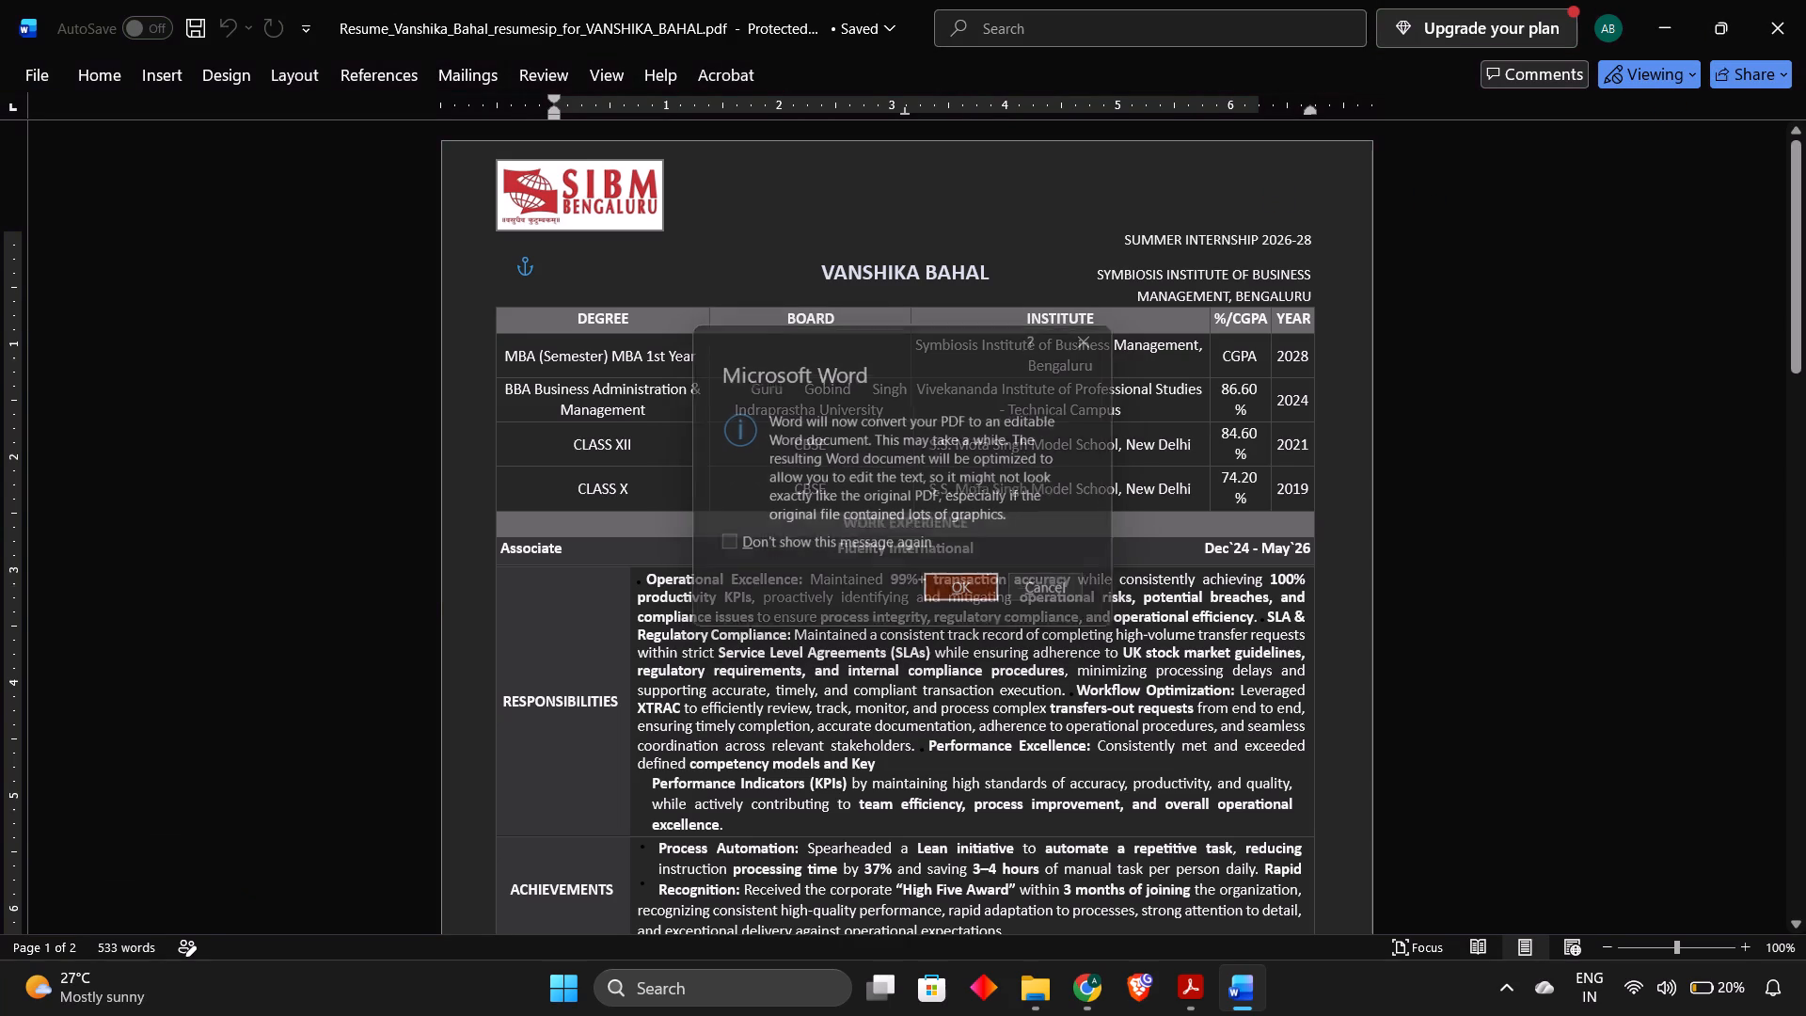
pyautogui.click(1670, 89)
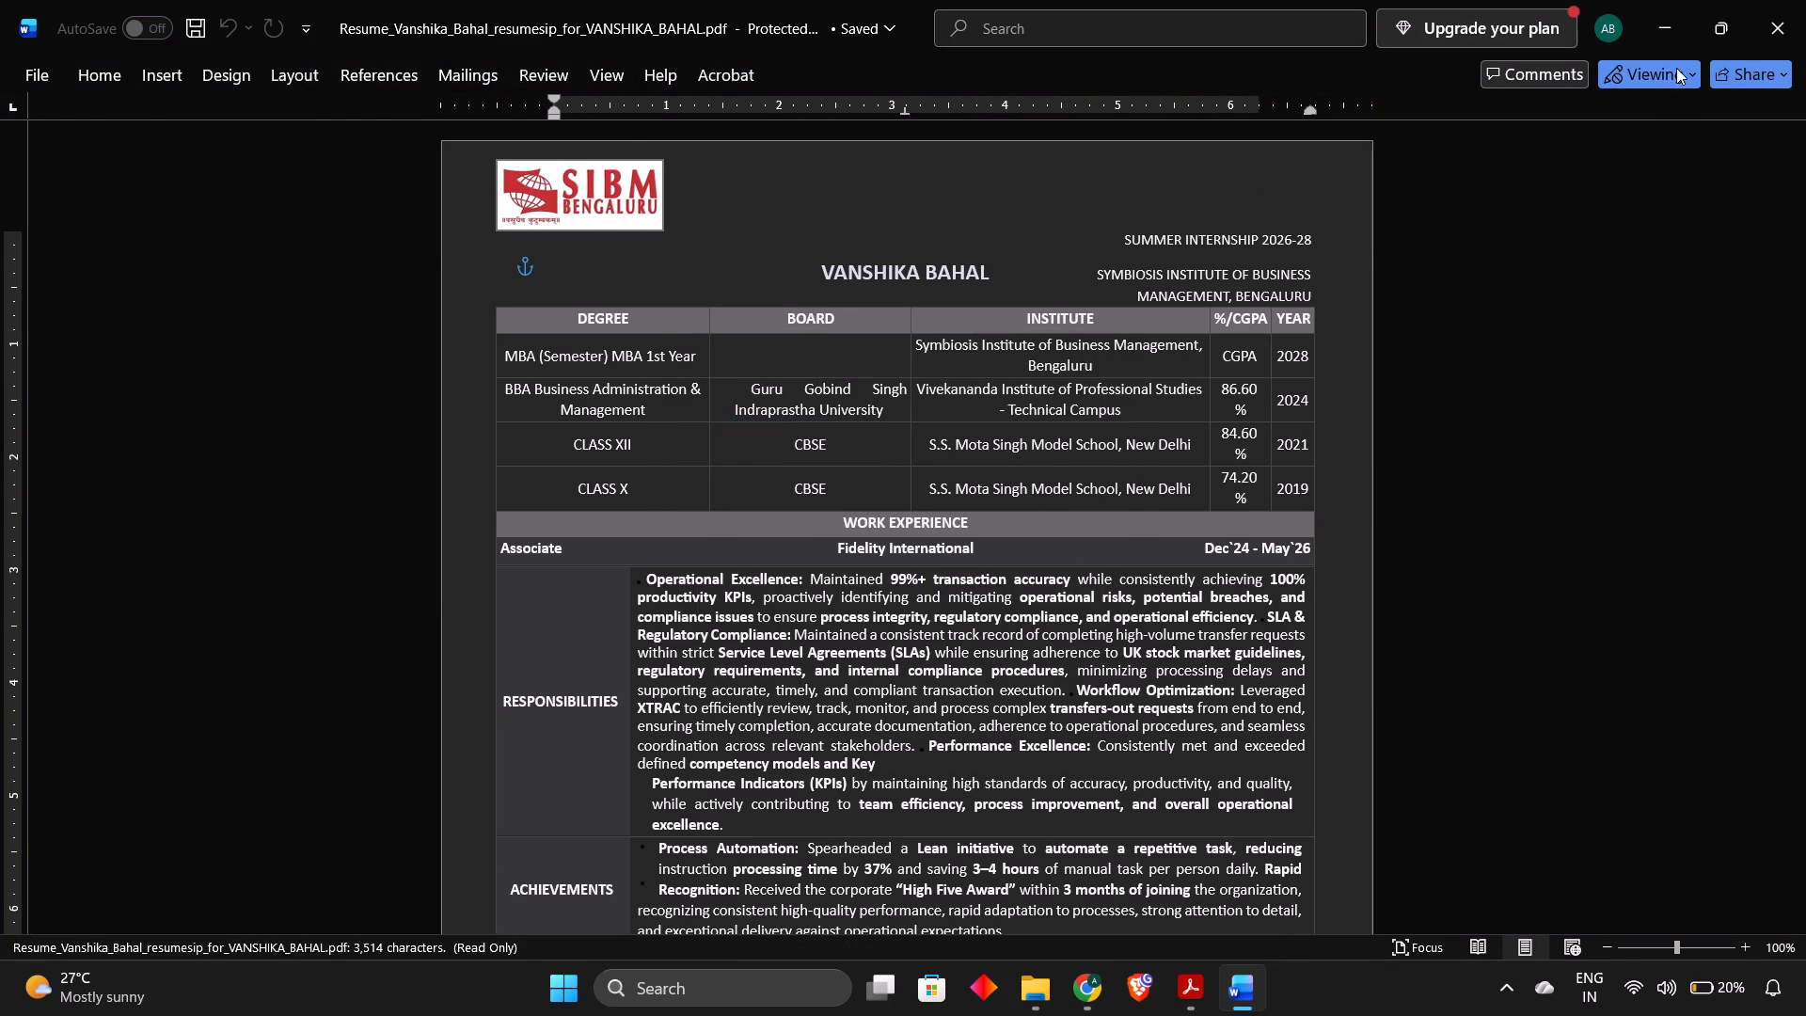
pyautogui.click(1676, 68)
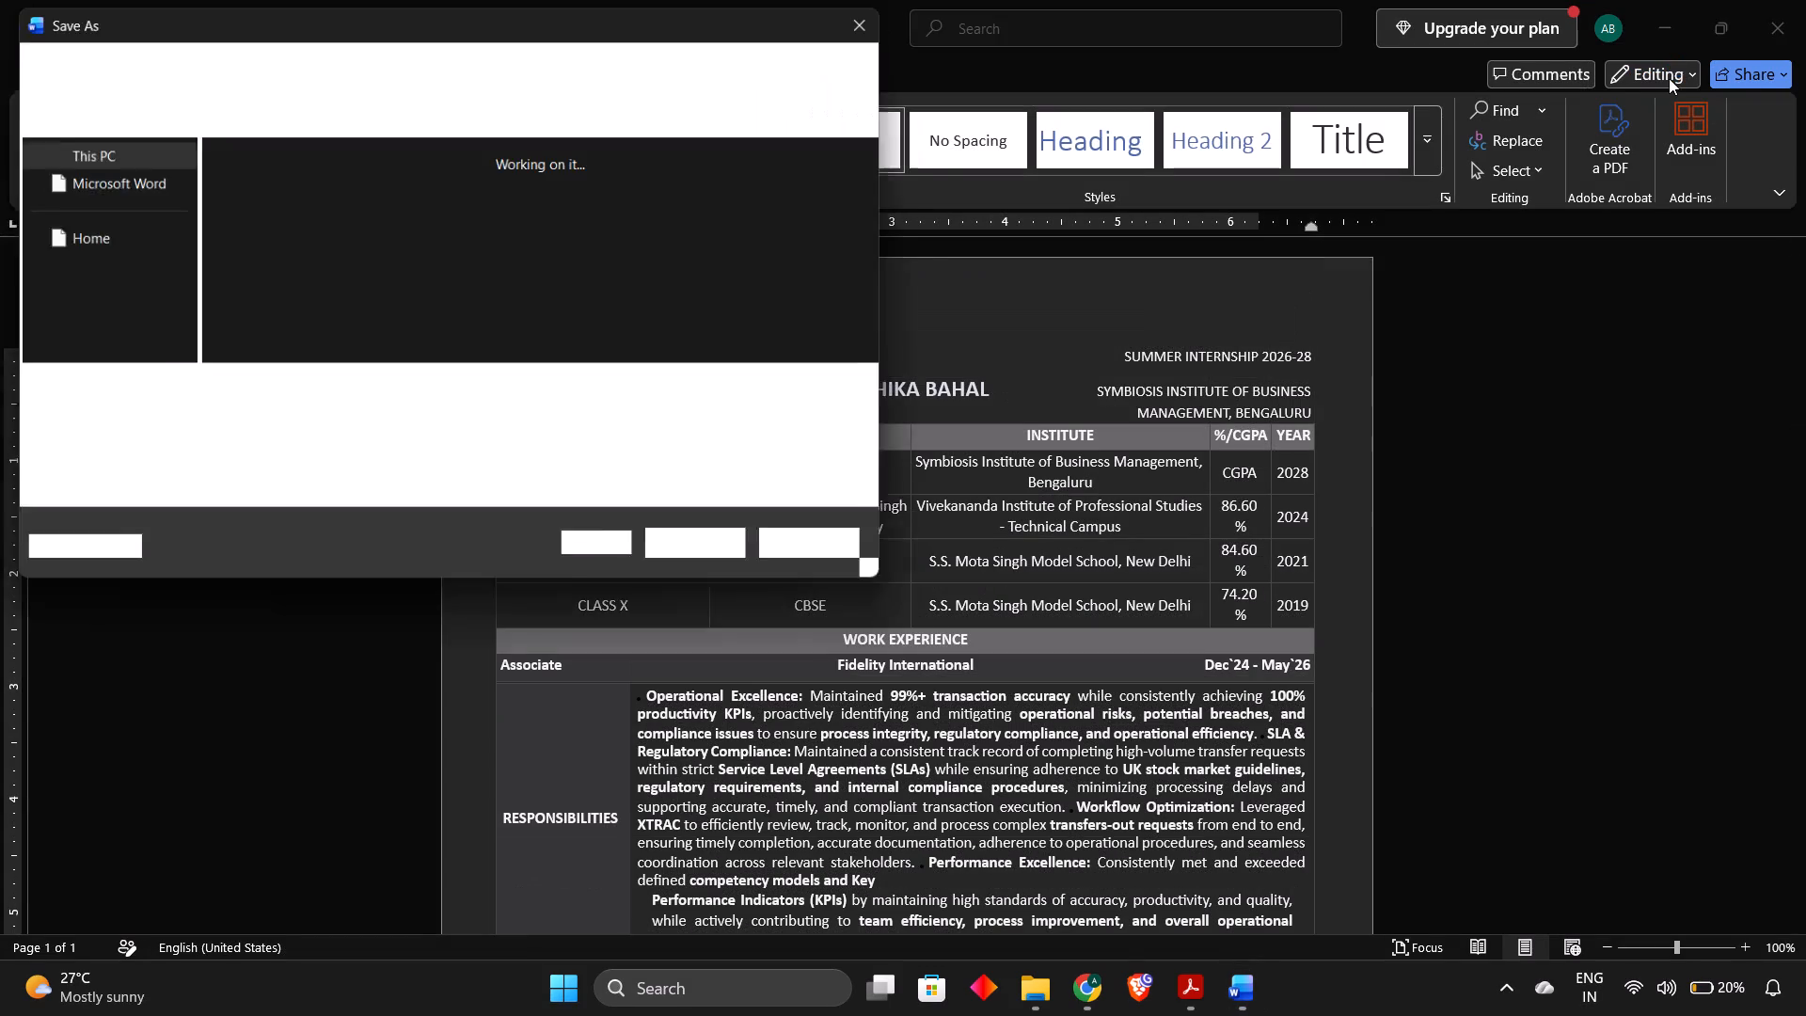
pyautogui.click(1669, 78)
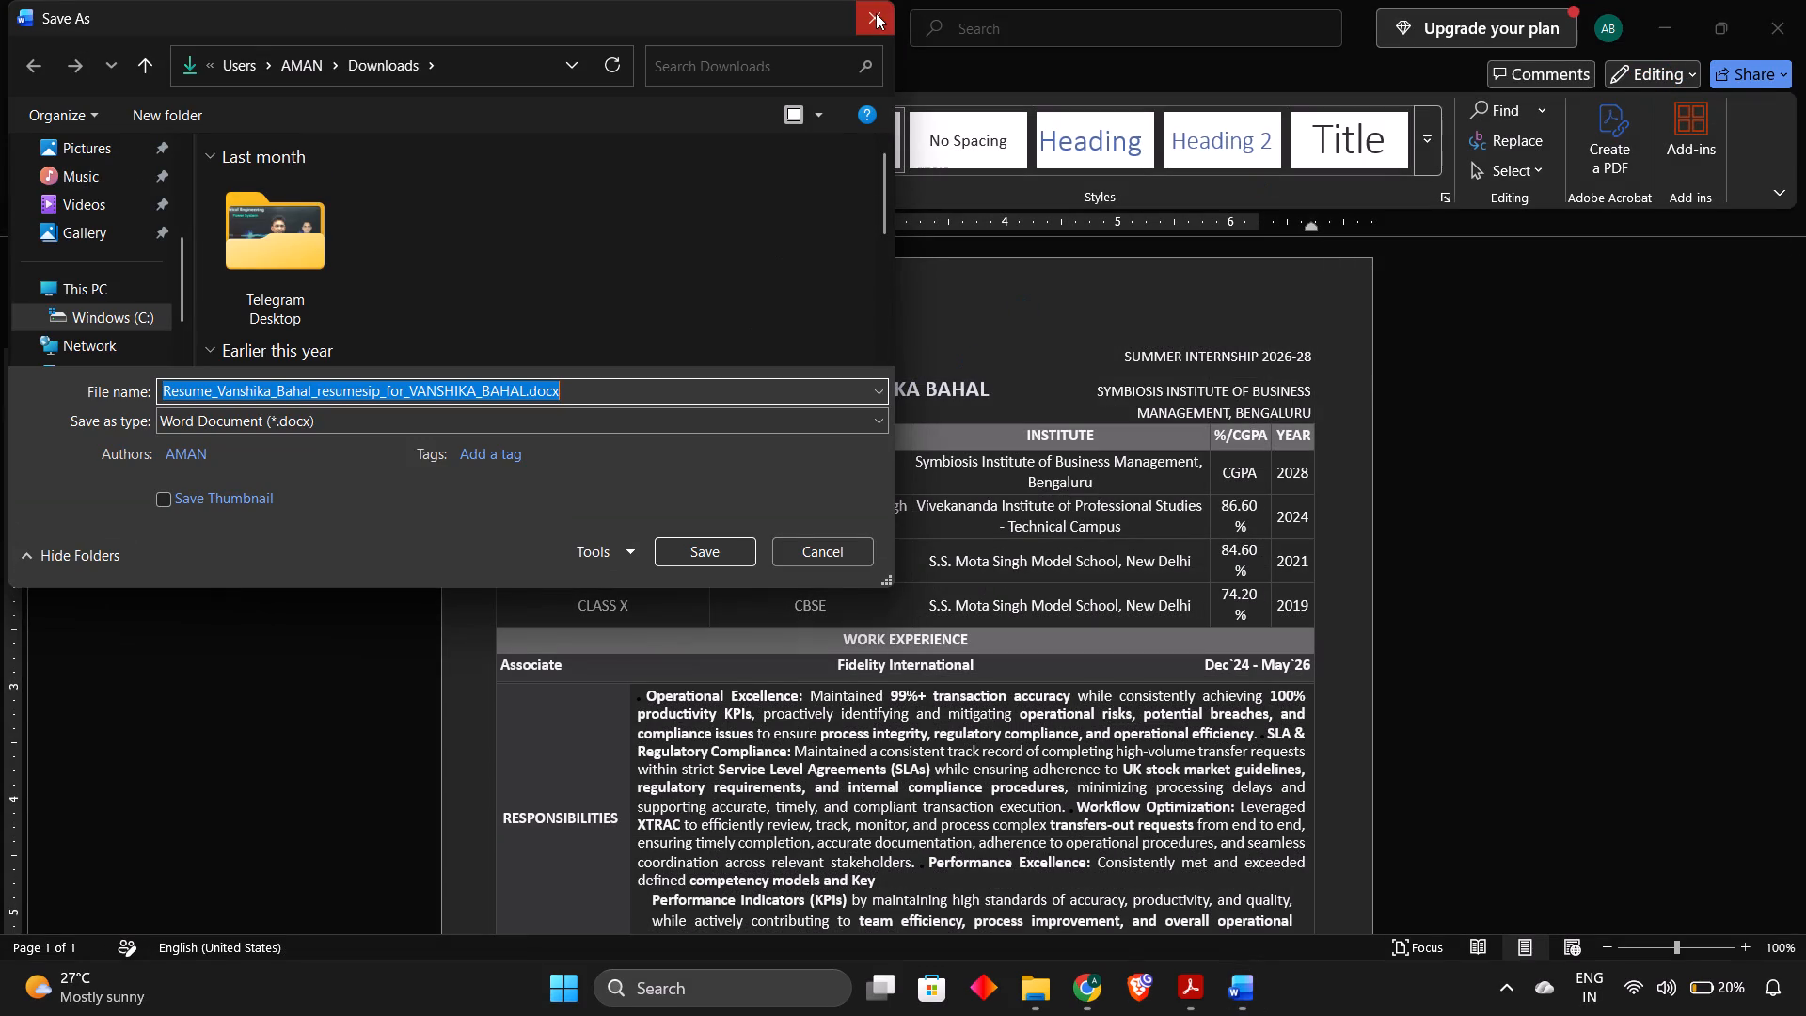
pyautogui.click(878, 17)
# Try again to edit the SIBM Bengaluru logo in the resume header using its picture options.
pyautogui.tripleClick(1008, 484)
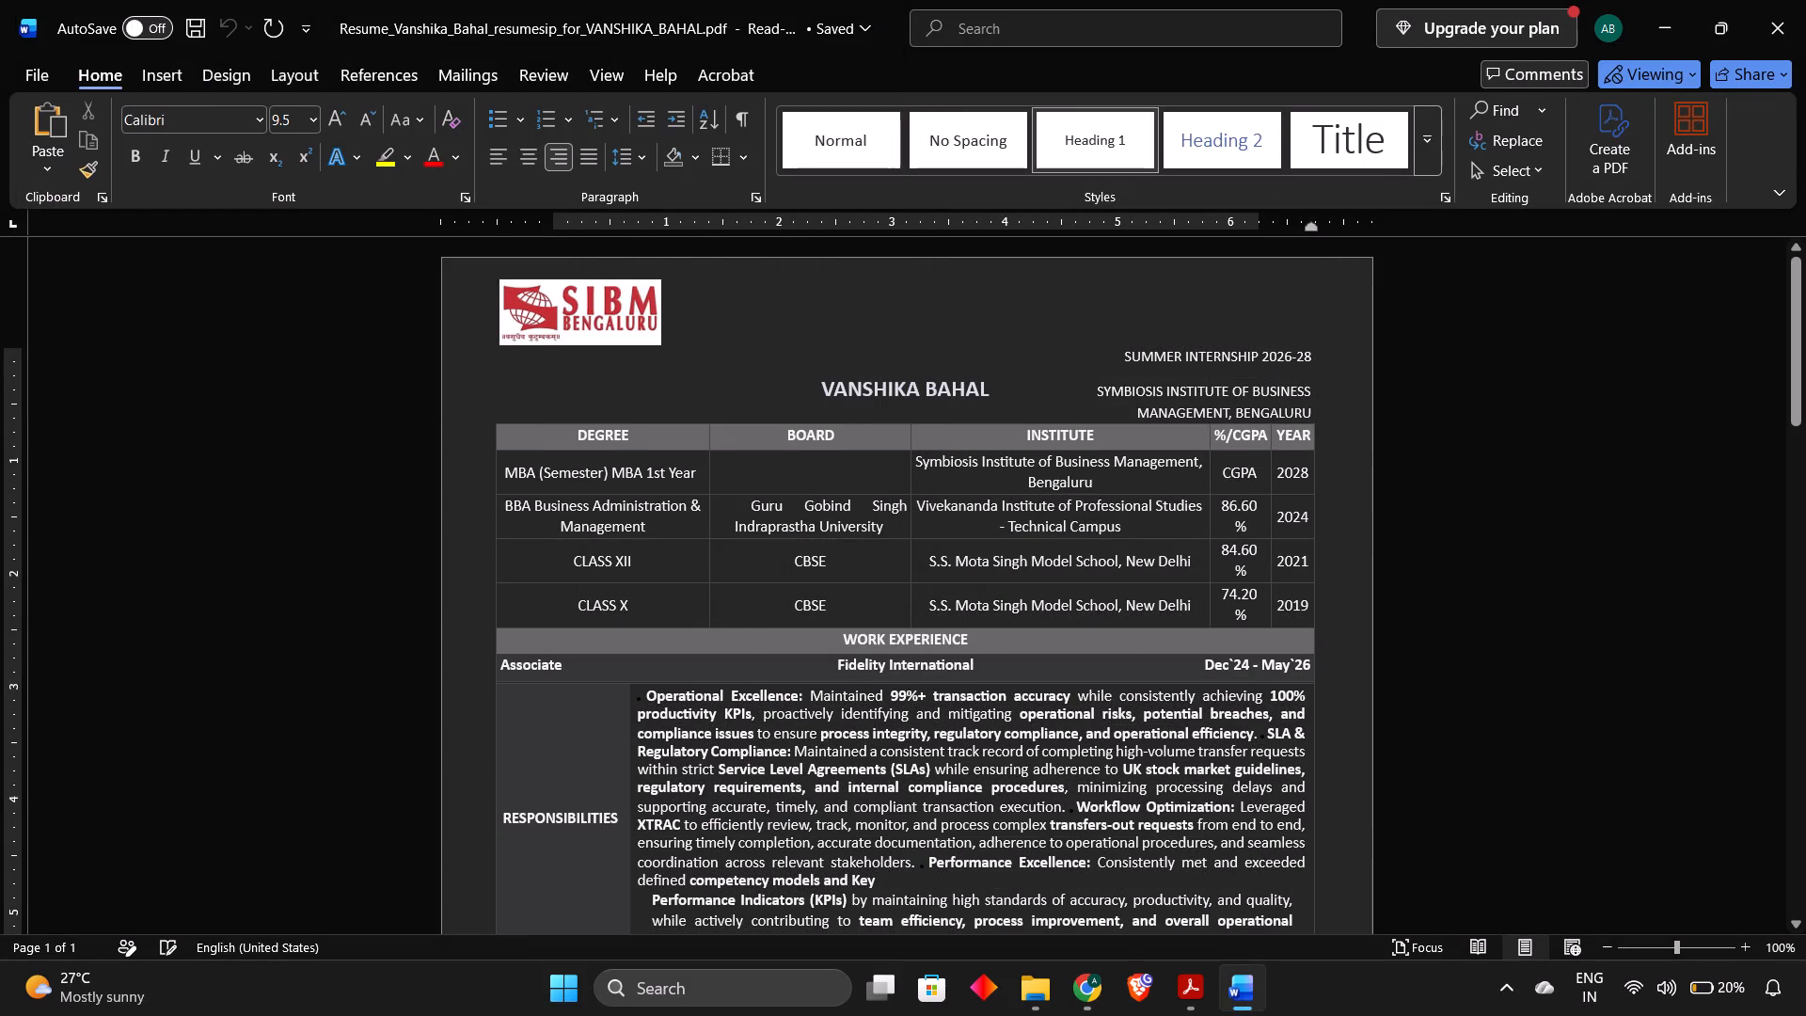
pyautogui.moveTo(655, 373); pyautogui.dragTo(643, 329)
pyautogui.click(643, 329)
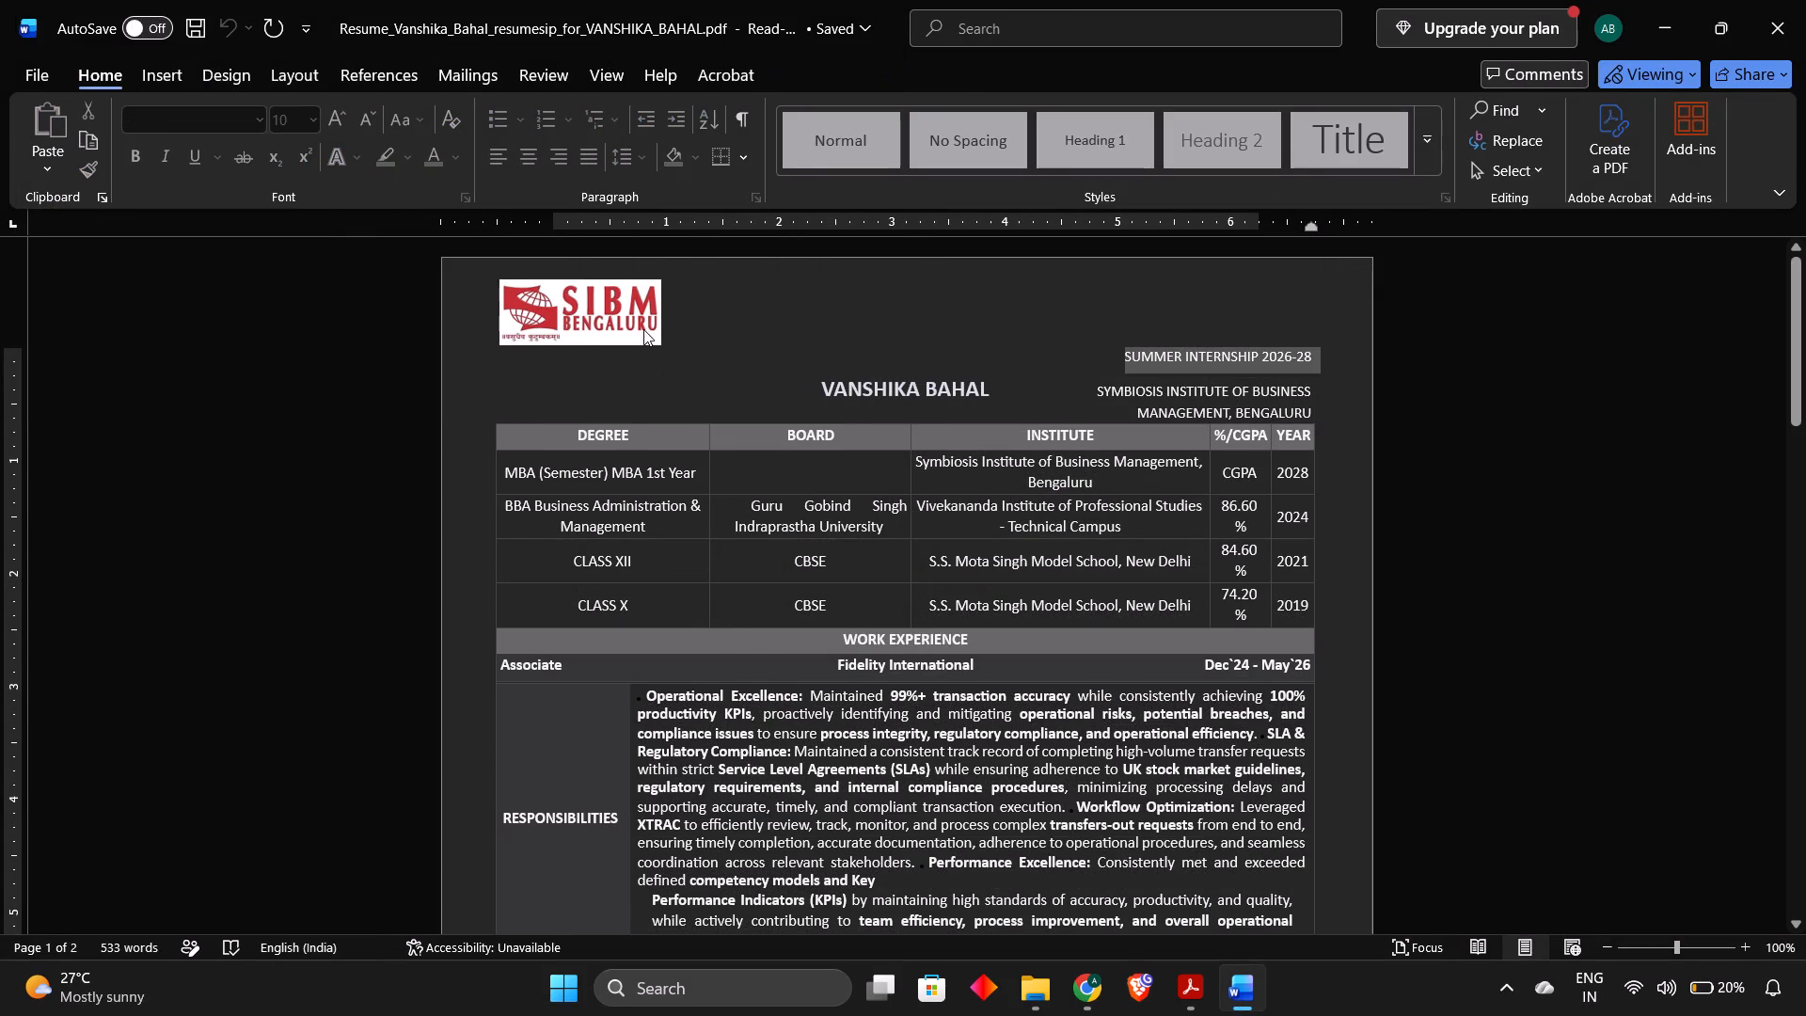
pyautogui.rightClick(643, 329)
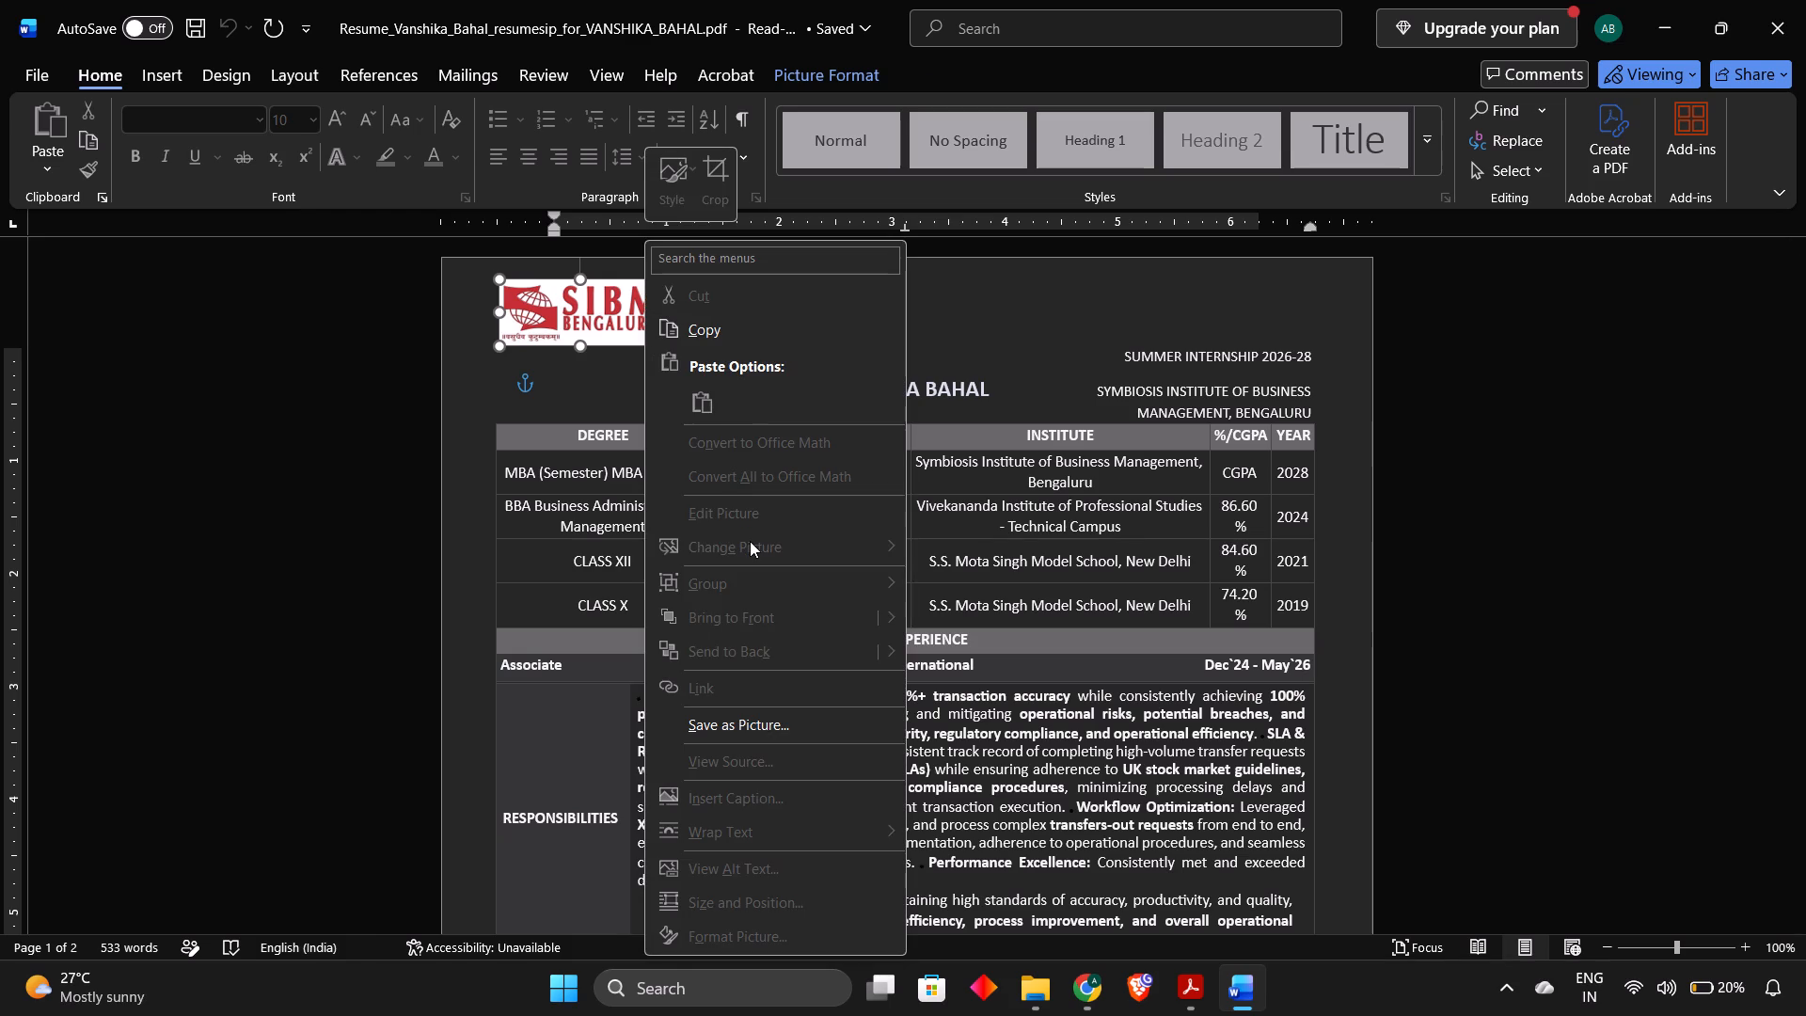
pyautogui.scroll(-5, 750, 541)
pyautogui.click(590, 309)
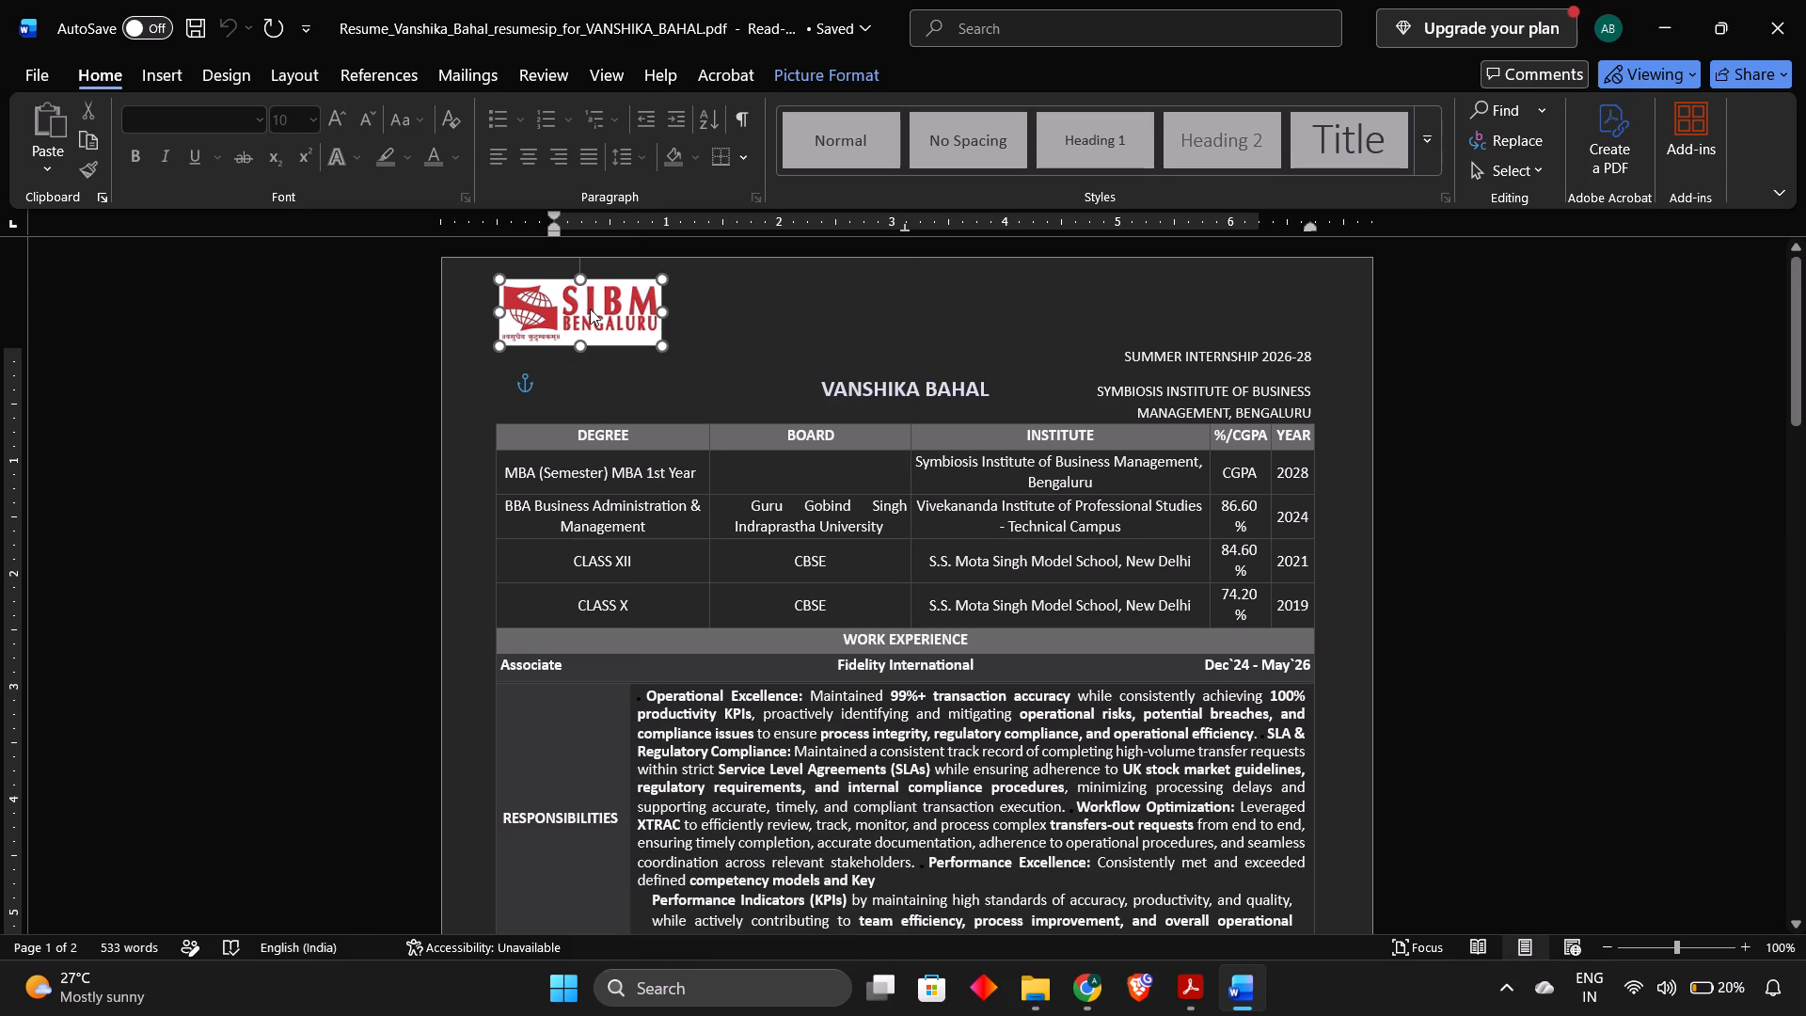
# Make the read-only resume editable by choosing to edit a copy.
pyautogui.click(1644, 74)
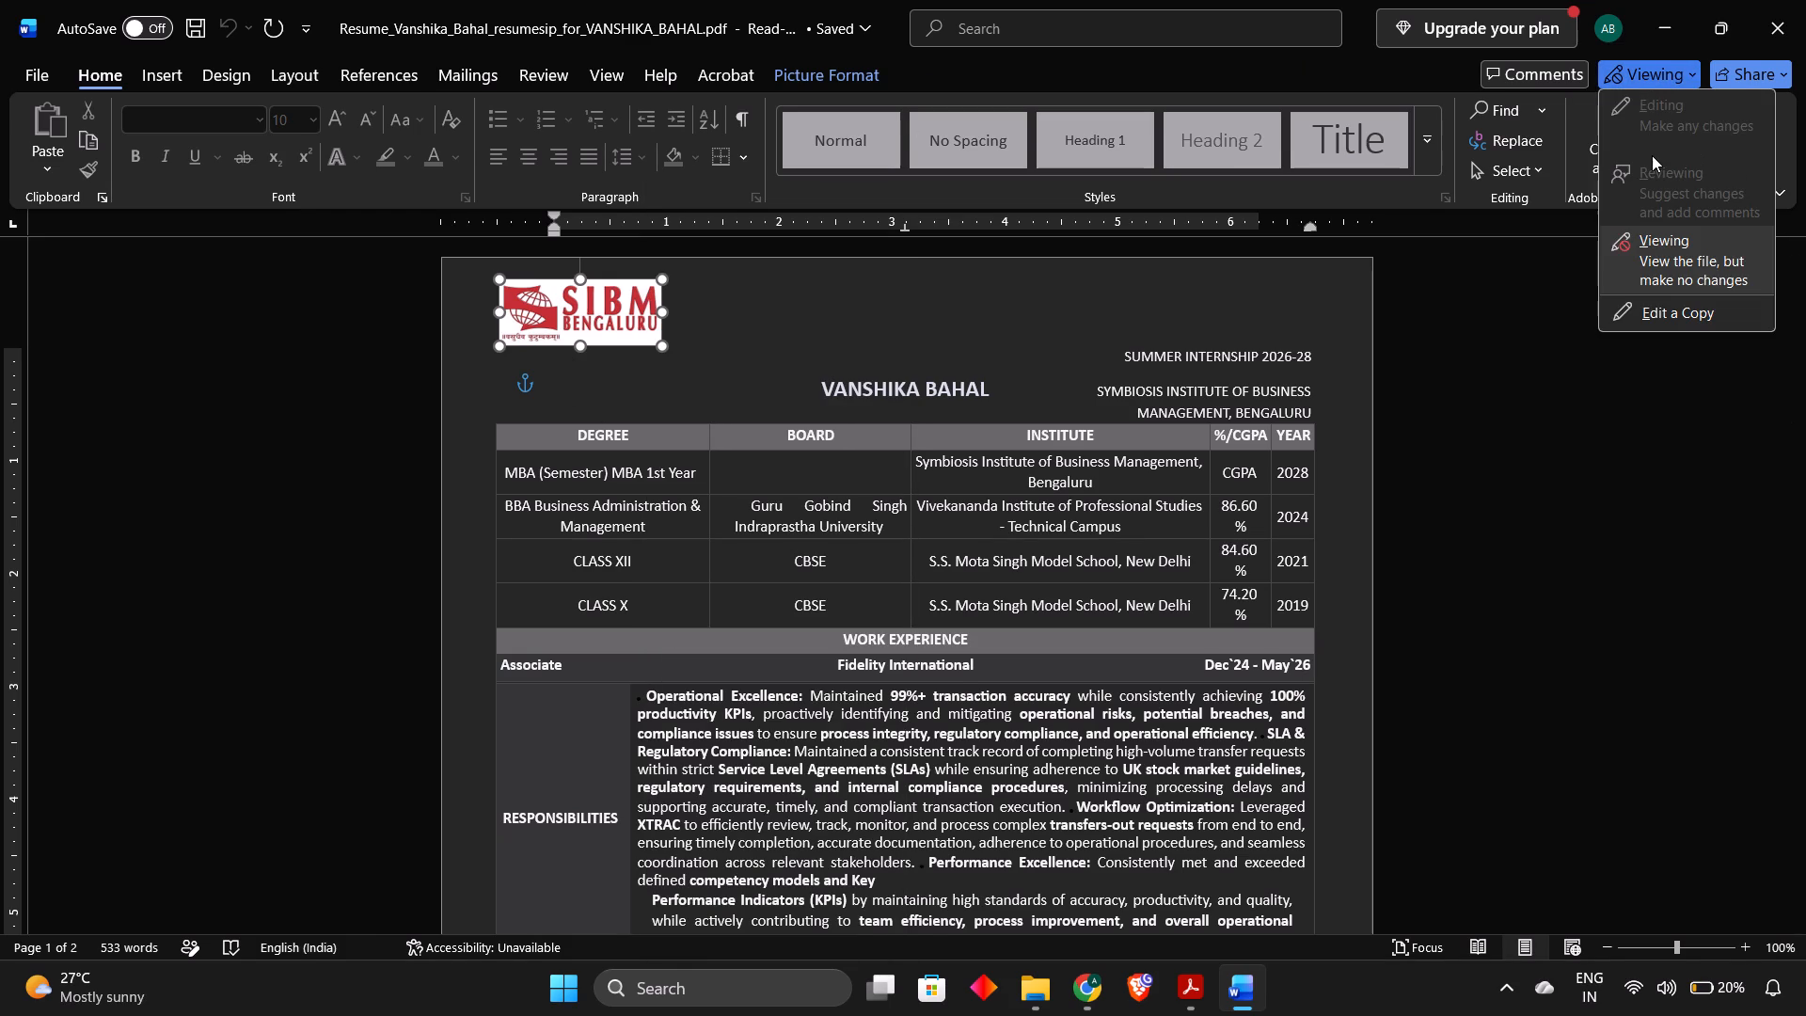
pyautogui.click(1652, 155)
pyautogui.click(1182, 0)
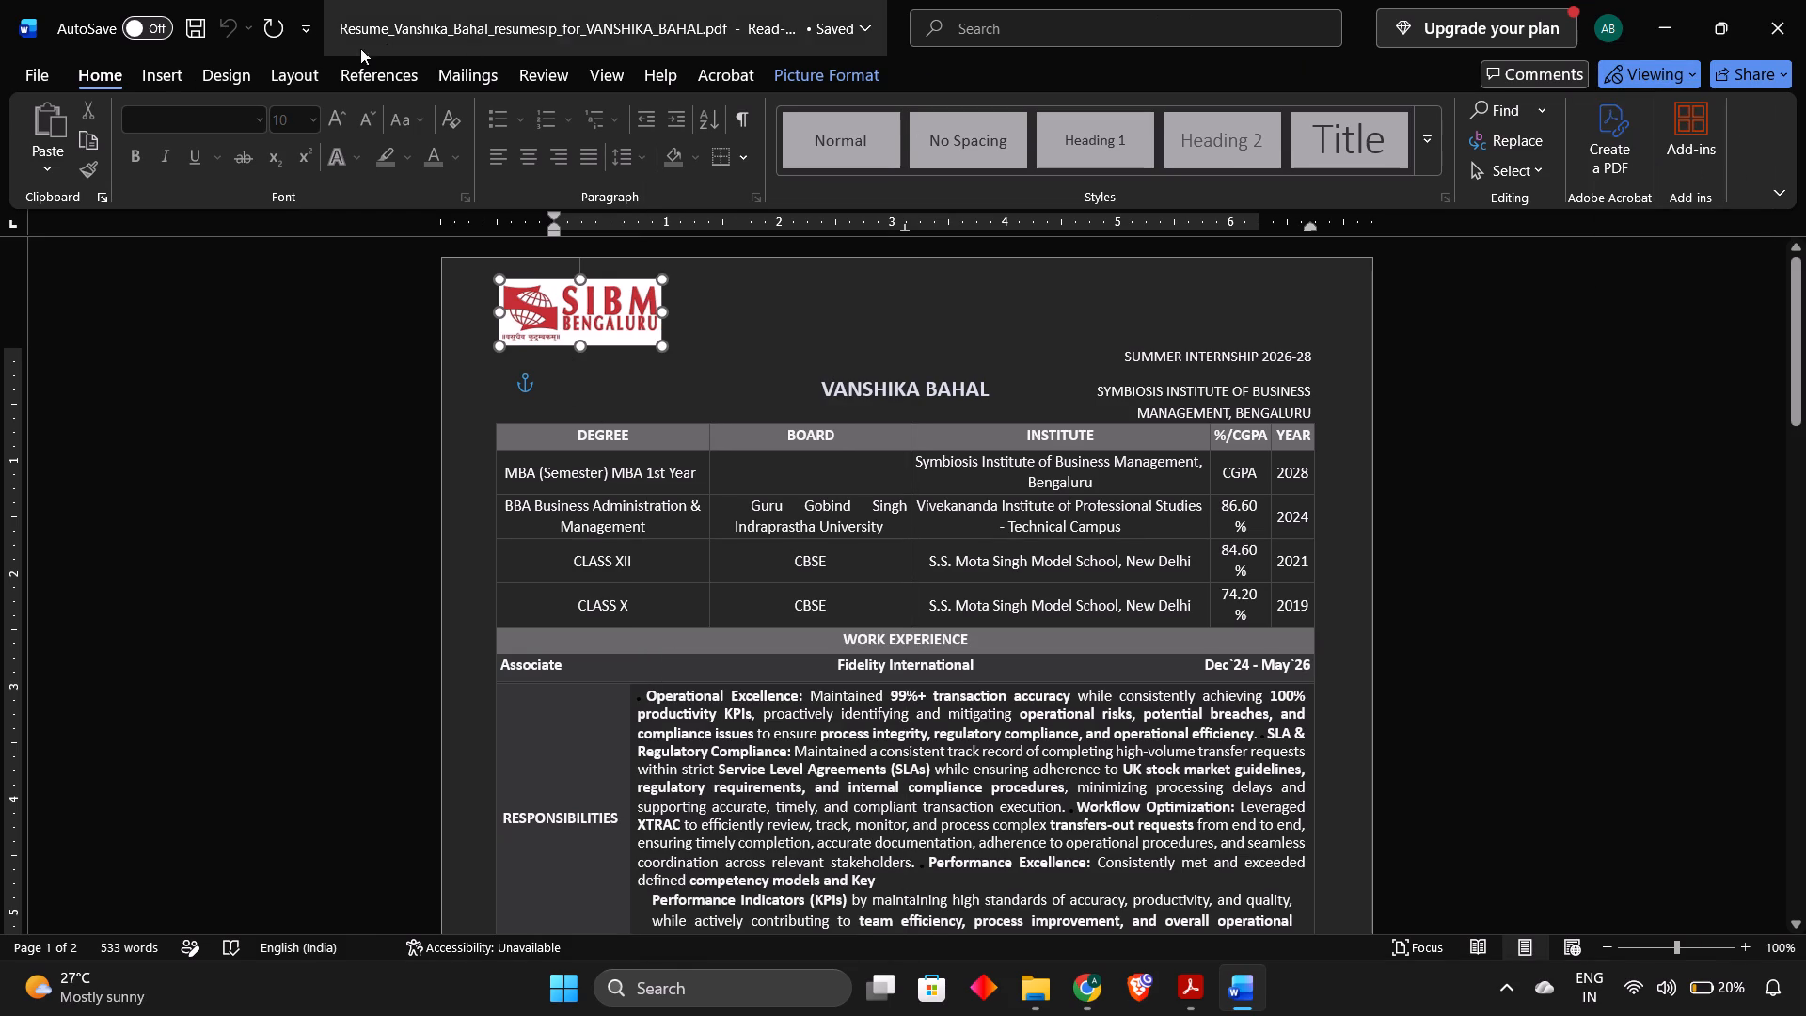
pyautogui.click(43, 79)
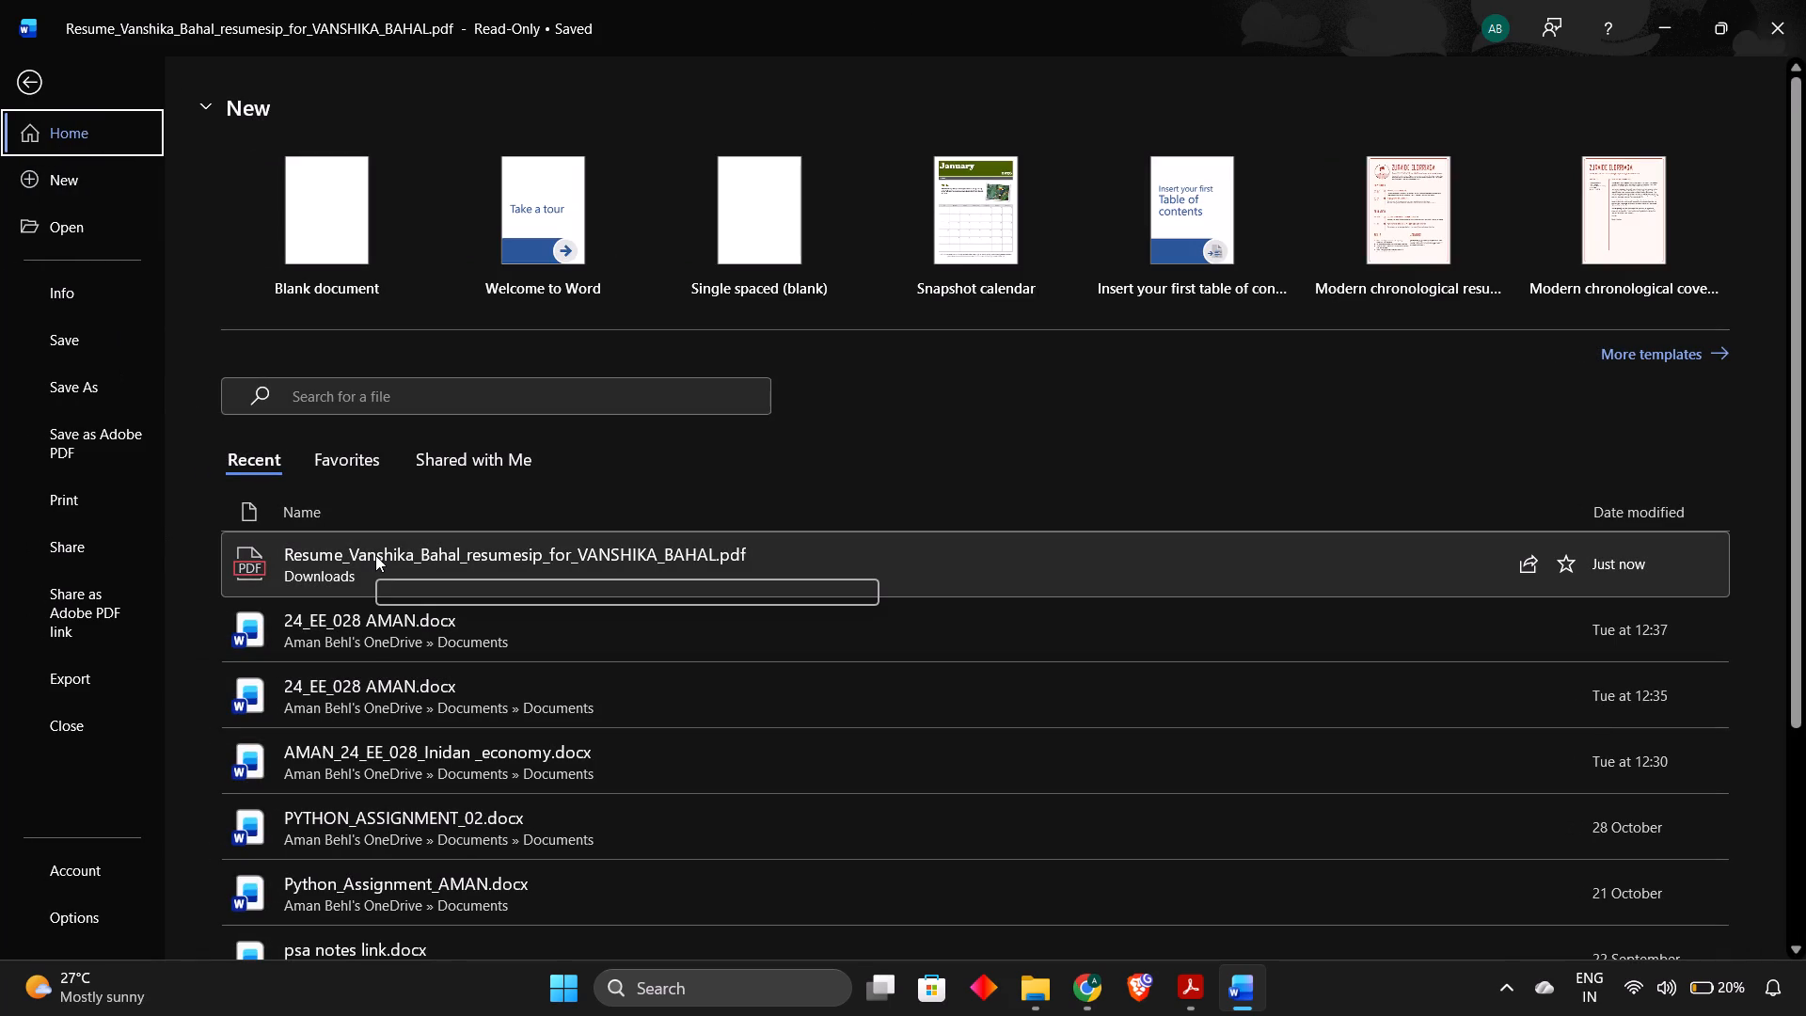
pyautogui.click(30, 81)
pyautogui.click(1632, 71)
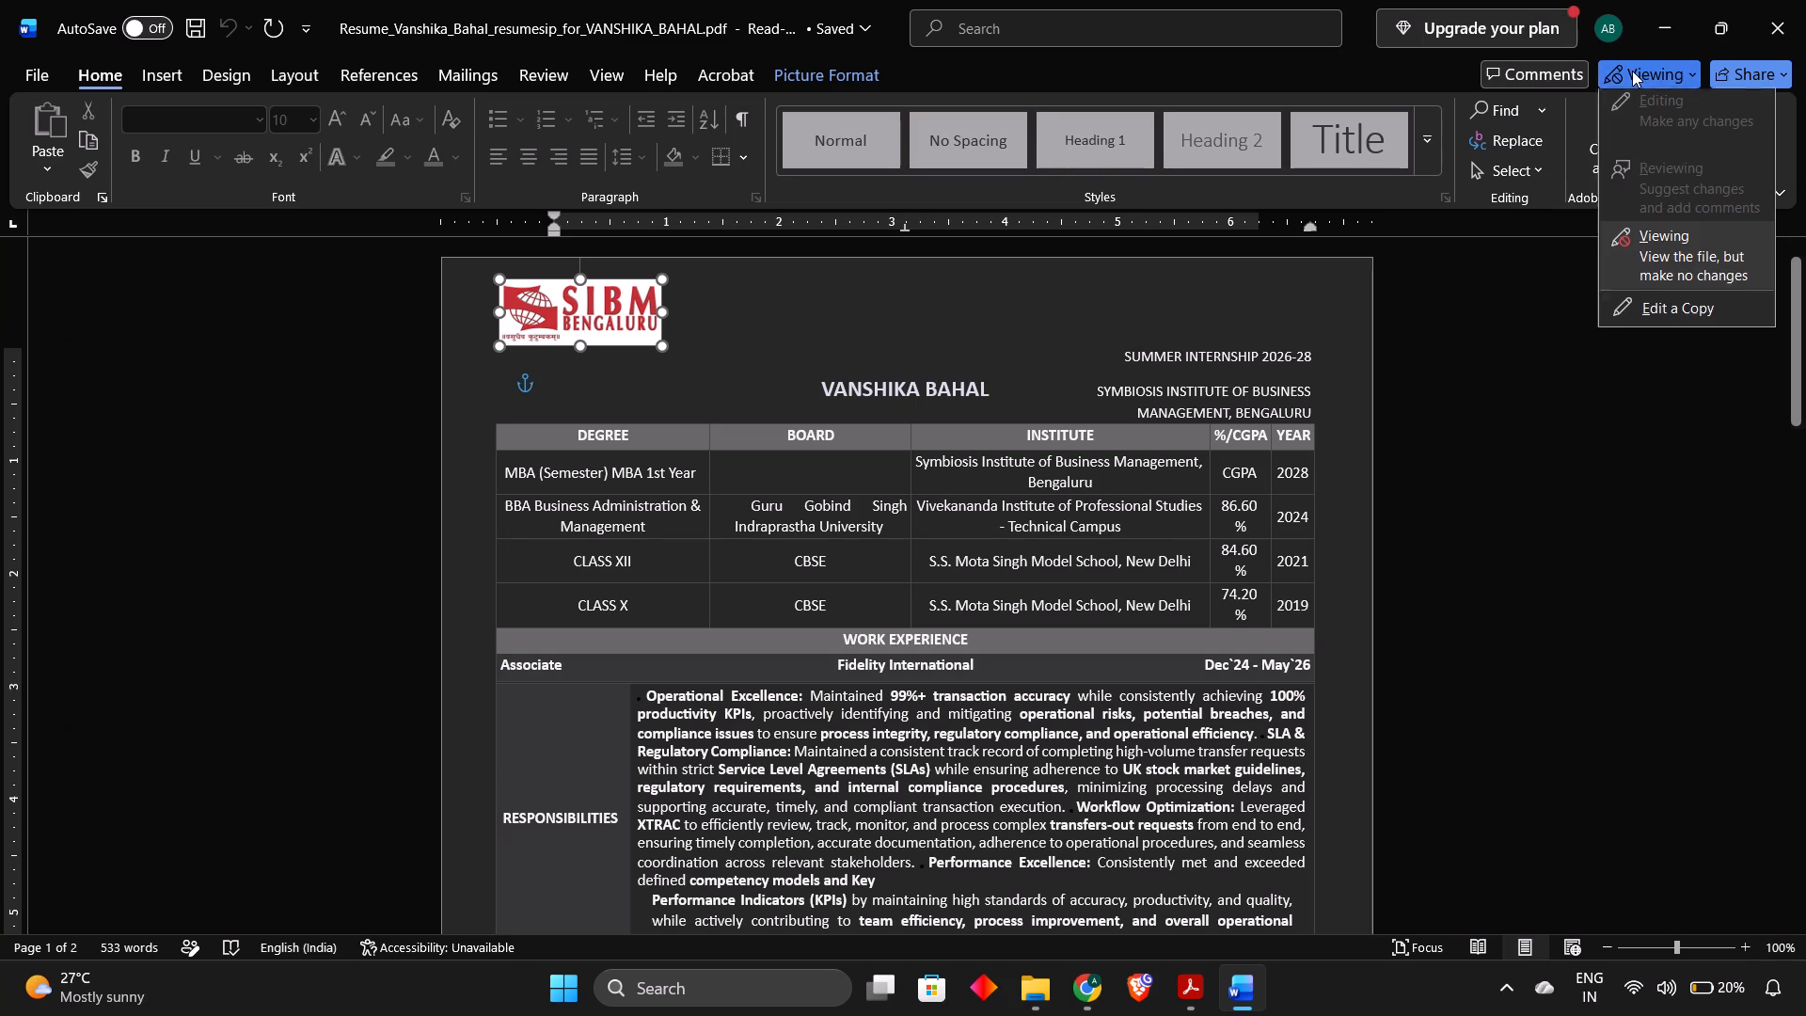
pyautogui.click(1685, 325)
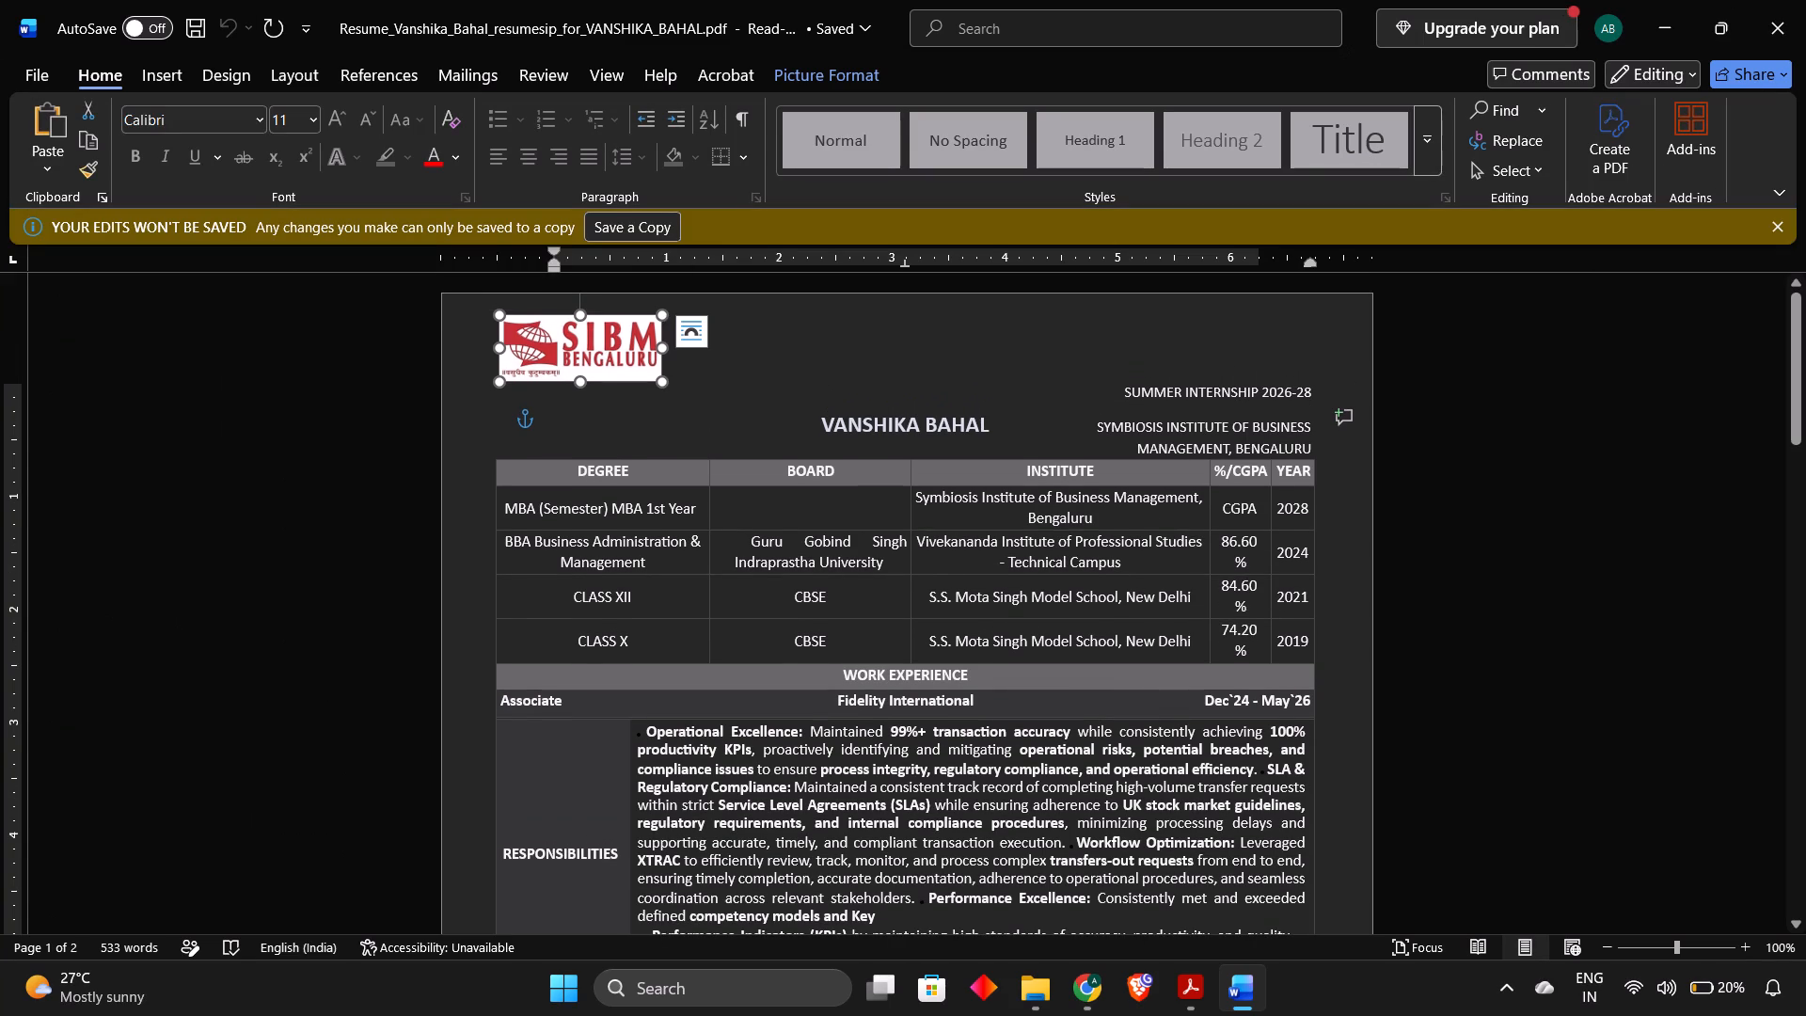
# Dismiss the notice about saving edits to a copy and delete the SIBM Bengaluru logo from the resume header.
pyautogui.rightClick(638, 357)
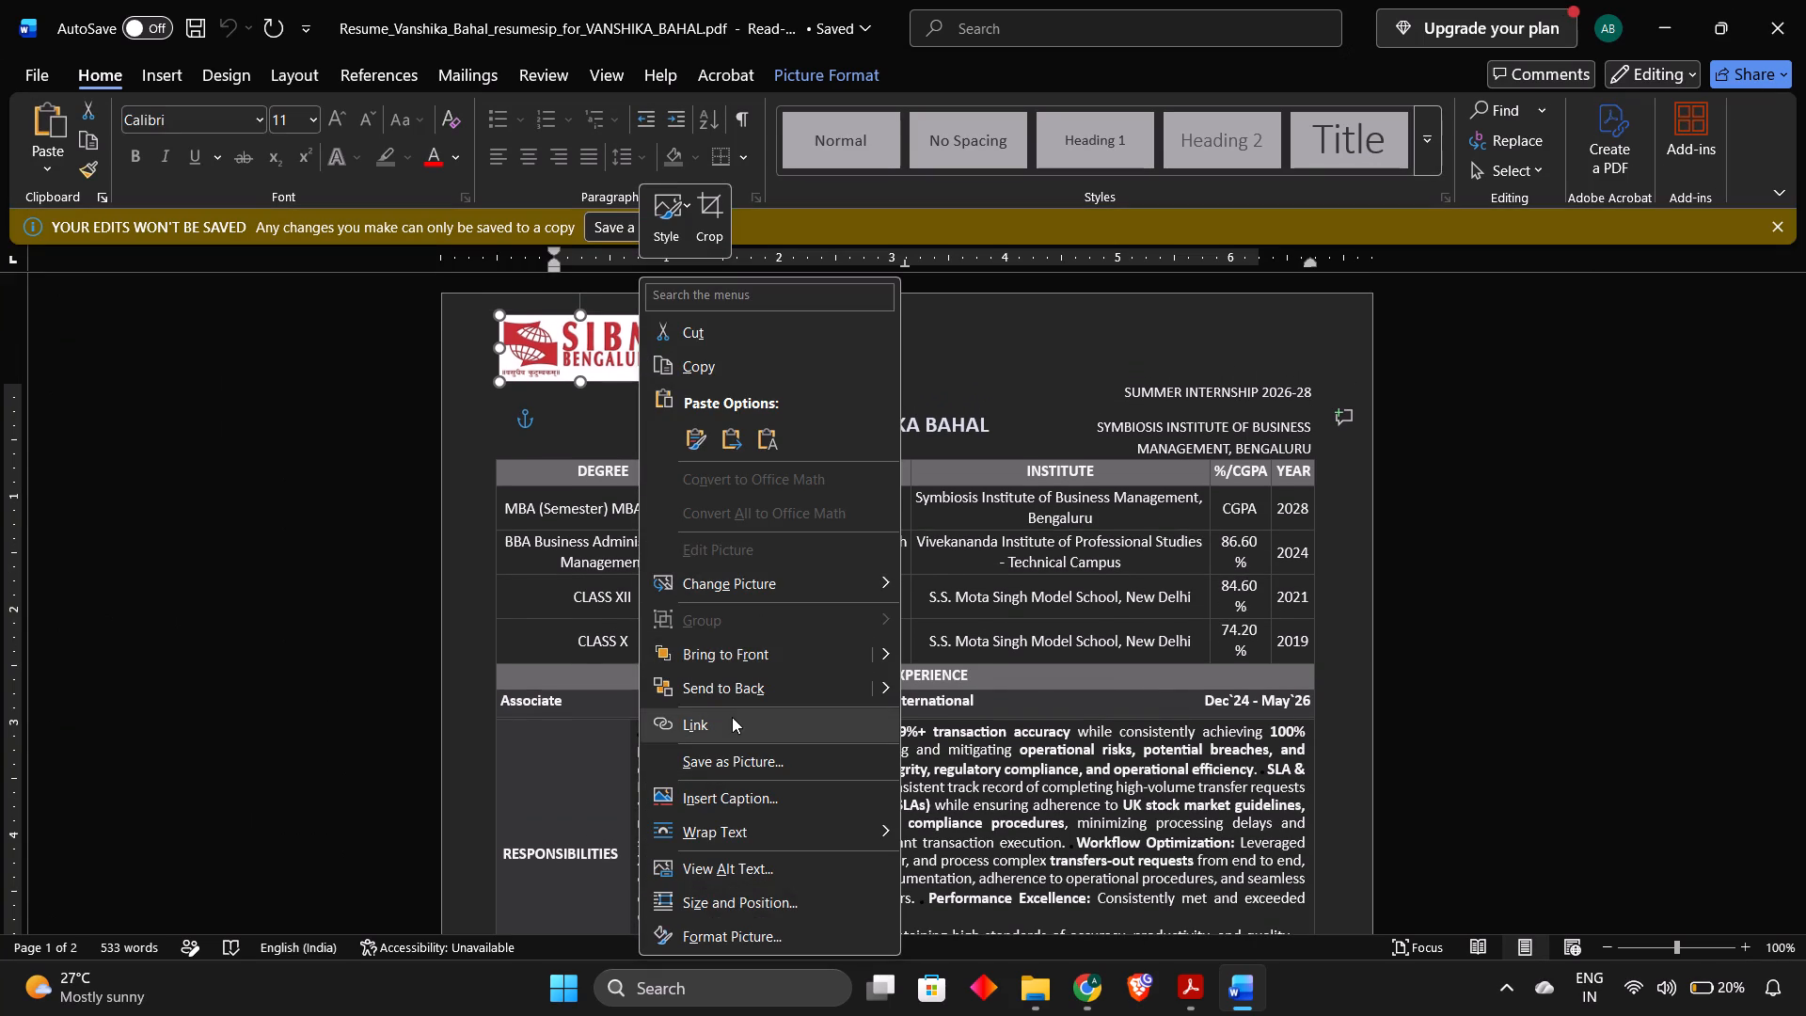
pyautogui.scroll(-2, 732, 717)
pyautogui.click(601, 328)
pyautogui.click(1779, 234)
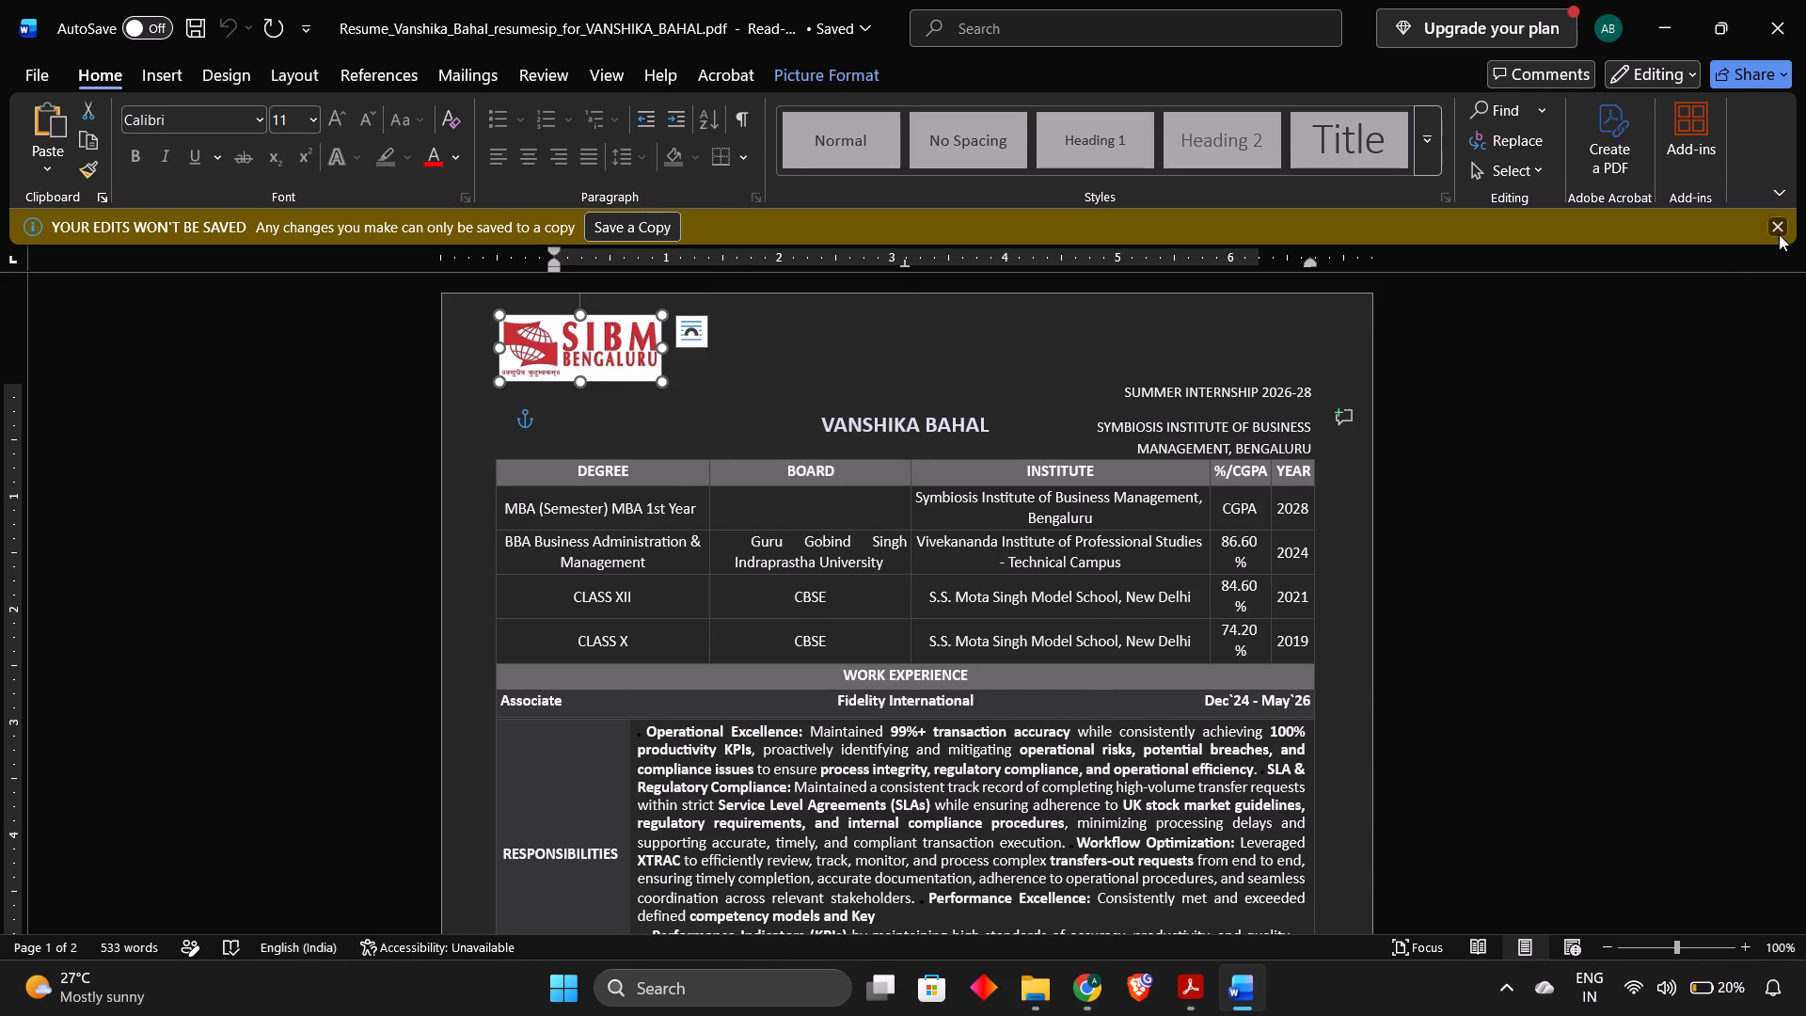
pyautogui.click(588, 309)
pyautogui.press('BackSpace')
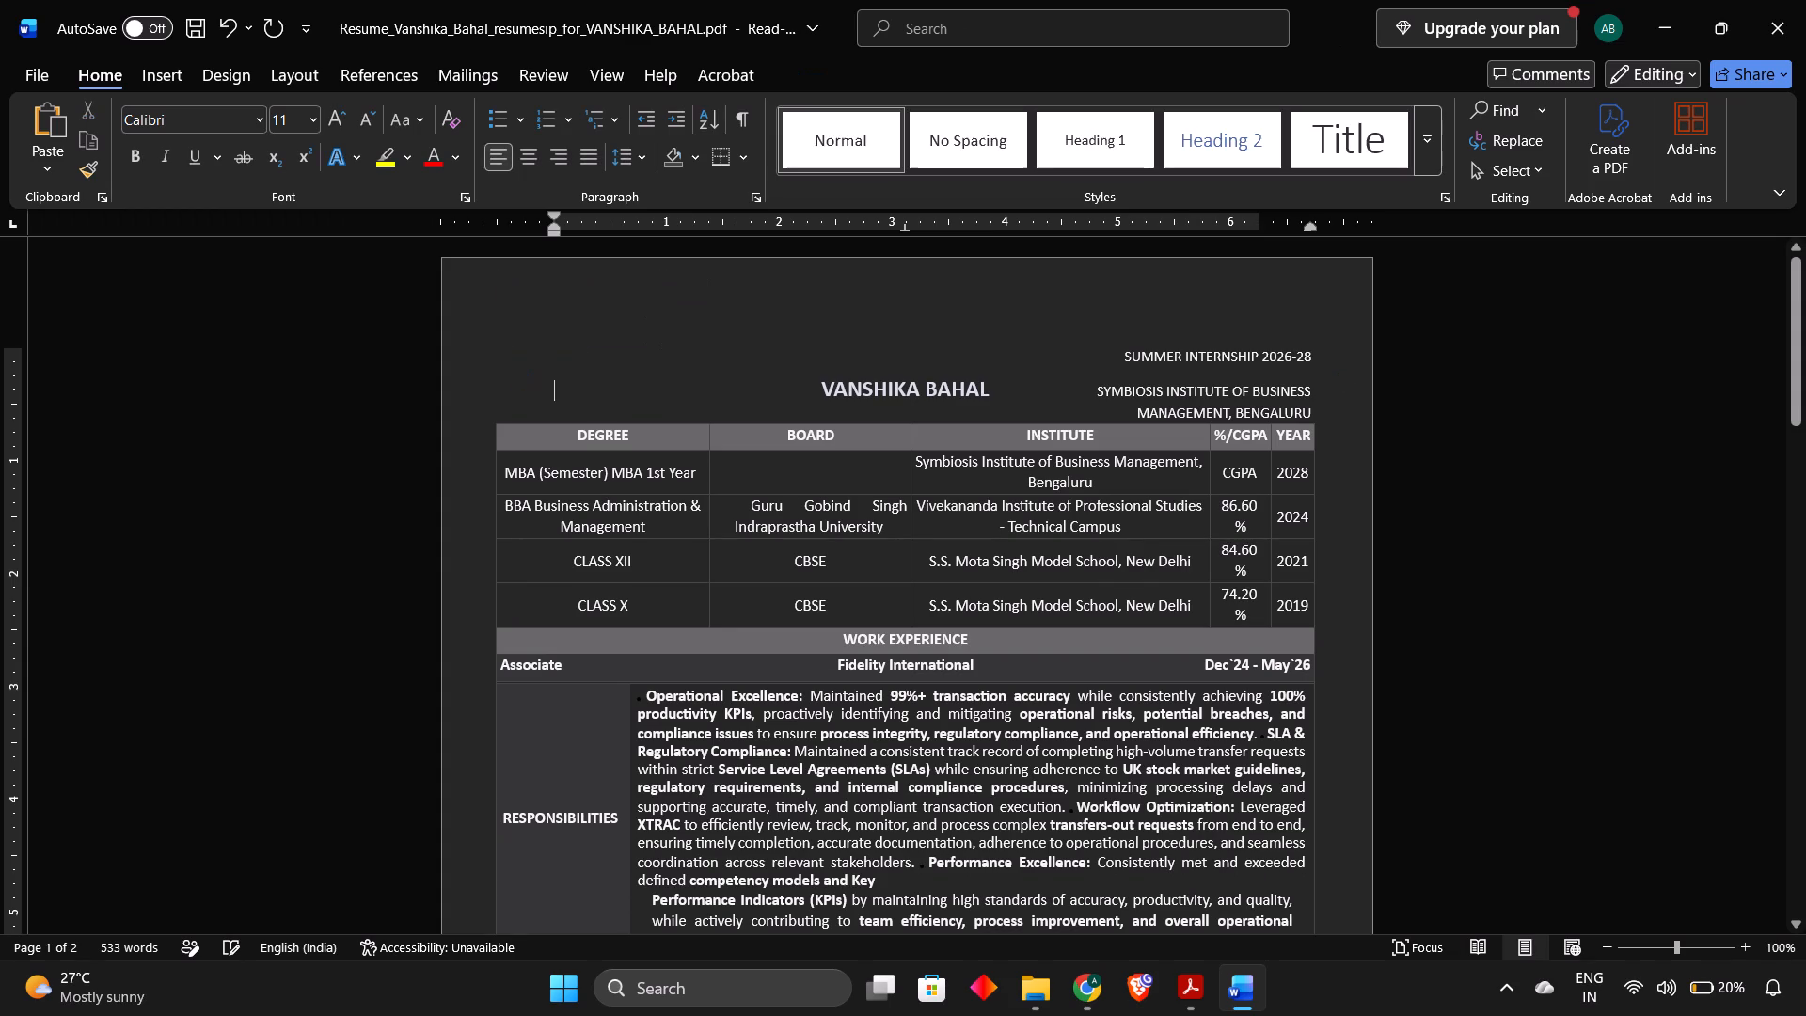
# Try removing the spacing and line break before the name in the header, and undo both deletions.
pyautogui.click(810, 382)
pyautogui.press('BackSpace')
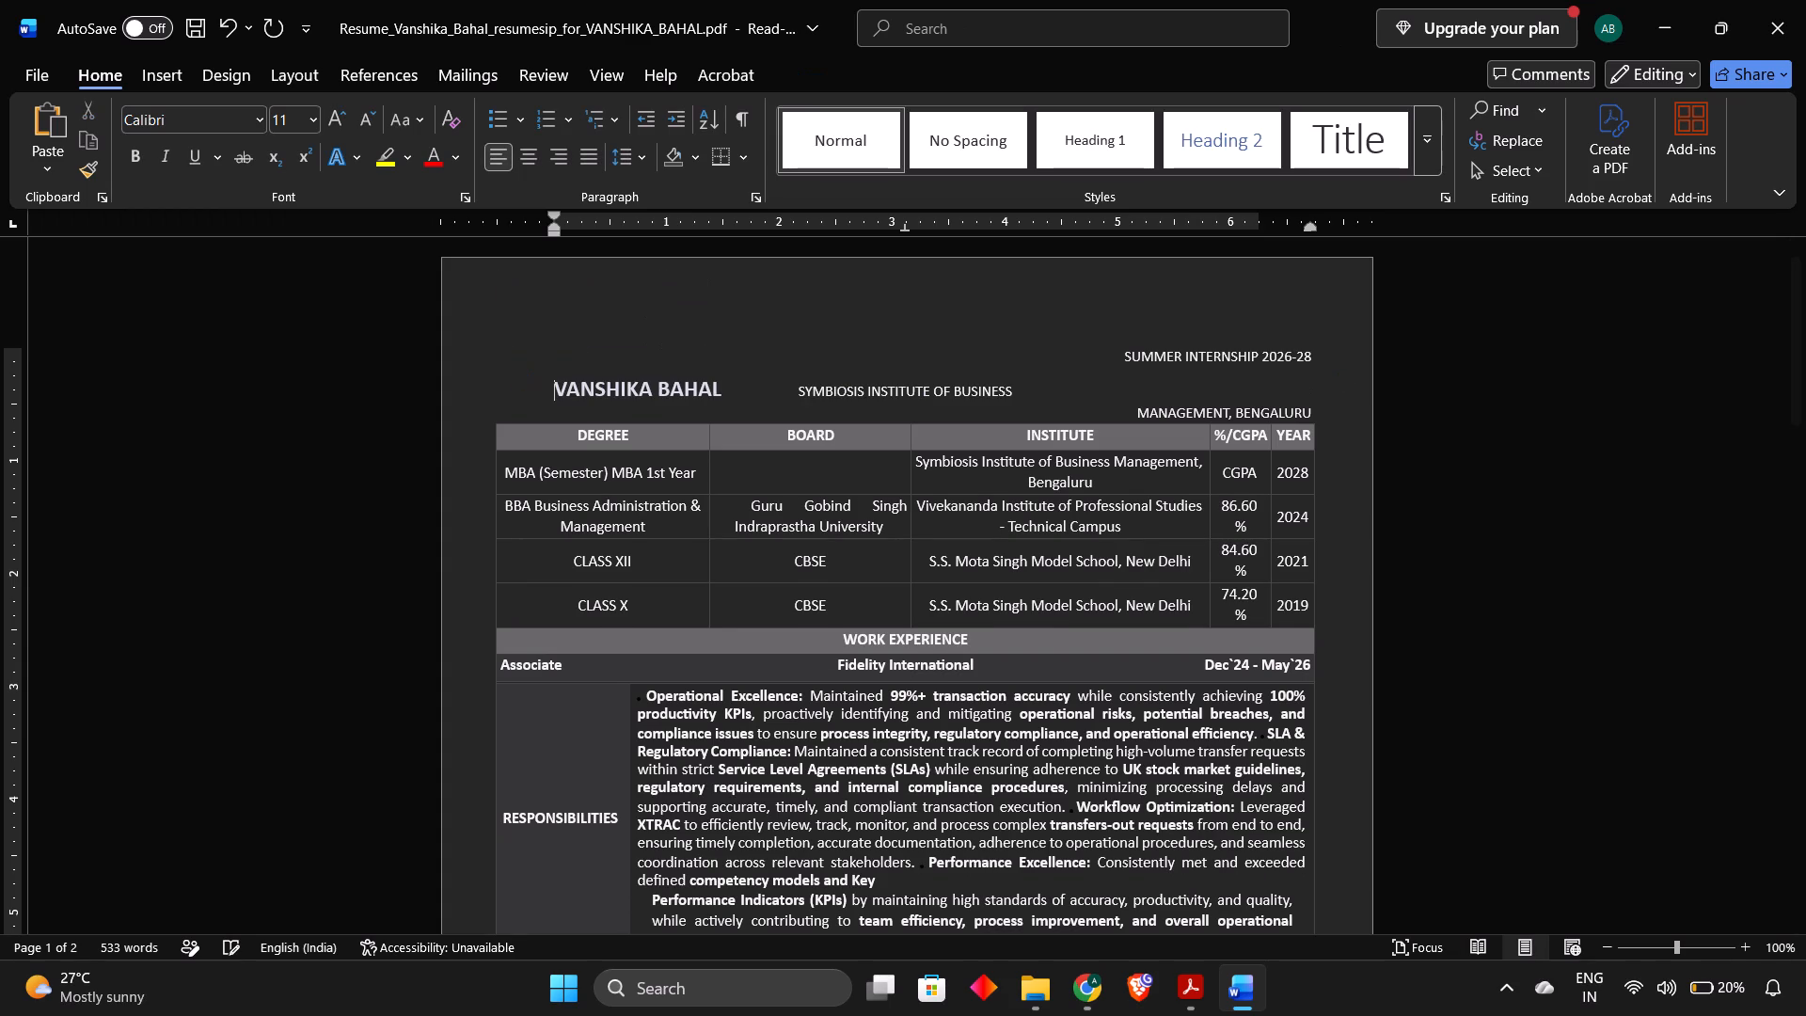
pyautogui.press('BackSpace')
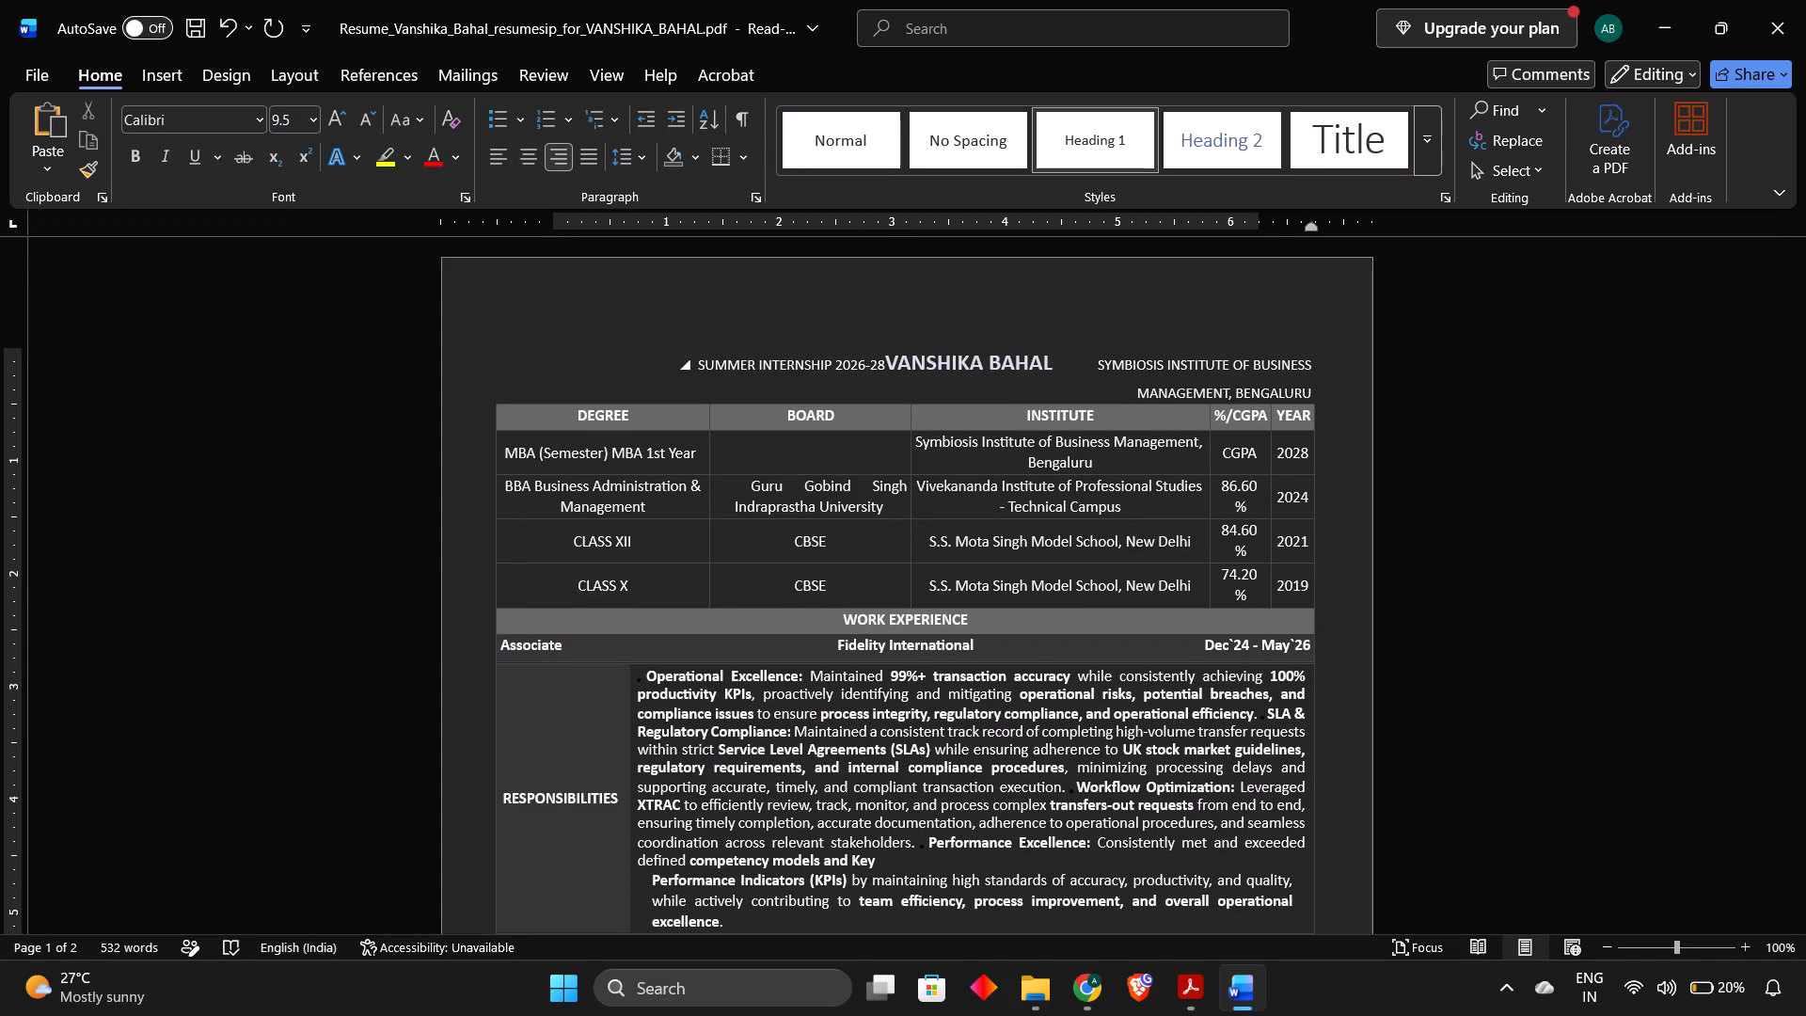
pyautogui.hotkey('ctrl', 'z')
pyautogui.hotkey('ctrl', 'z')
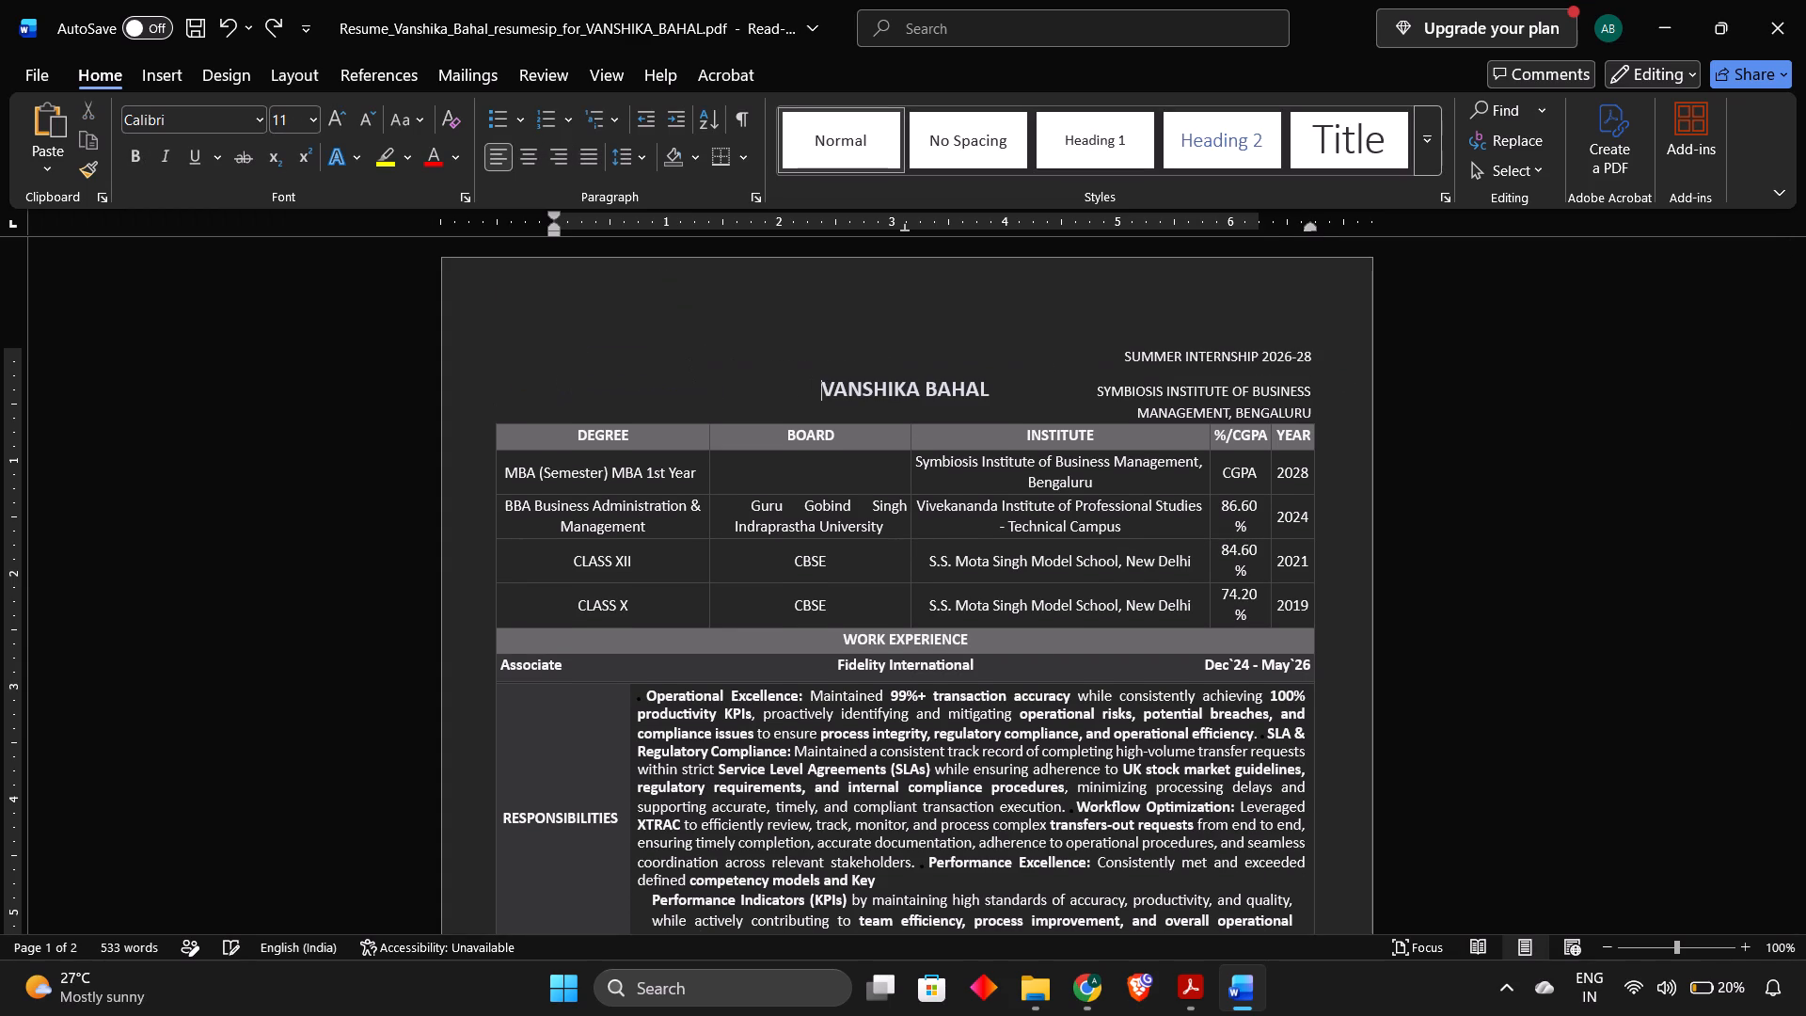
# Replace the full name in the resume header with AMAN.
pyautogui.click(1178, 291)
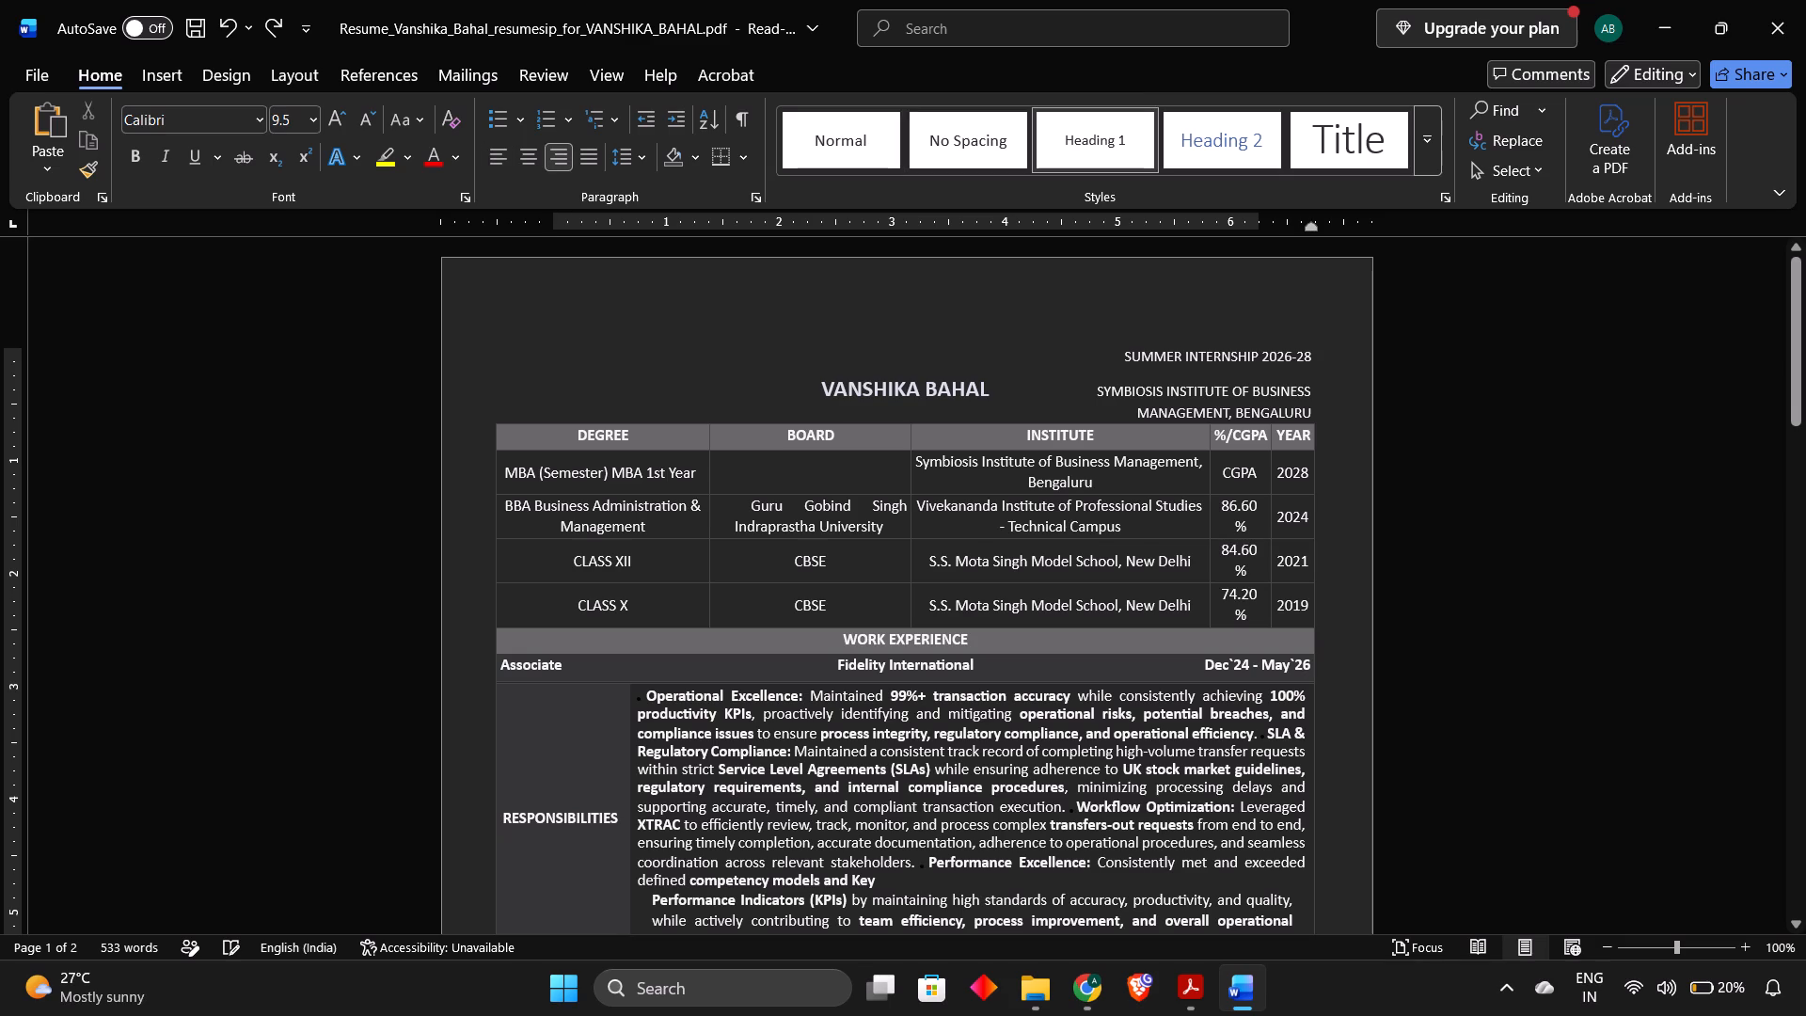
pyautogui.click(1128, 347)
pyautogui.click(1188, 359)
pyautogui.scroll(-1, 1188, 359)
pyautogui.scroll(1, 1217, 319)
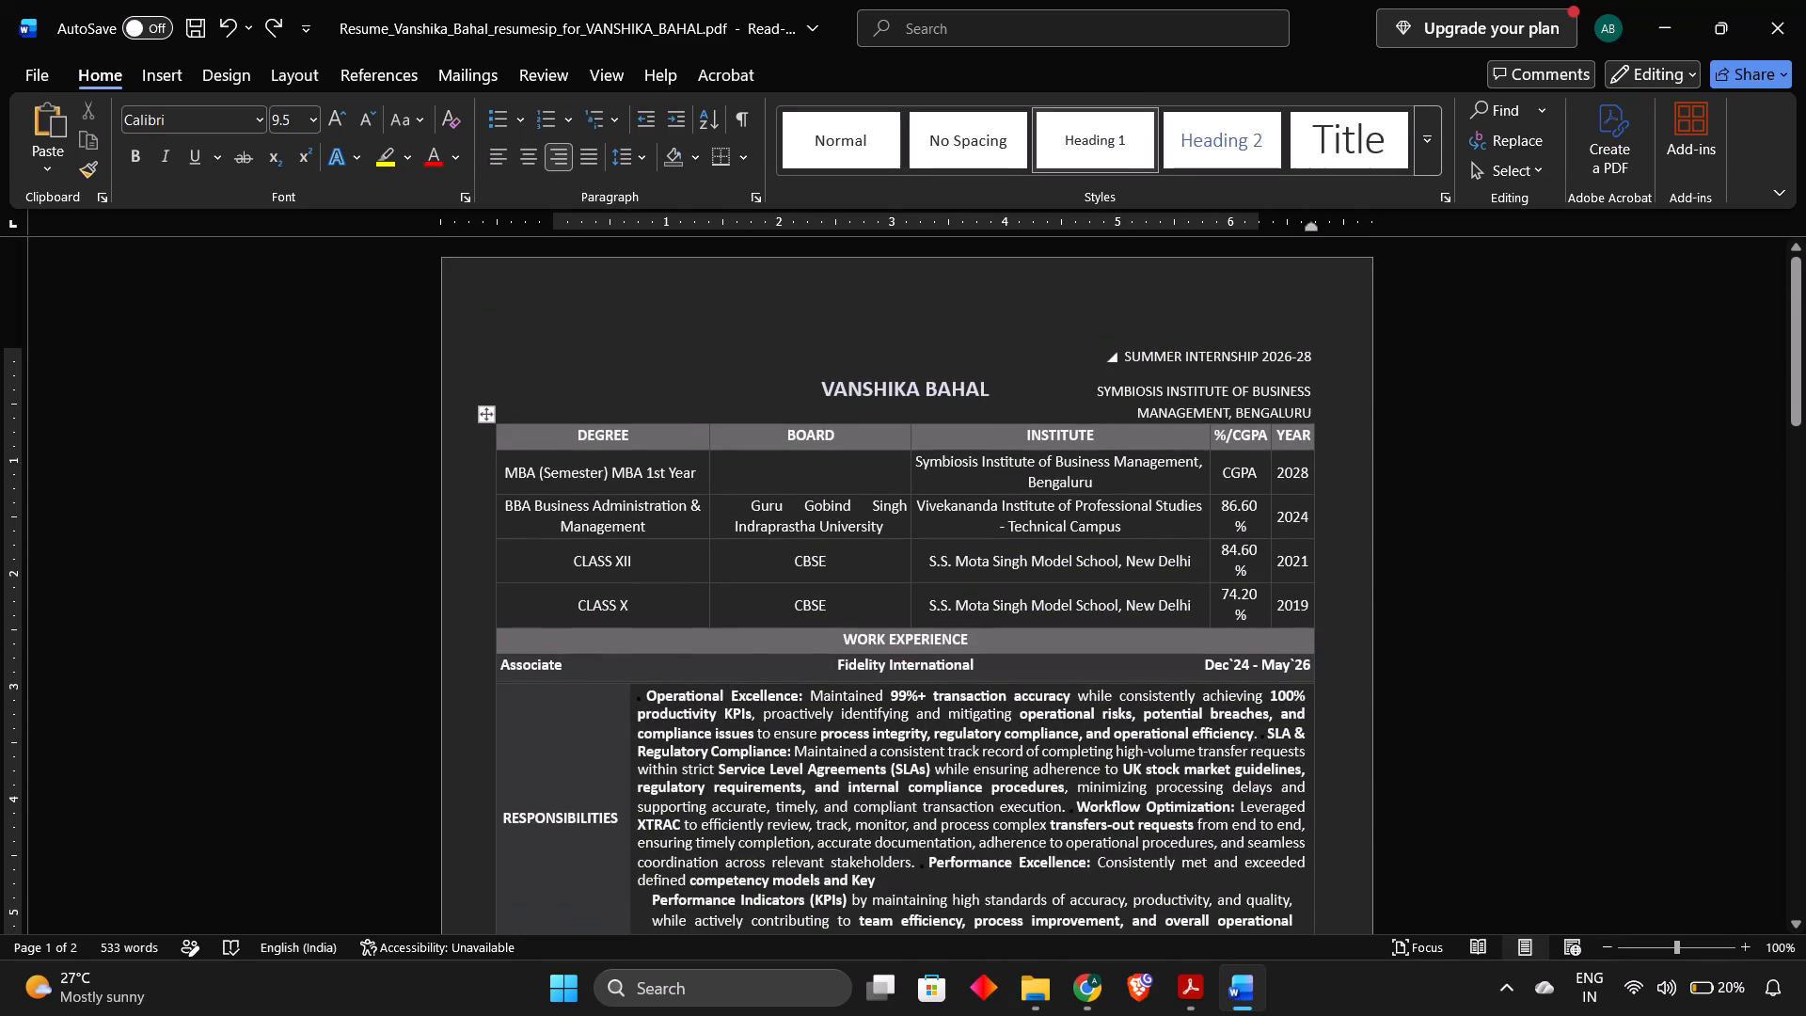
pyautogui.moveTo(987, 390); pyautogui.dragTo(876, 403)
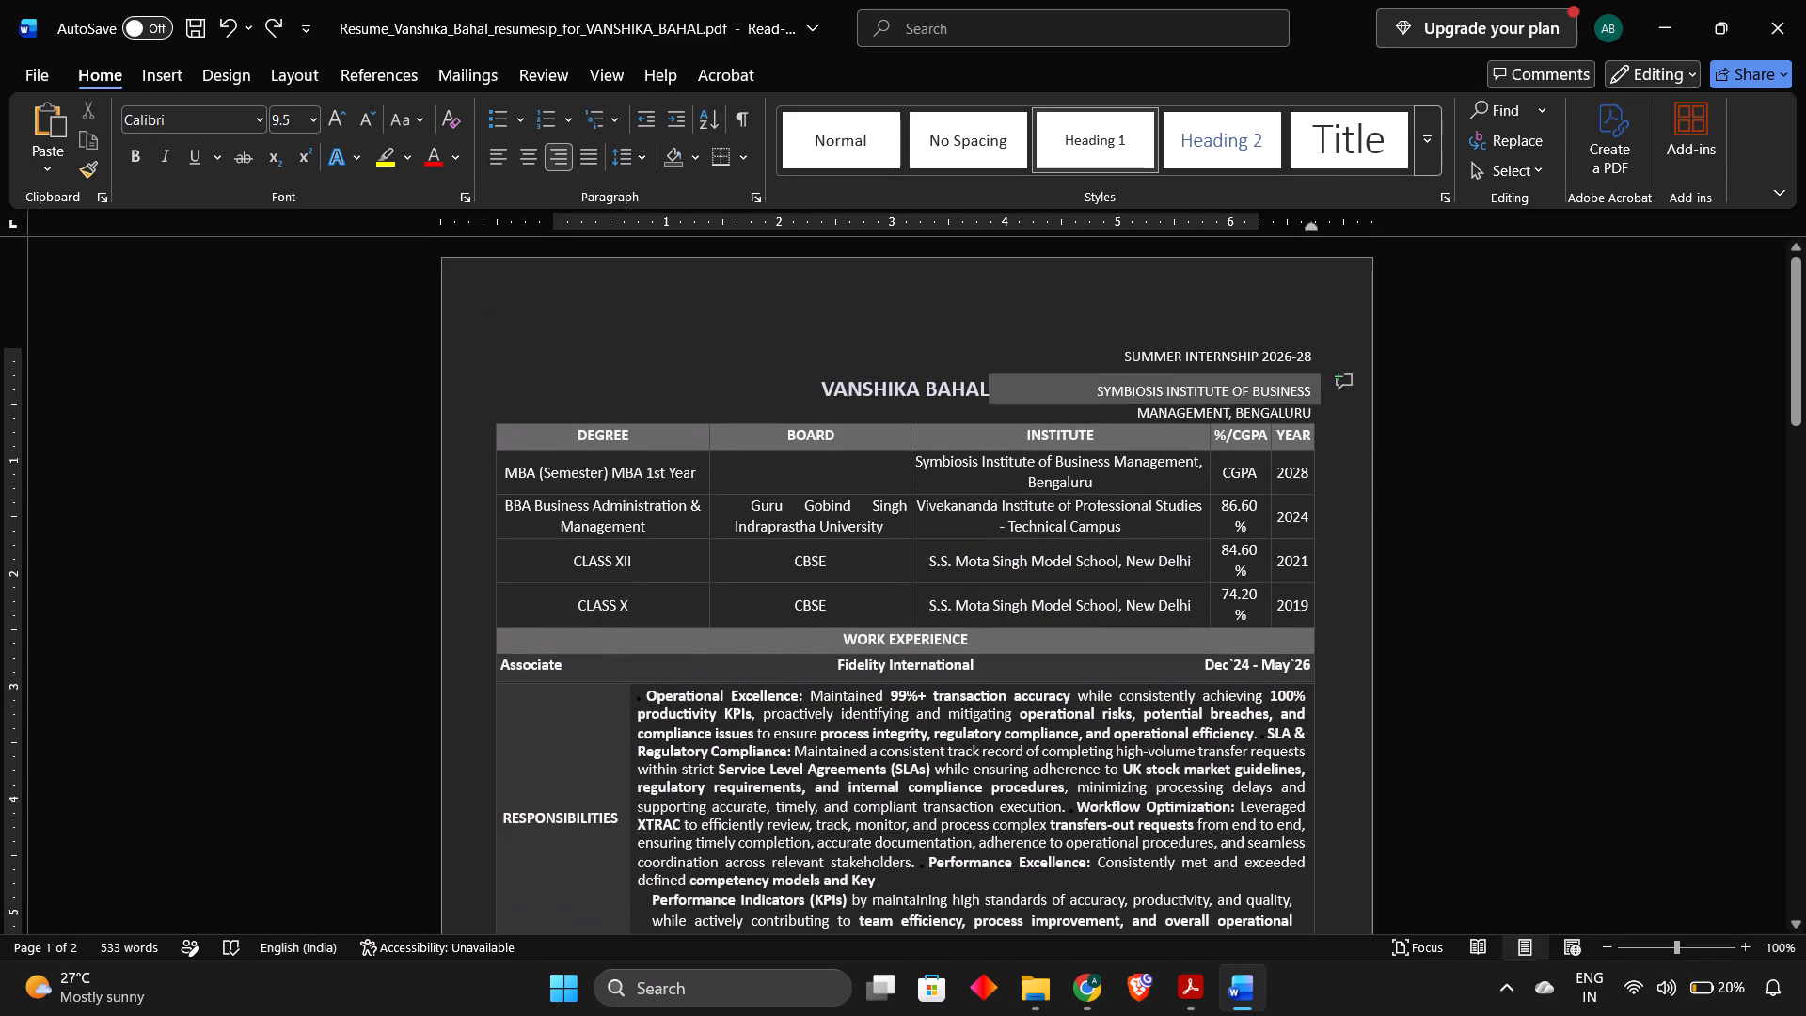
pyautogui.moveTo(876, 403); pyautogui.dragTo(833, 390)
pyautogui.press('BackSpace')
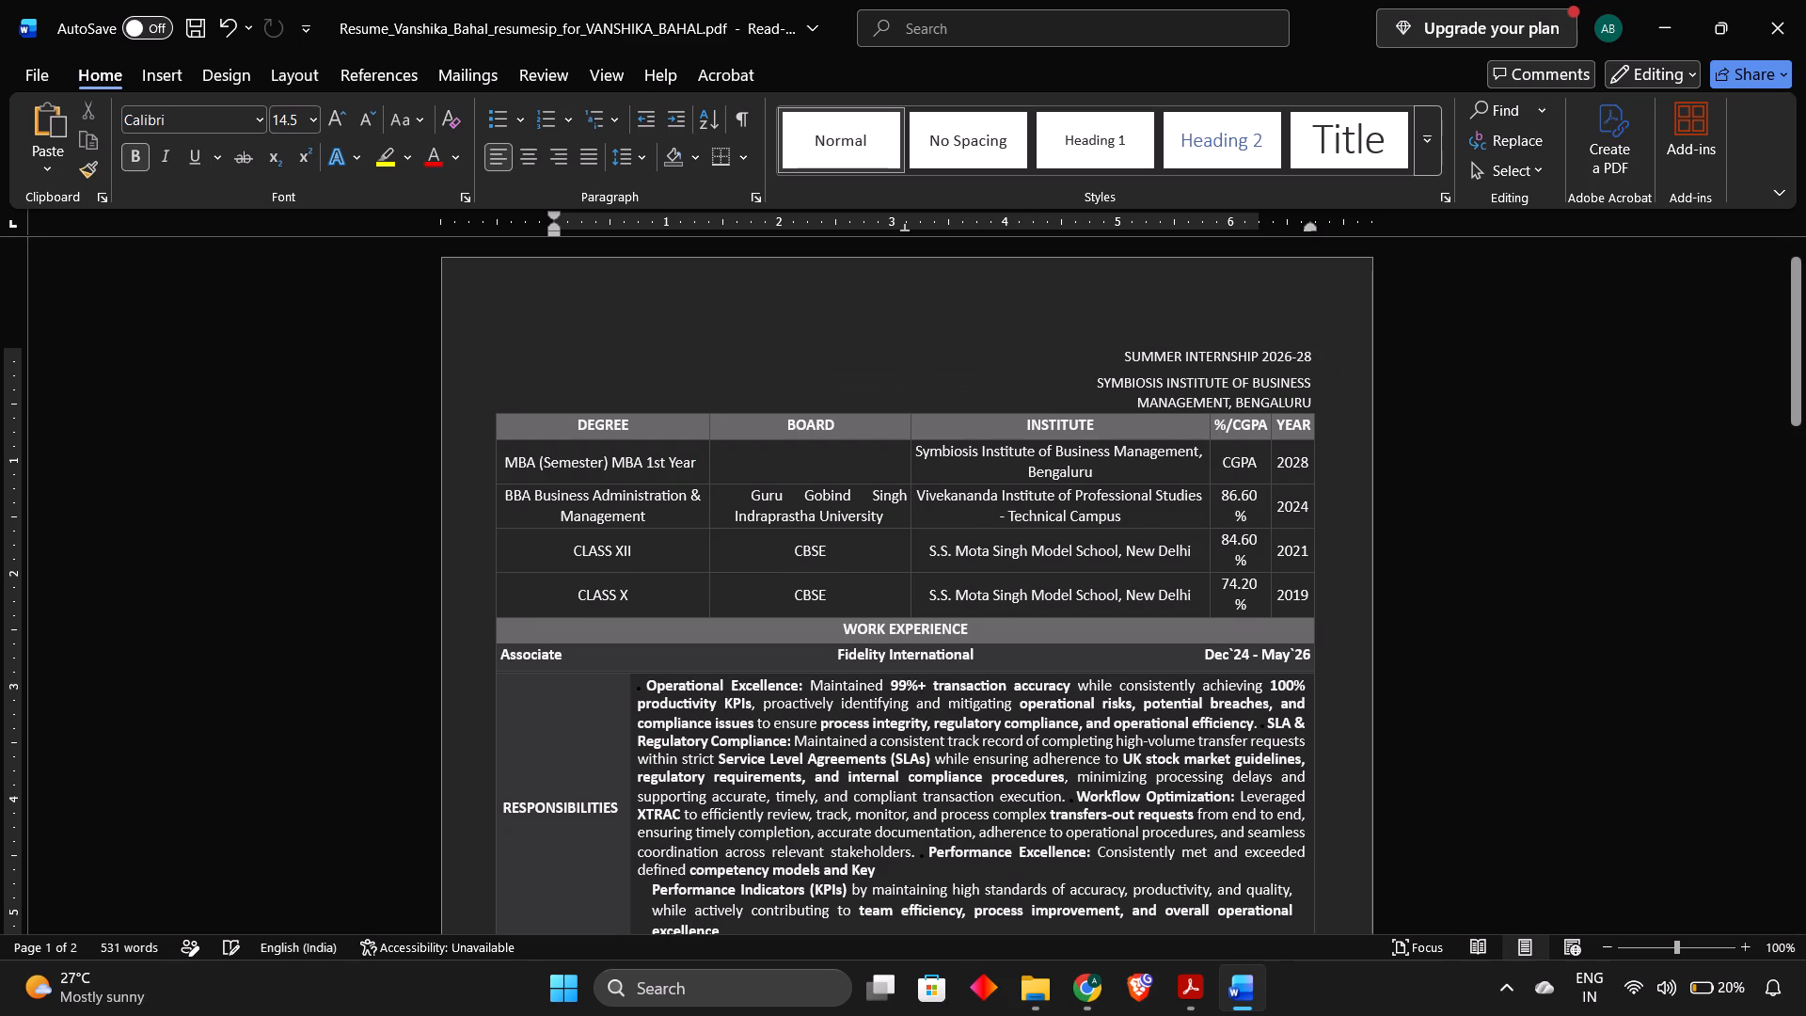
pyautogui.write('man')
pyautogui.press('BackSpace')
pyautogui.press('BackSpace')
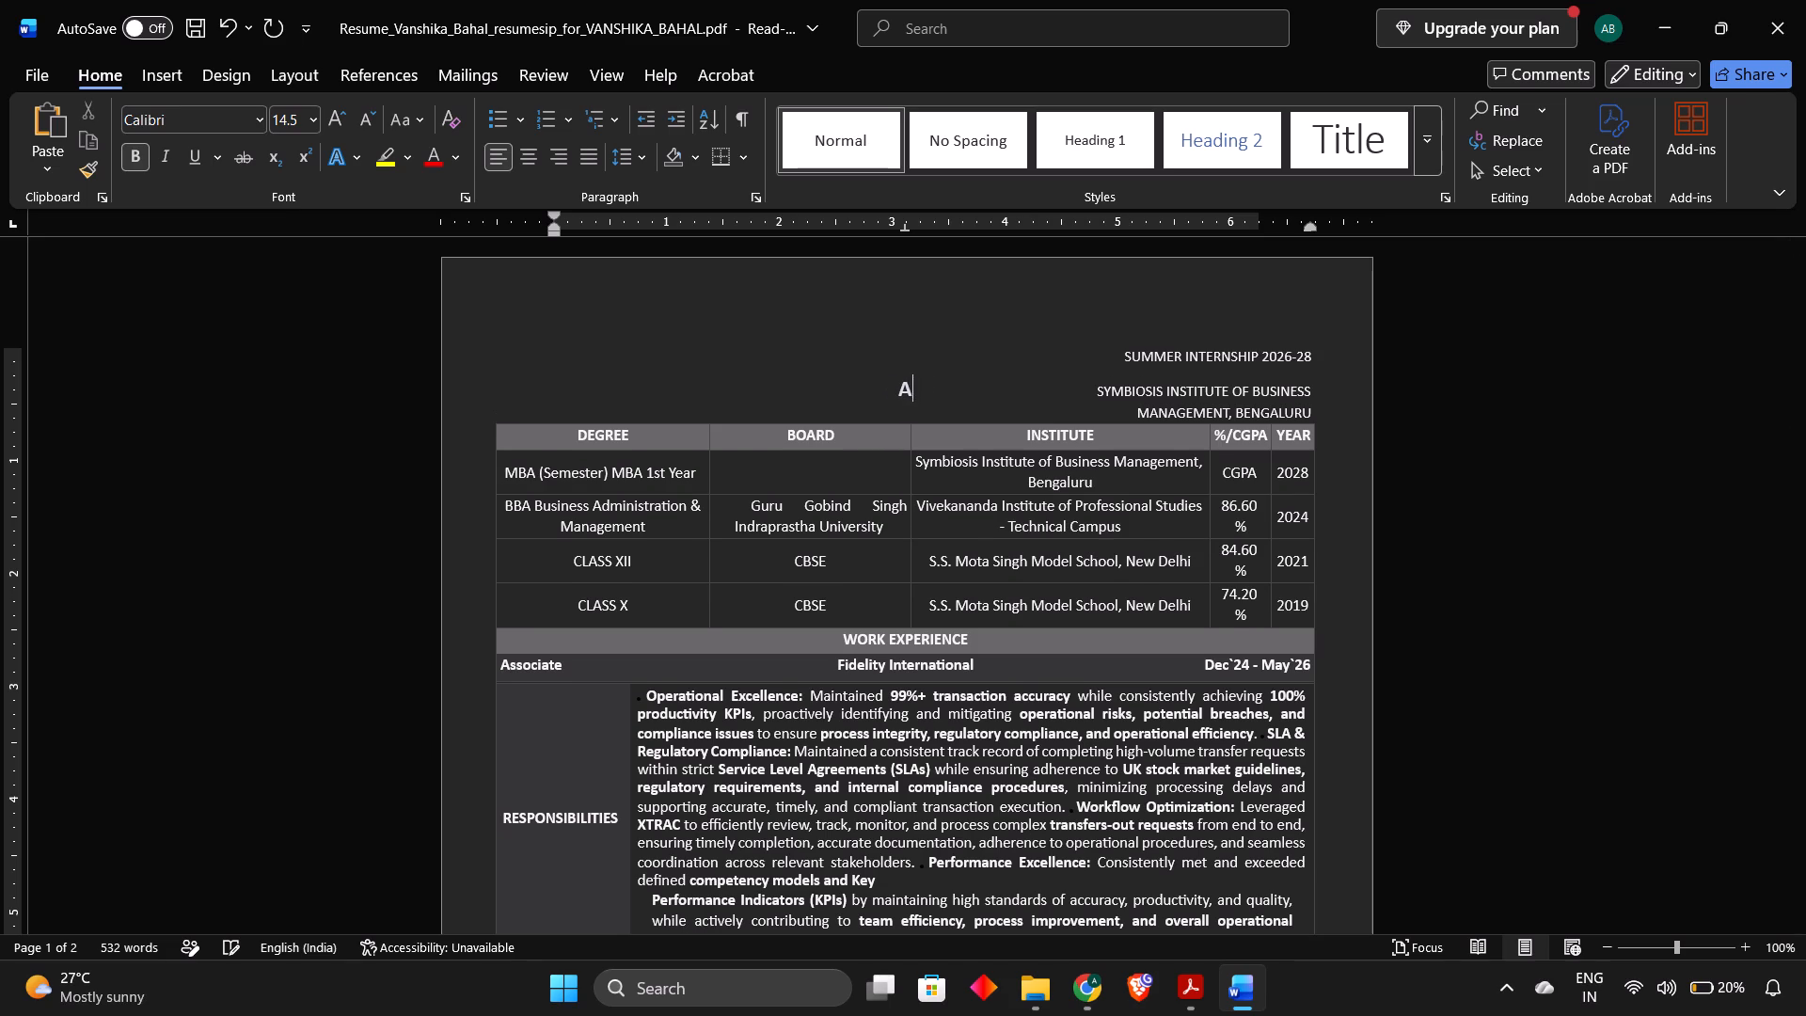
# Replace the Symbiosis institute name beside the header name with DELHI TECHNOLOGOCAL UNIVERSITY.
pyautogui.click(1164, 372)
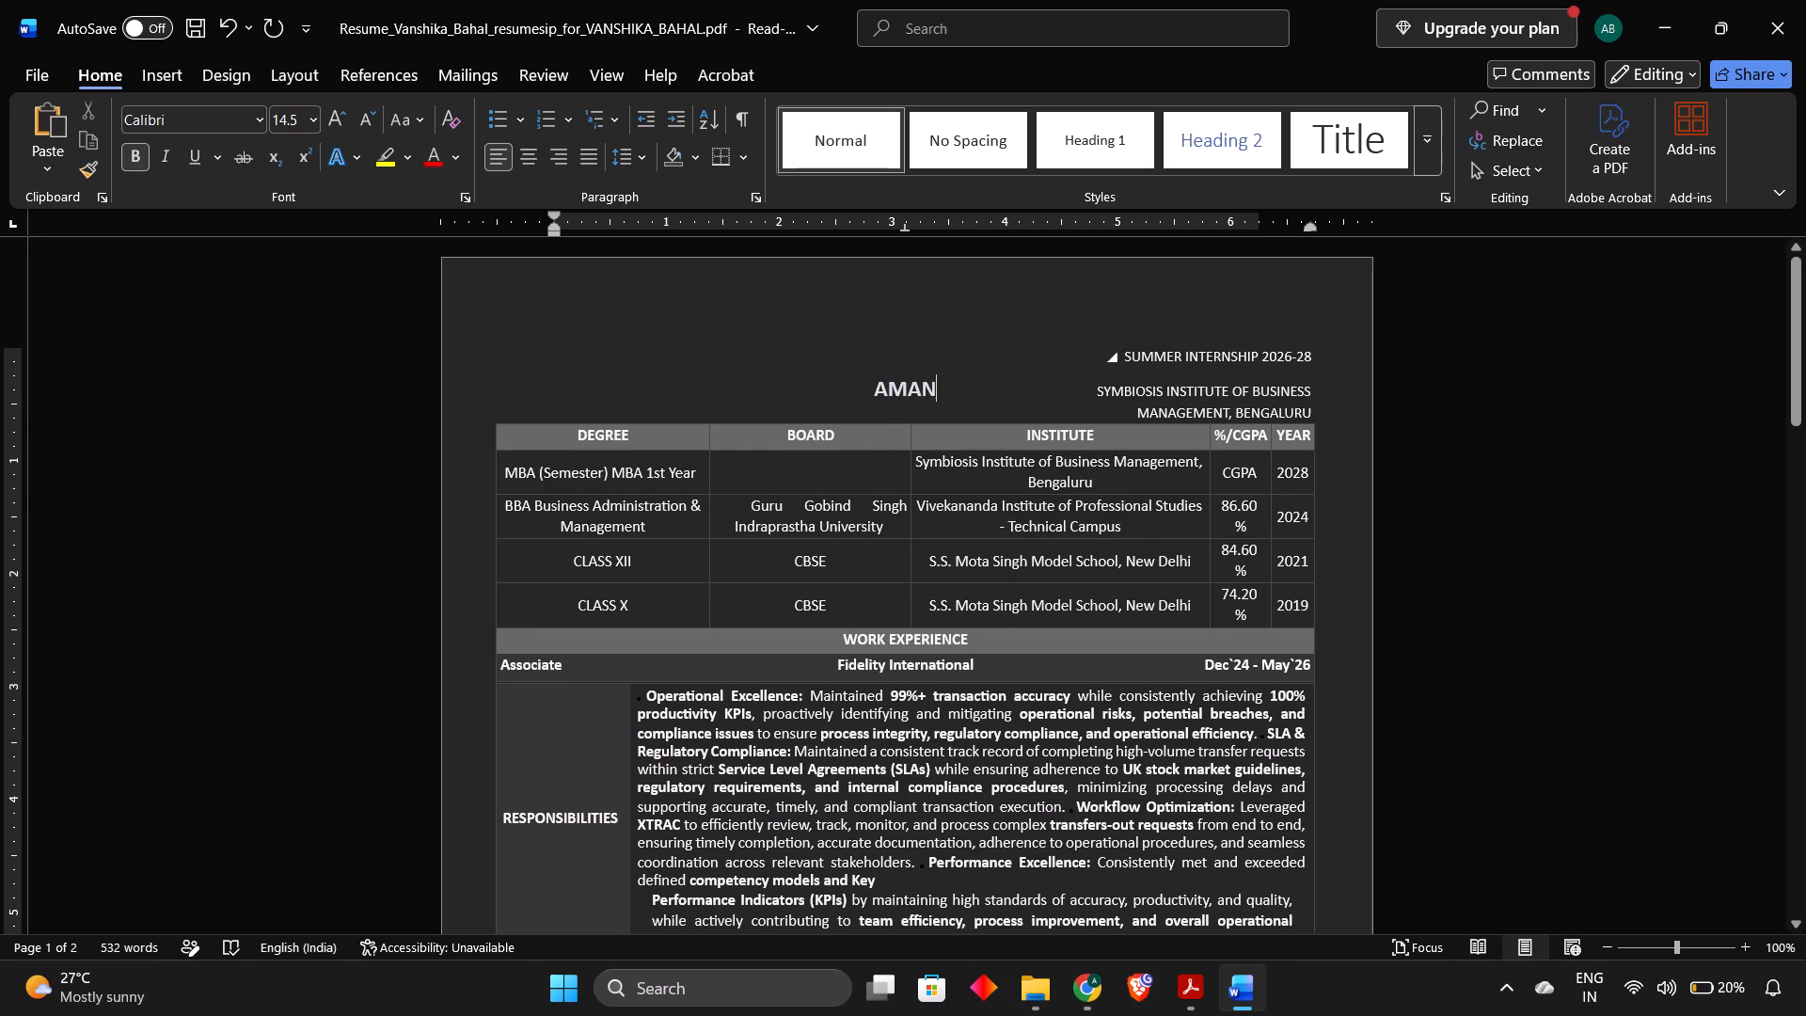
pyautogui.moveTo(1100, 395); pyautogui.dragTo(1178, 388)
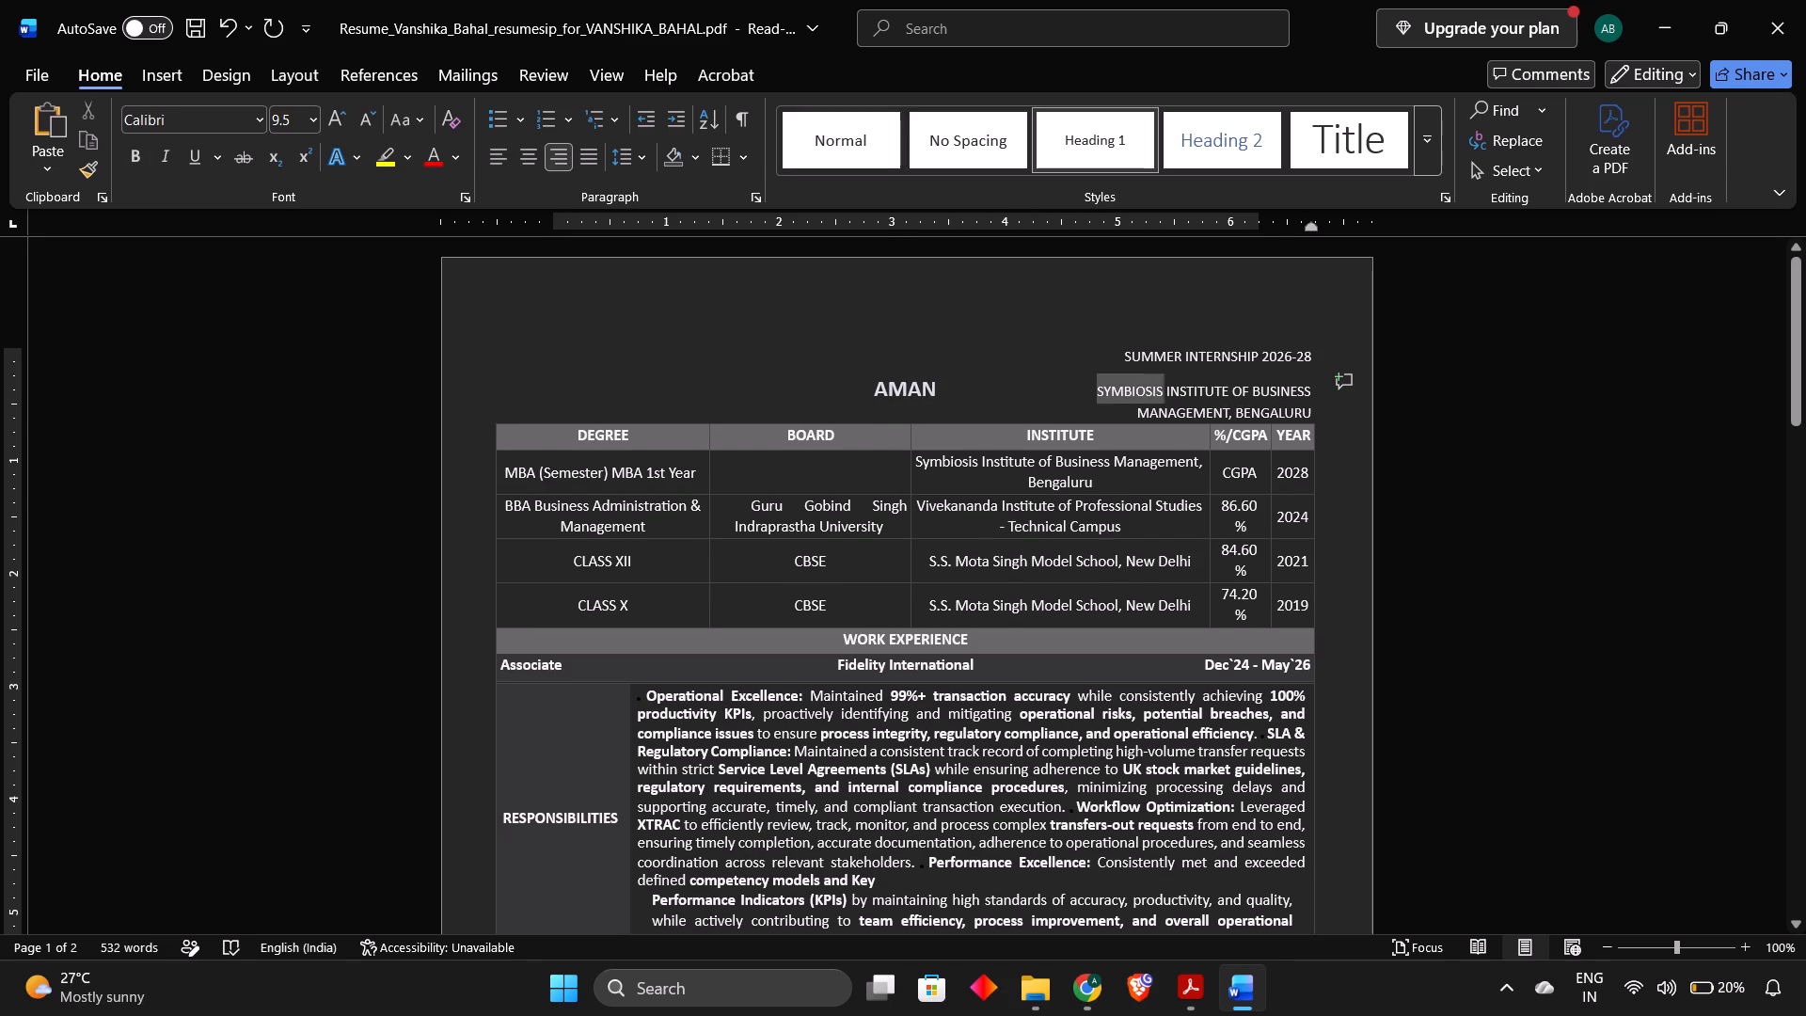
pyautogui.moveTo(1178, 388); pyautogui.dragTo(1307, 412)
pyautogui.press('BackSpace')
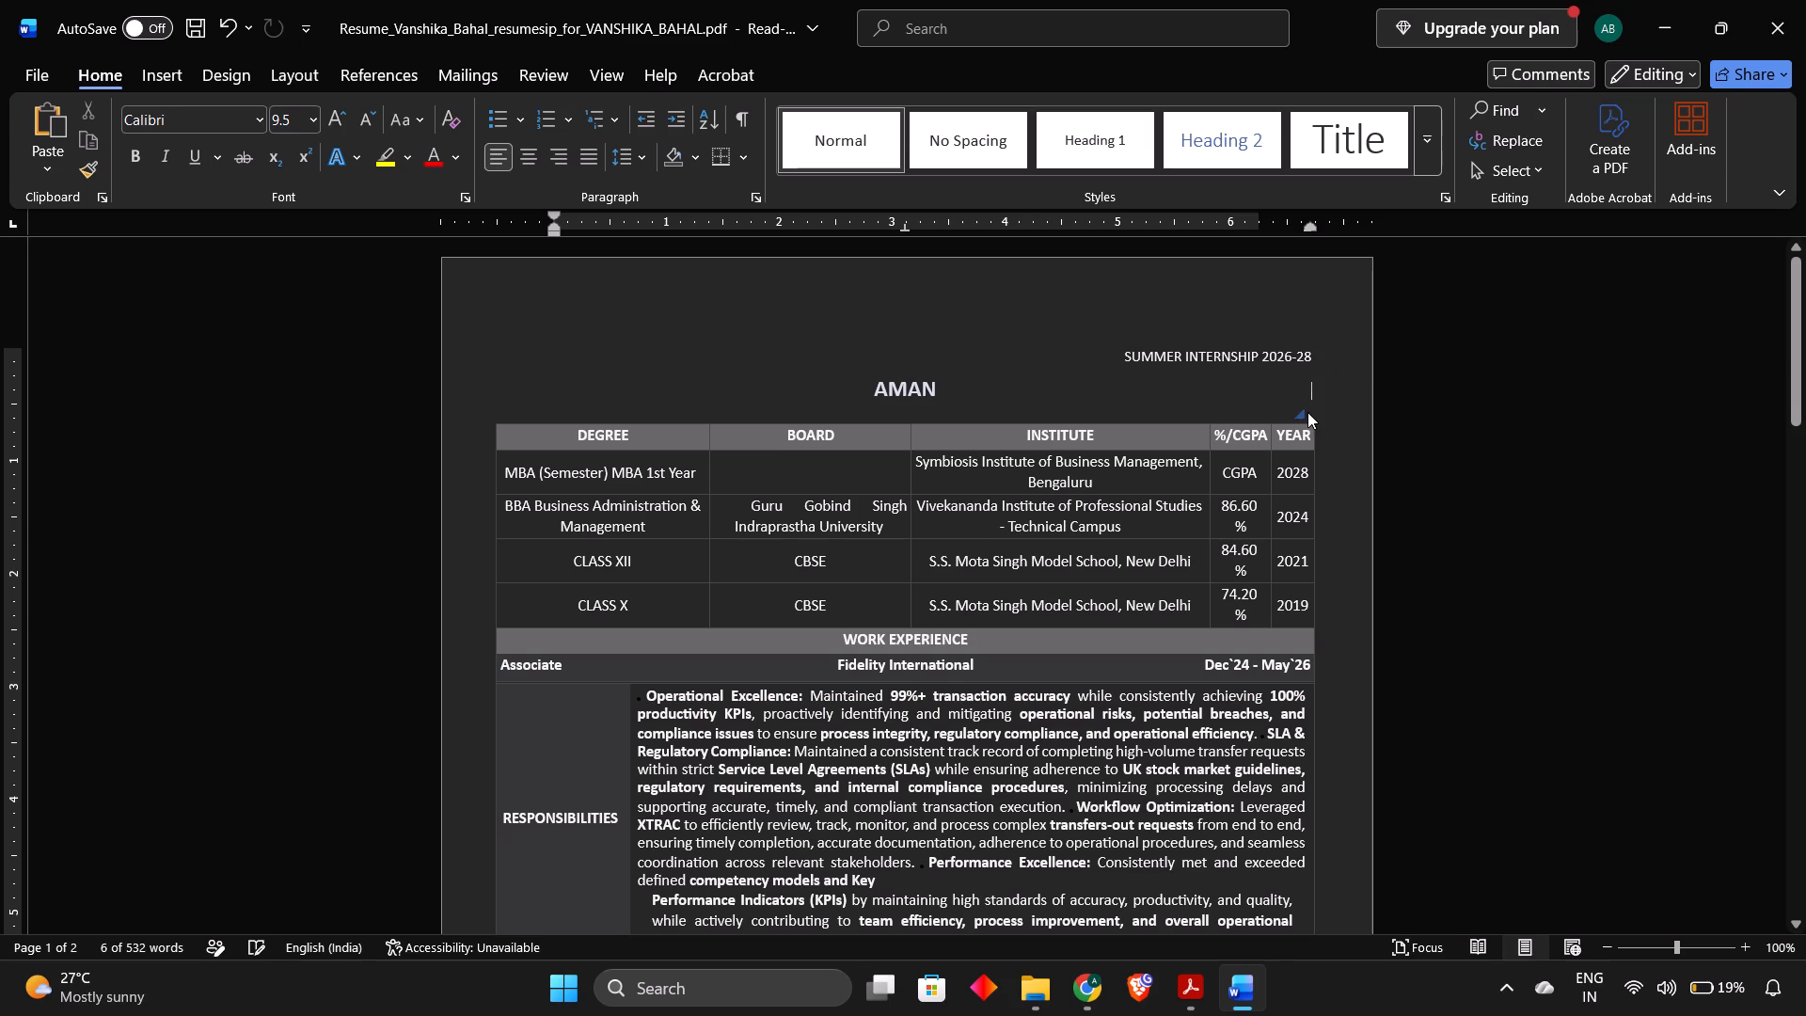
pyautogui.press(']')
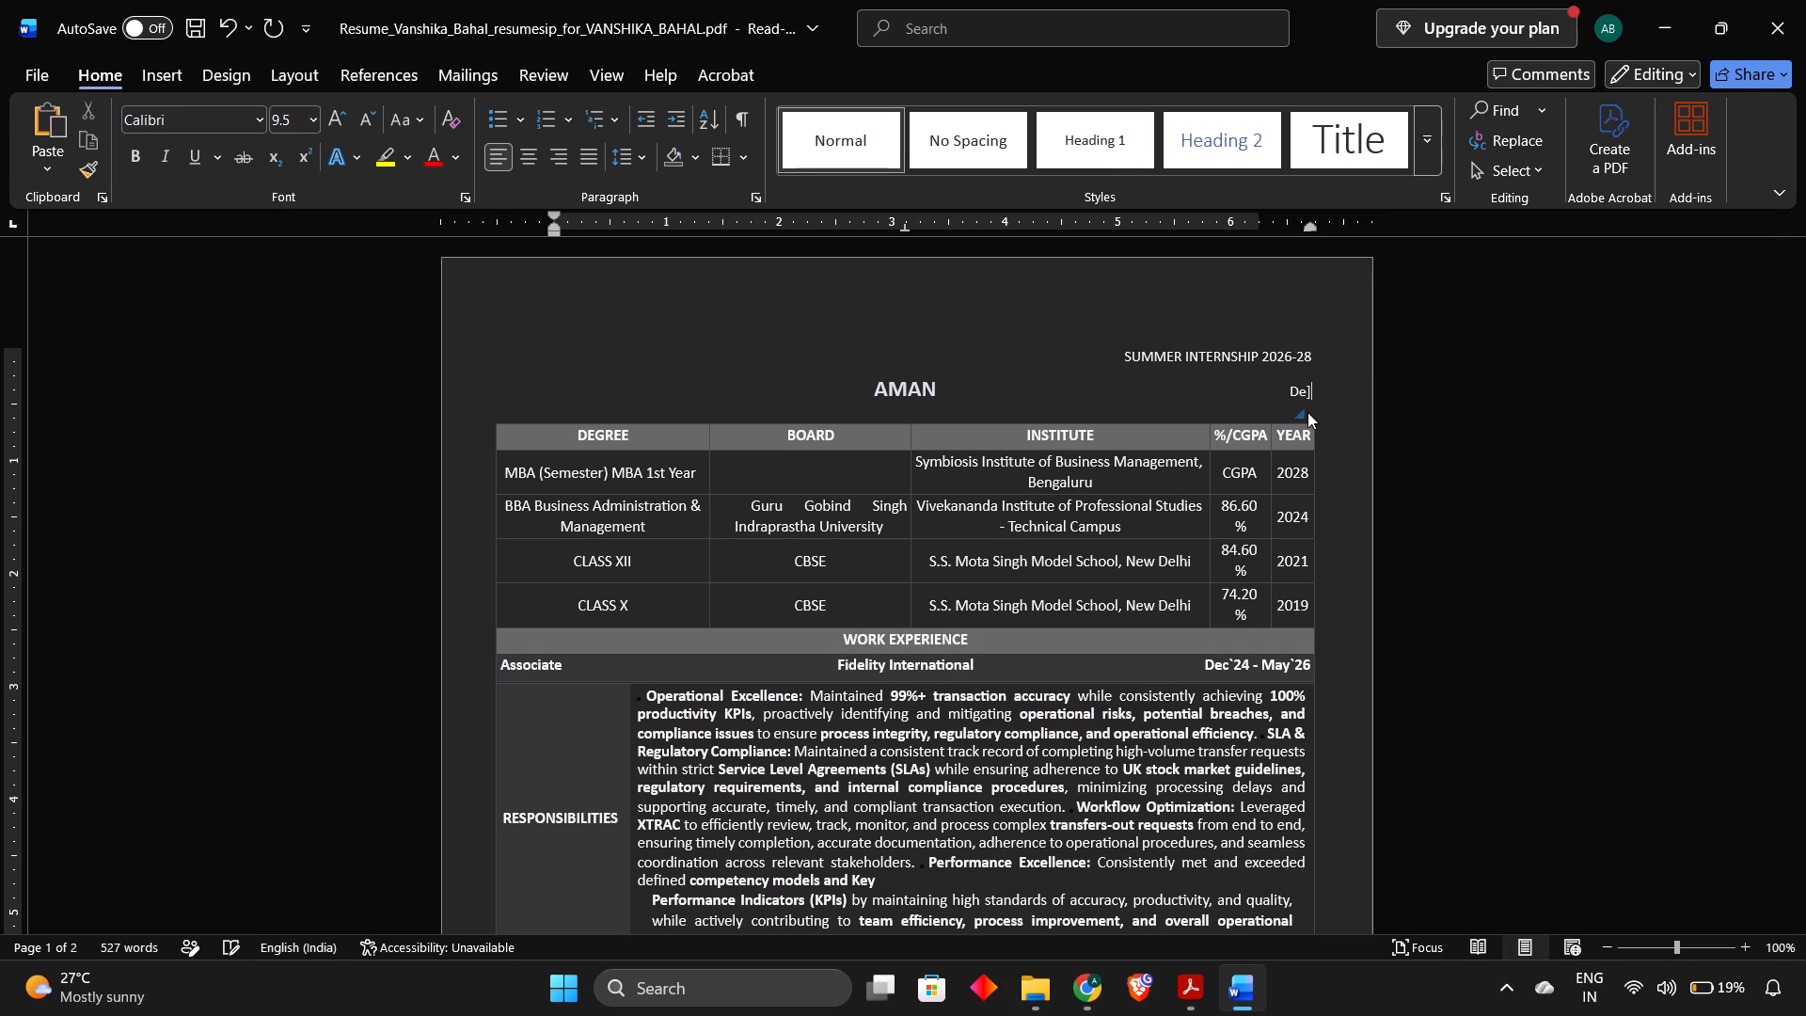
pyautogui.press('BackSpace')
pyautogui.press('BackSpace')
pyautogui.write('ELHI TECHNOLOGOV')
pyautogui.press('BackSpace')
pyautogui.write('CAL UNIVERSITY')
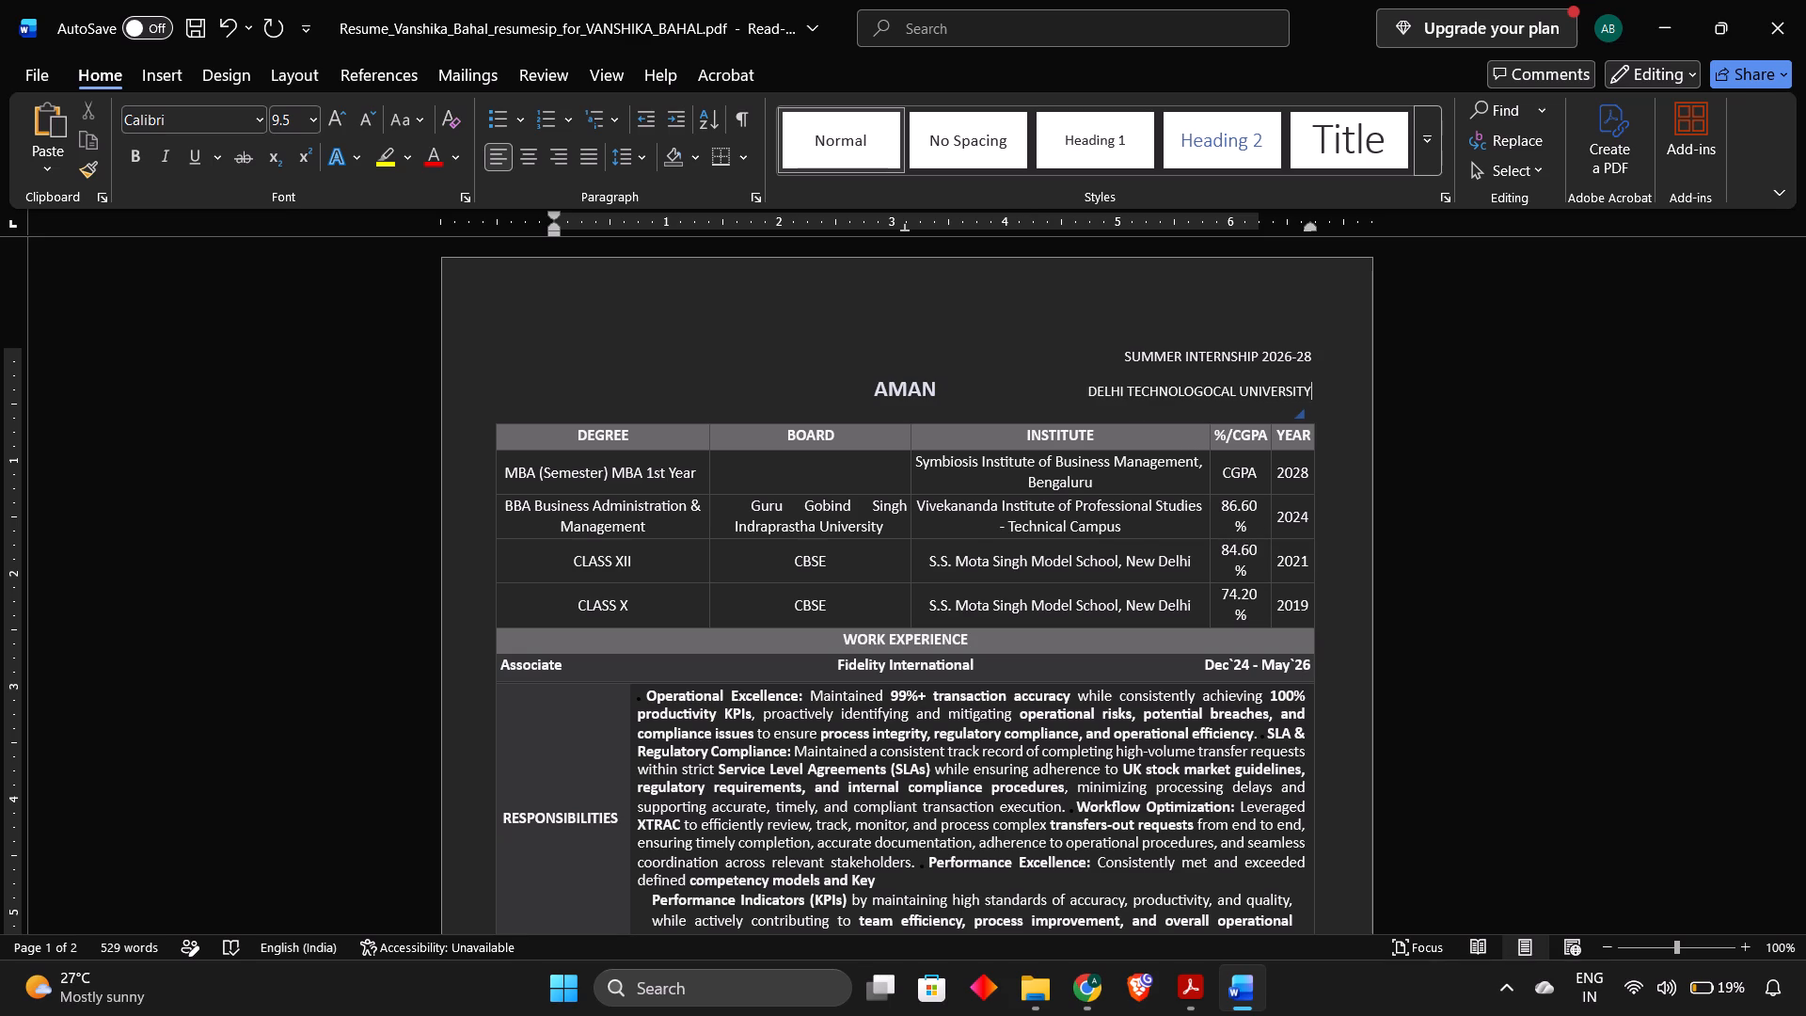
# Correct the spelling of the middle word in the header's university name to TECHNOLOGICAL.
pyautogui.press('Left')
pyautogui.press('Left')
pyautogui.press('Left')
pyautogui.press('Left')
pyautogui.press('Left')
pyautogui.press('Left')
pyautogui.press('Left')
pyautogui.press('Left')
pyautogui.press('Left')
pyautogui.press('Left')
pyautogui.press('Left')
pyautogui.press('BackSpace')
pyautogui.press('BackSpace')
pyautogui.press('BackSpace')
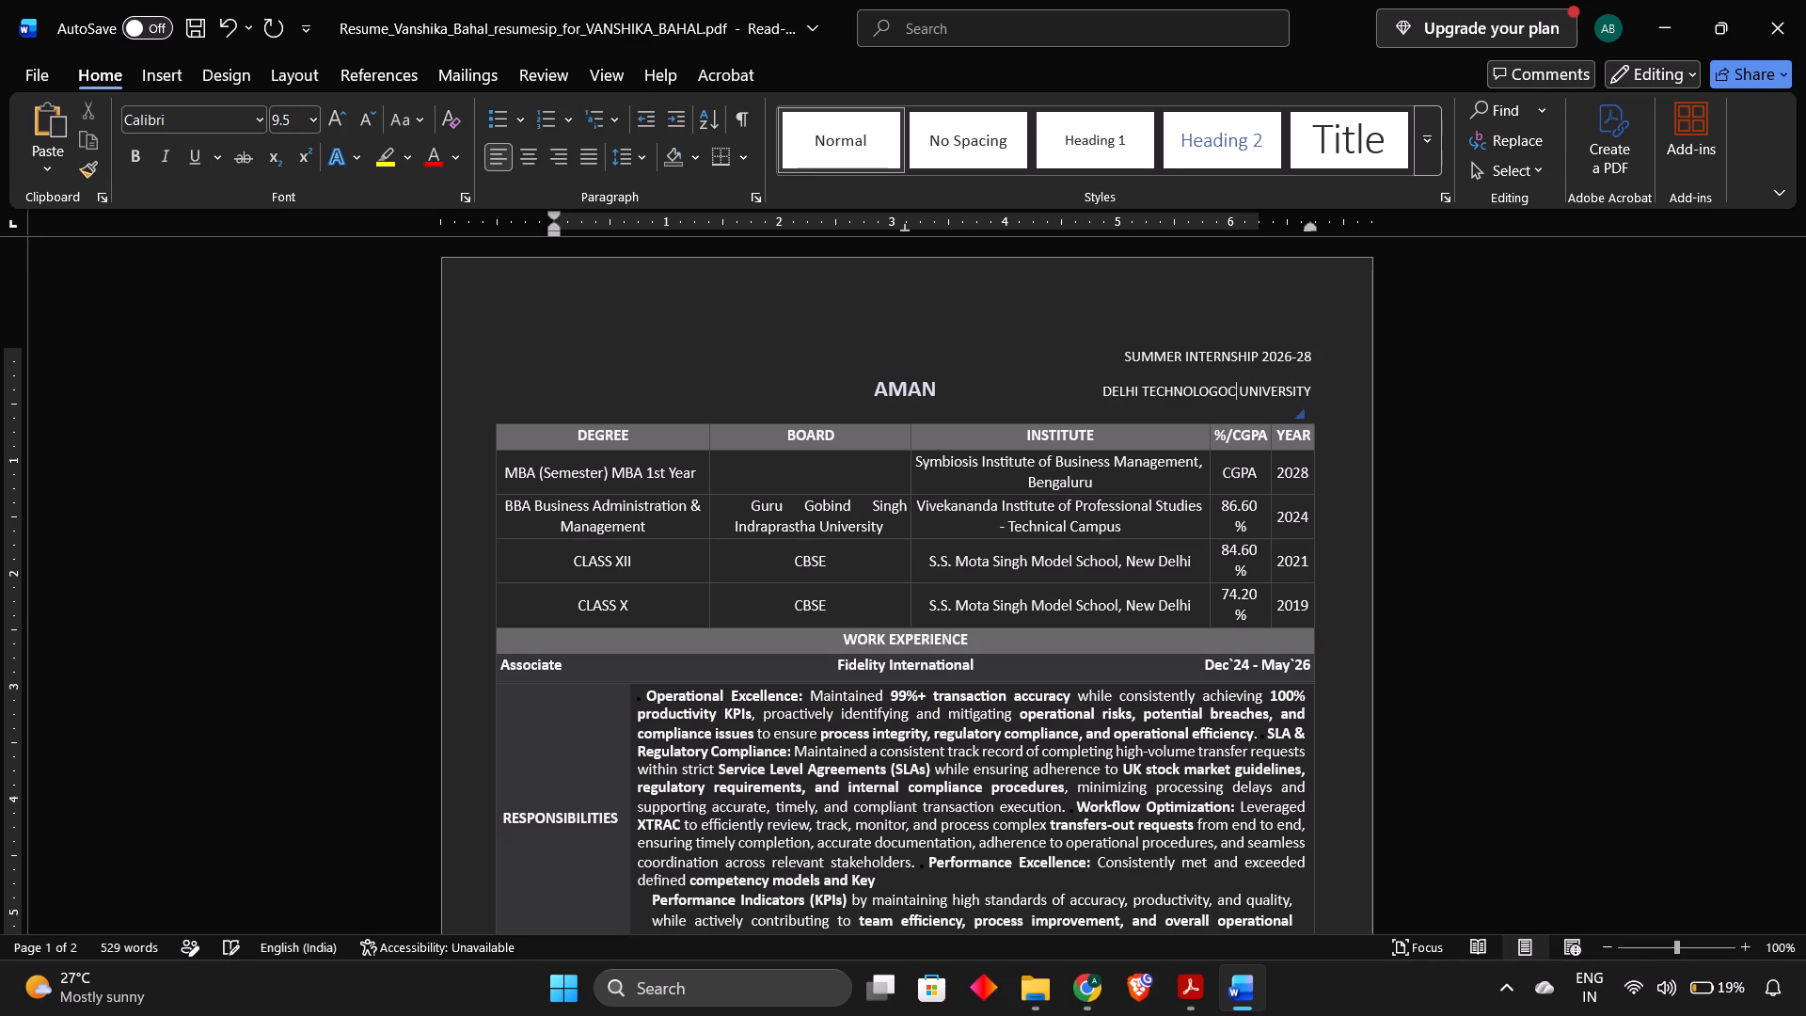
pyautogui.press('BackSpace')
pyautogui.press('BackSpace')
pyautogui.press('BackSpace')
pyautogui.press('BackSpace')
pyautogui.write('LOGICAL')
# Add a comma after UNIVERSITY at the end of the header's university name, without keeping a new line below it.
pyautogui.press('Right')
pyautogui.press('Right')
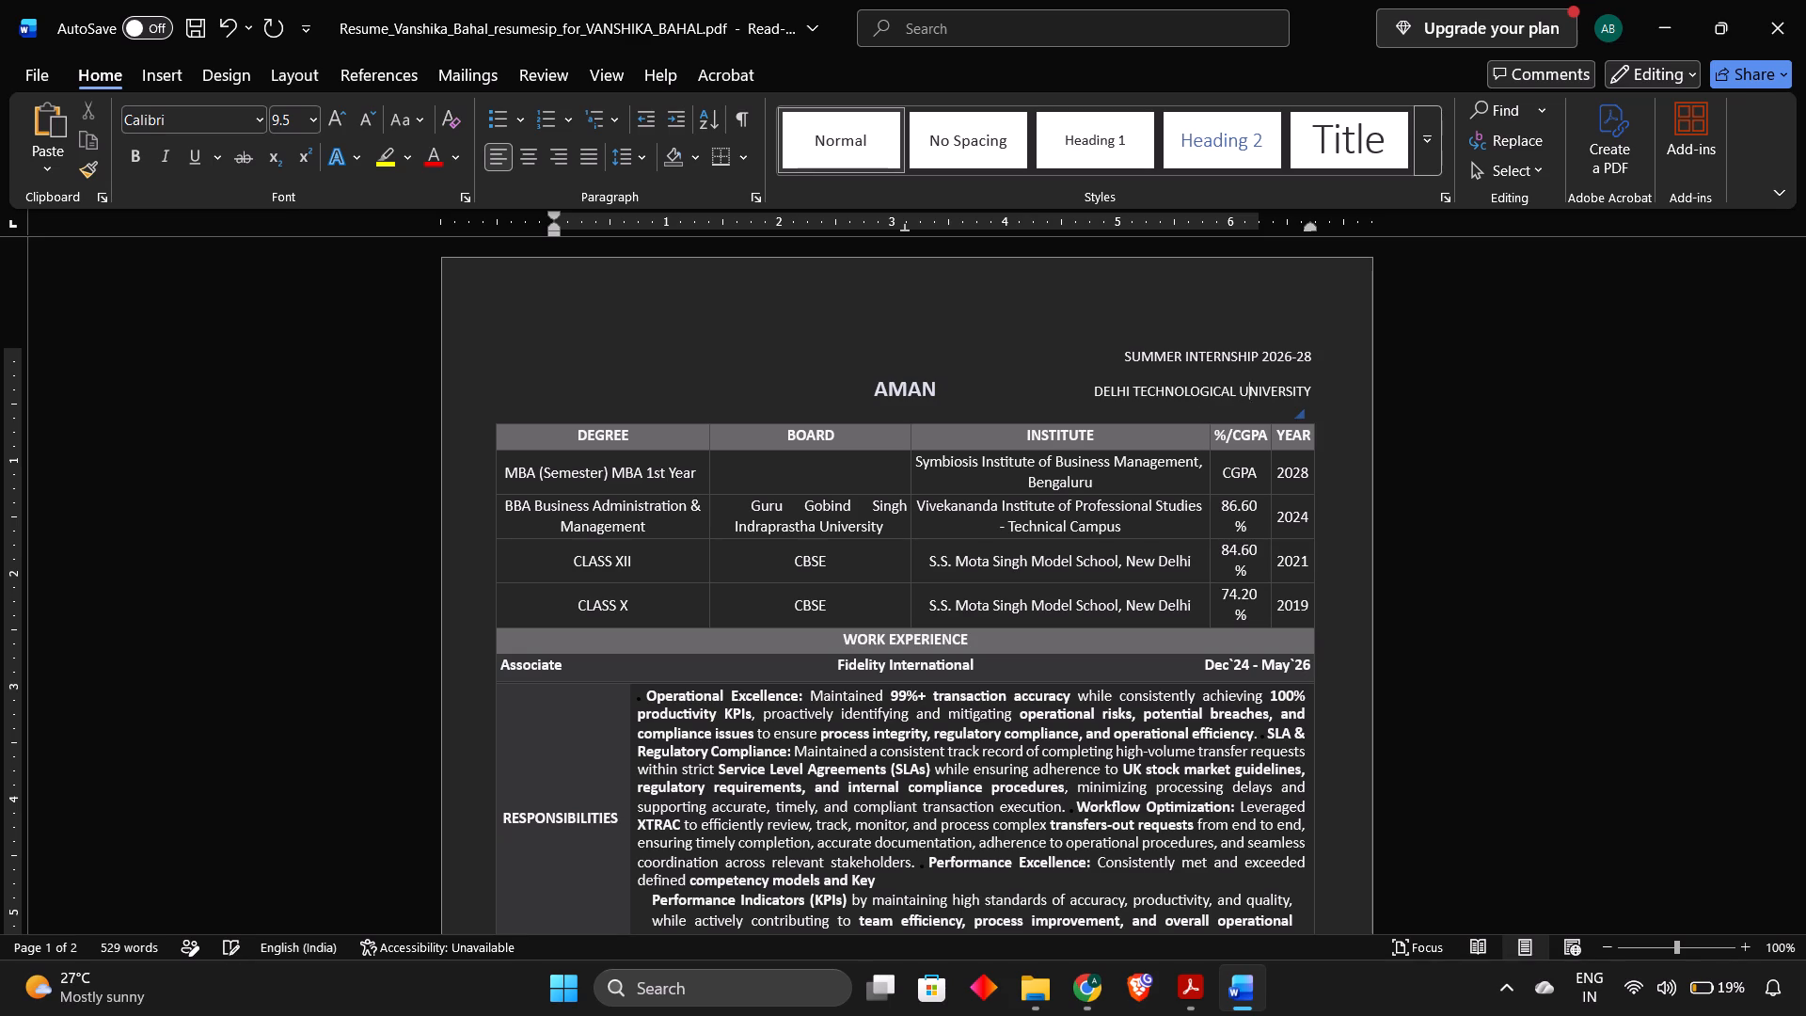
pyautogui.press('Right')
pyautogui.press('Right')
pyautogui.press('Right')
pyautogui.press('Right')
pyautogui.press('Right')
pyautogui.press('Right')
pyautogui.press('Right')
pyautogui.press('Right')
pyautogui.press('Right')
pyautogui.press(',')
pyautogui.press('Return')
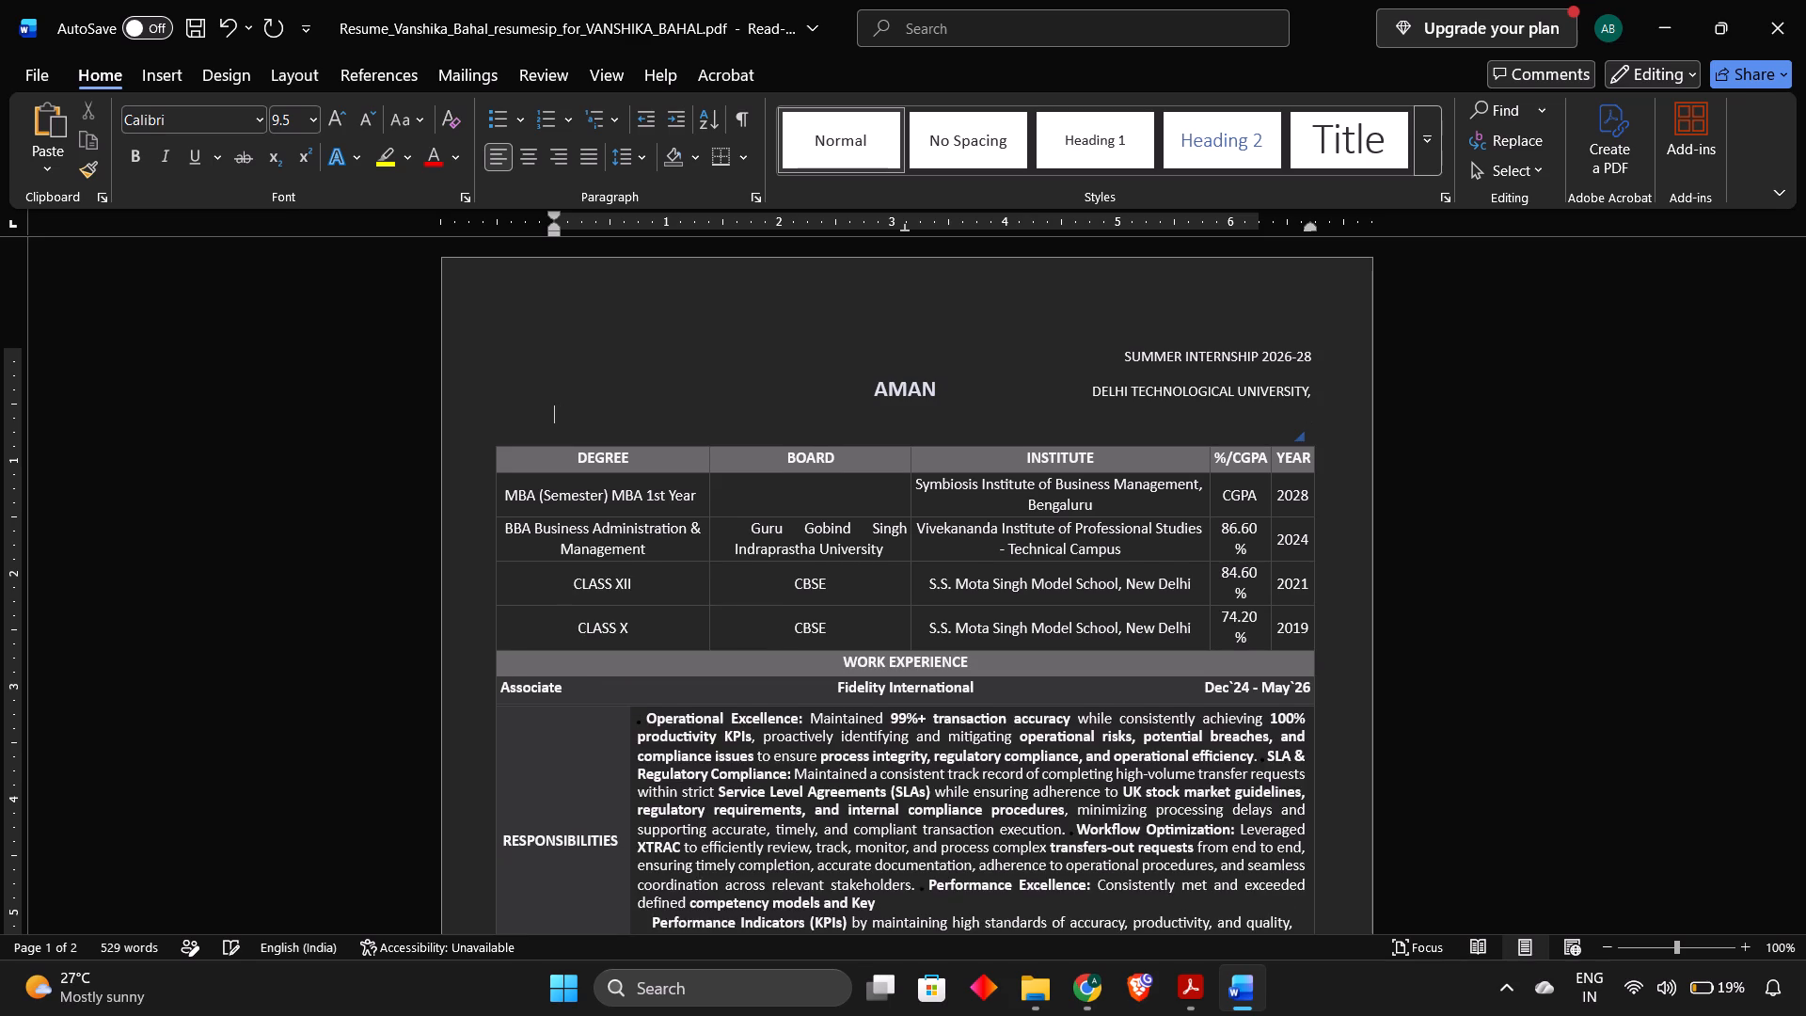
pyautogui.press('BackSpace')
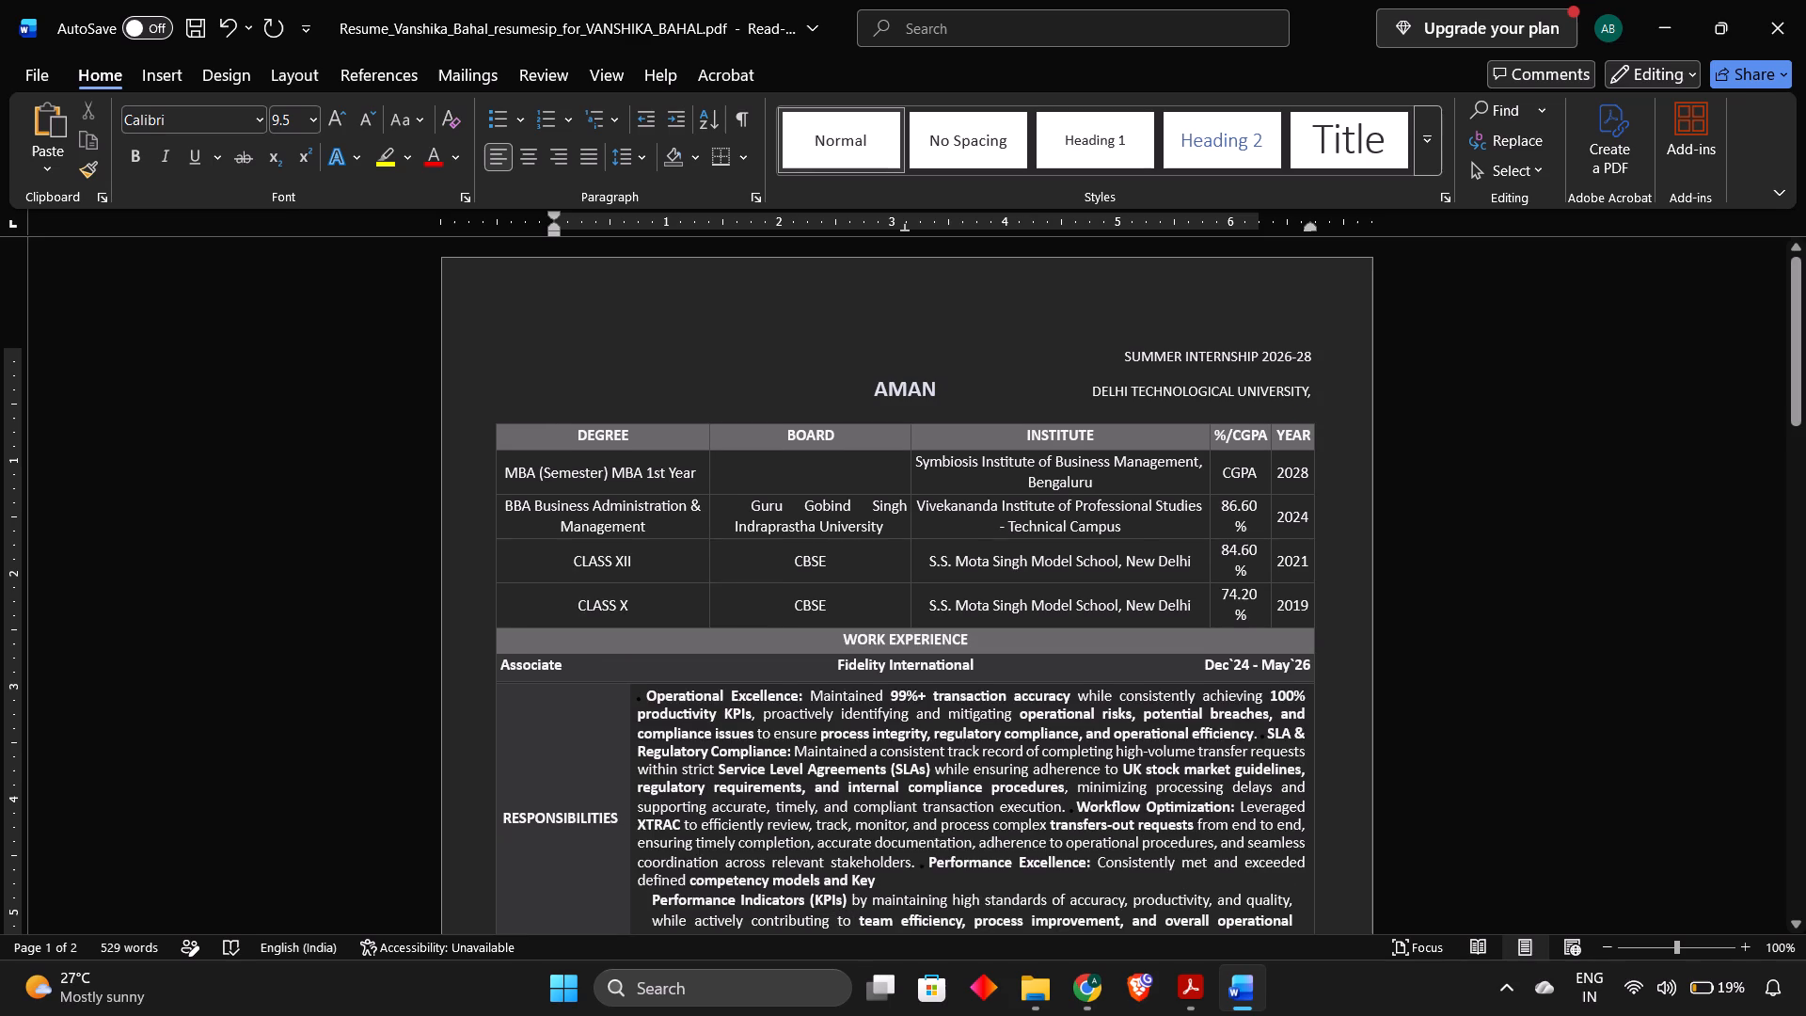
# Break the header's university name so that UNIVERSITY starts on a new line.
pyautogui.click(1240, 389)
pyautogui.press('Return')
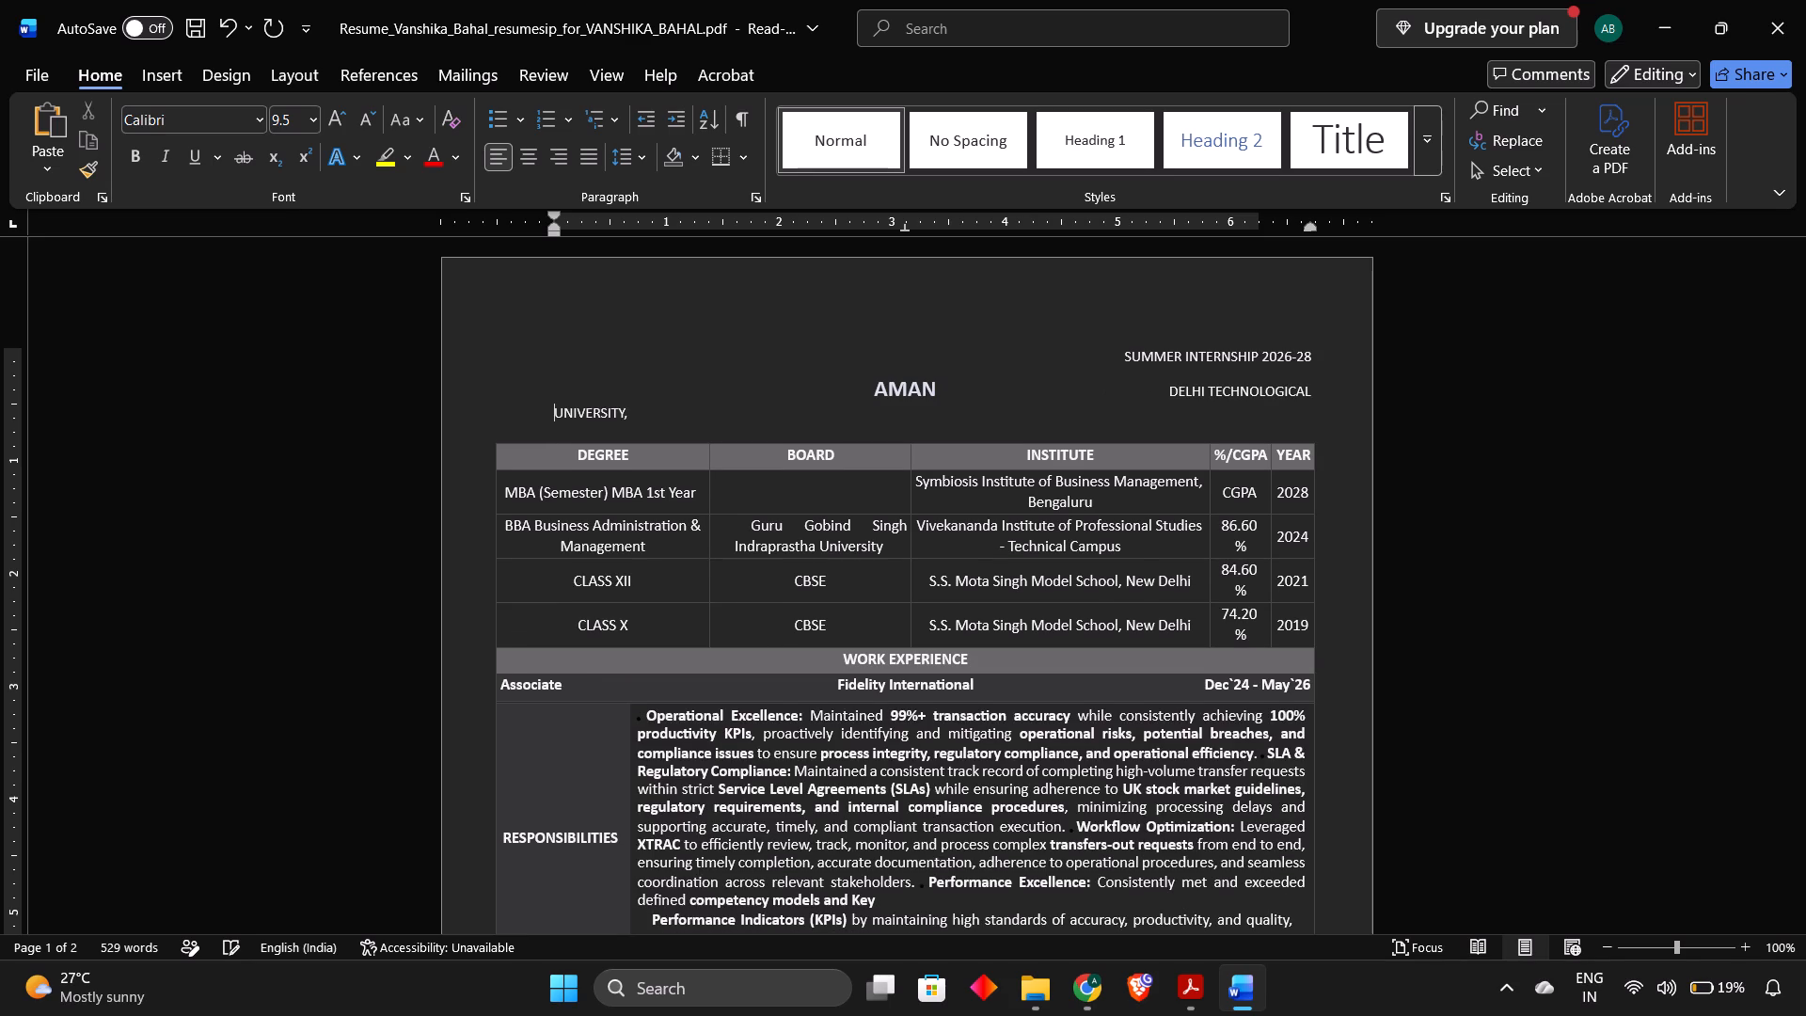
# Undo the line break before UNIVERSITY in the header's university name.
pyautogui.hotkey('ctrl', 'z')
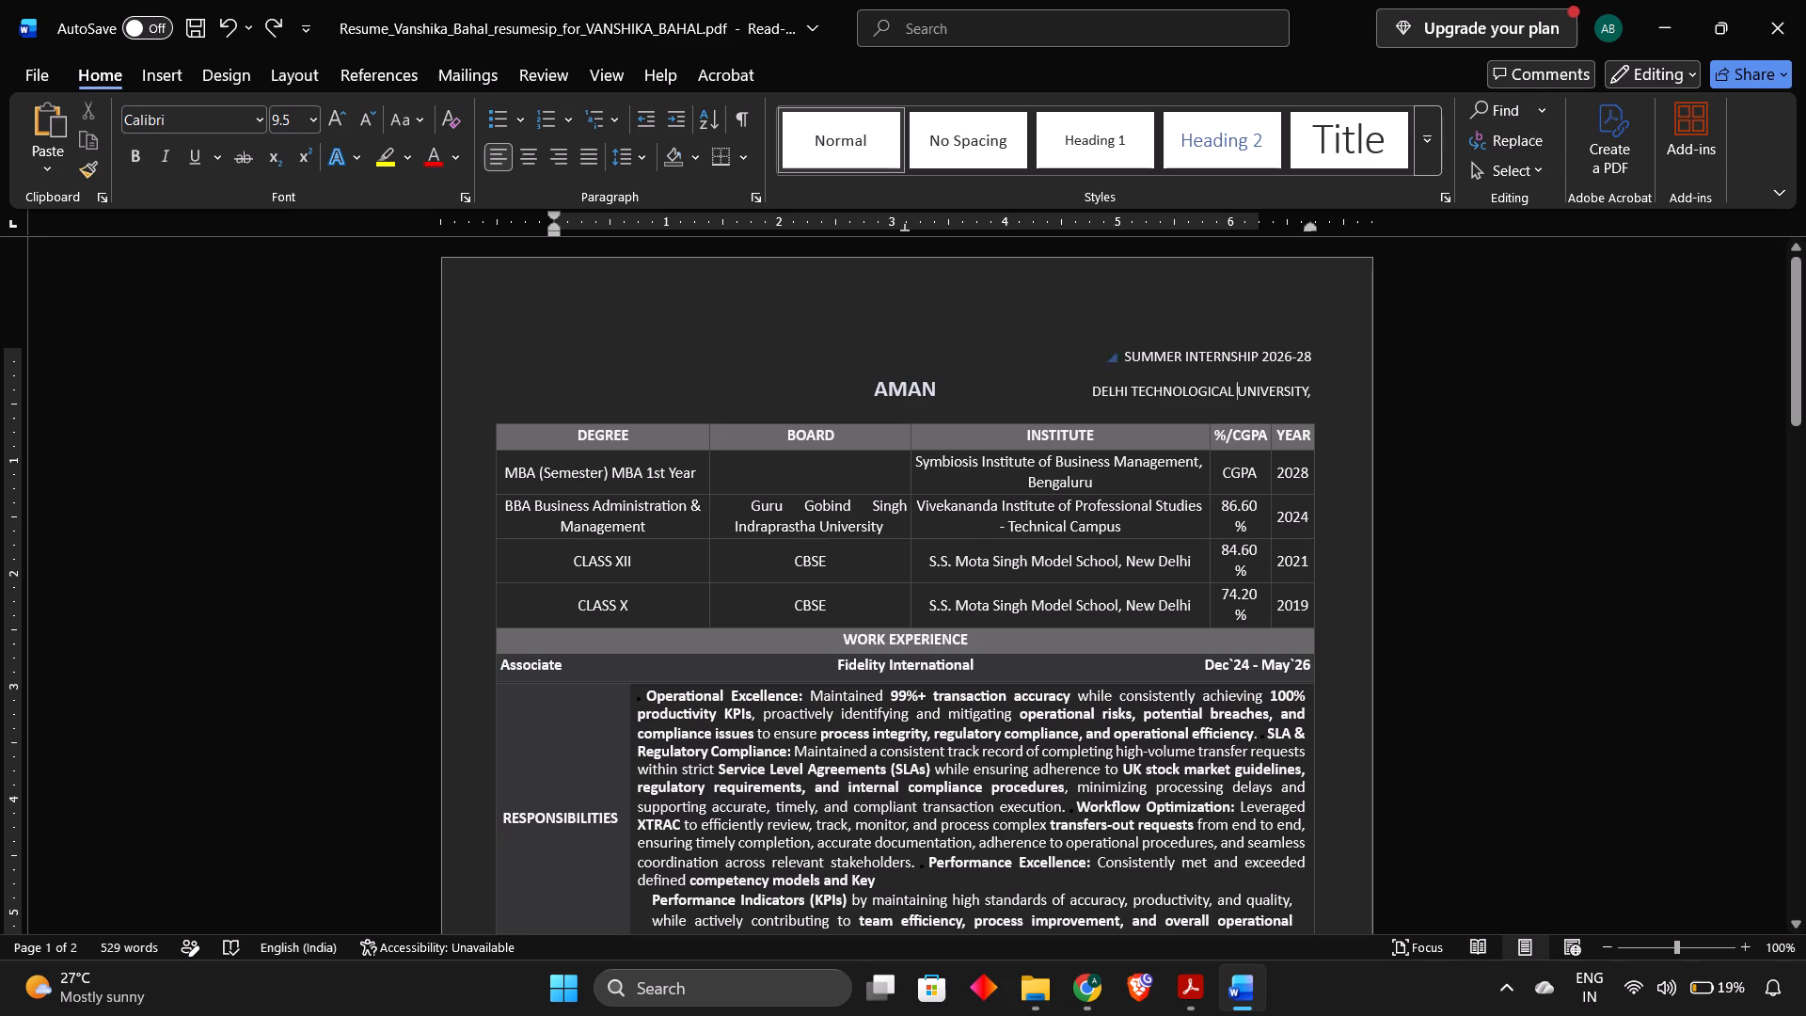
# Right-align the header's university name and add NEW DELHI on a new line below it.
pyautogui.click(567, 157)
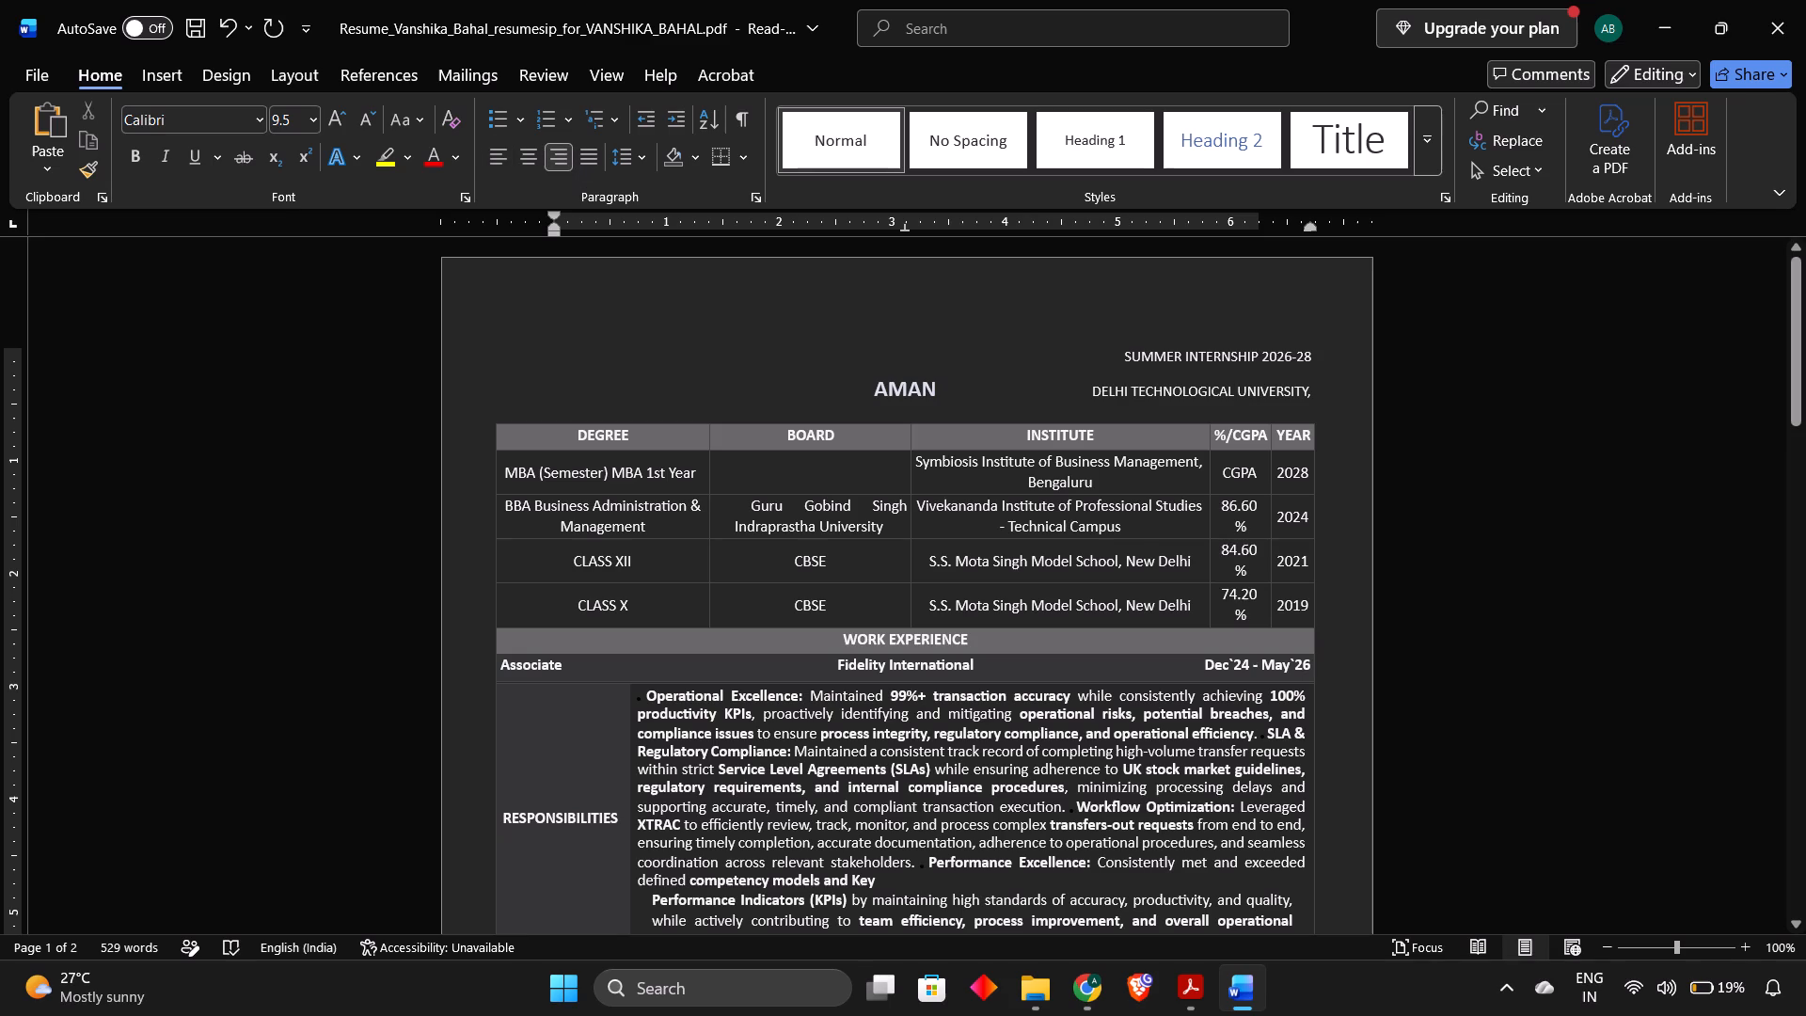
pyautogui.click(1321, 392)
pyautogui.press('Return')
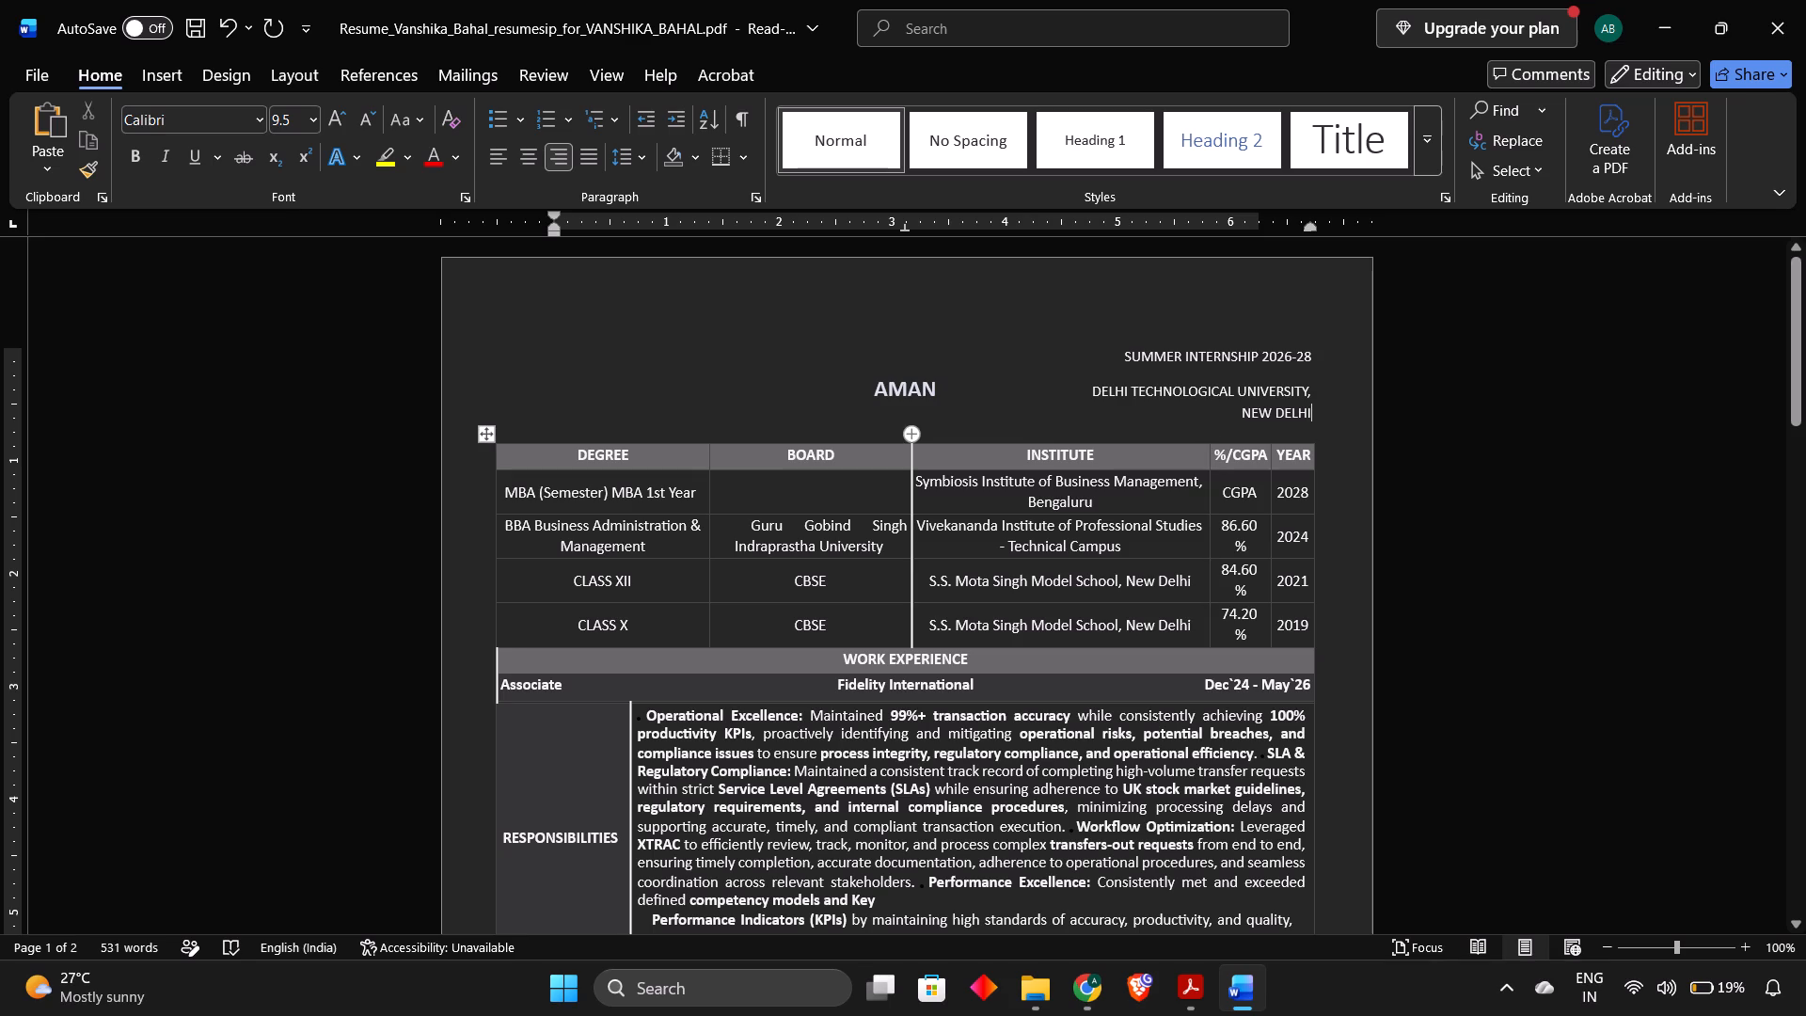
# Check the header name's formatting and look through both pages of the resume.
pyautogui.click(900, 388)
pyautogui.click(878, 390)
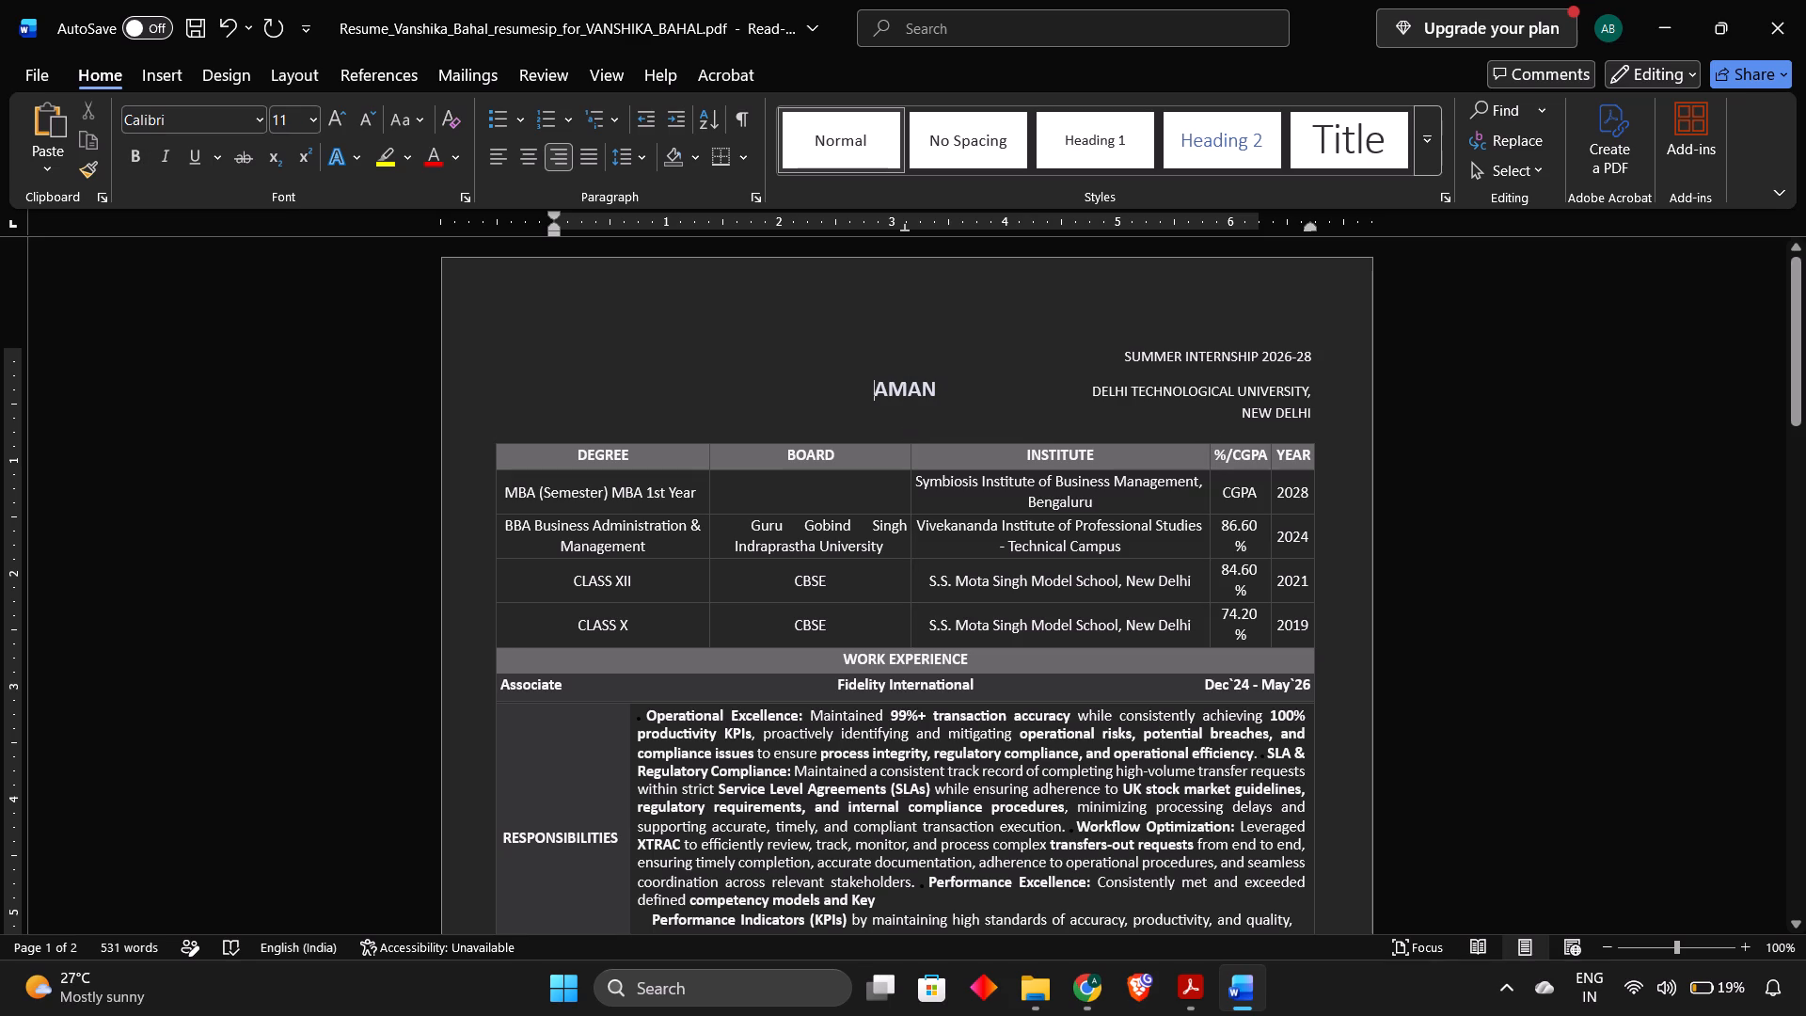
pyautogui.moveTo(878, 390); pyautogui.dragTo(947, 391)
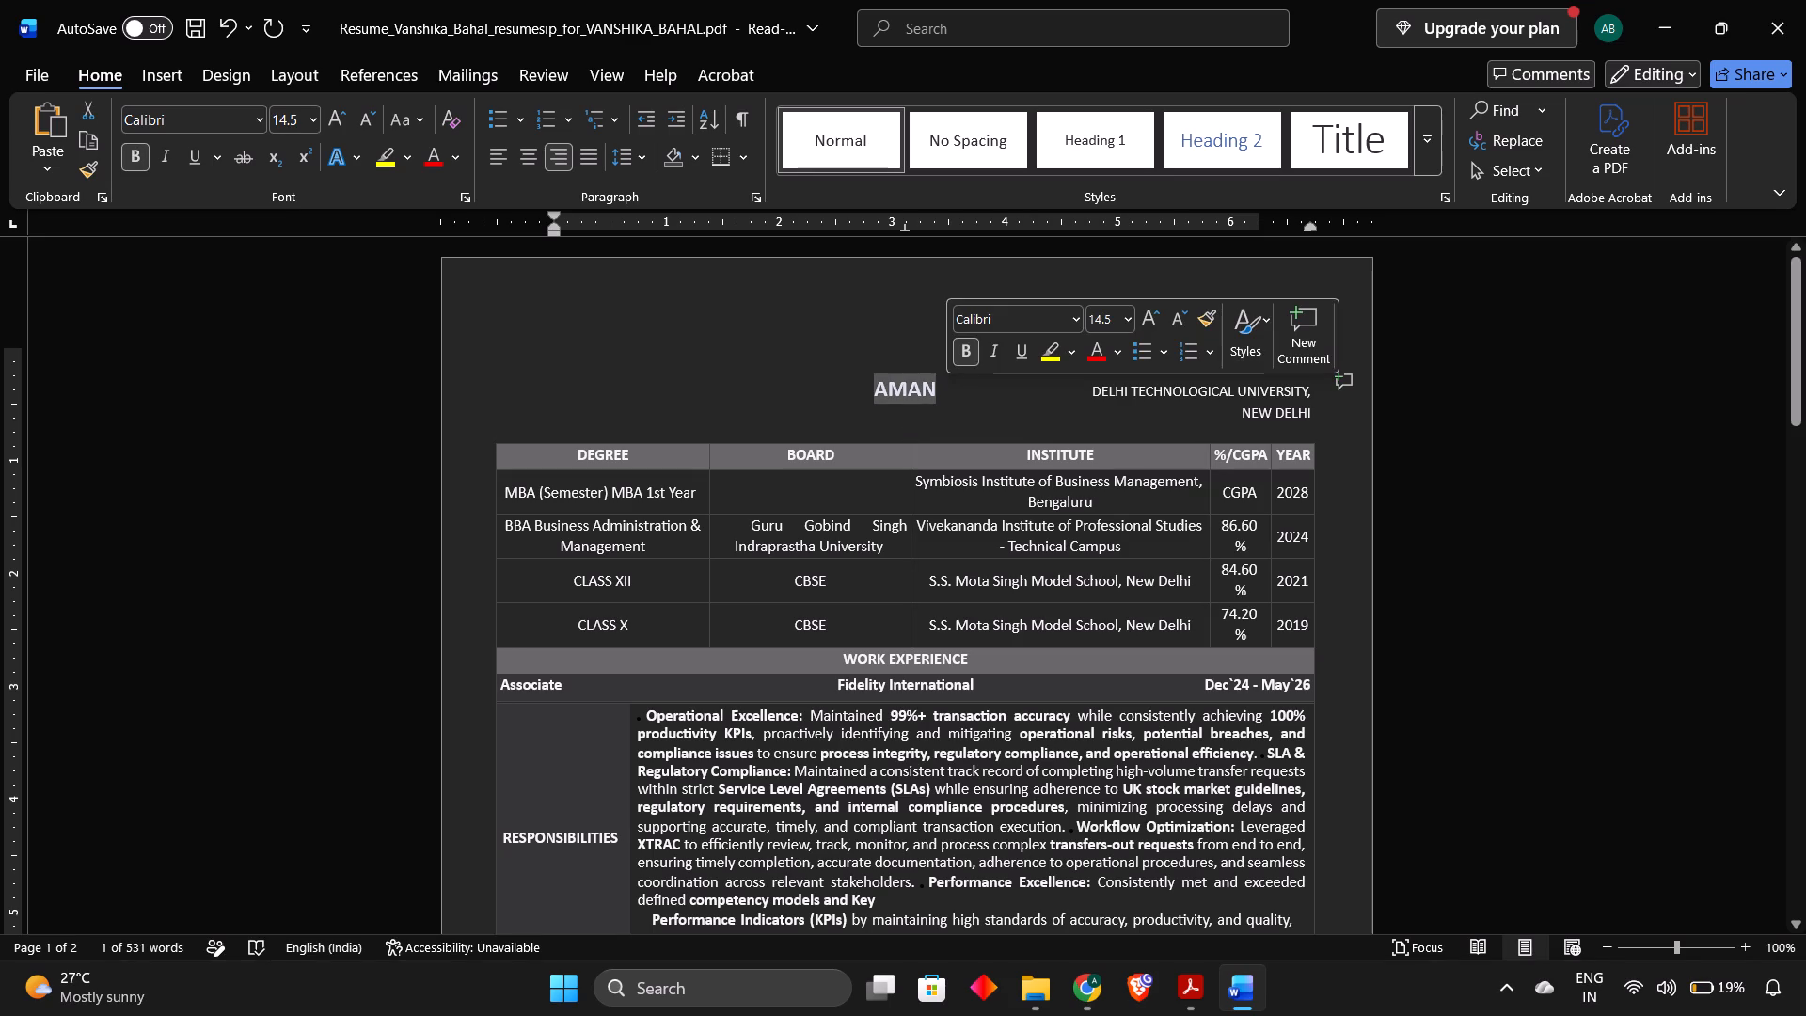
pyautogui.click(851, 411)
pyautogui.scroll(-2, 851, 411)
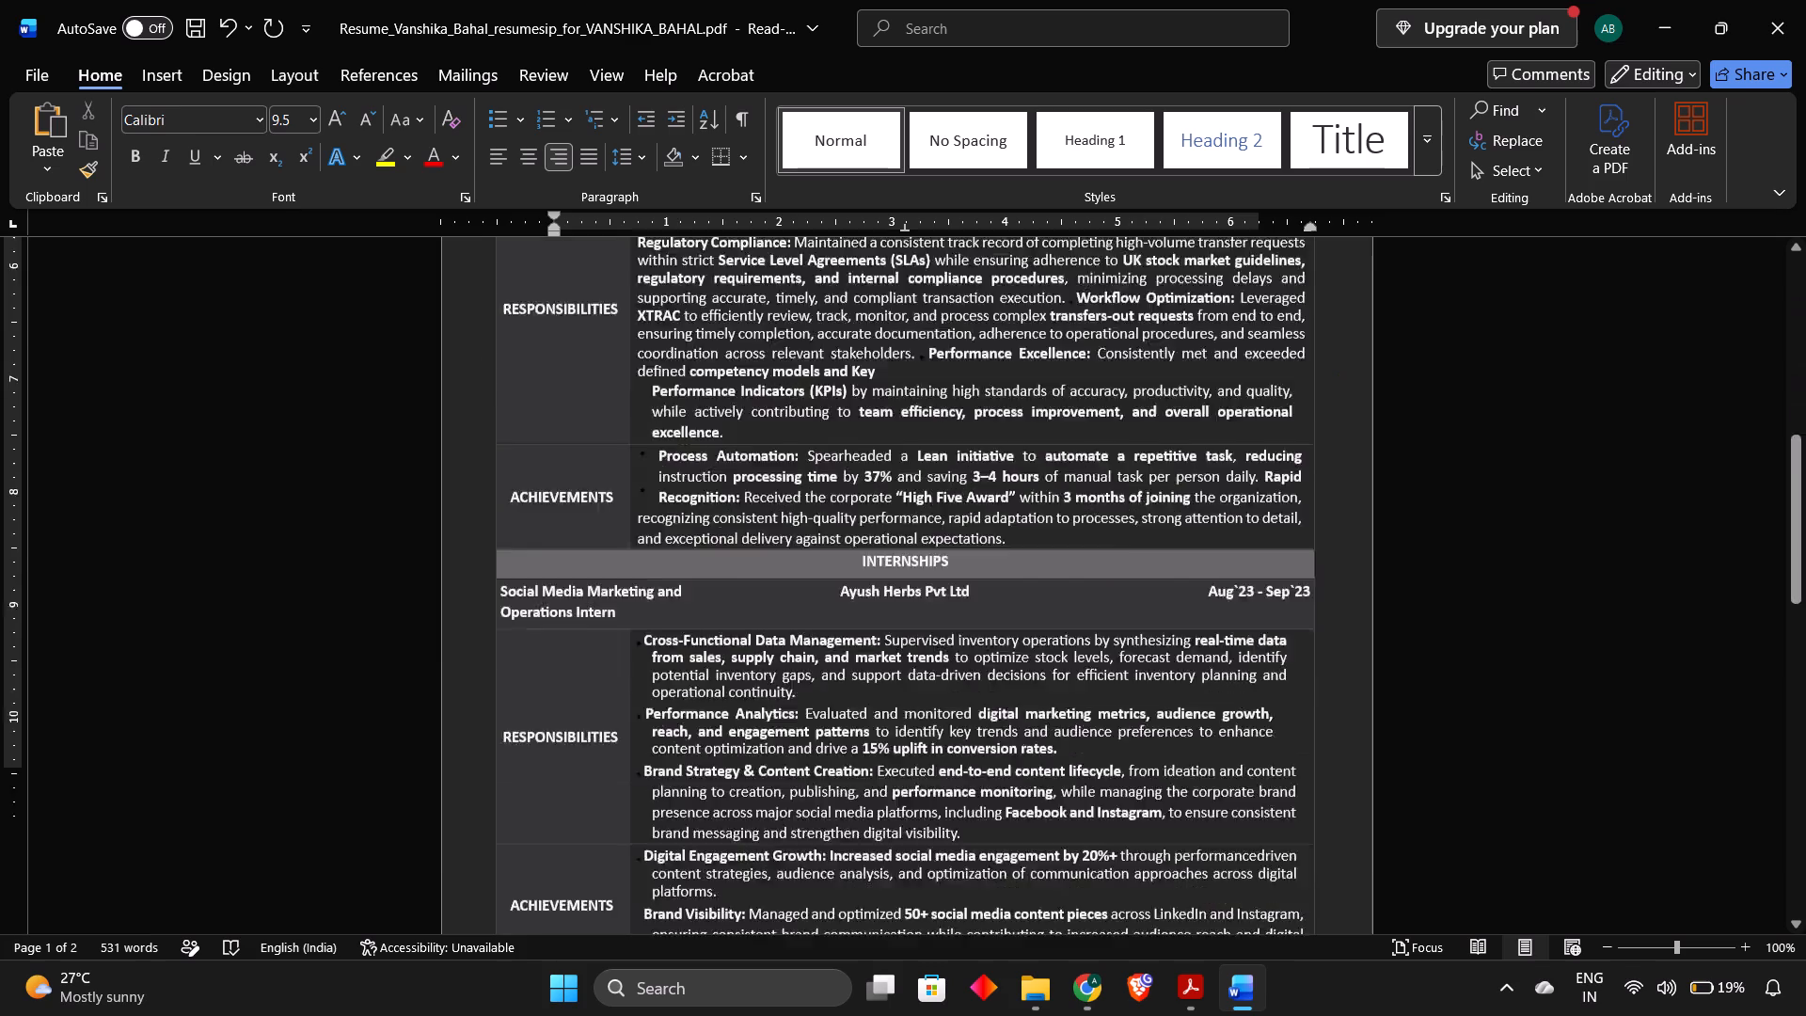
pyautogui.scroll(6, 851, 411)
pyautogui.scroll(-14, 851, 411)
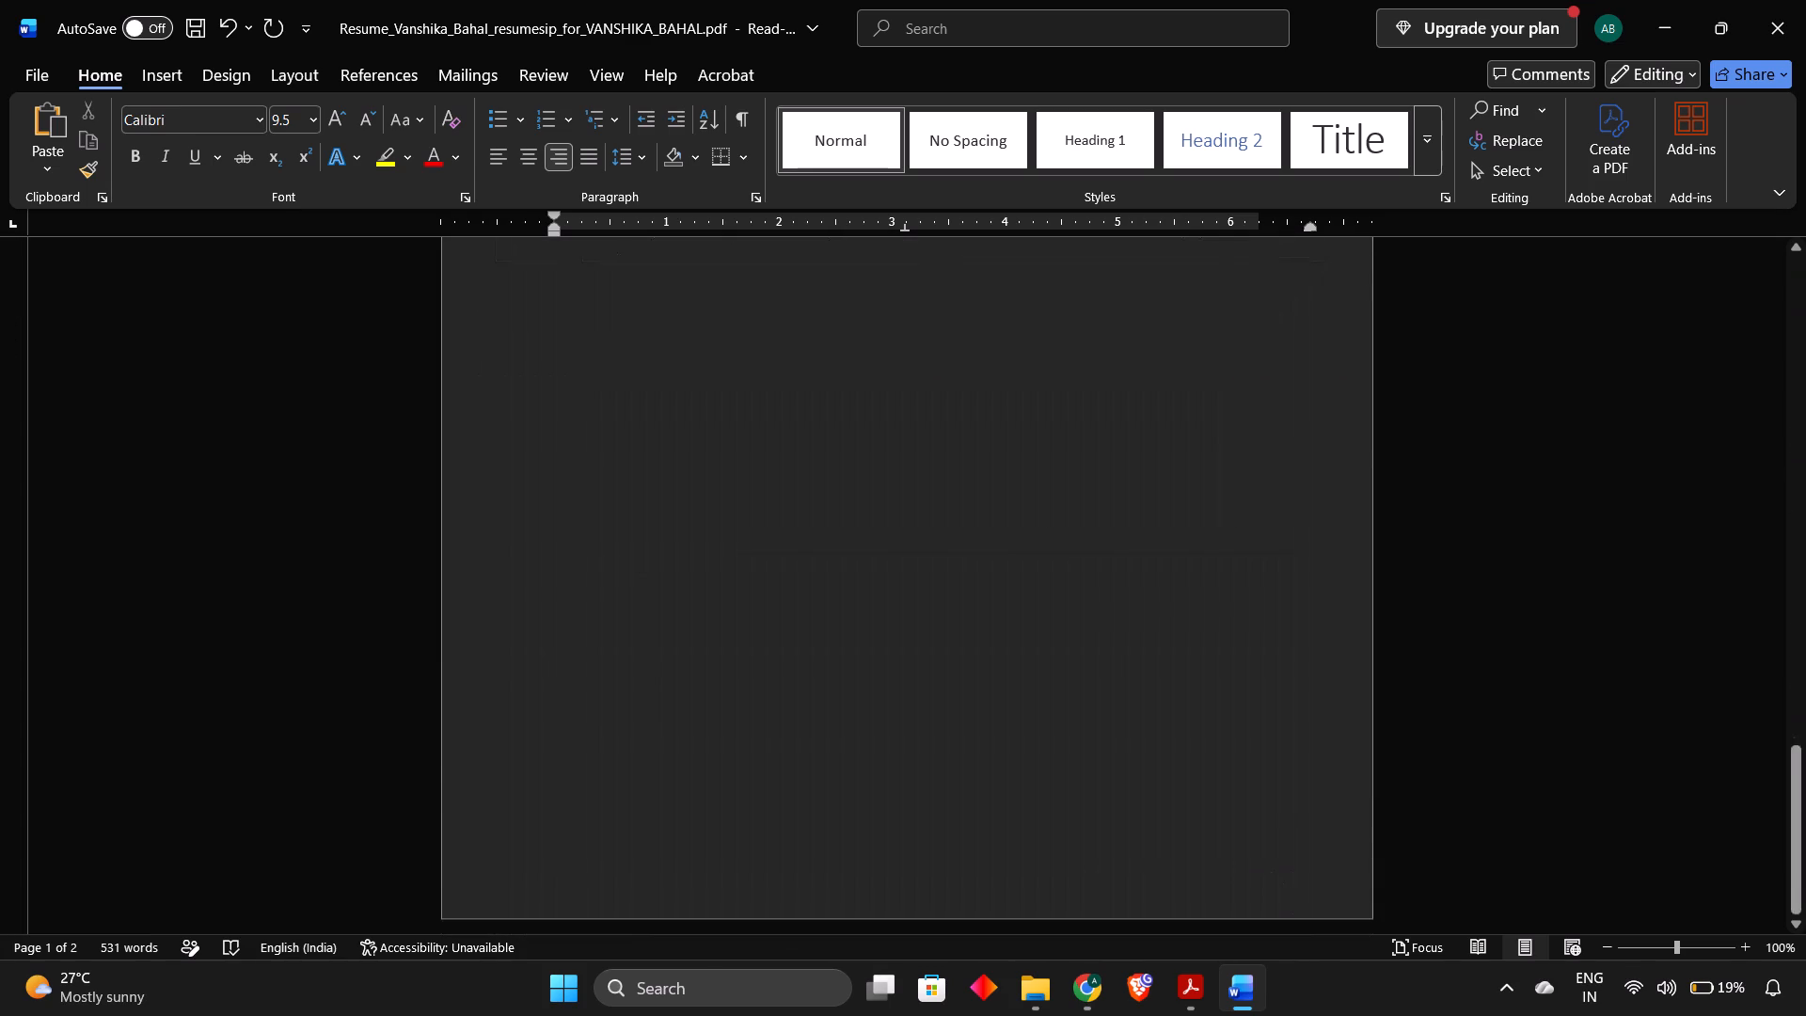
pyautogui.scroll(-2, 851, 411)
pyautogui.scroll(20, 851, 411)
pyautogui.scroll(8, 851, 411)
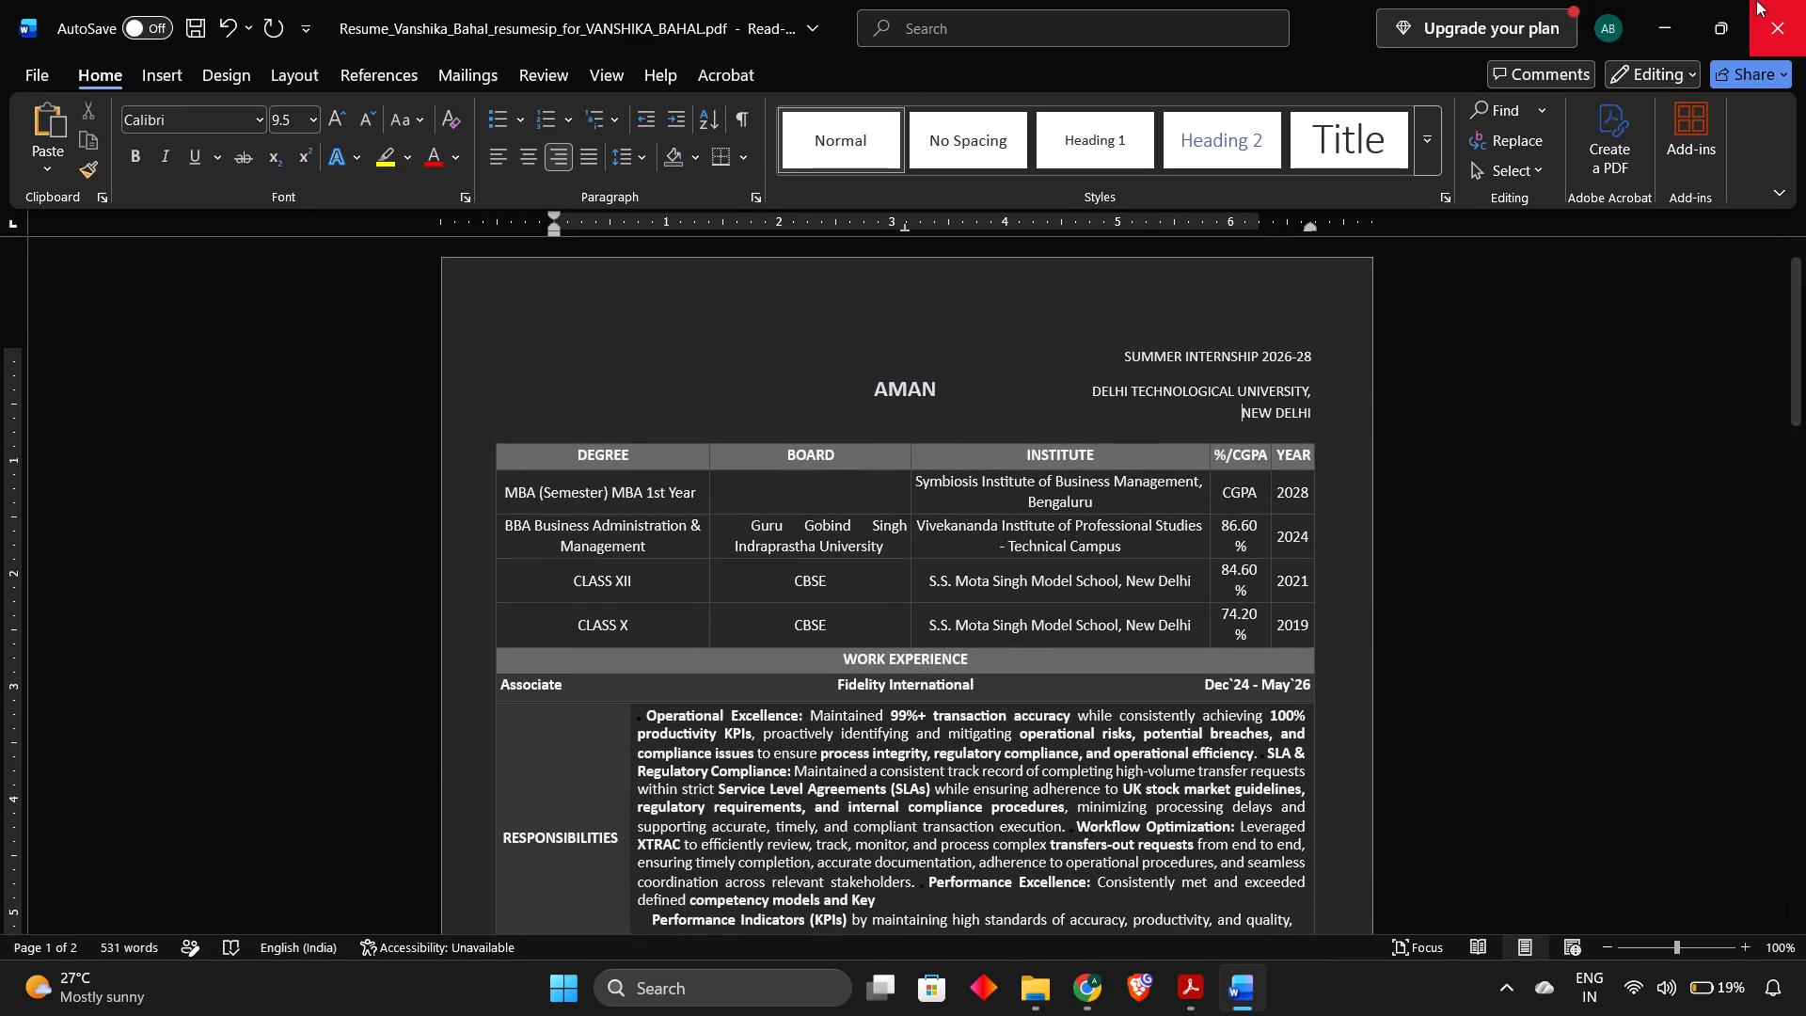
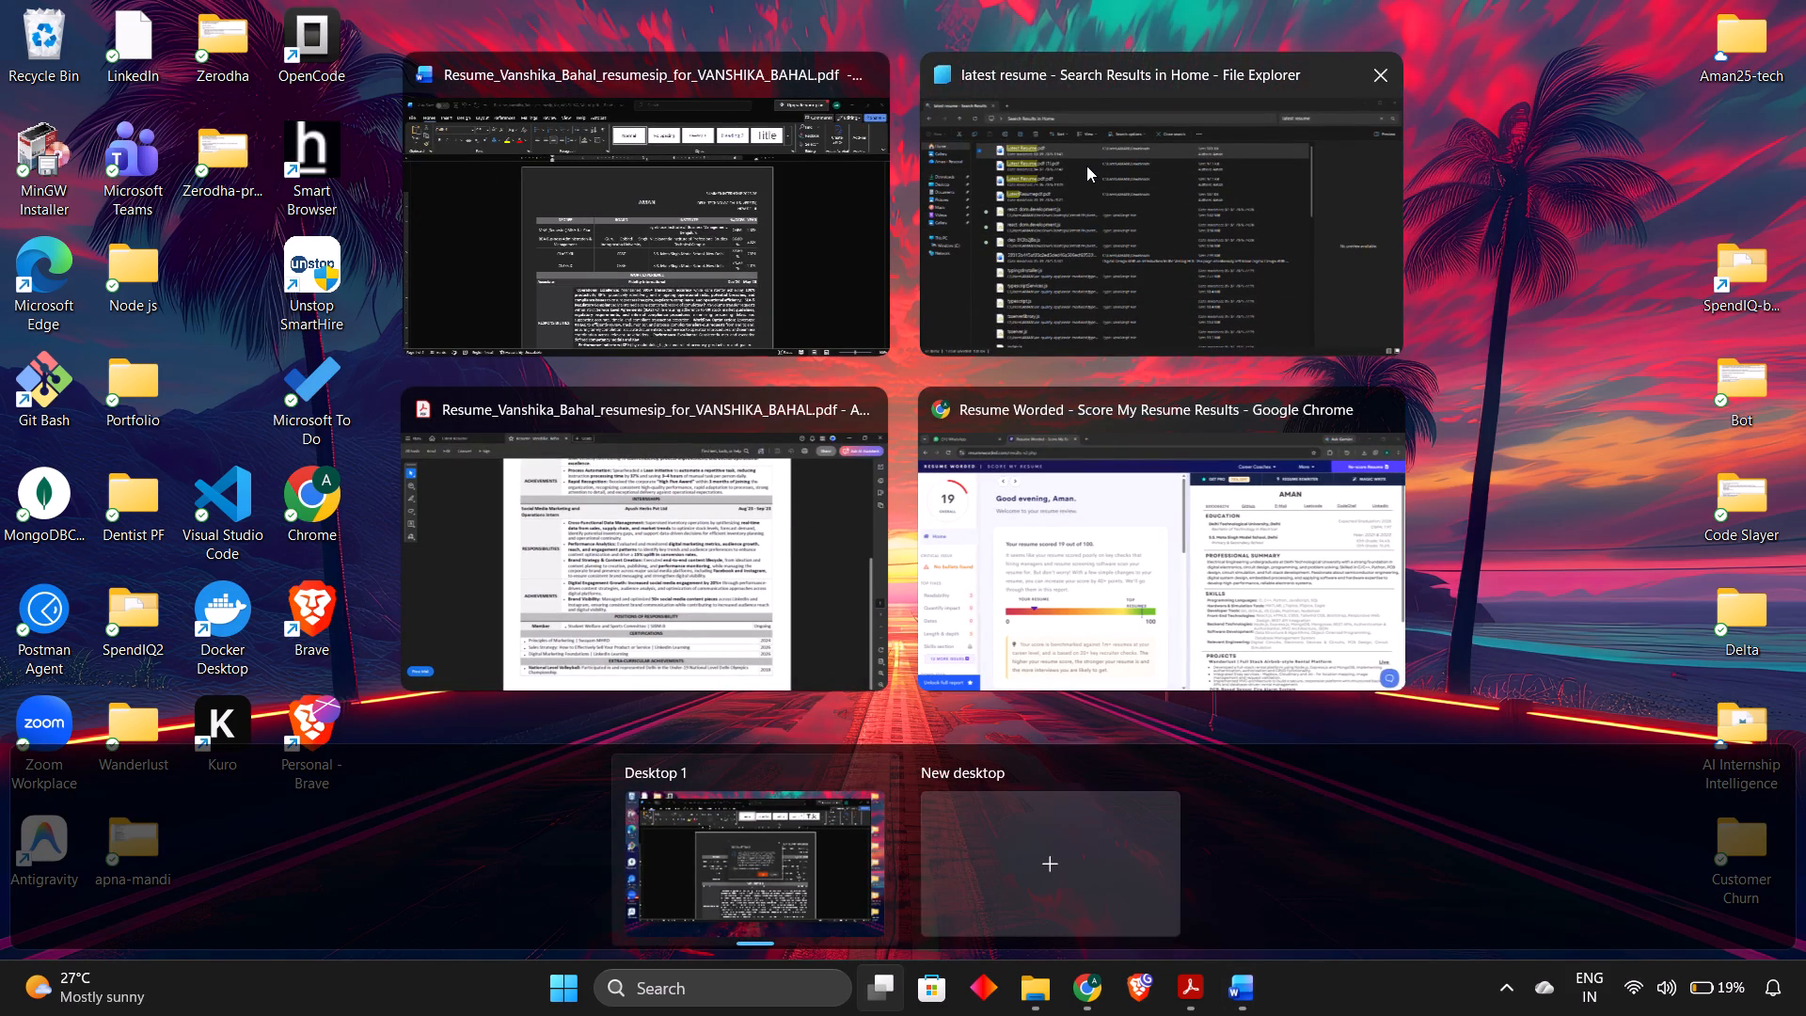
# Switch to Acrobat and view the top of the original resume PDF with its header and education table.
pyautogui.click(718, 474)
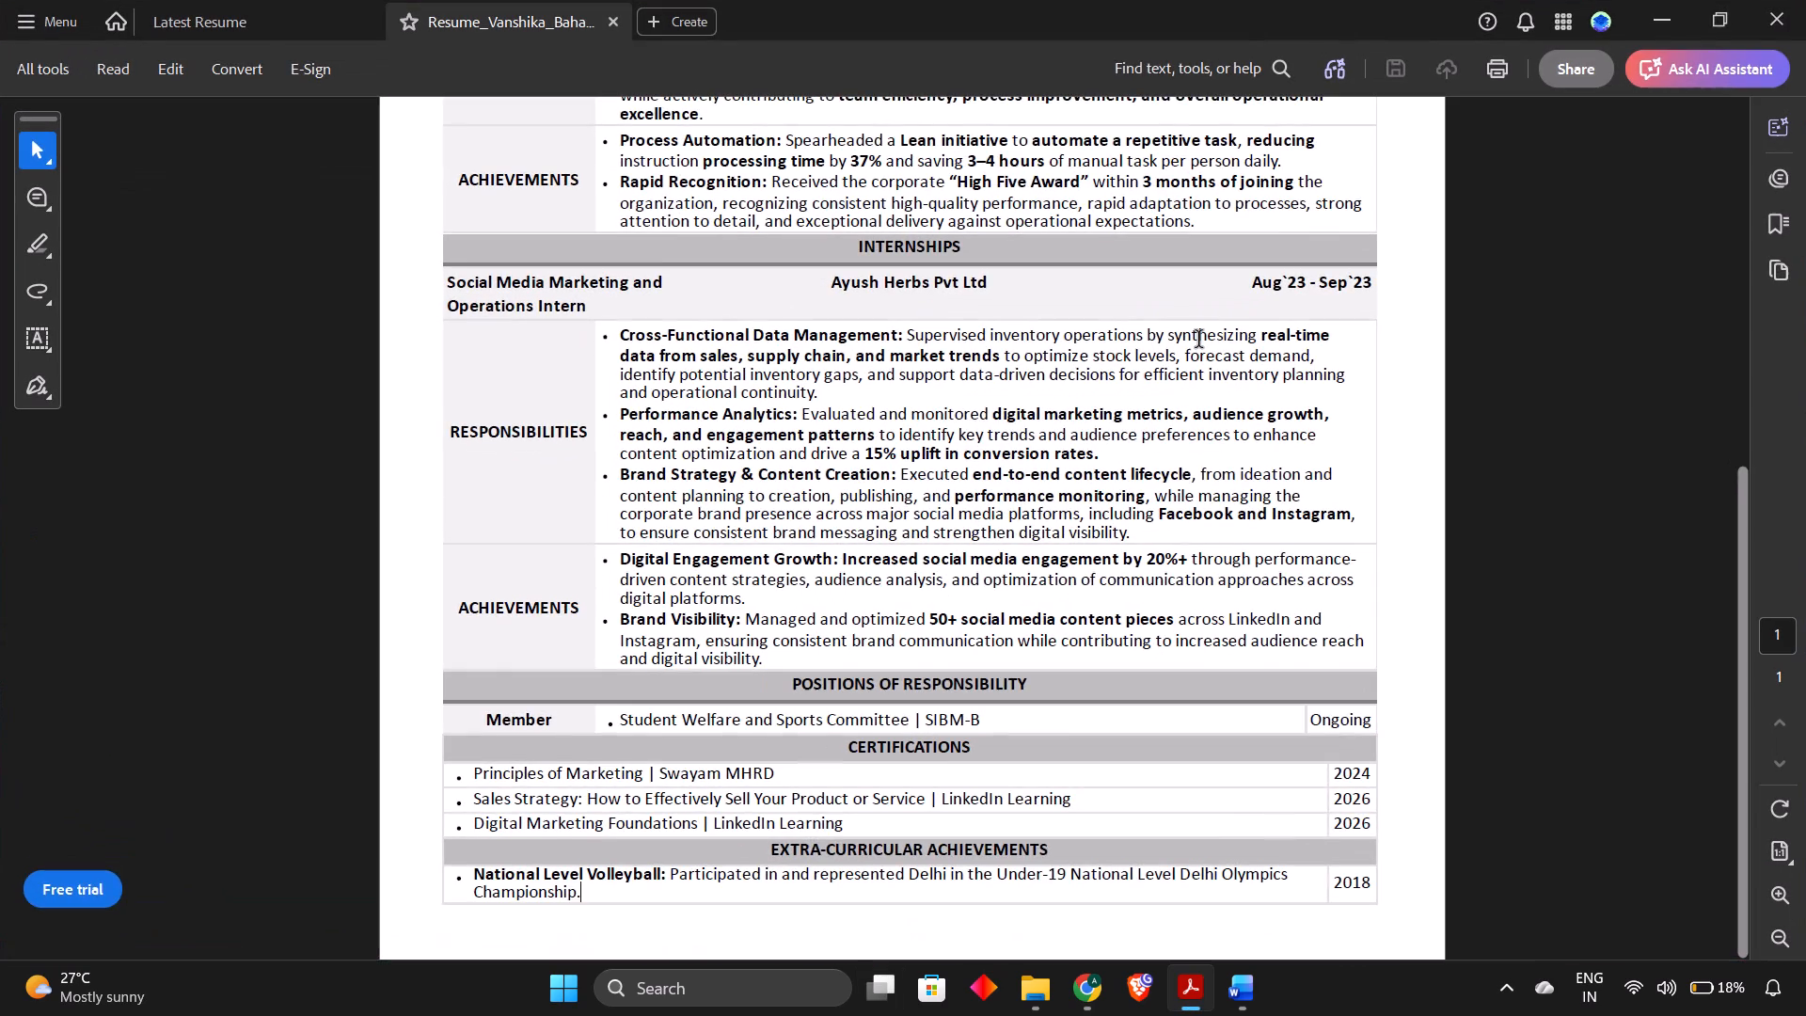
pyautogui.scroll(5, 1199, 341)
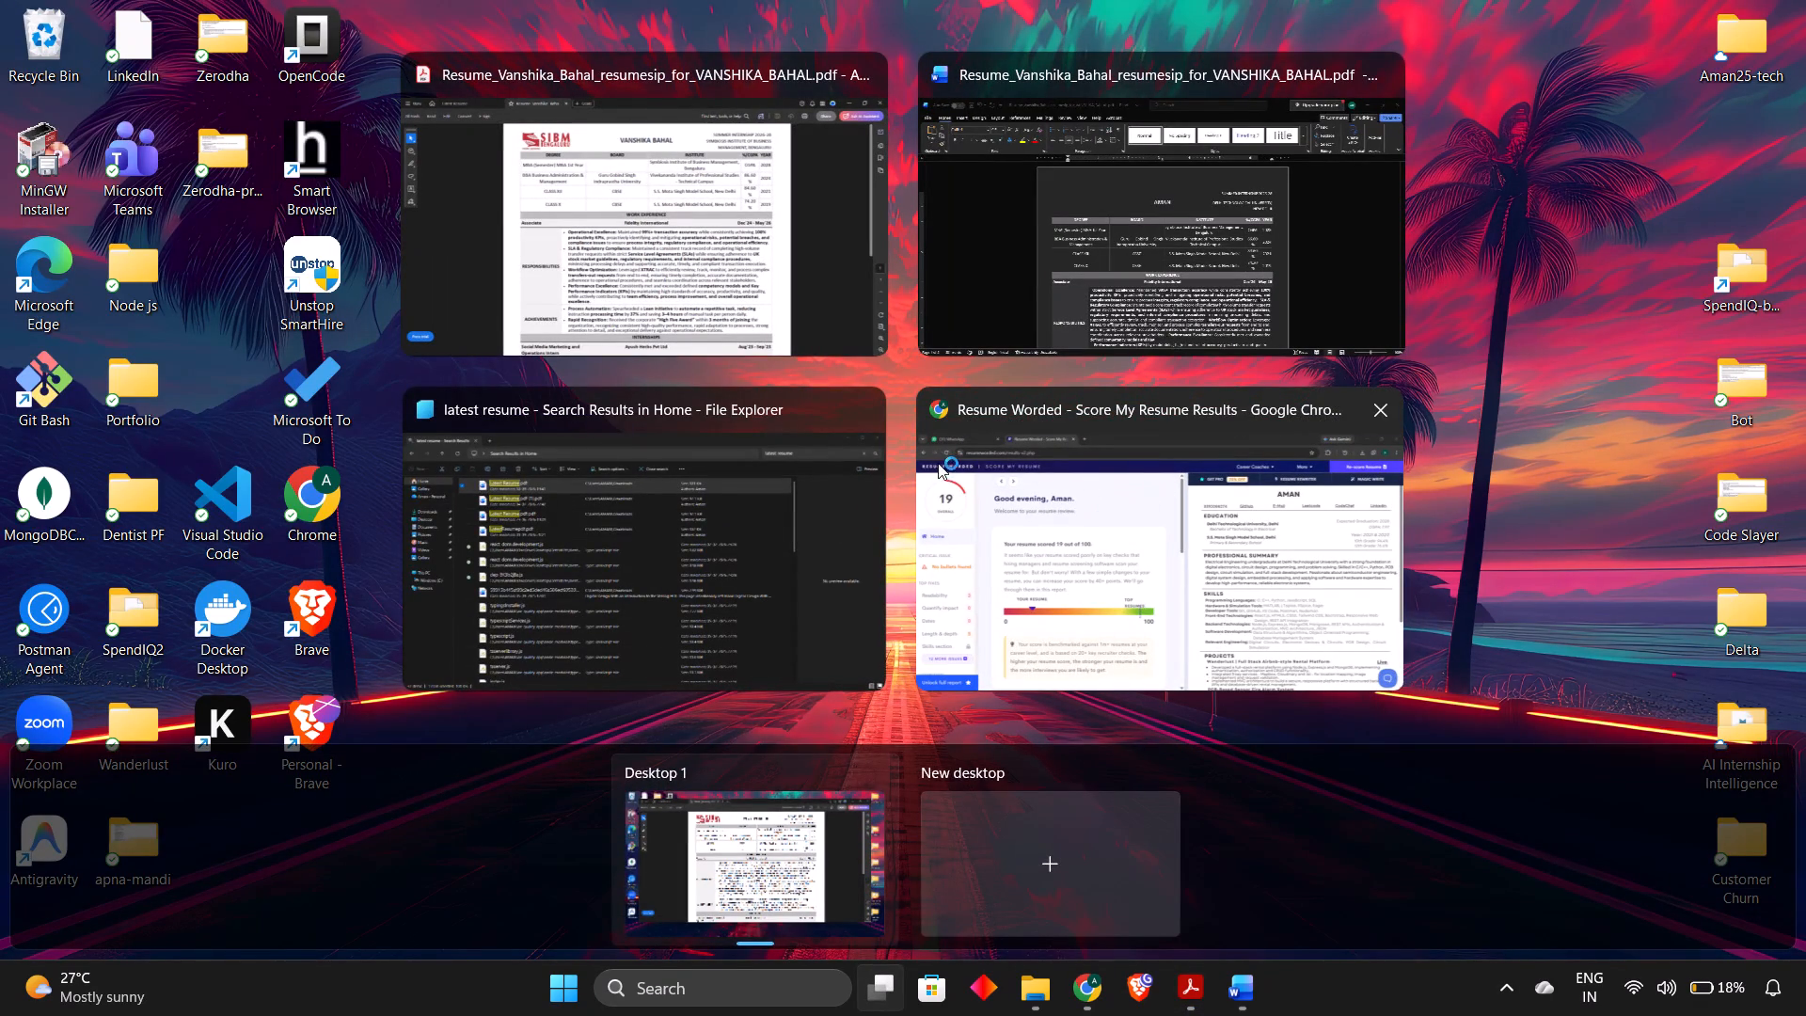
# Switch to File Explorer, clear the old search and search Home again for "latest resume".
pyautogui.click(759, 534)
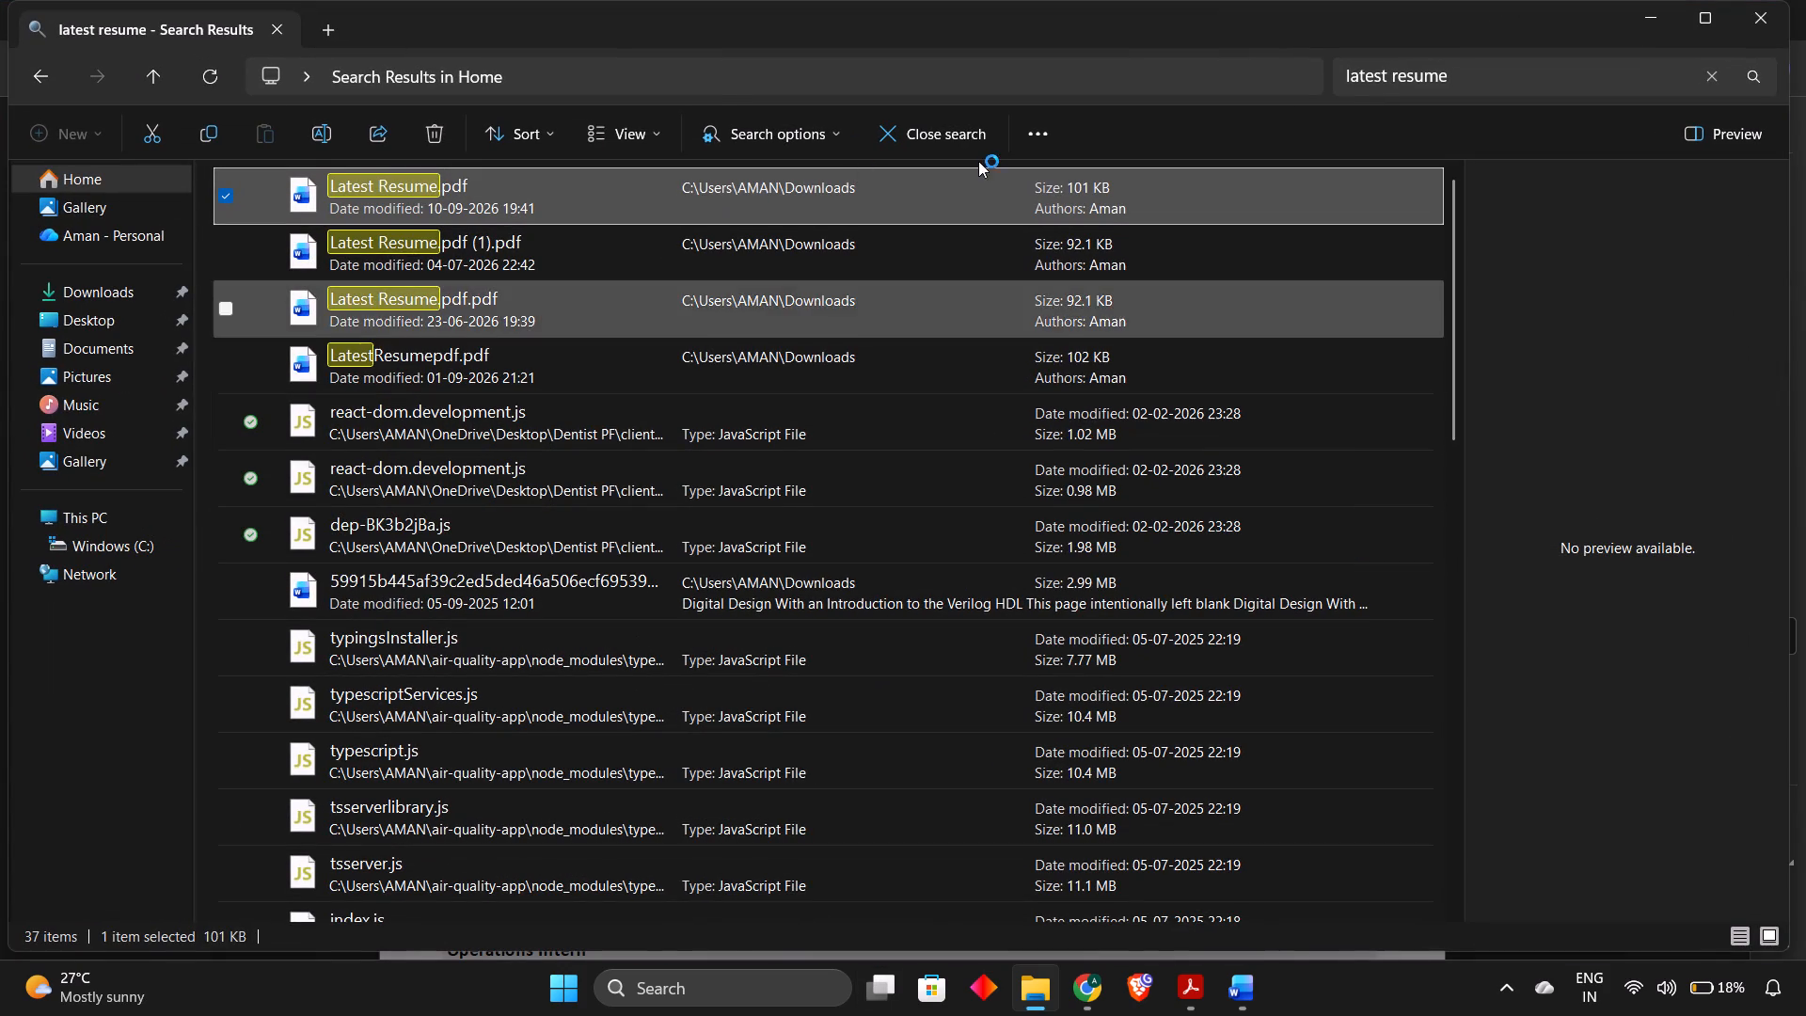
pyautogui.click(1516, 61)
pyautogui.press('BackSpace')
pyautogui.press('BackSpace')
pyautogui.press('BackSpace')
pyautogui.press('BackSpace')
pyautogui.press('BackSpace')
pyautogui.press('BackSpace')
pyautogui.press('BackSpace')
pyautogui.press('BackSpace')
pyautogui.press('BackSpace')
pyautogui.press('BackSpace')
pyautogui.press('BackSpace')
pyautogui.press('BackSpace')
pyautogui.press('BackSpace')
pyautogui.press('BackSpace')
pyautogui.press('BackSpace')
pyautogui.press('BackSpace')
pyautogui.press('BackSpace')
pyautogui.press('BackSpace')
pyautogui.press('BackSpace')
pyautogui.press('BackSpace')
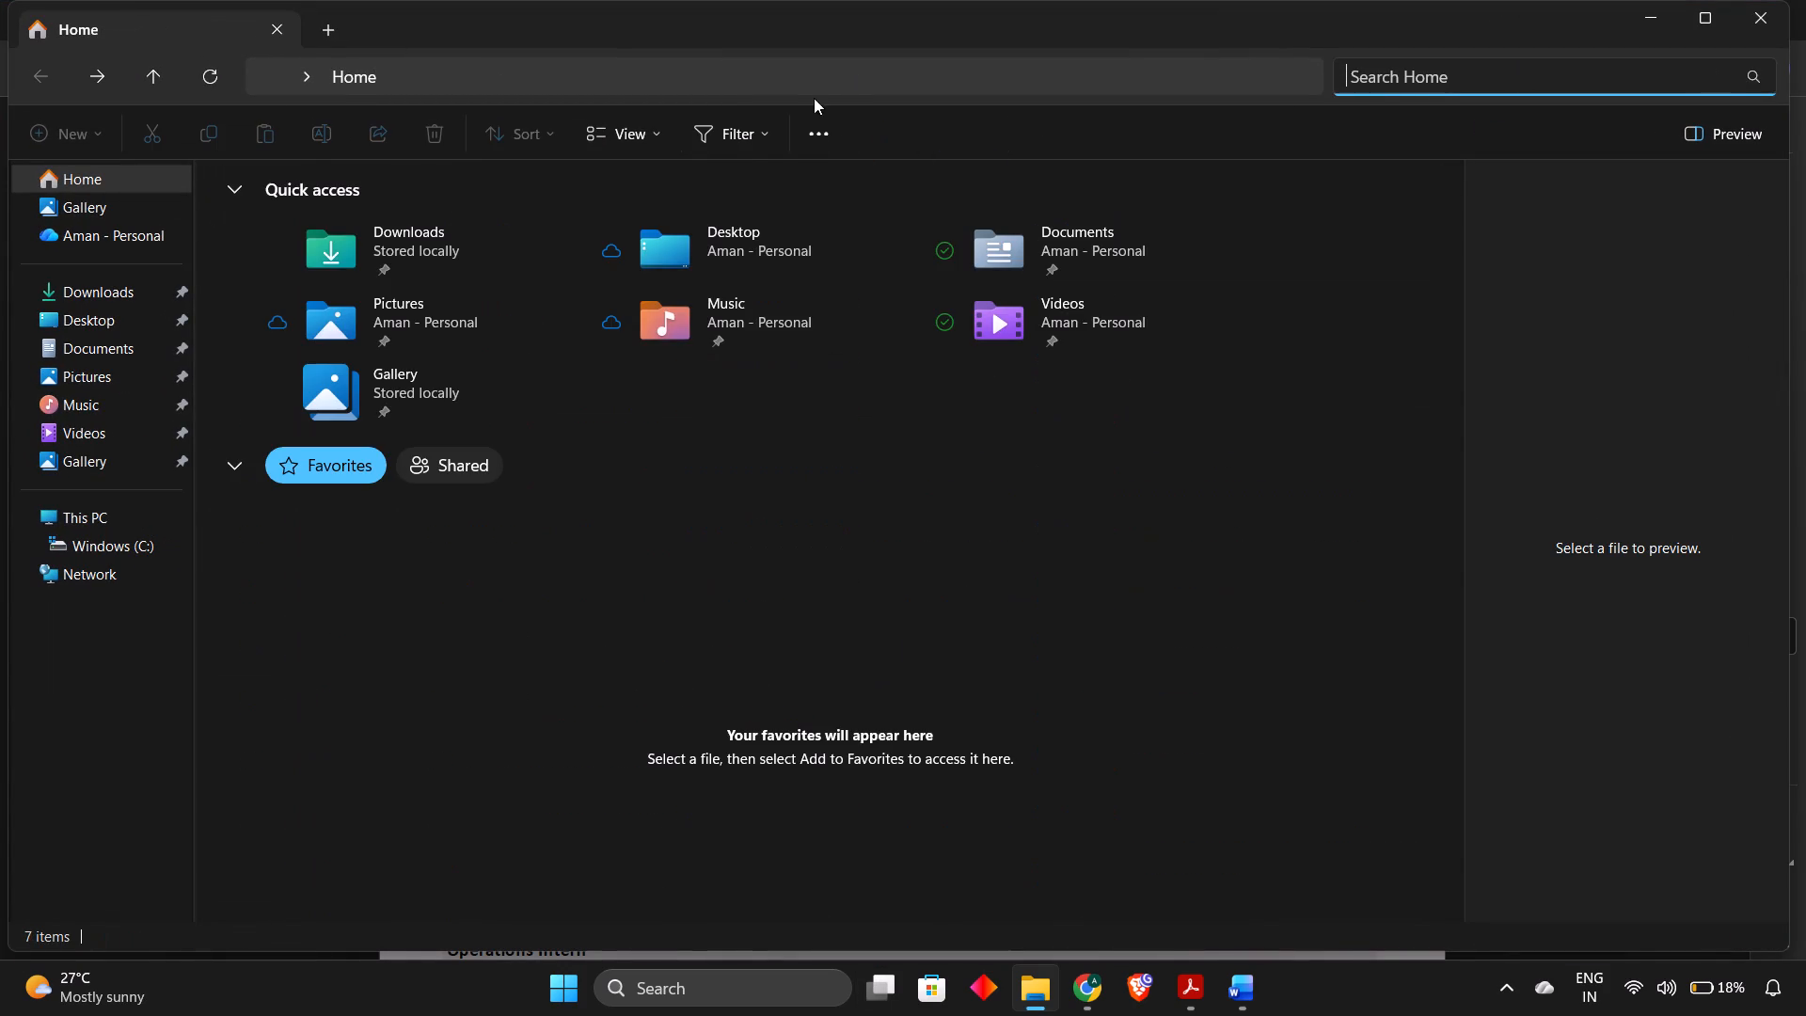
pyautogui.tripleClick(58, 185)
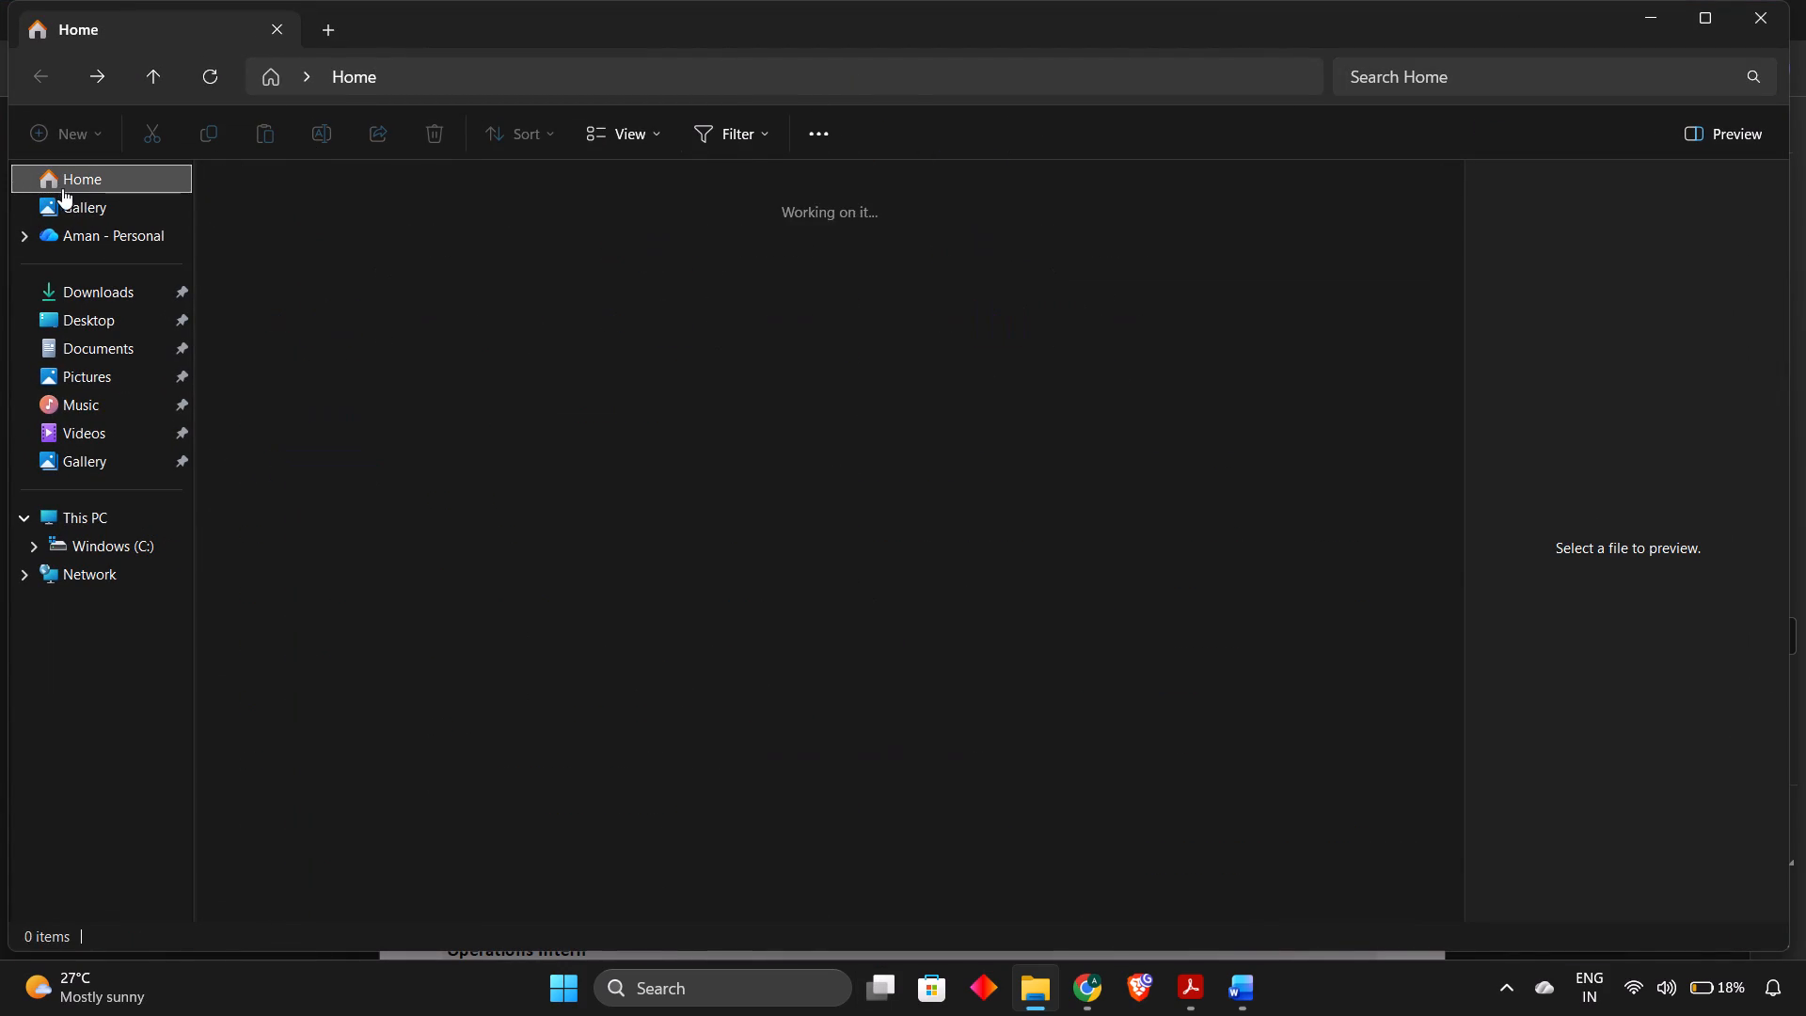
pyautogui.click(1474, 69)
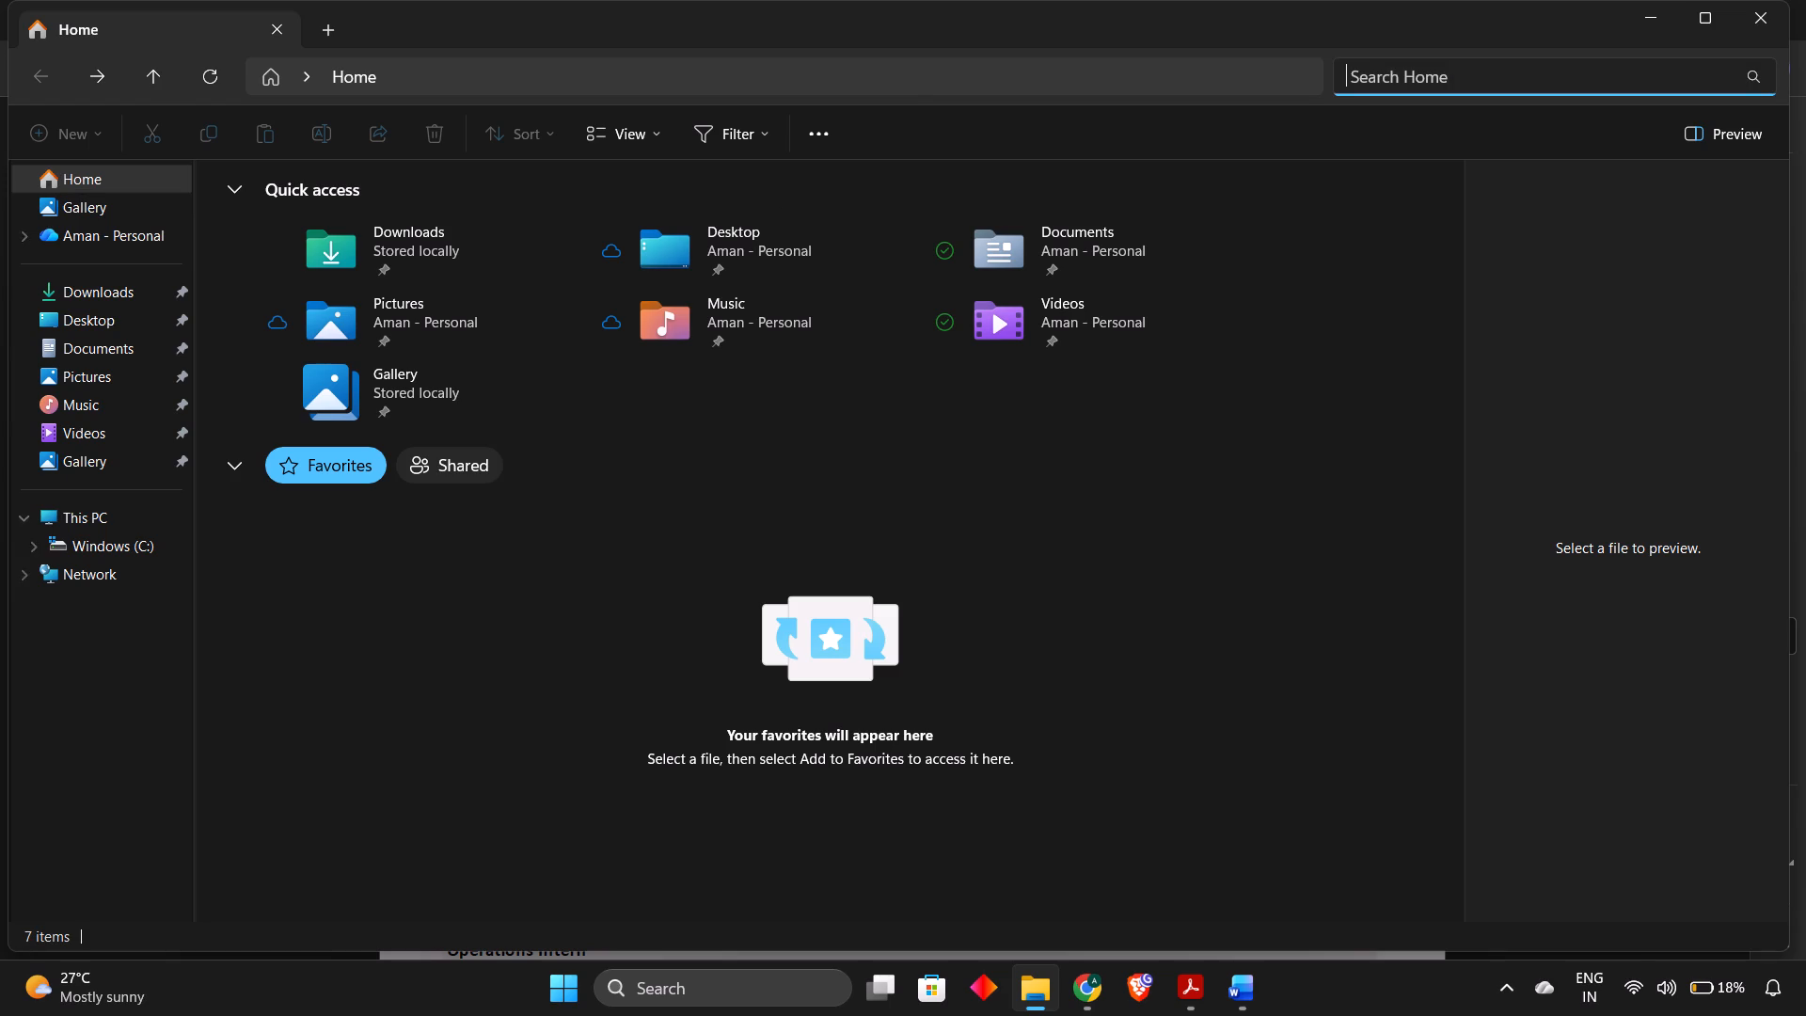
pyautogui.write('latest')
pyautogui.press('space')
pyautogui.write('resume')
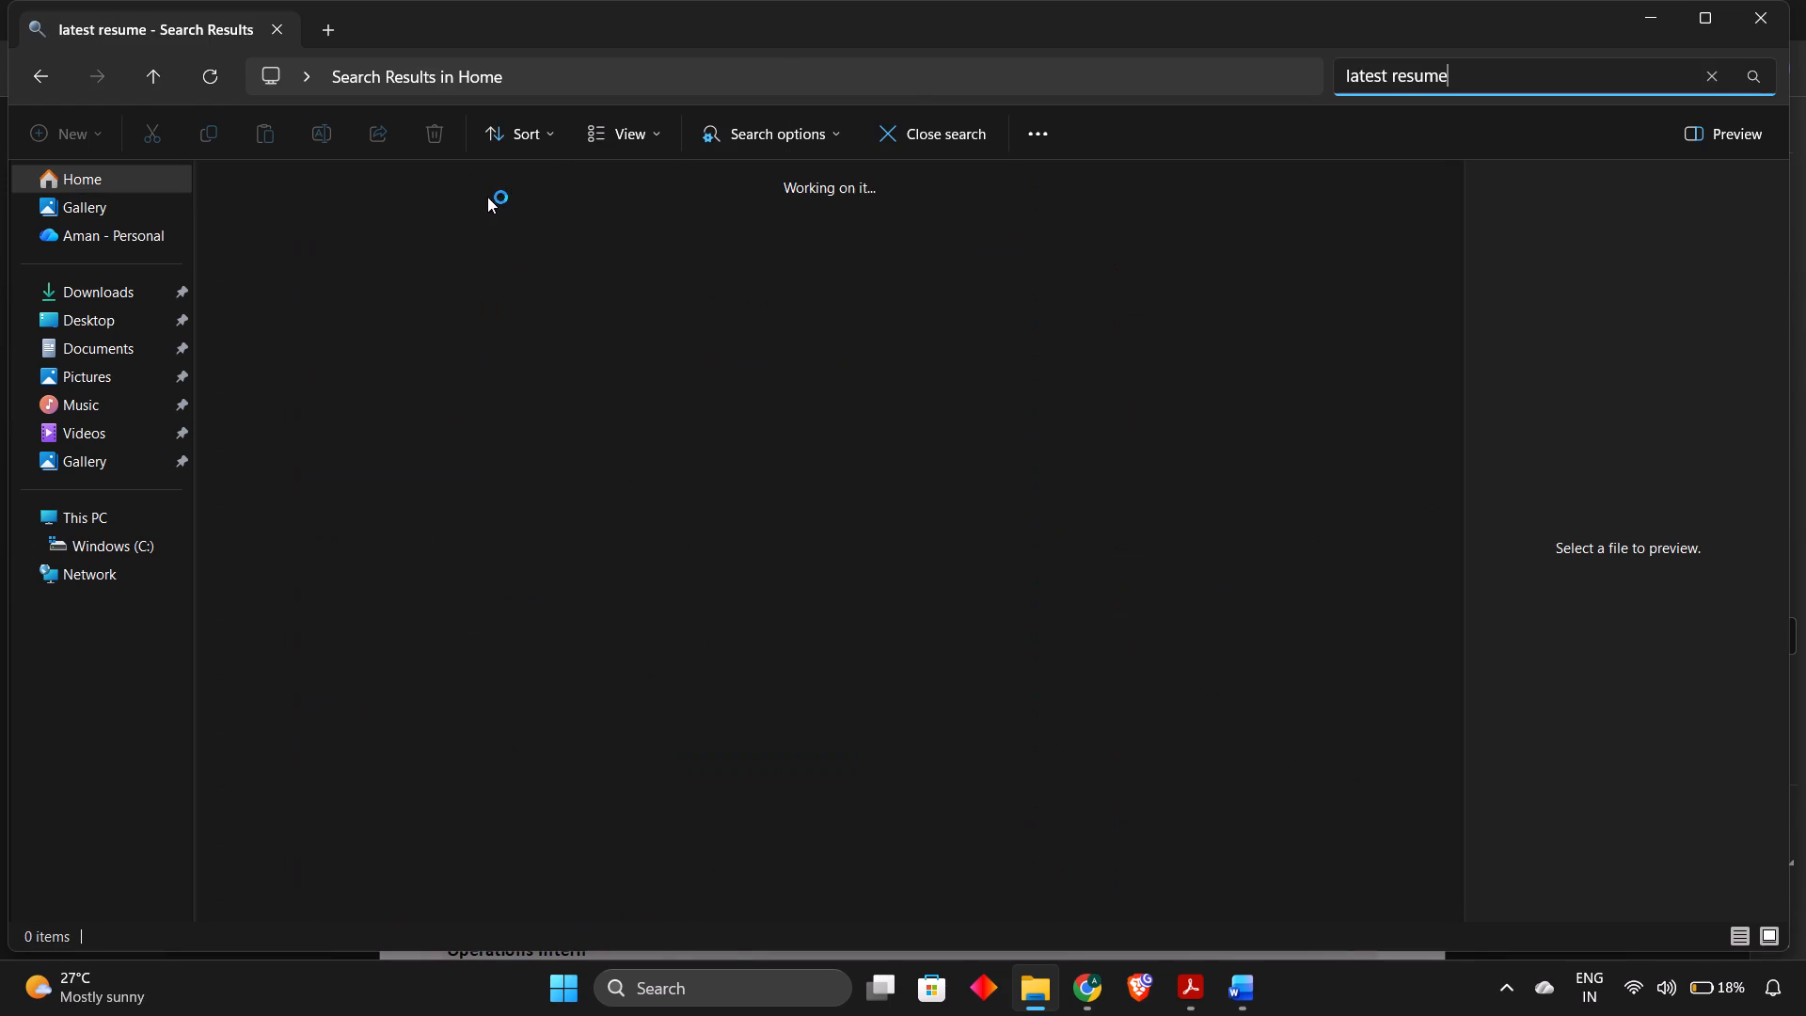
# Open Latest Resume.pdf from the search results in Word, recovering its contents and accepting the conversion to an editable document.
pyautogui.tripleClick(480, 205)
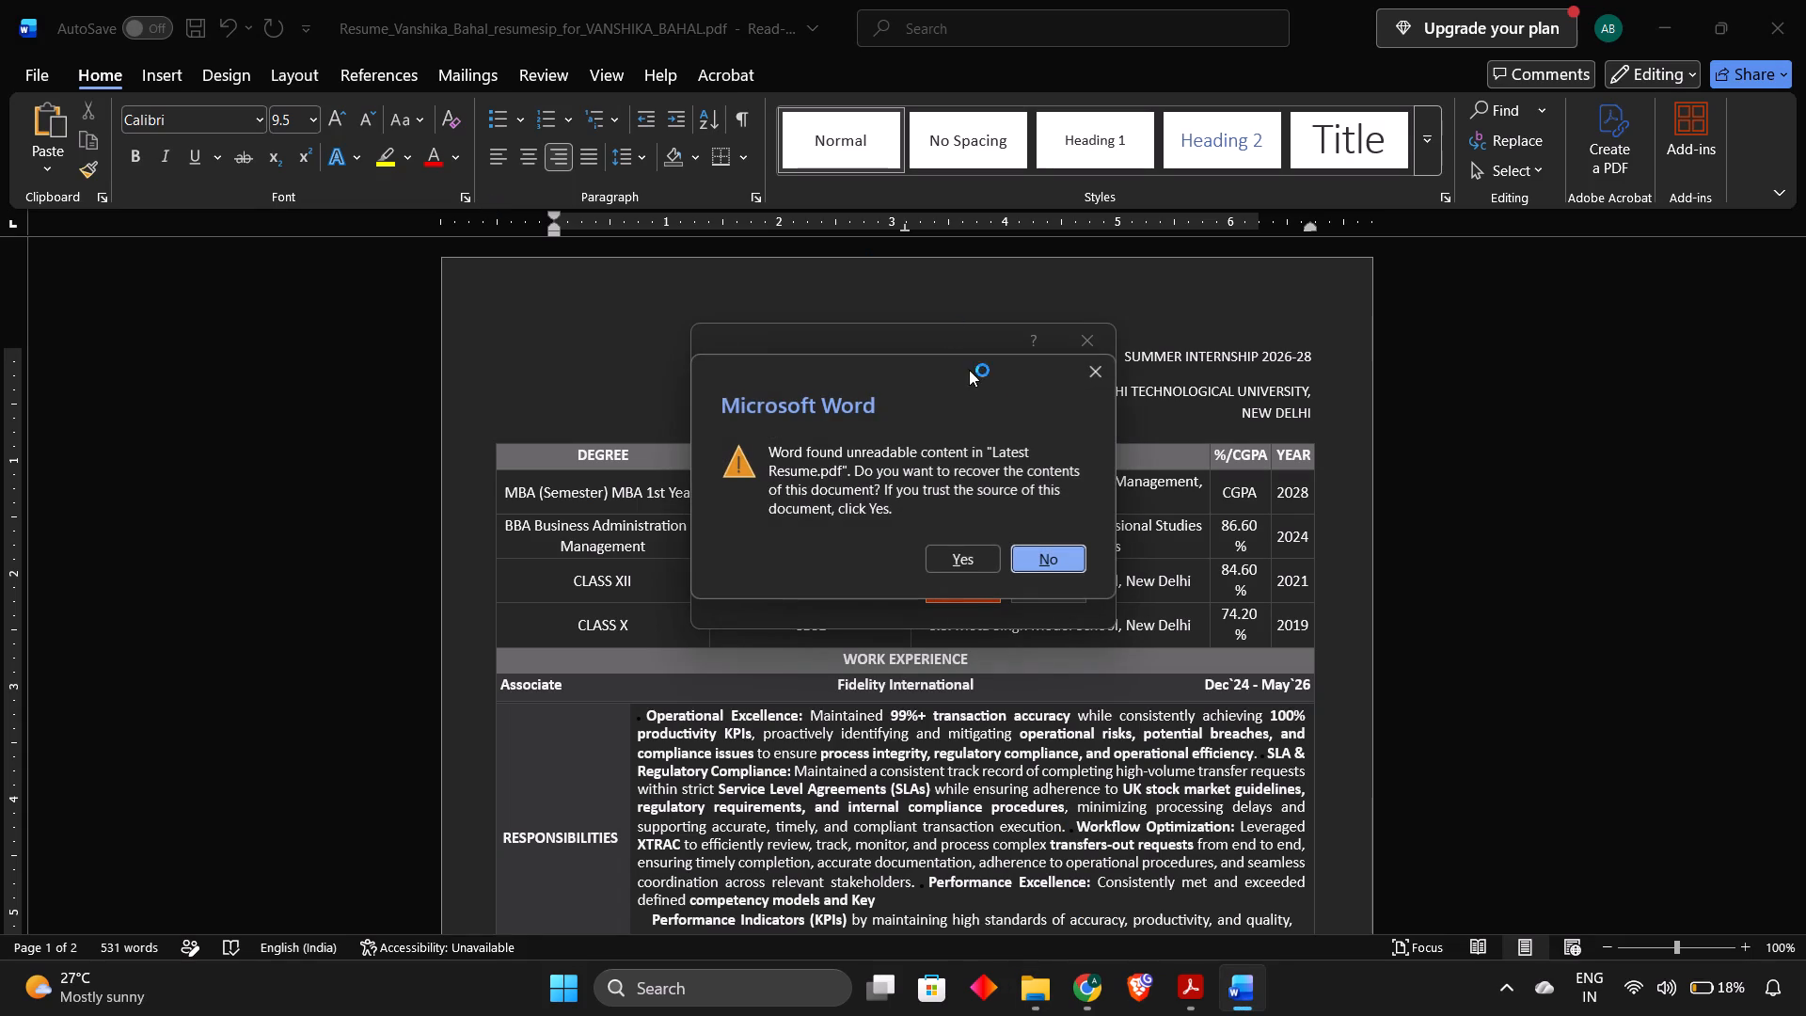
pyautogui.click(965, 574)
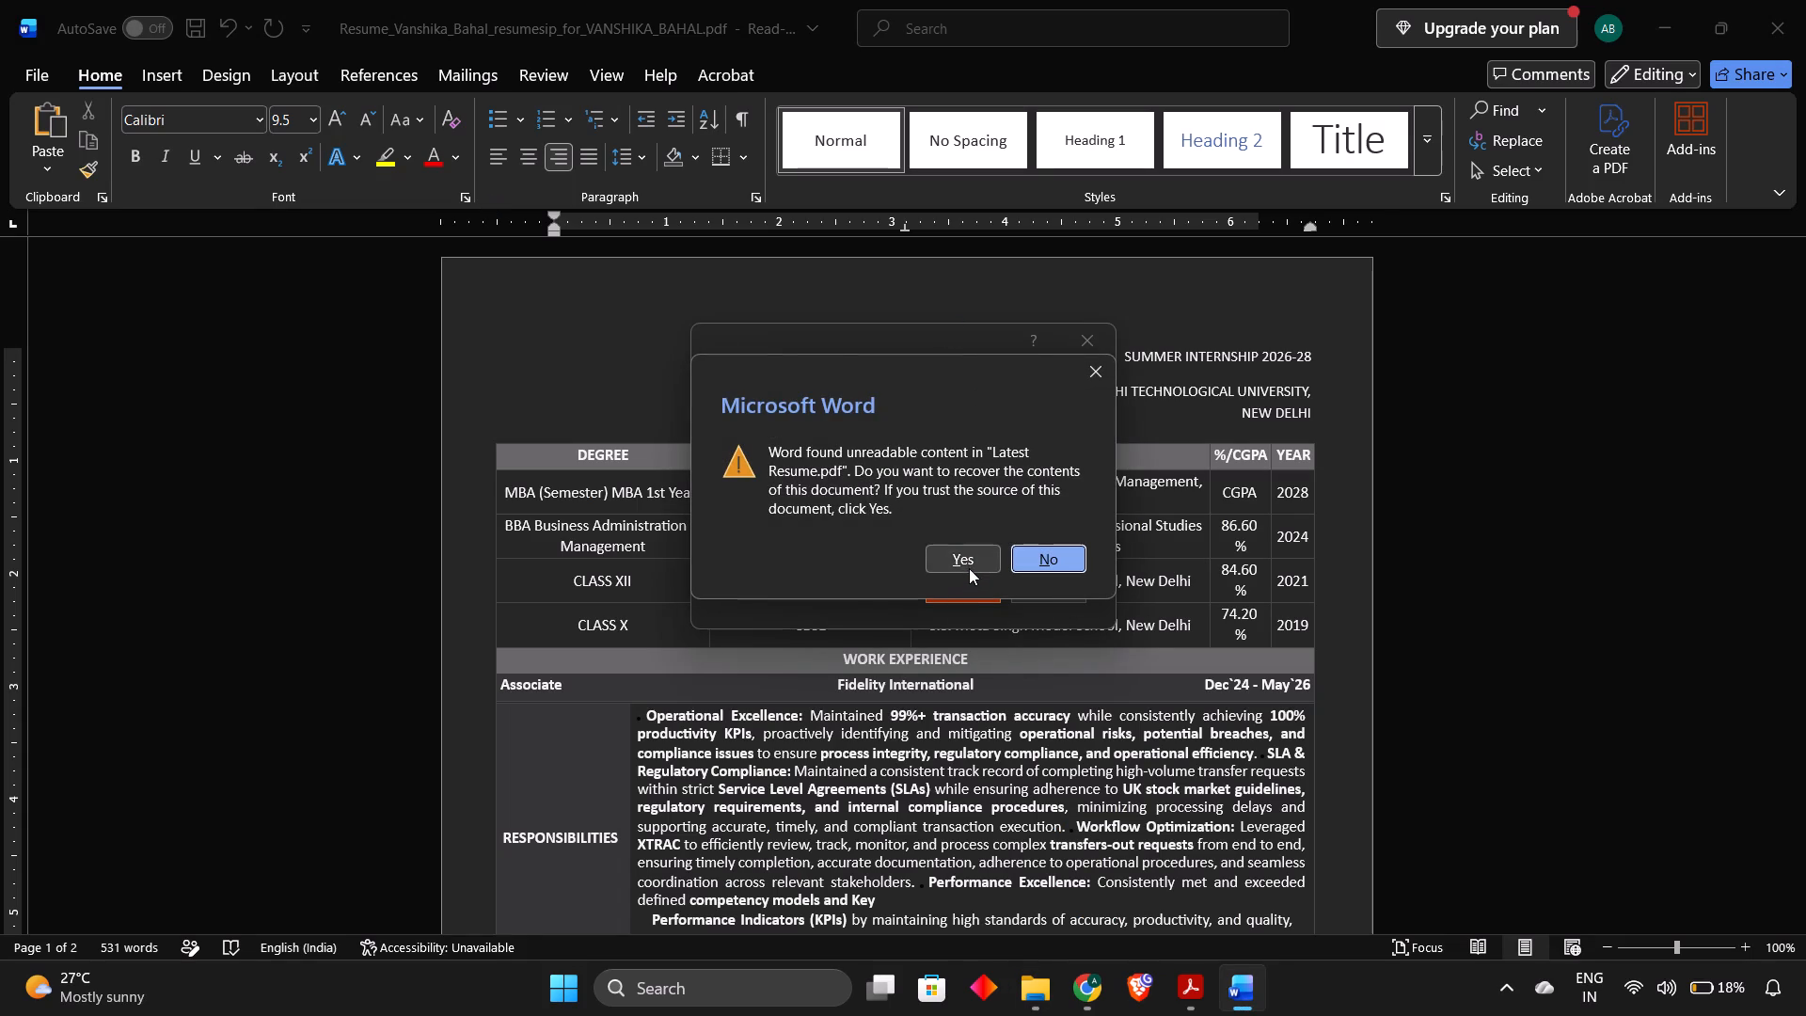
pyautogui.click(970, 565)
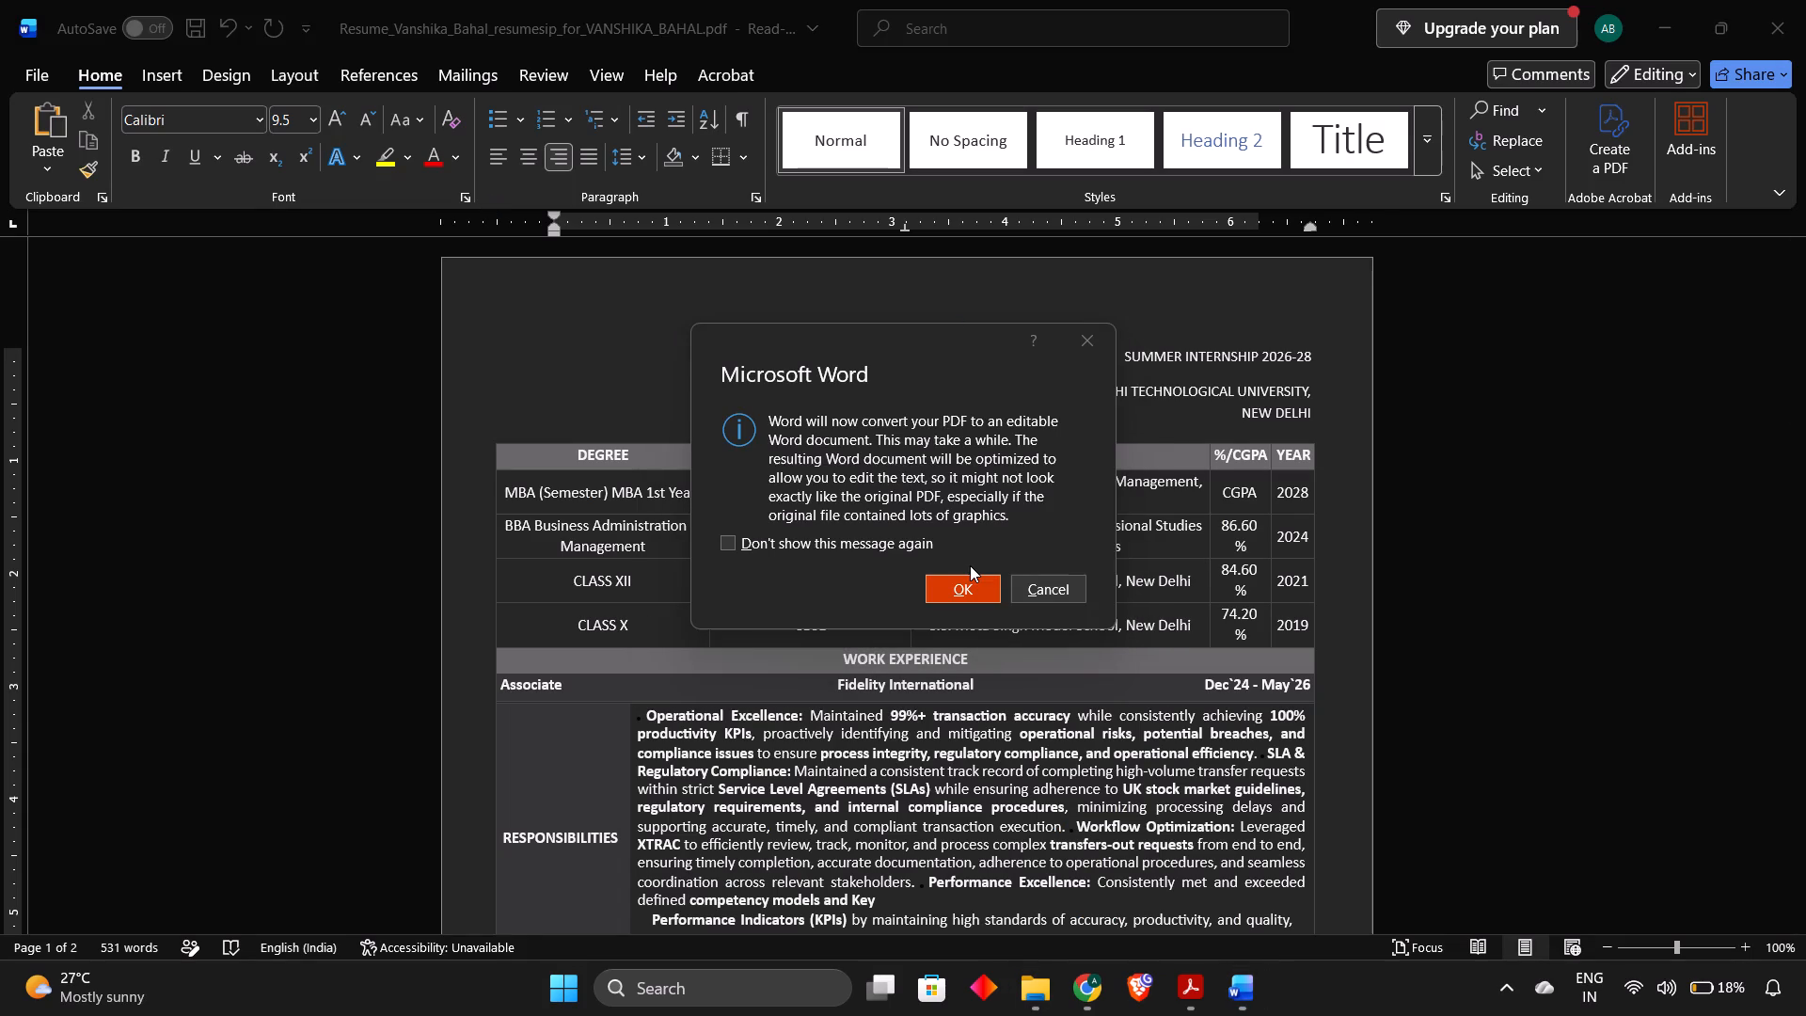
pyautogui.click(972, 588)
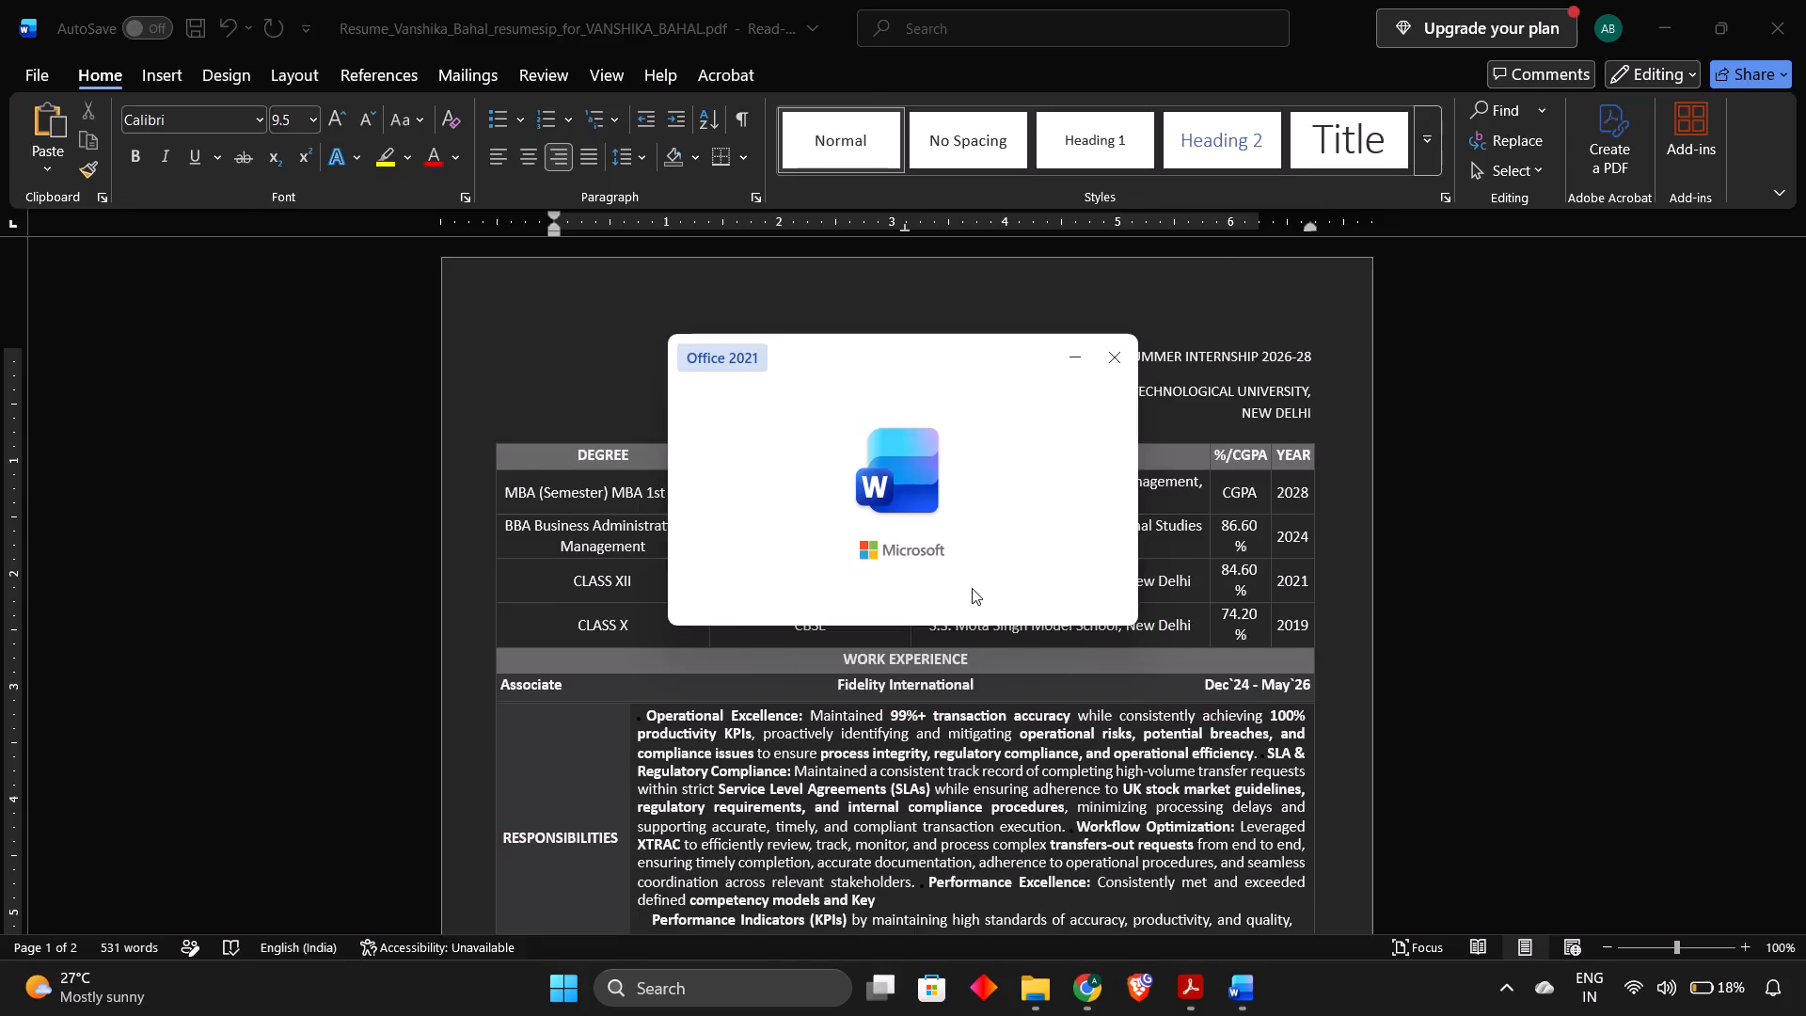
# Look through both pages of the converted Latest Resume to examine its content and layout.
pyautogui.scroll(-1, 983, 518)
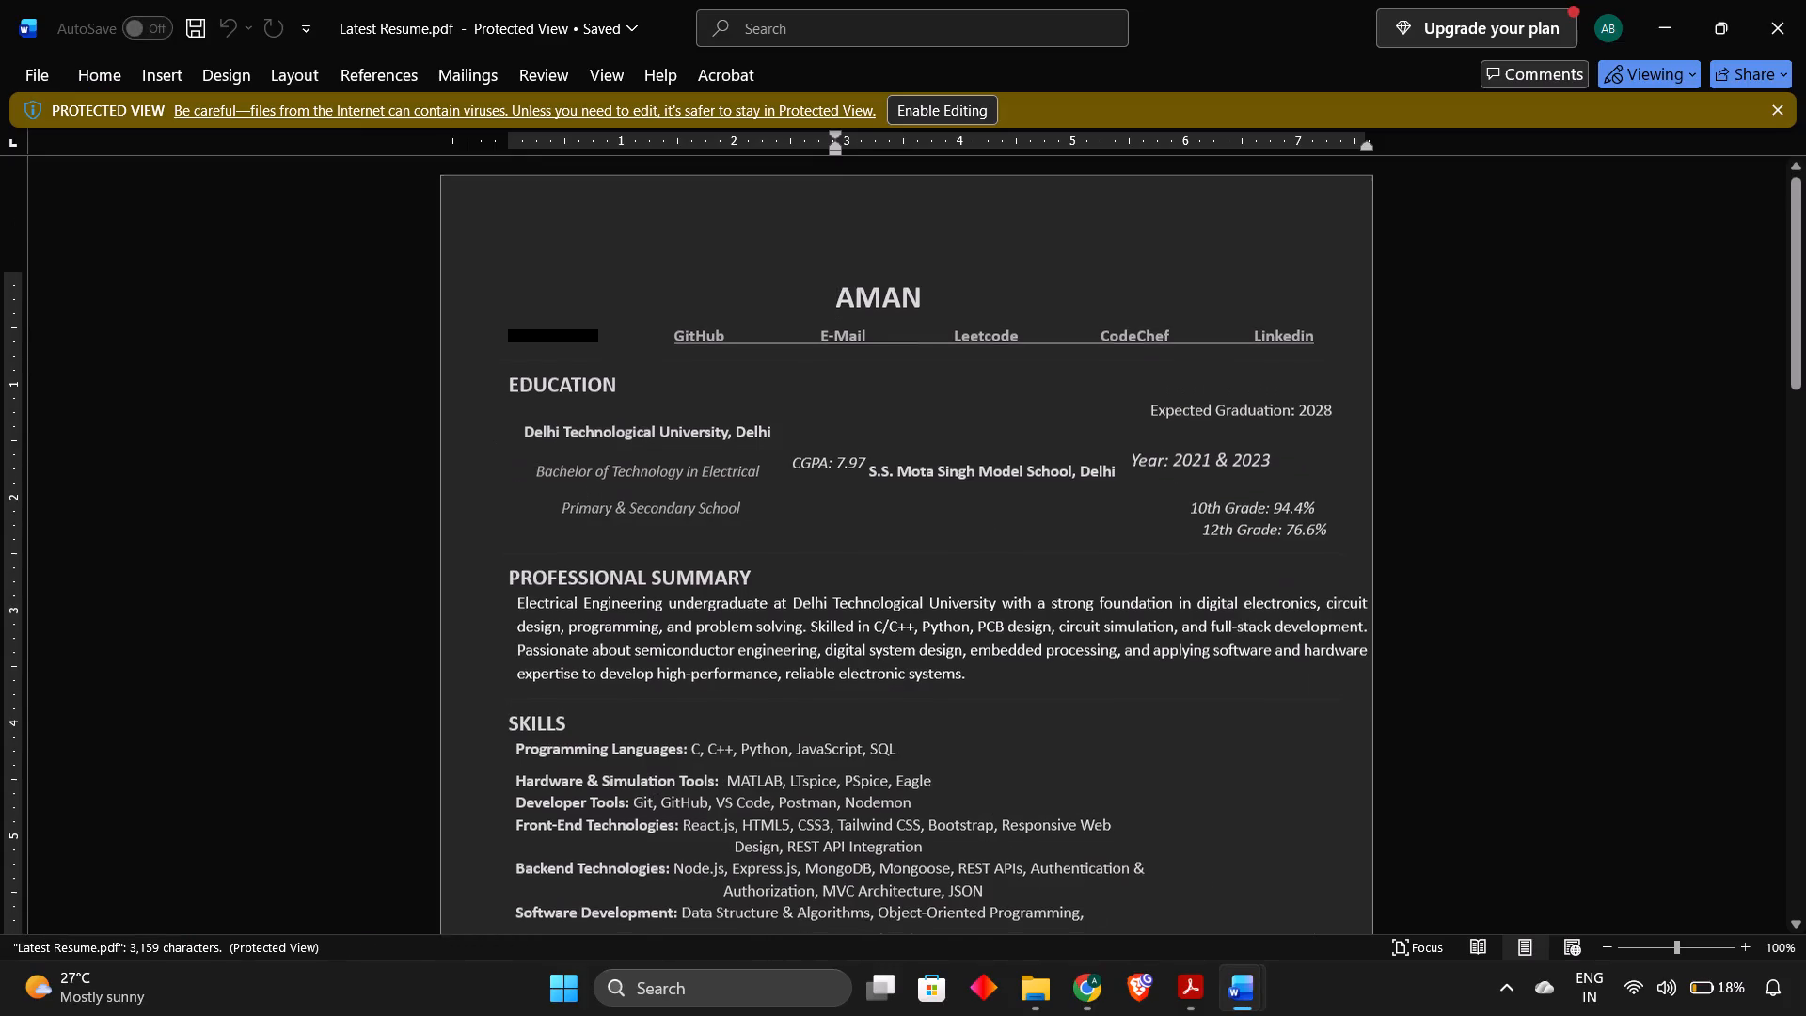
pyautogui.scroll(-1, 983, 518)
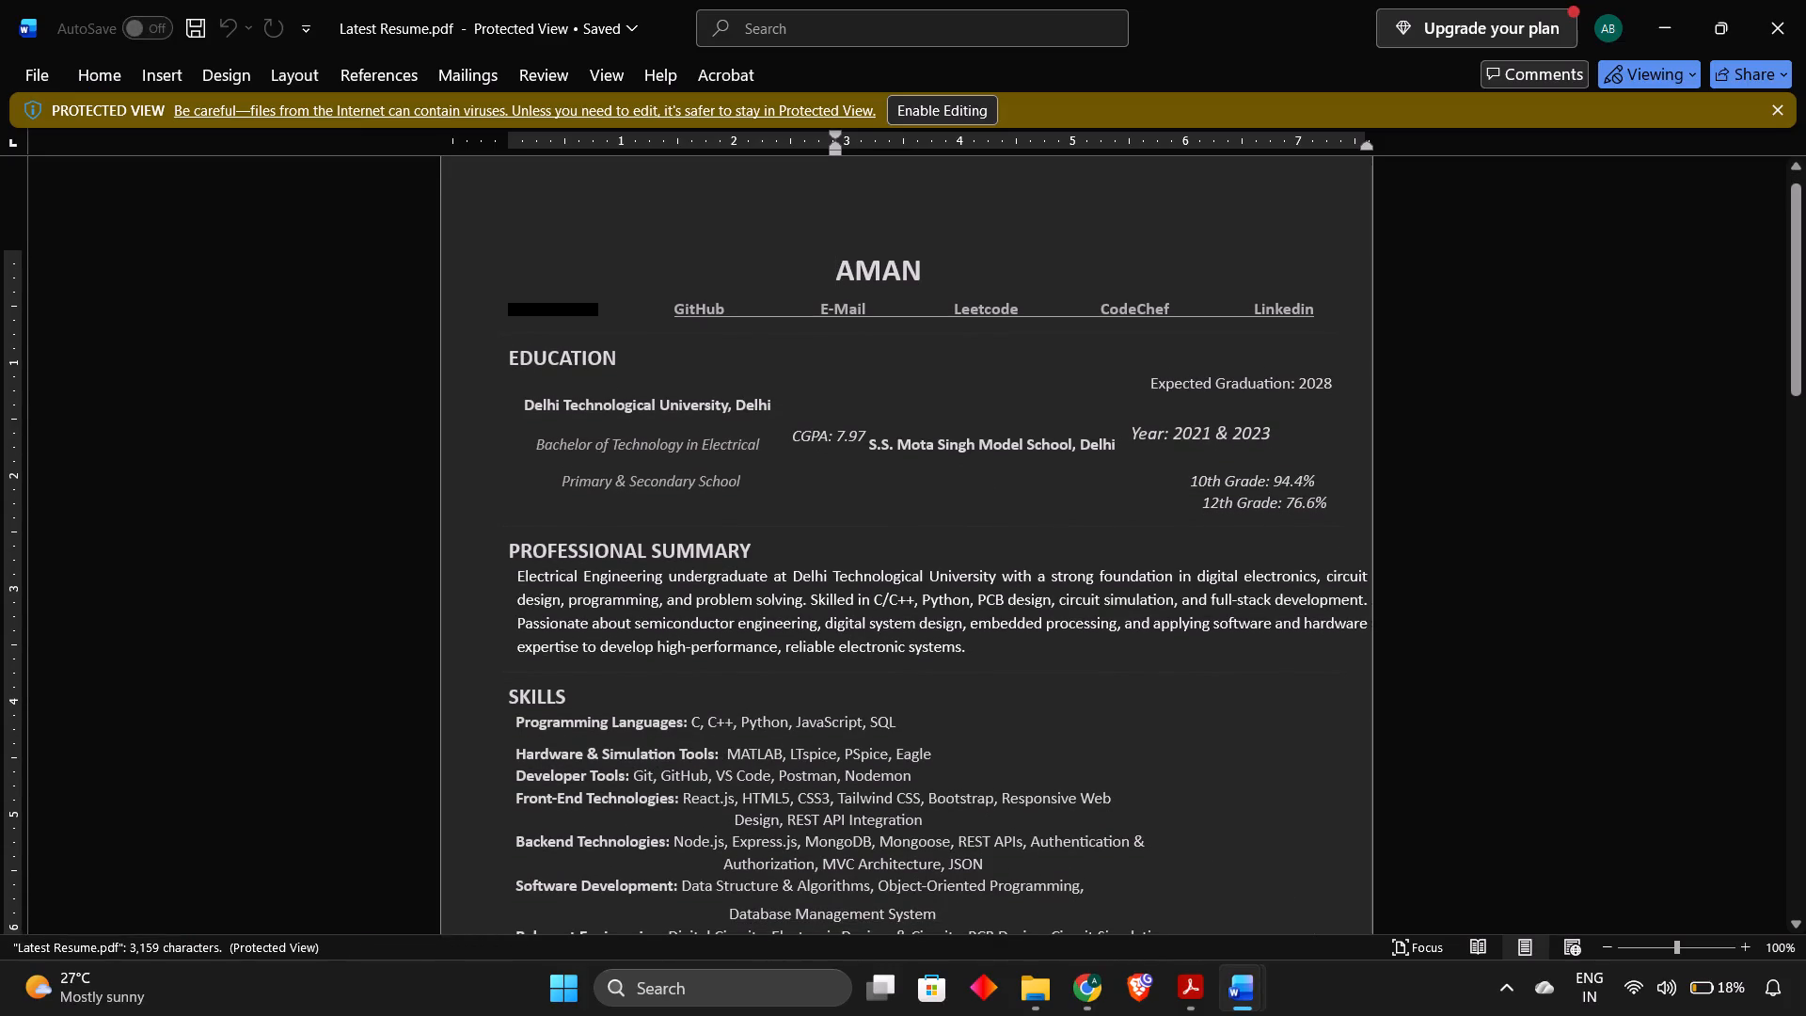
pyautogui.scroll(-1, 864, 598)
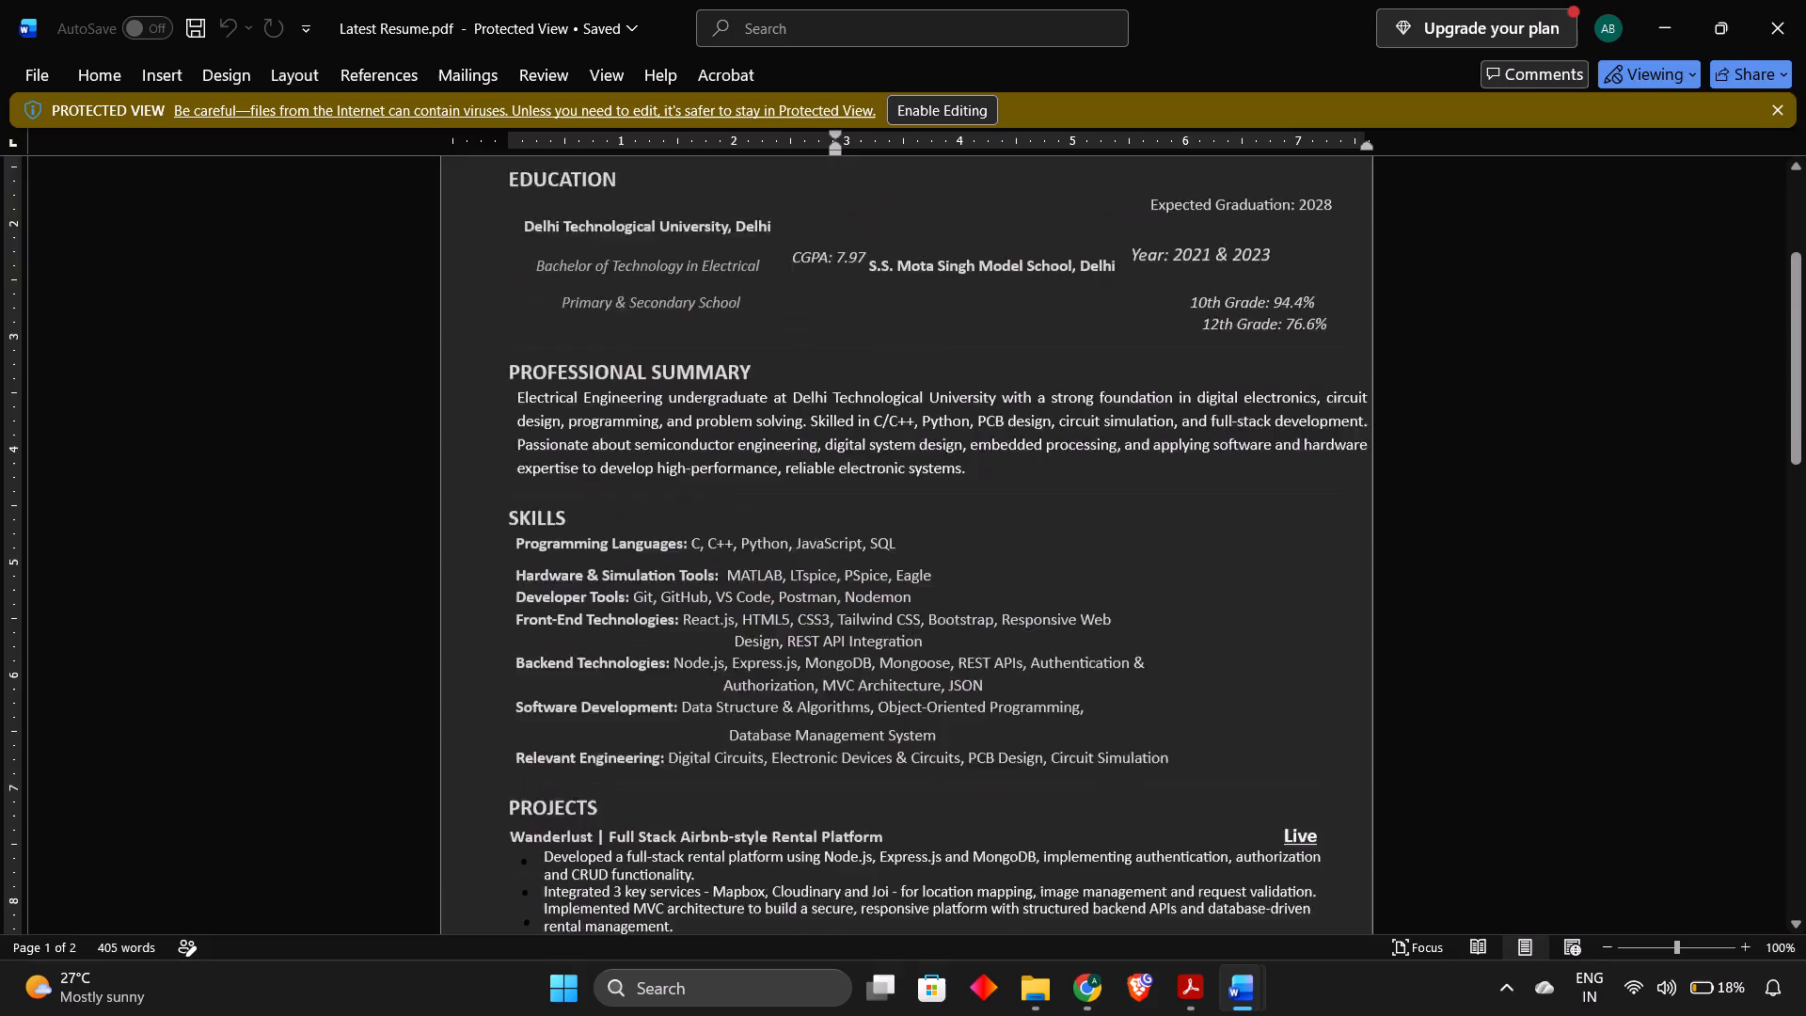
pyautogui.scroll(-5, 864, 598)
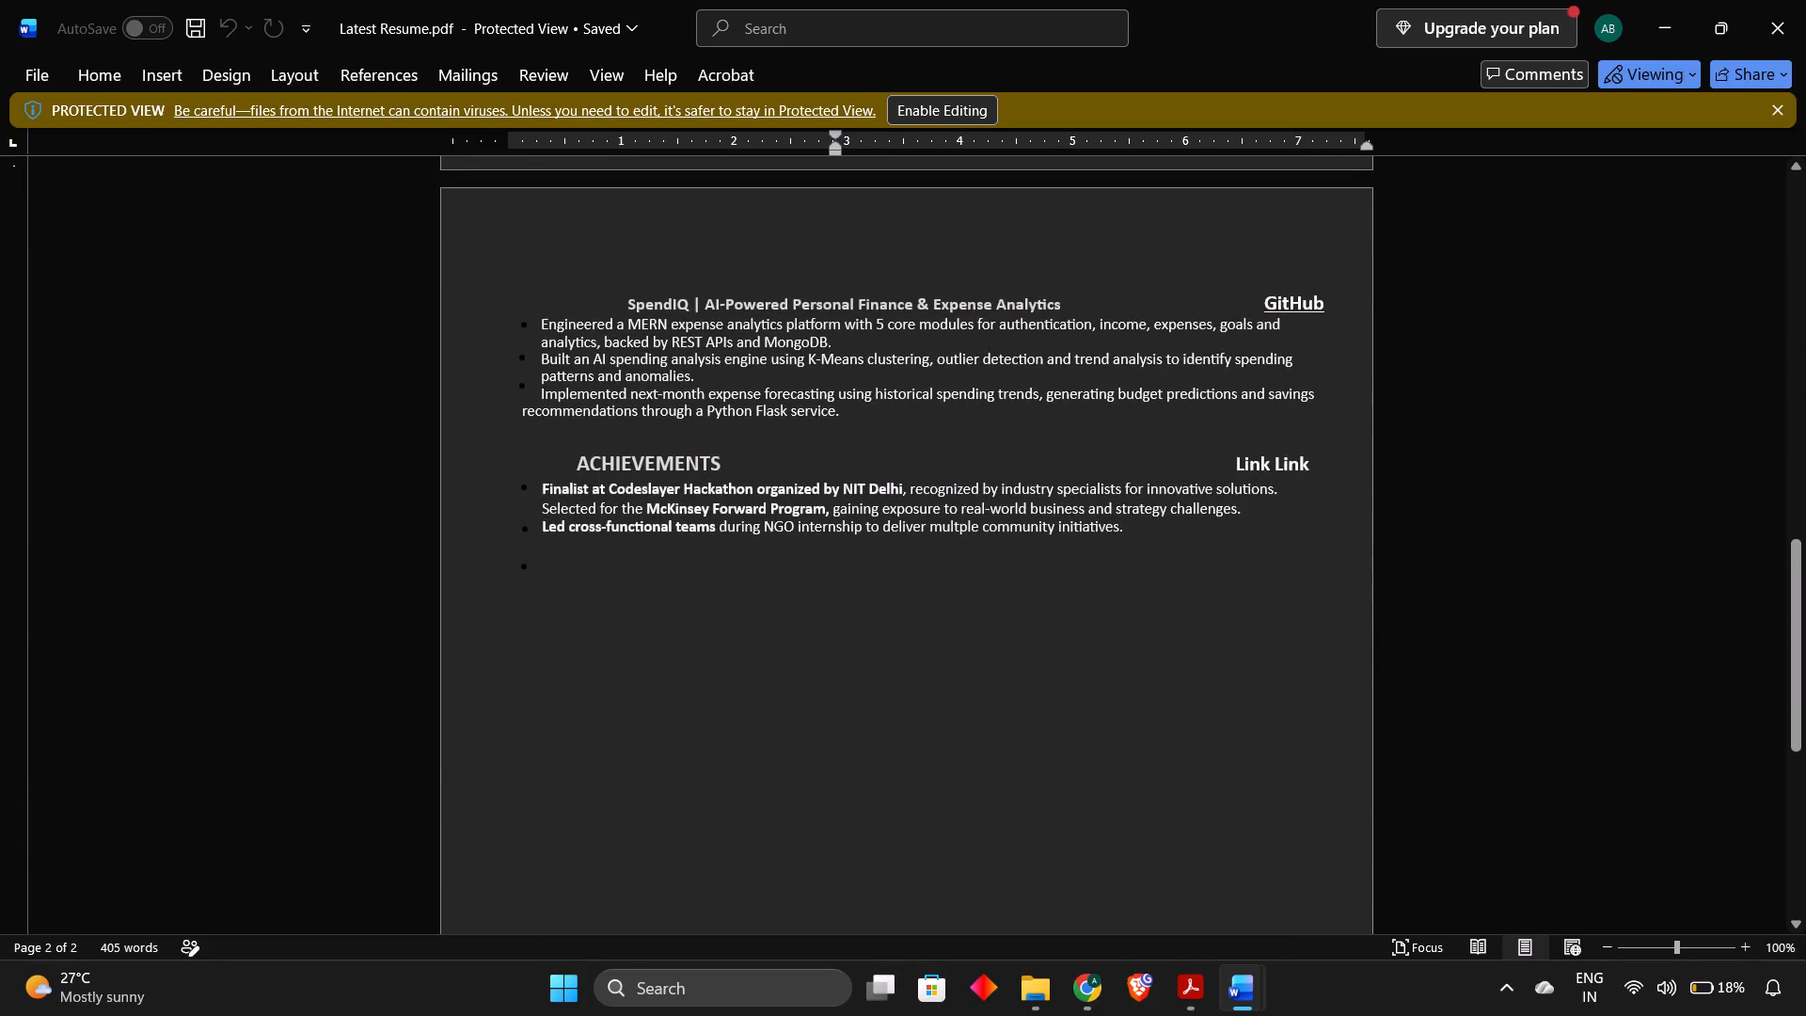
pyautogui.scroll(4, 864, 598)
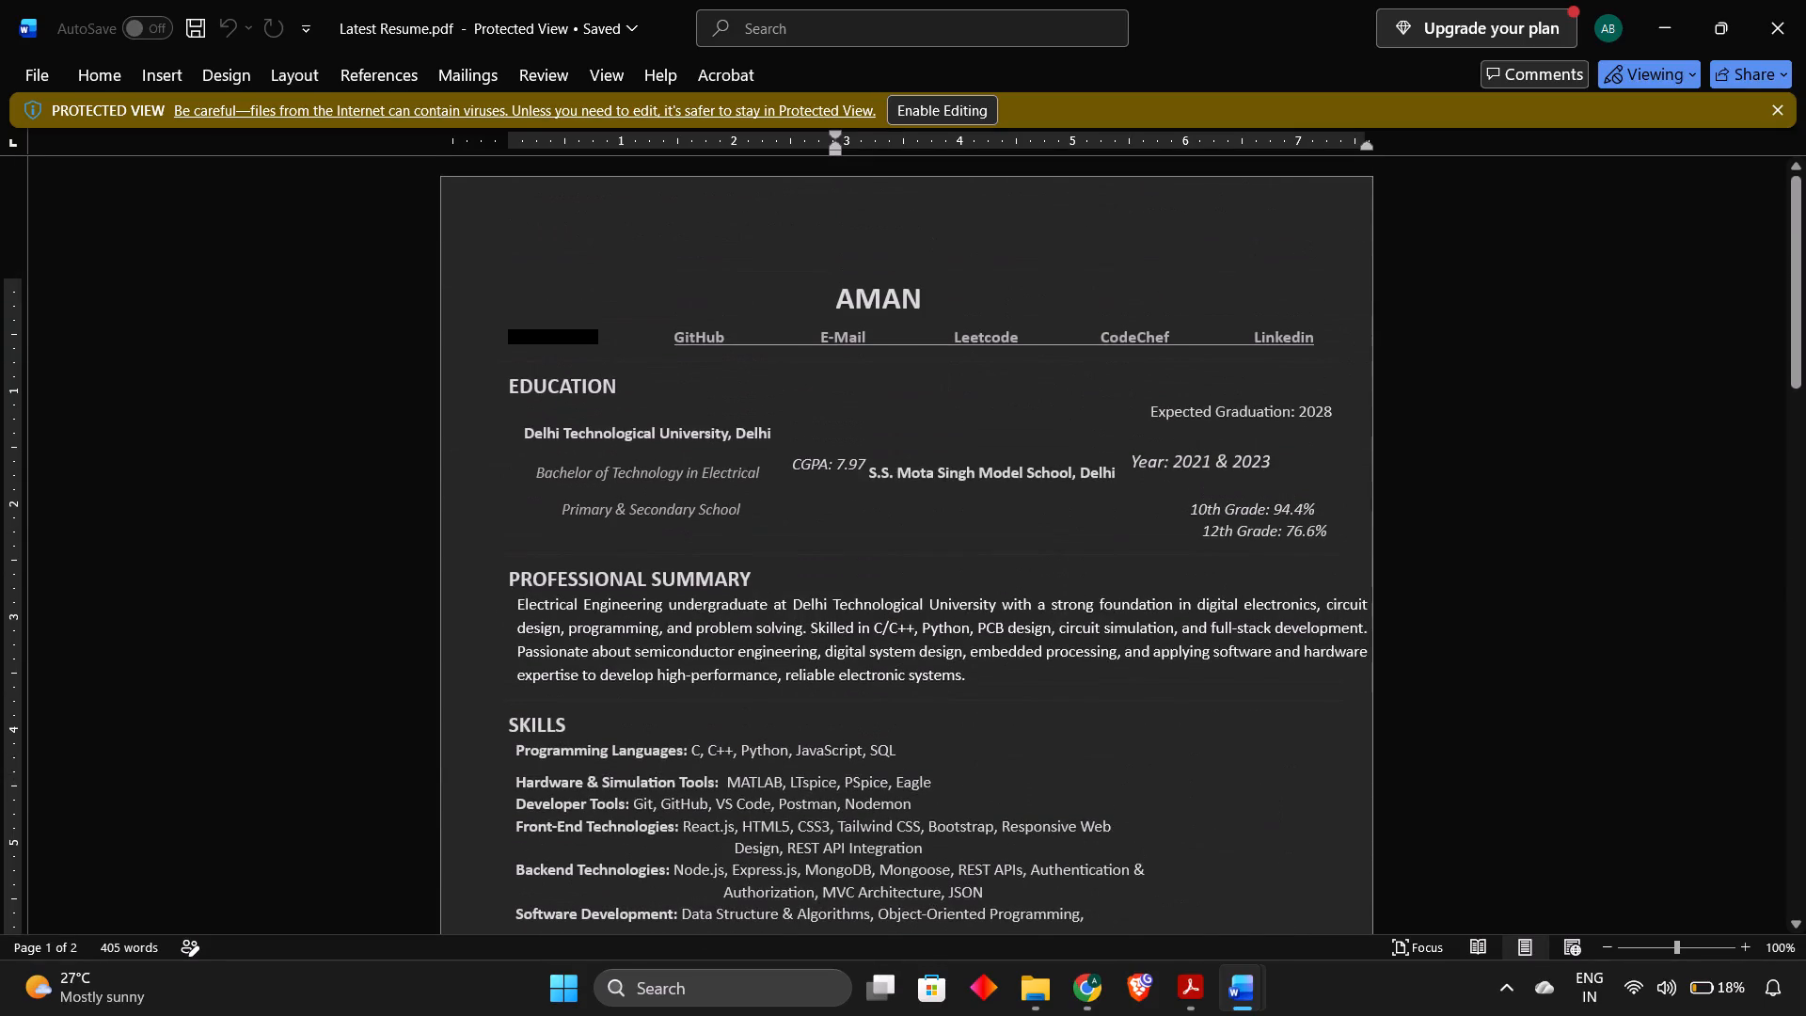
# Return to File Explorer and open Latest Resume.pdf with Adobe Acrobat, making it the app always used for PDF files.
pyautogui.click(1041, 990)
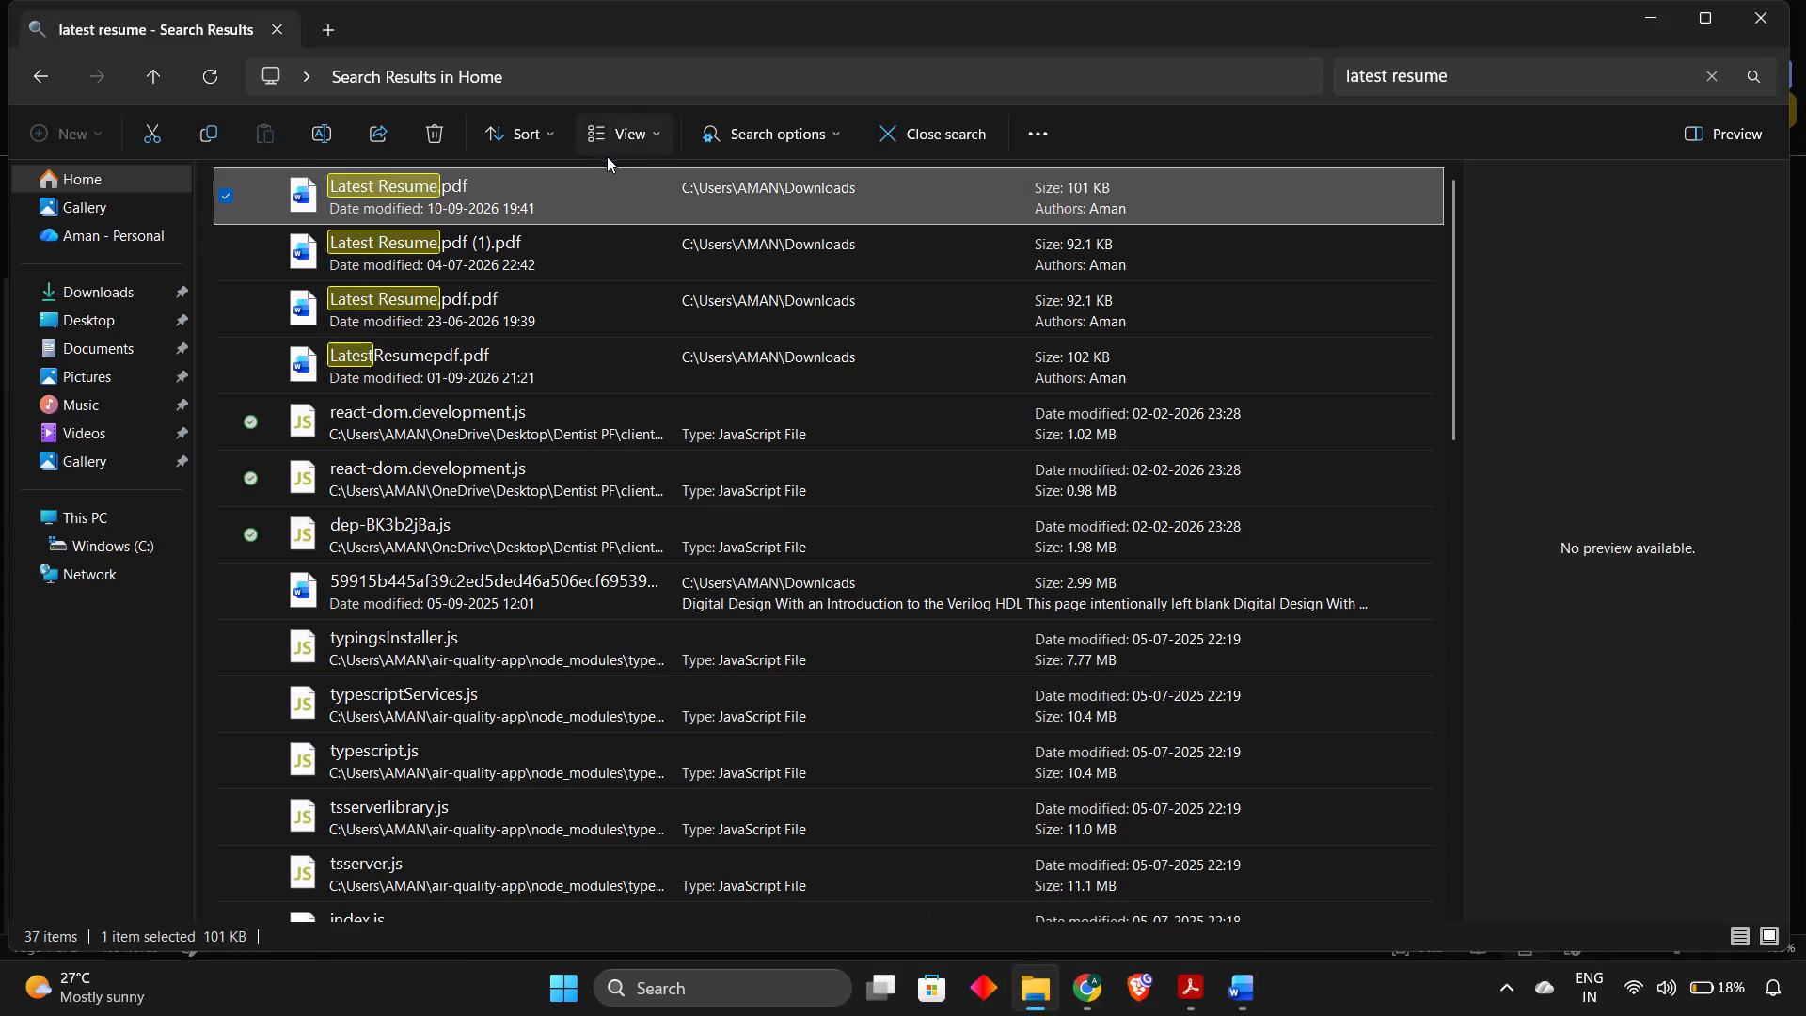
pyautogui.rightClick(580, 198)
pyautogui.rightClick(589, 198)
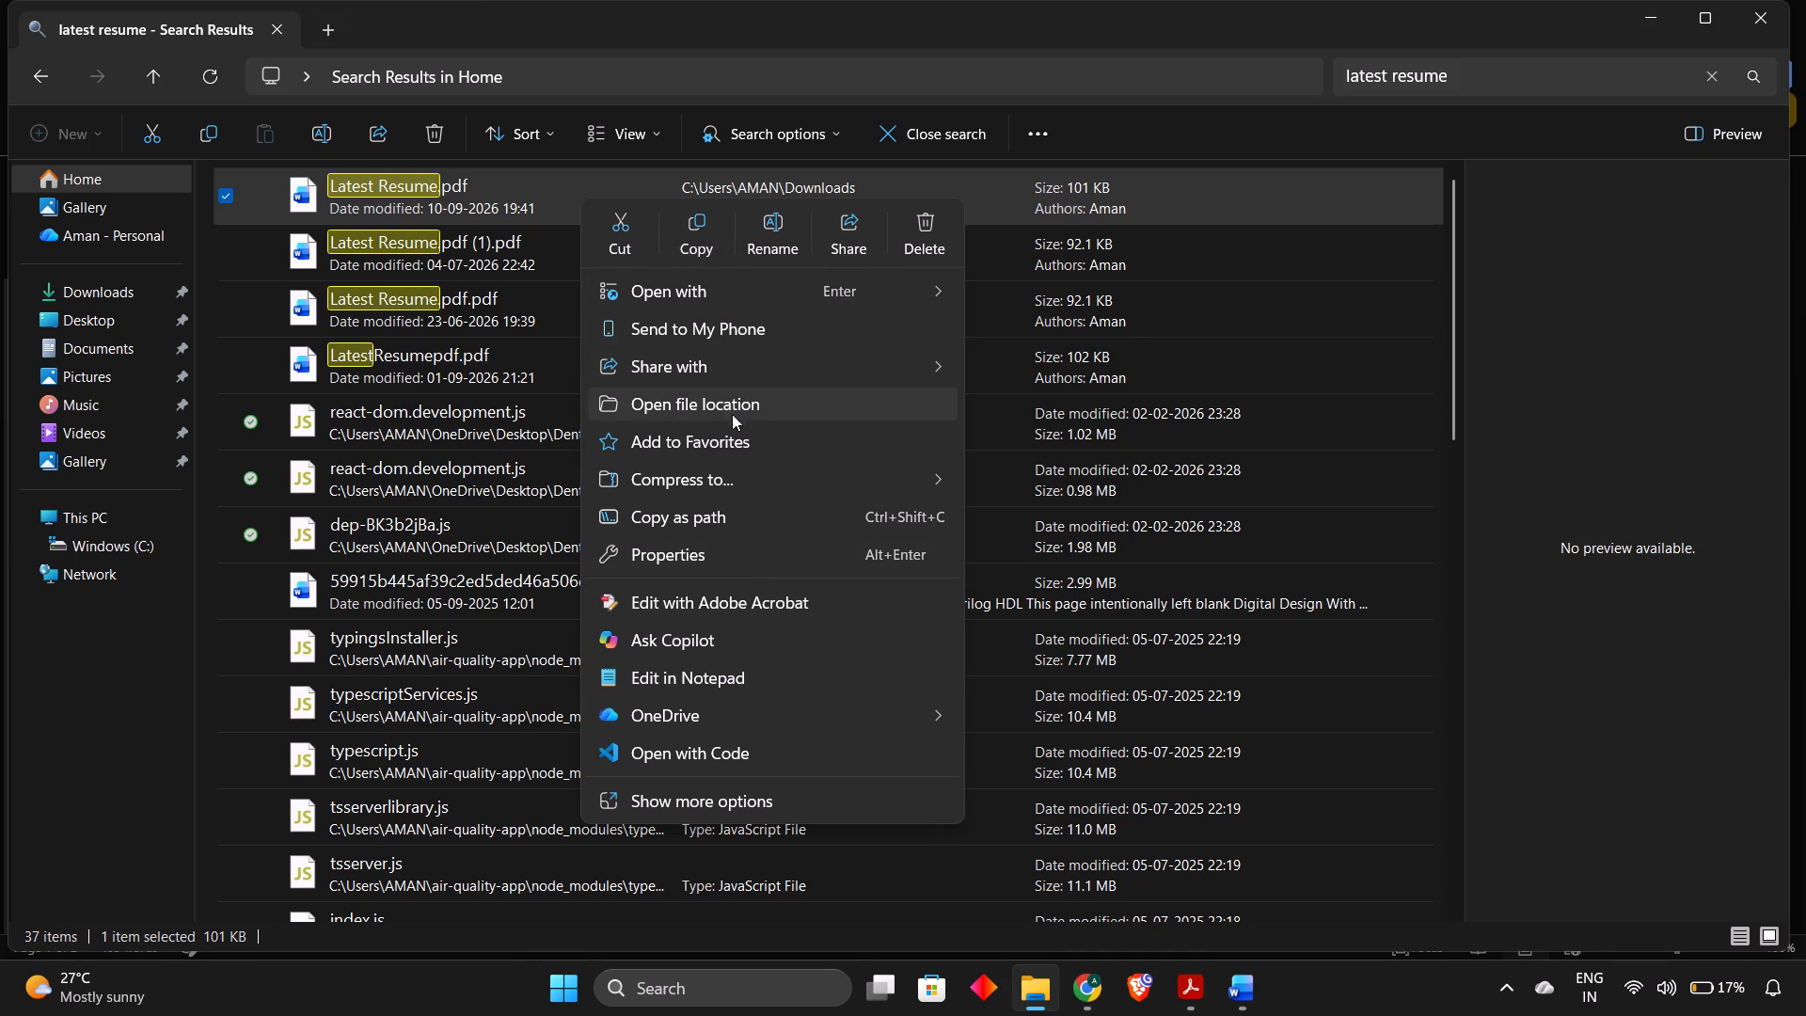
pyautogui.click(786, 290)
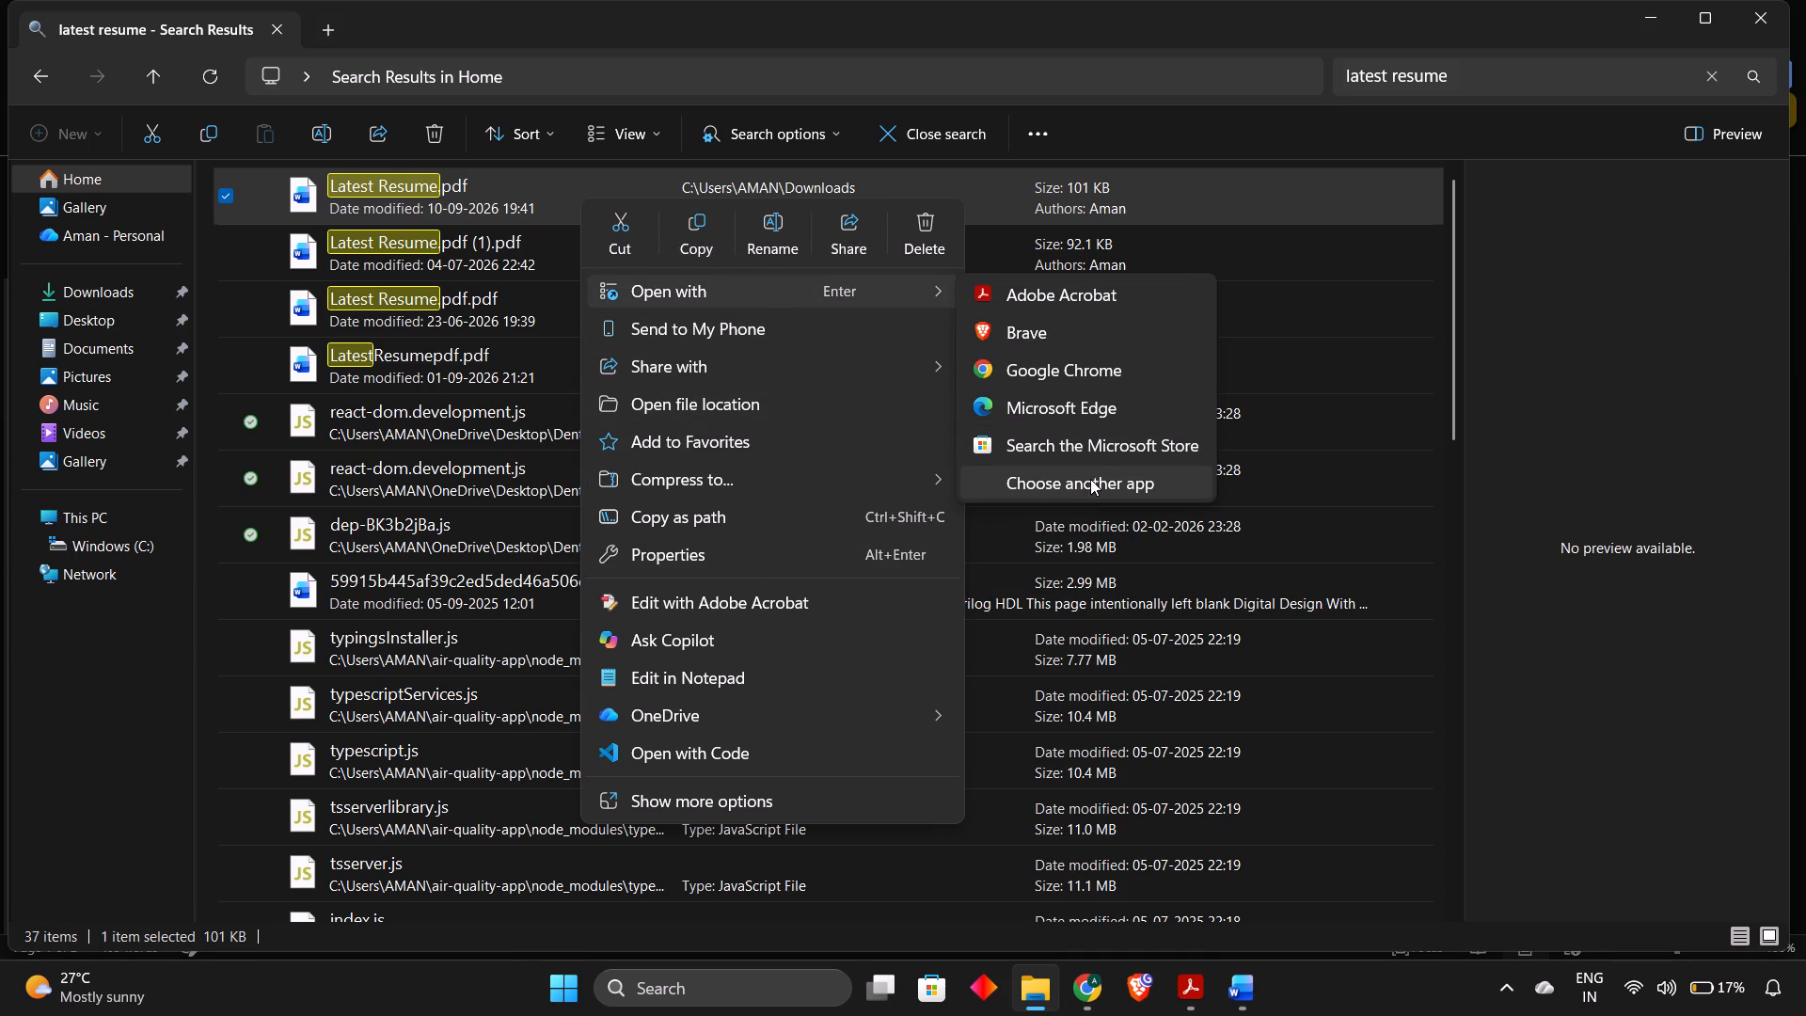
pyautogui.click(1085, 493)
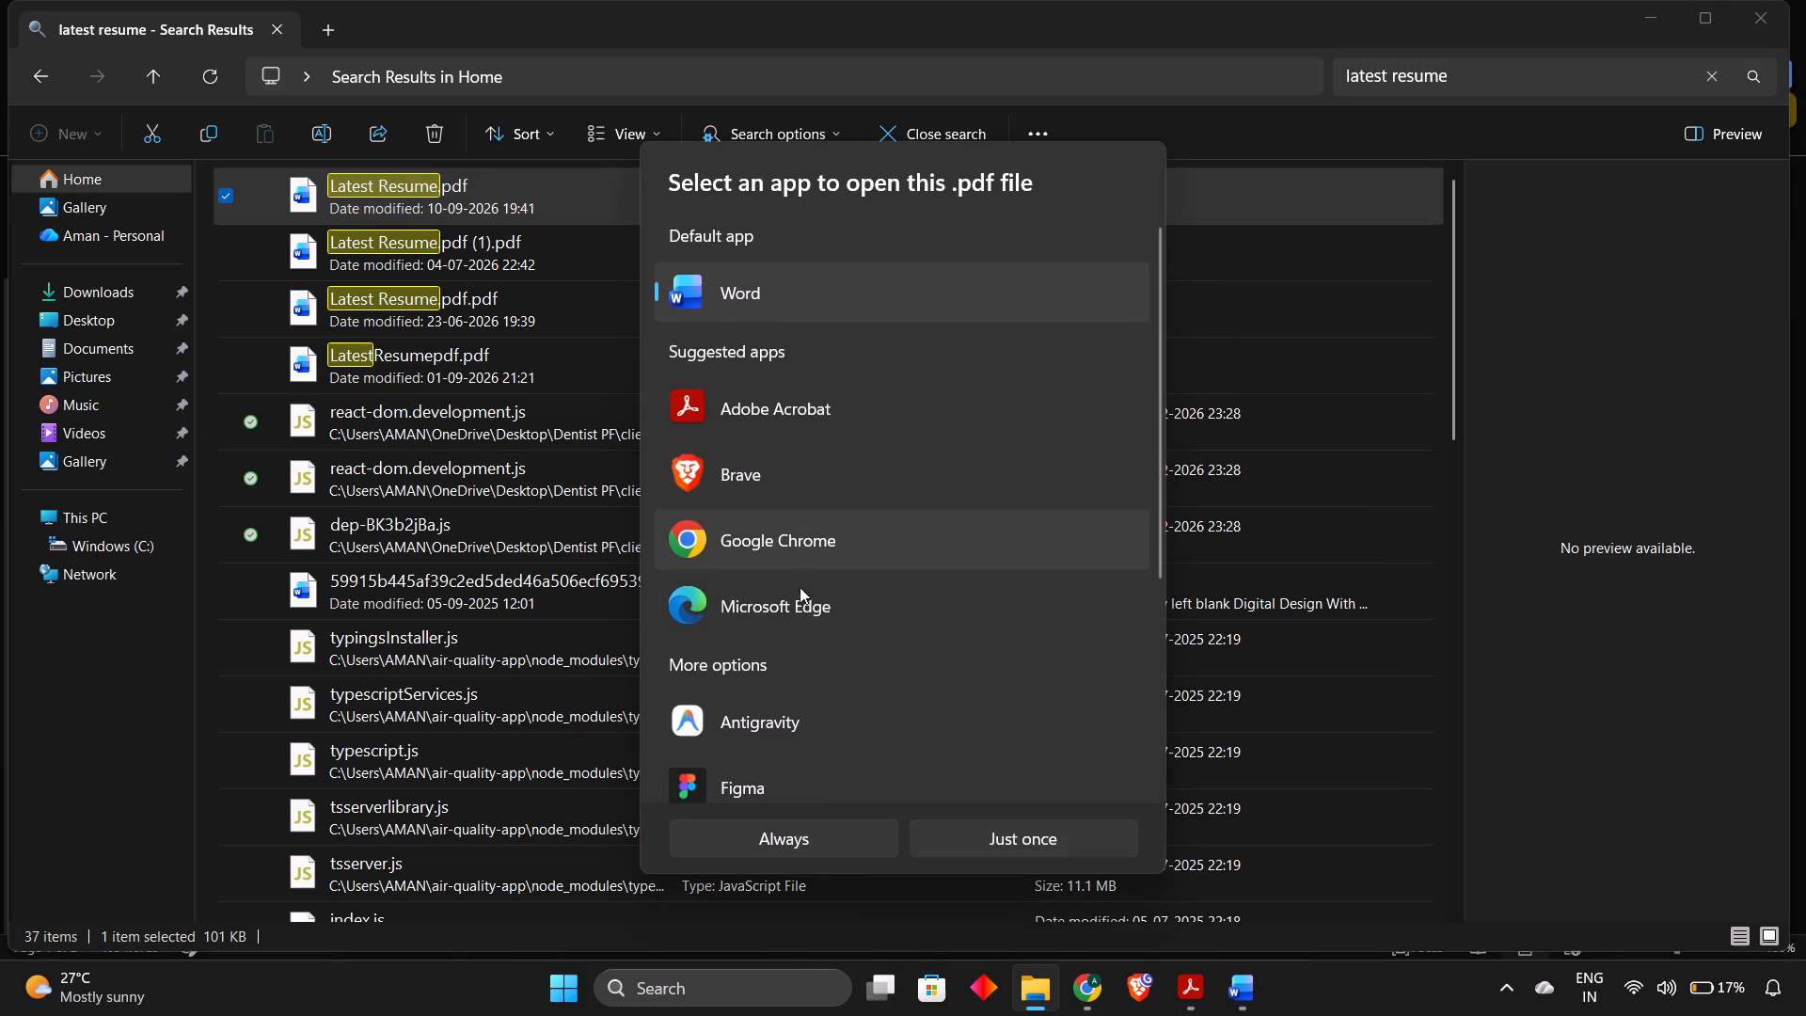
pyautogui.scroll(-4, 834, 432)
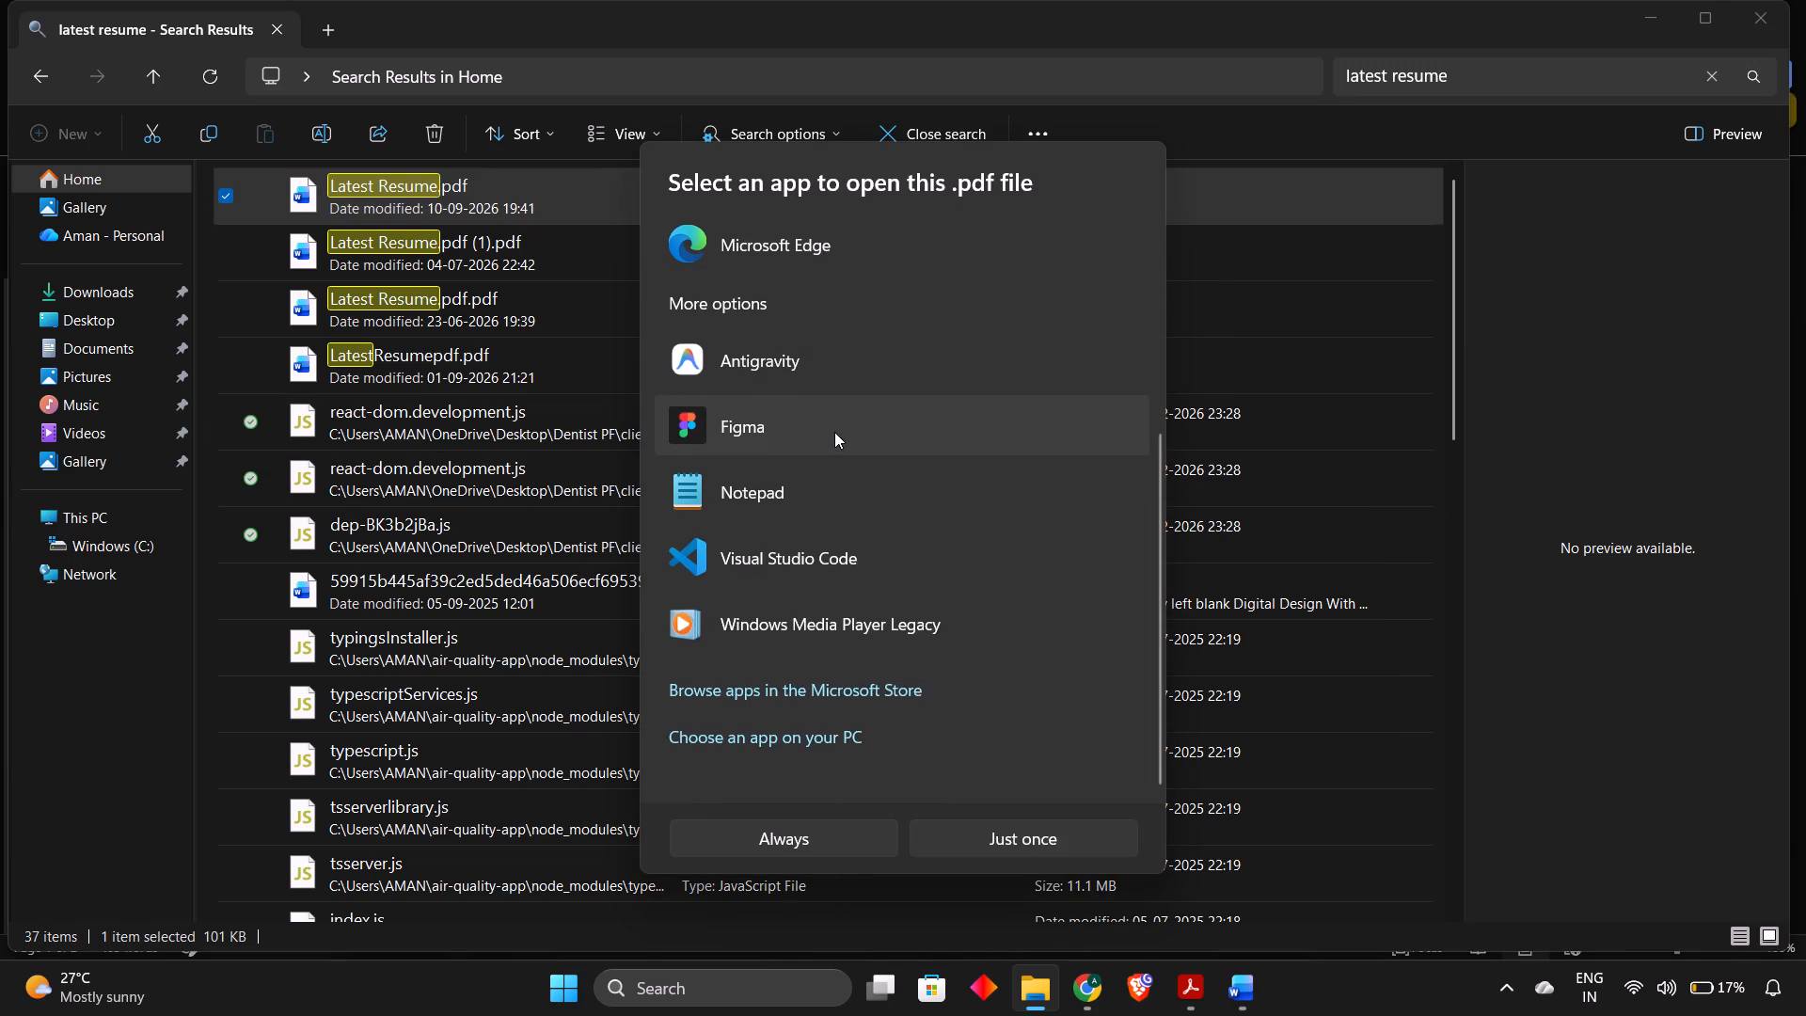
pyautogui.scroll(3, 834, 432)
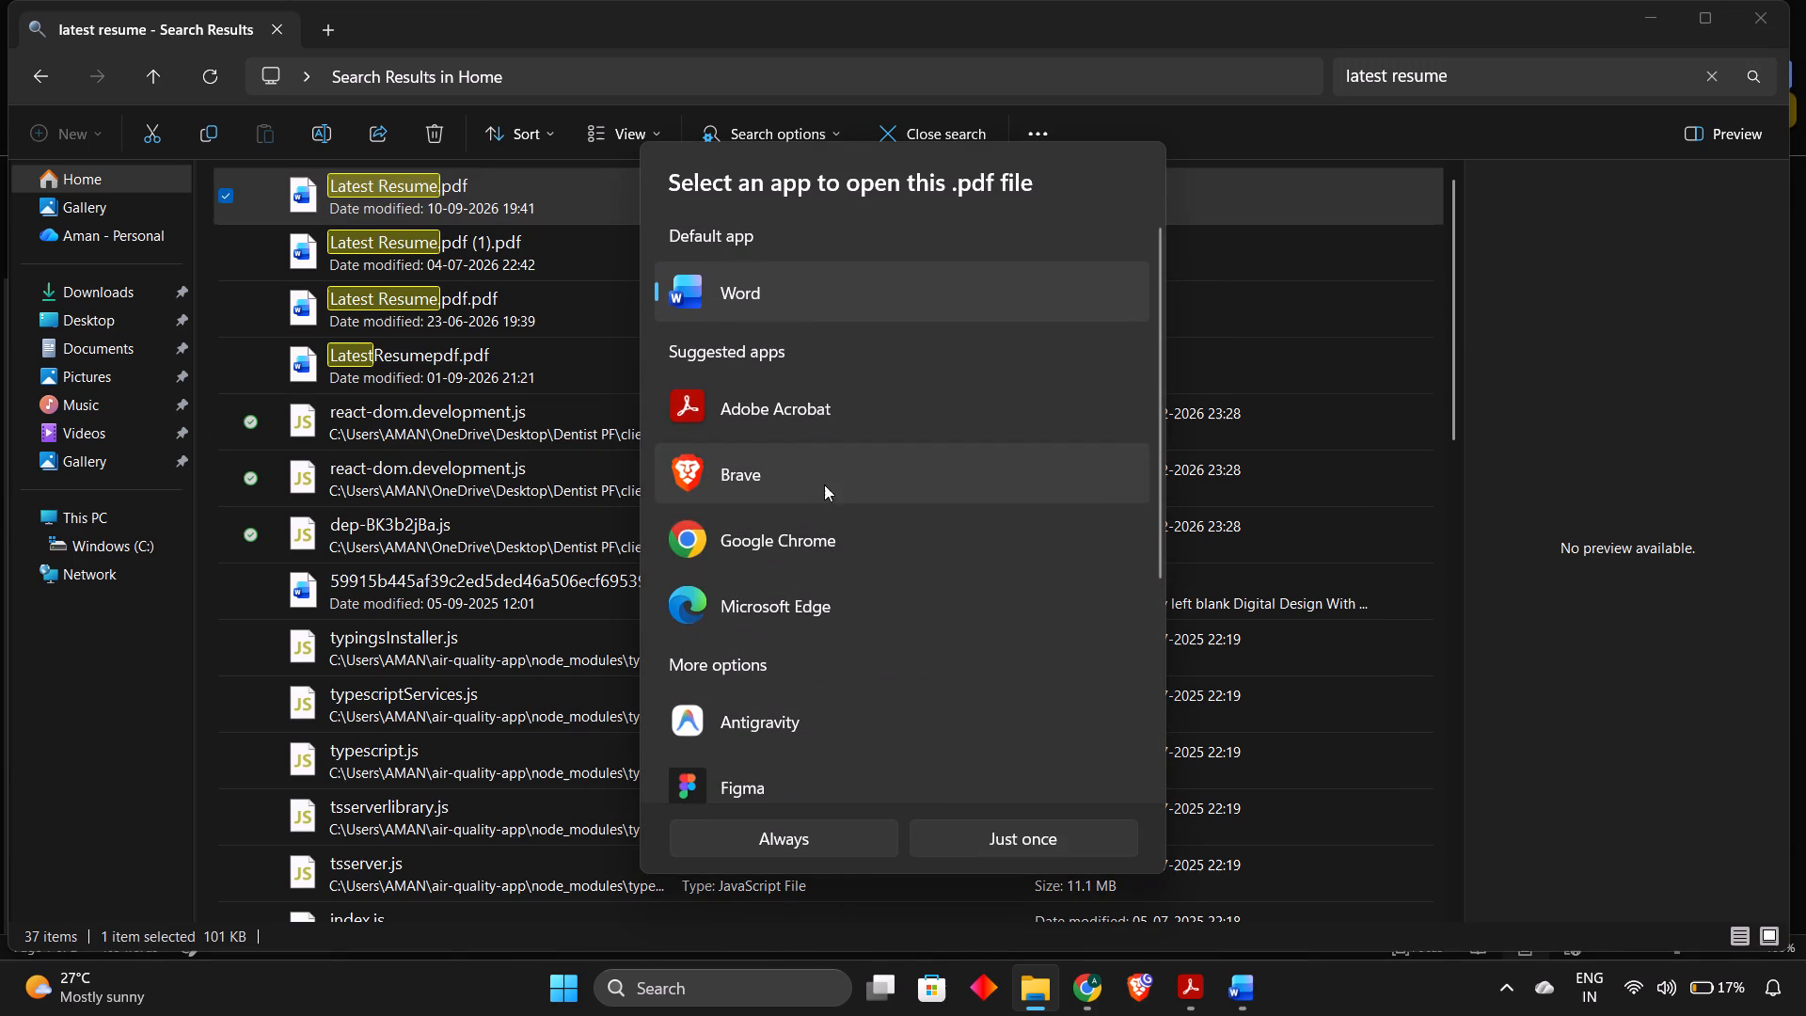
pyautogui.click(802, 585)
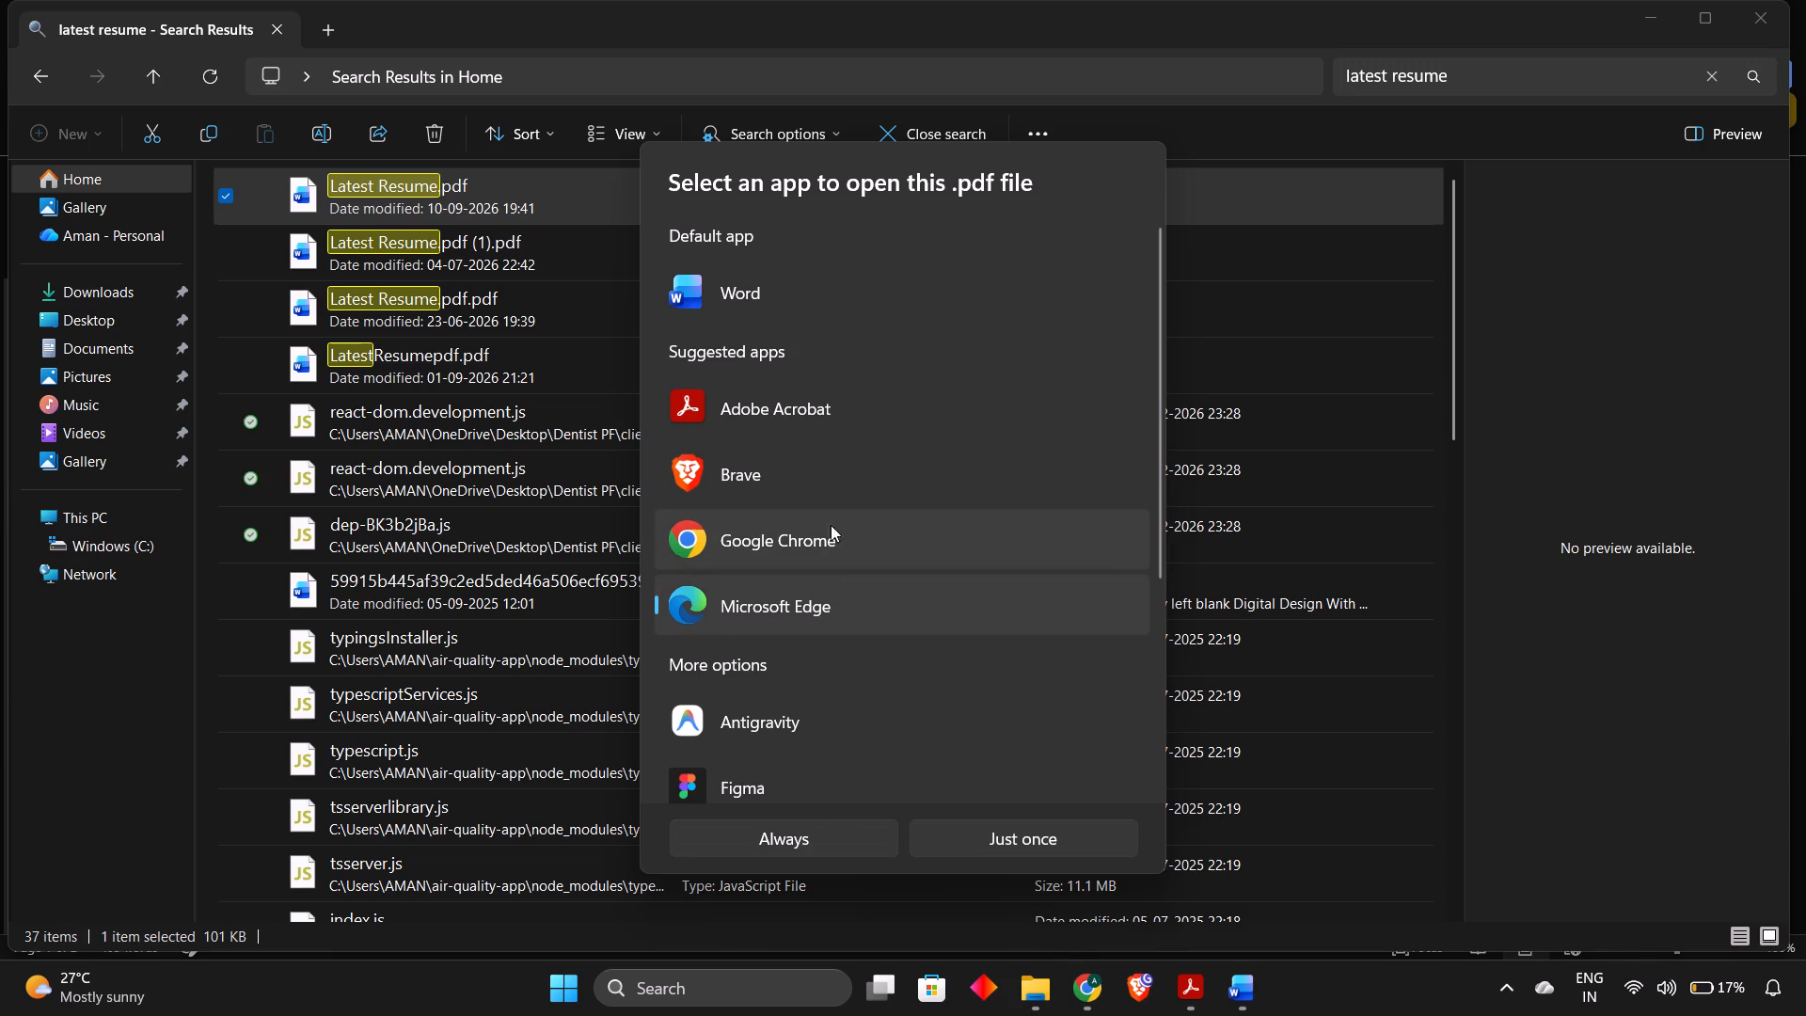
pyautogui.click(886, 416)
pyautogui.moveTo(850, 859); pyautogui.dragTo(860, 838)
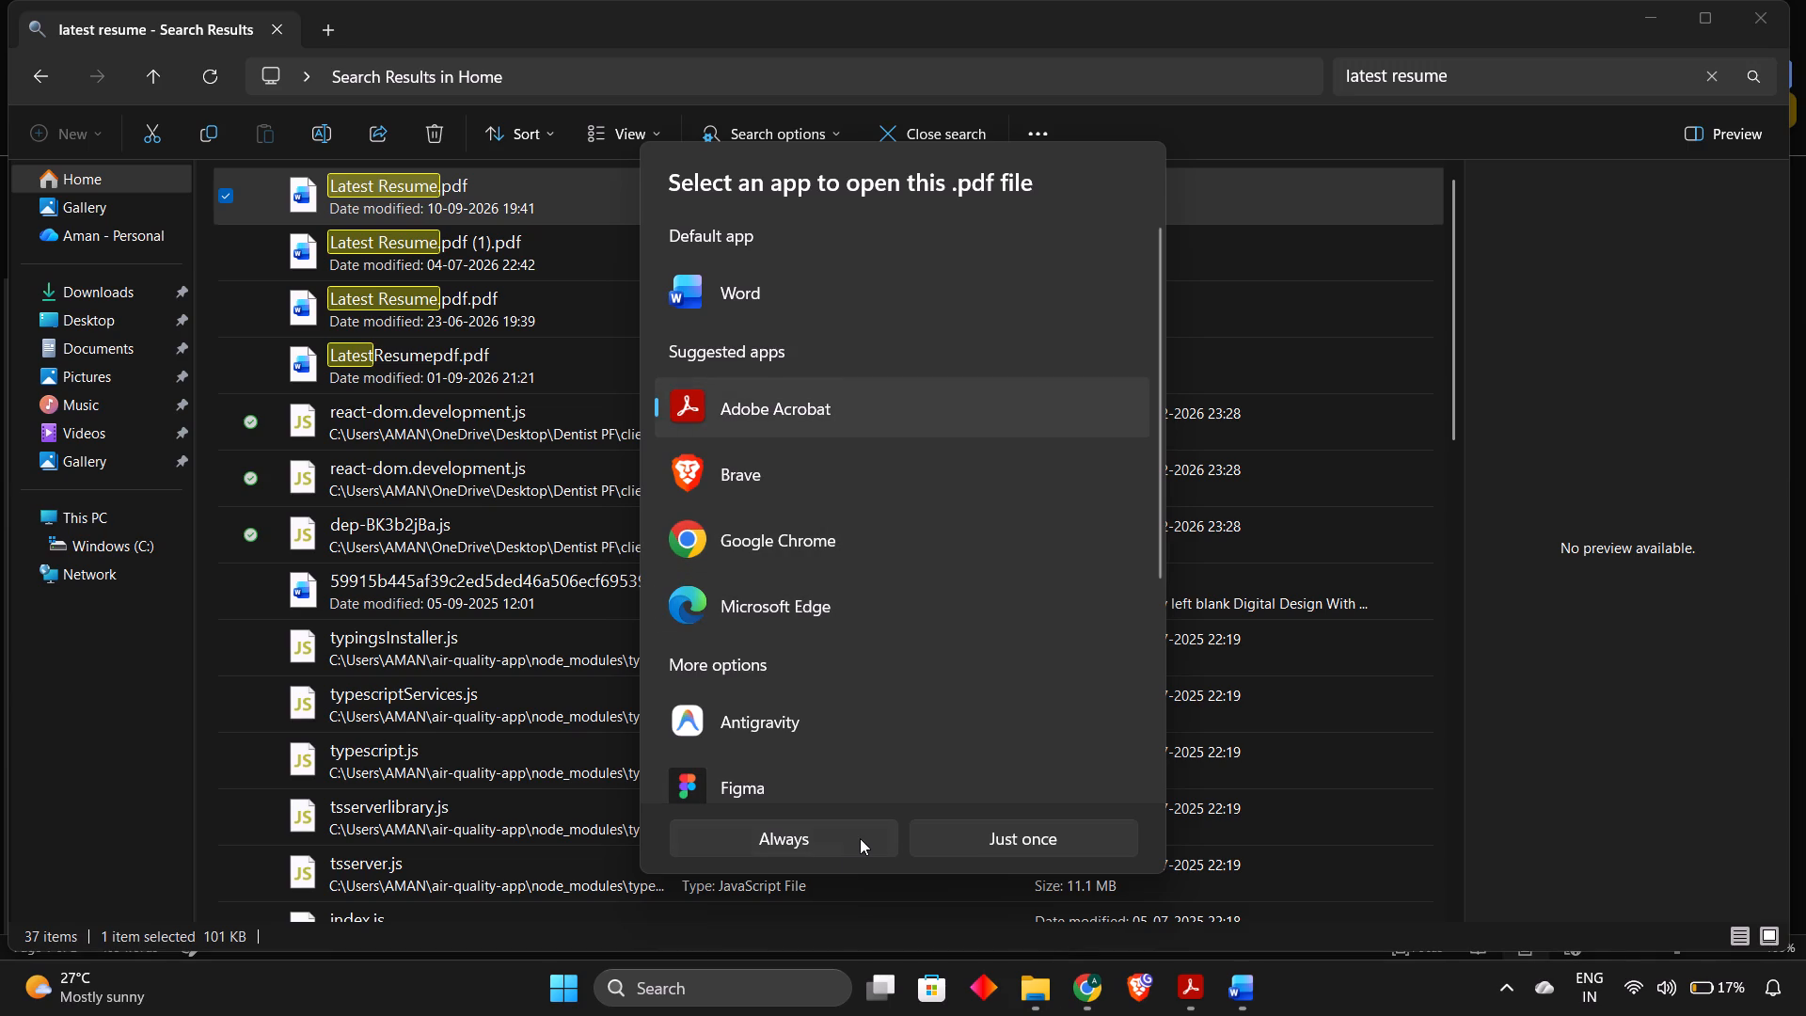
pyautogui.moveTo(860, 838); pyautogui.dragTo(861, 838)
pyautogui.click(861, 838)
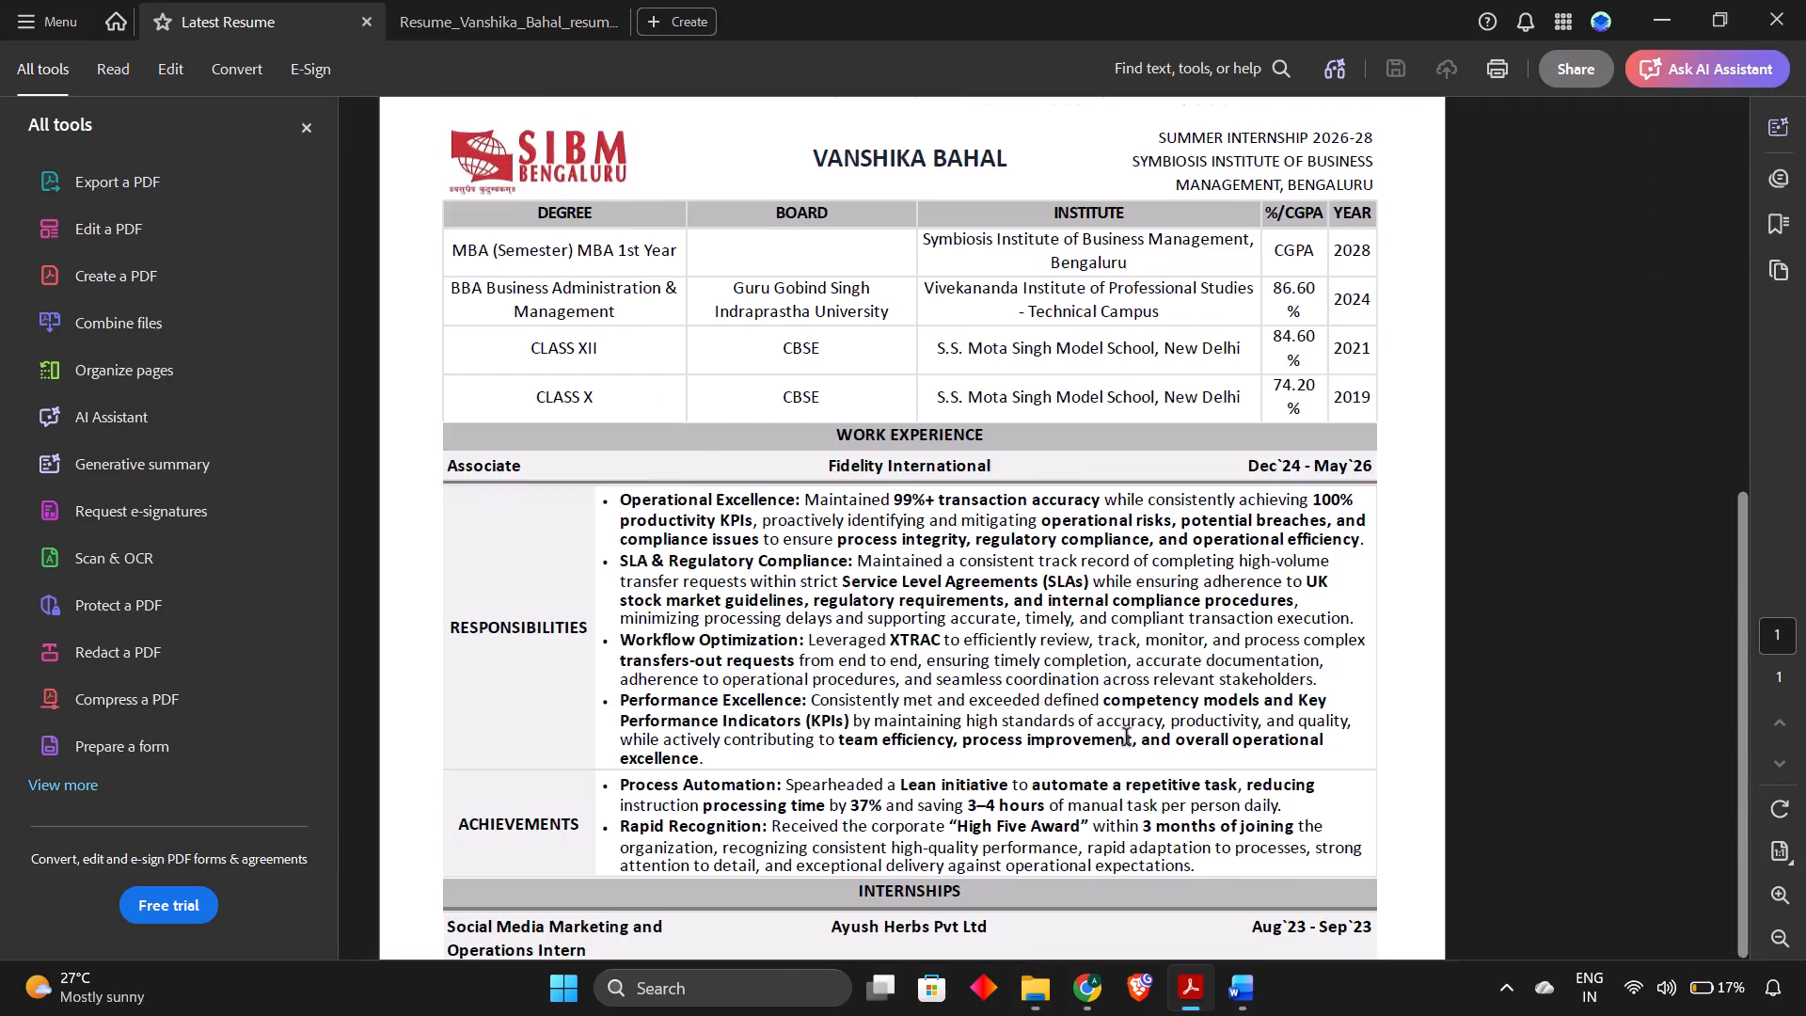
# Look through Latest Resume in Acrobat from projects and achievements back to its header, and dismiss the AI summary banner.
pyautogui.scroll(6, 1107, 335)
pyautogui.scroll(-11, 1107, 335)
pyautogui.scroll(3, 1107, 335)
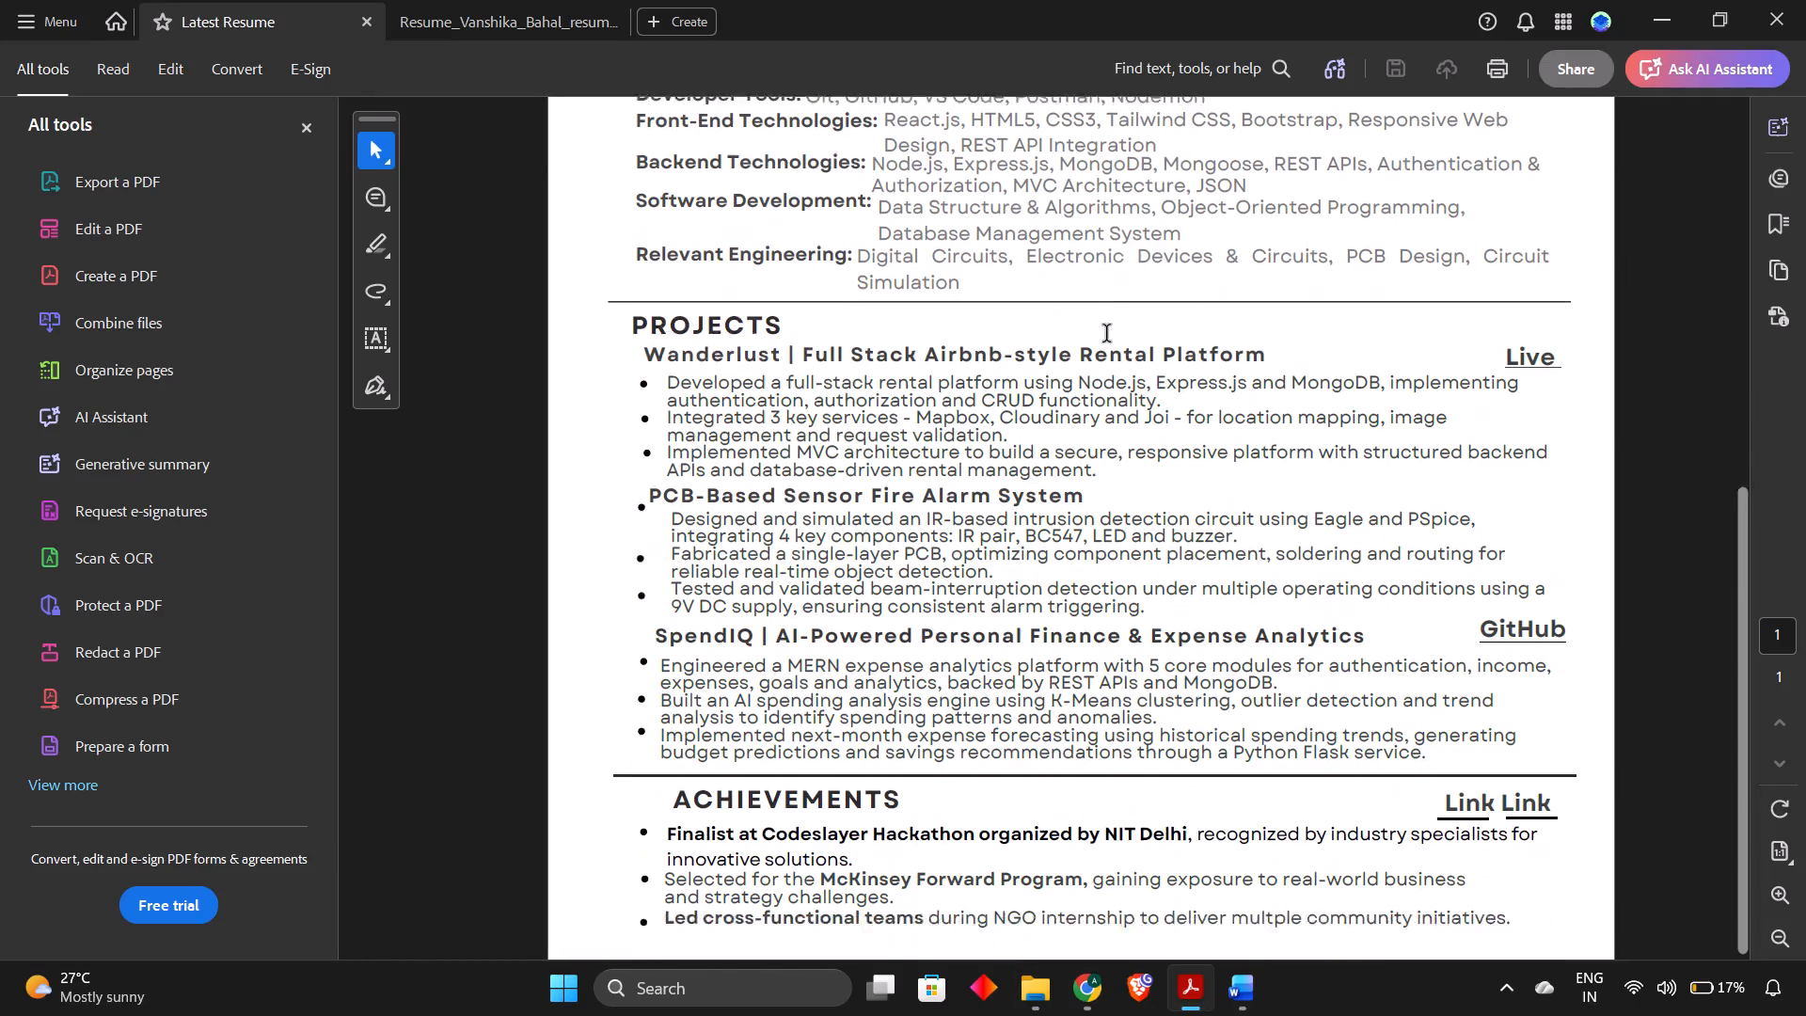
pyautogui.scroll(4, 1107, 335)
pyautogui.click(1570, 147)
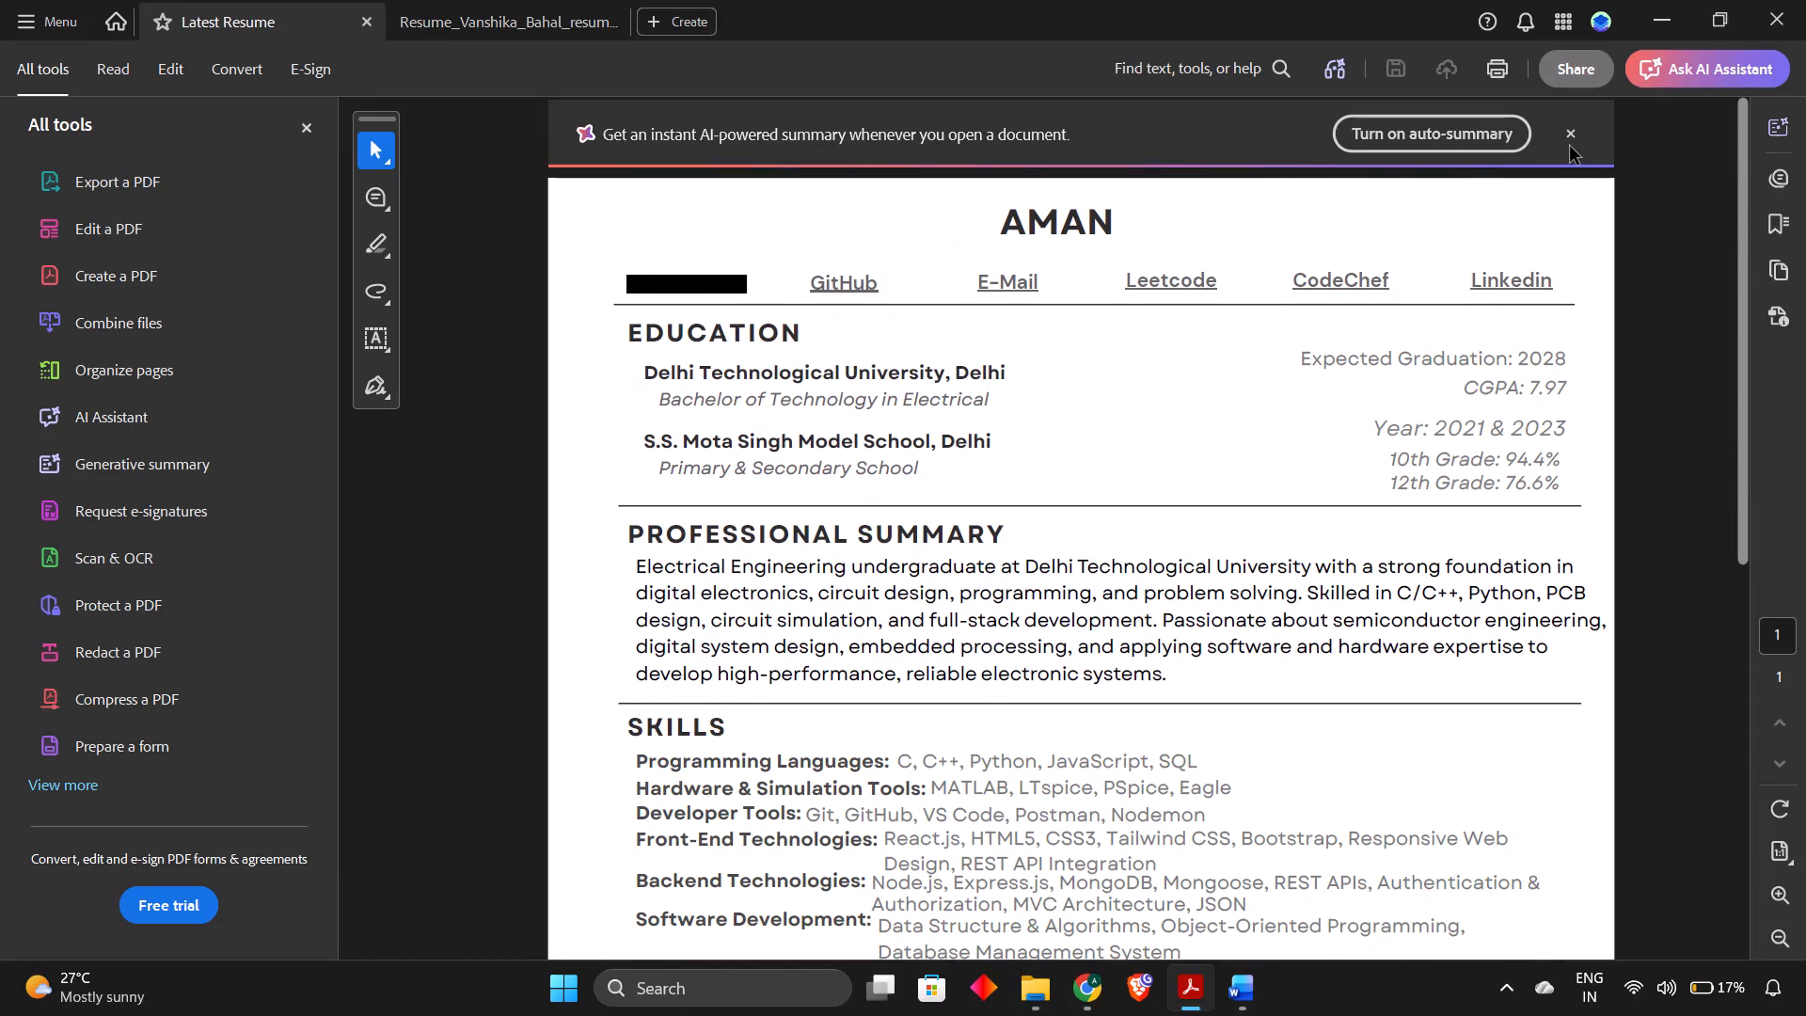
pyautogui.click(1570, 139)
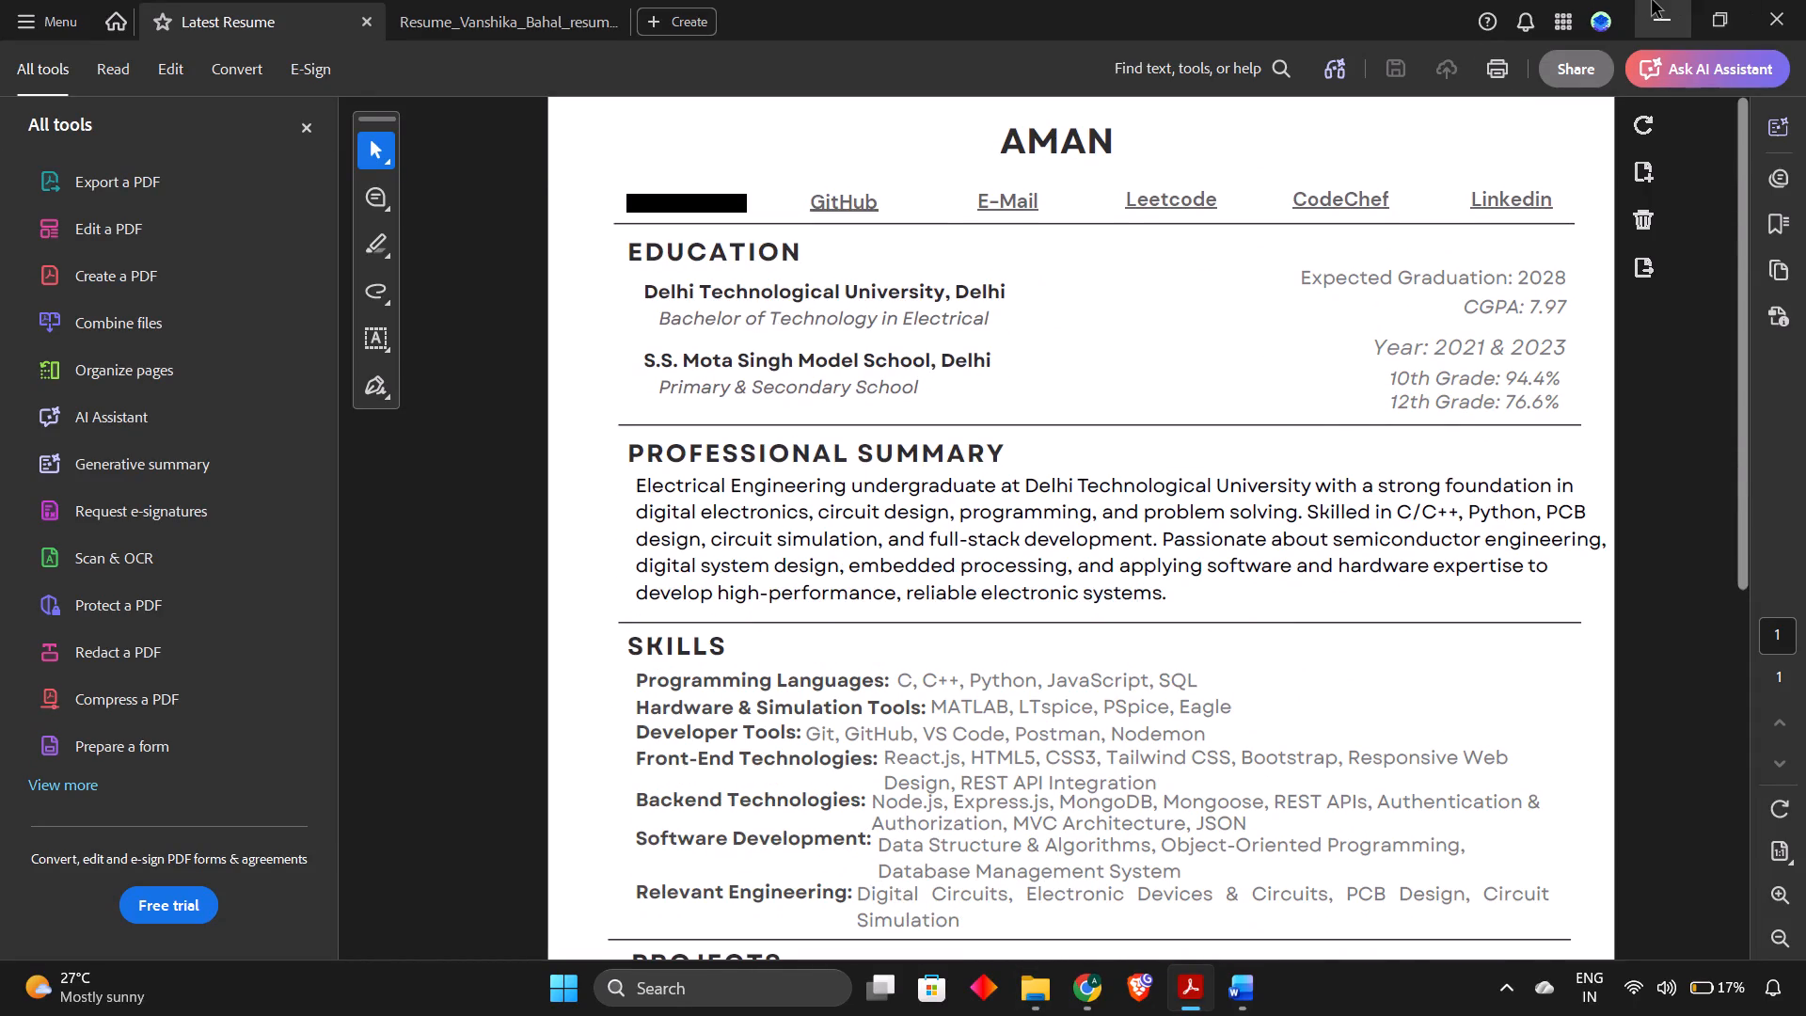
# Minimise the open windows to reach Chrome, search for canva in a new tab, open the Canva site and close its pop-up.
pyautogui.click(1652, 0)
pyautogui.click(1641, 0)
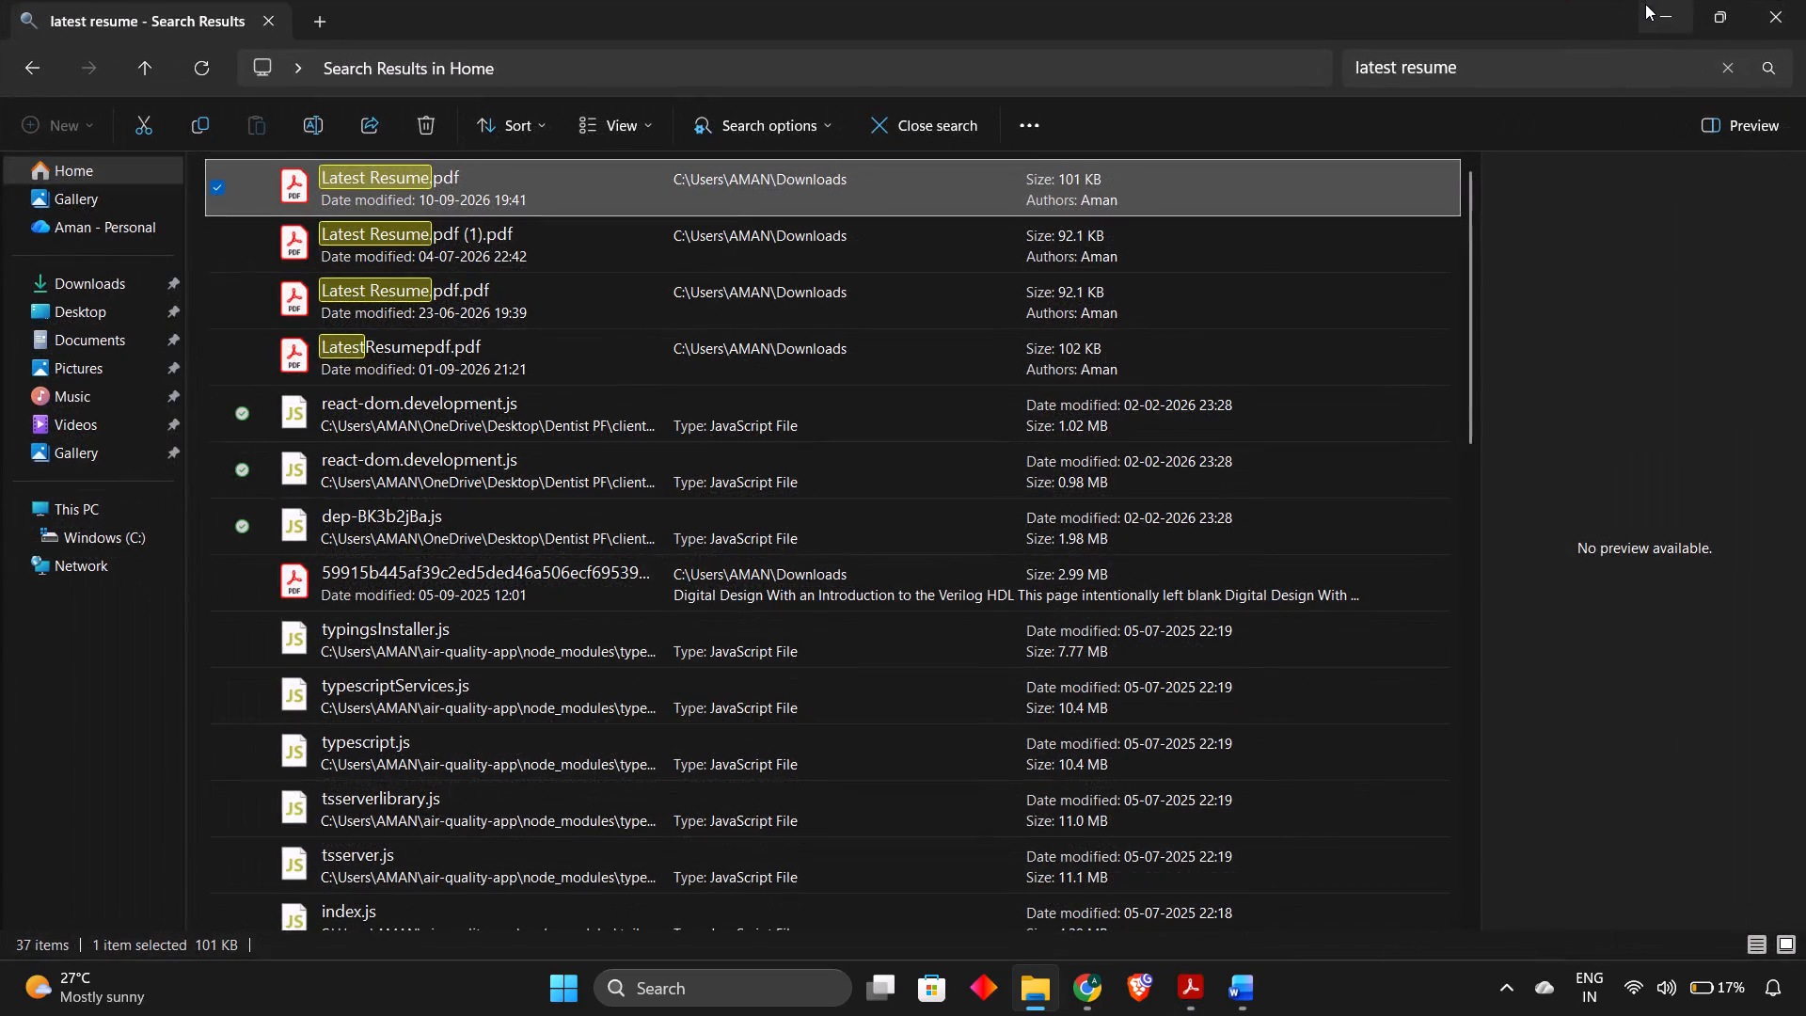
pyautogui.click(1645, 4)
pyautogui.click(1668, 35)
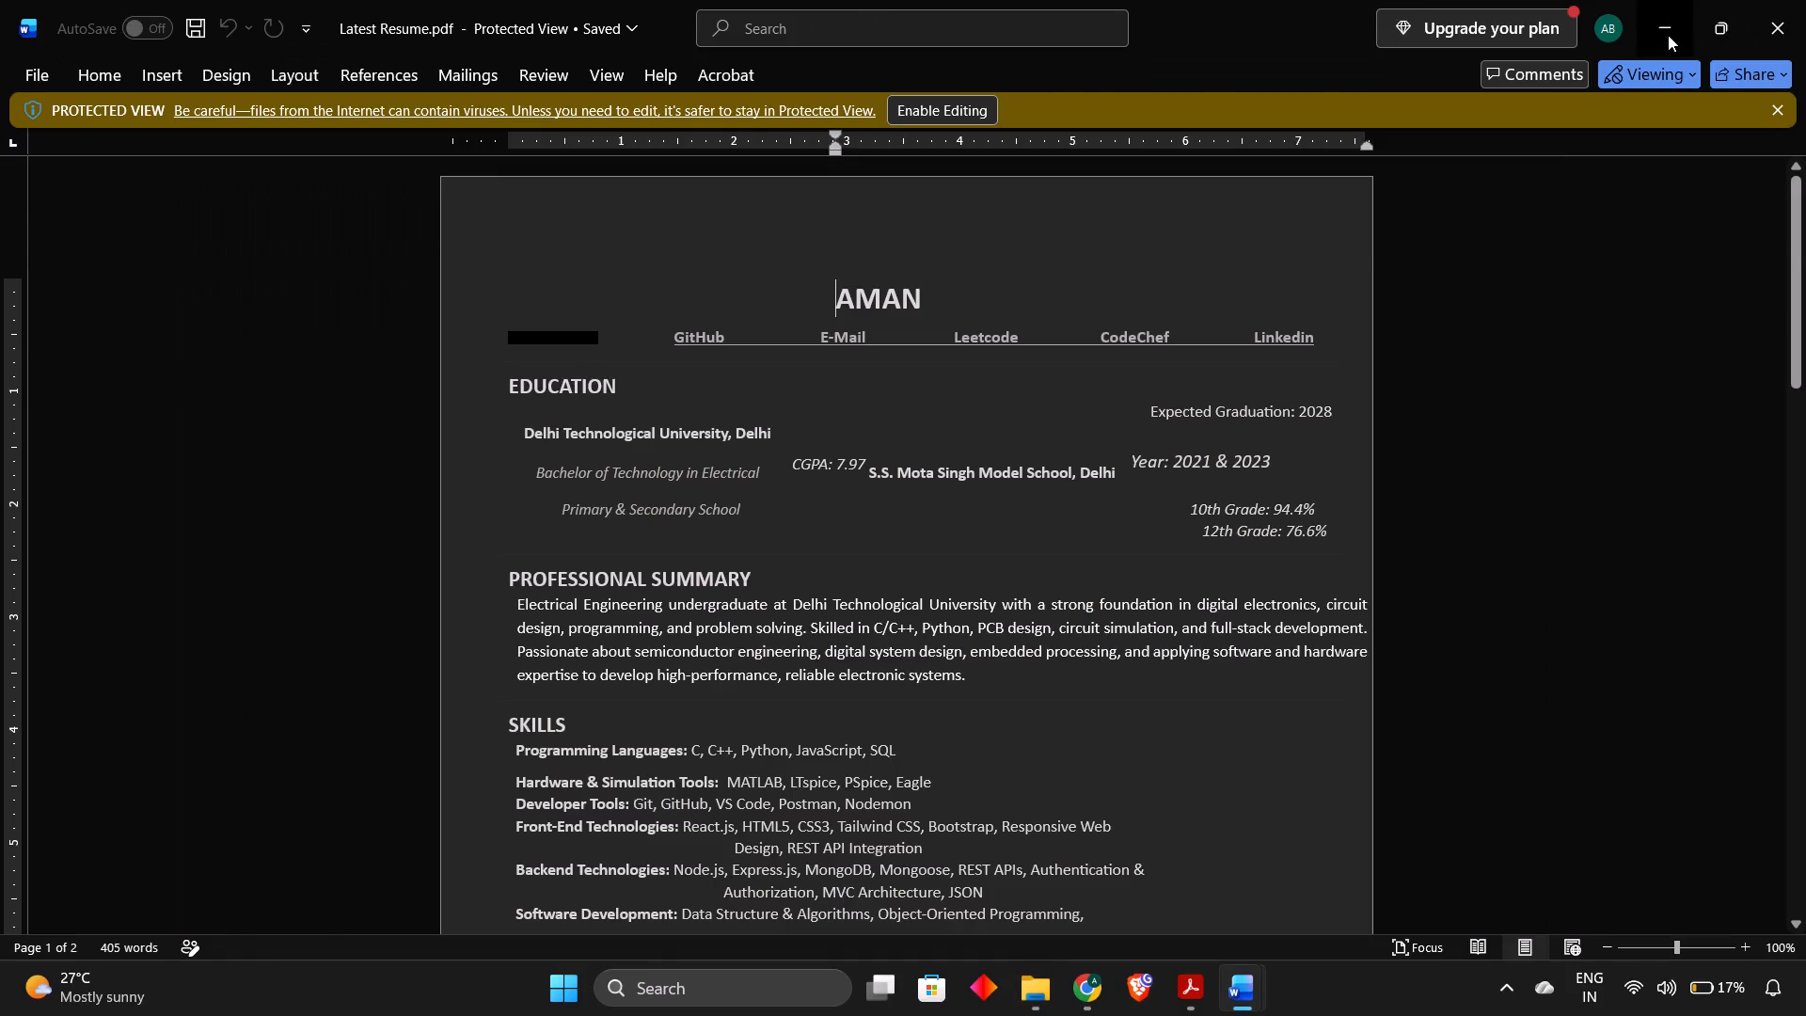
pyautogui.click(1681, 21)
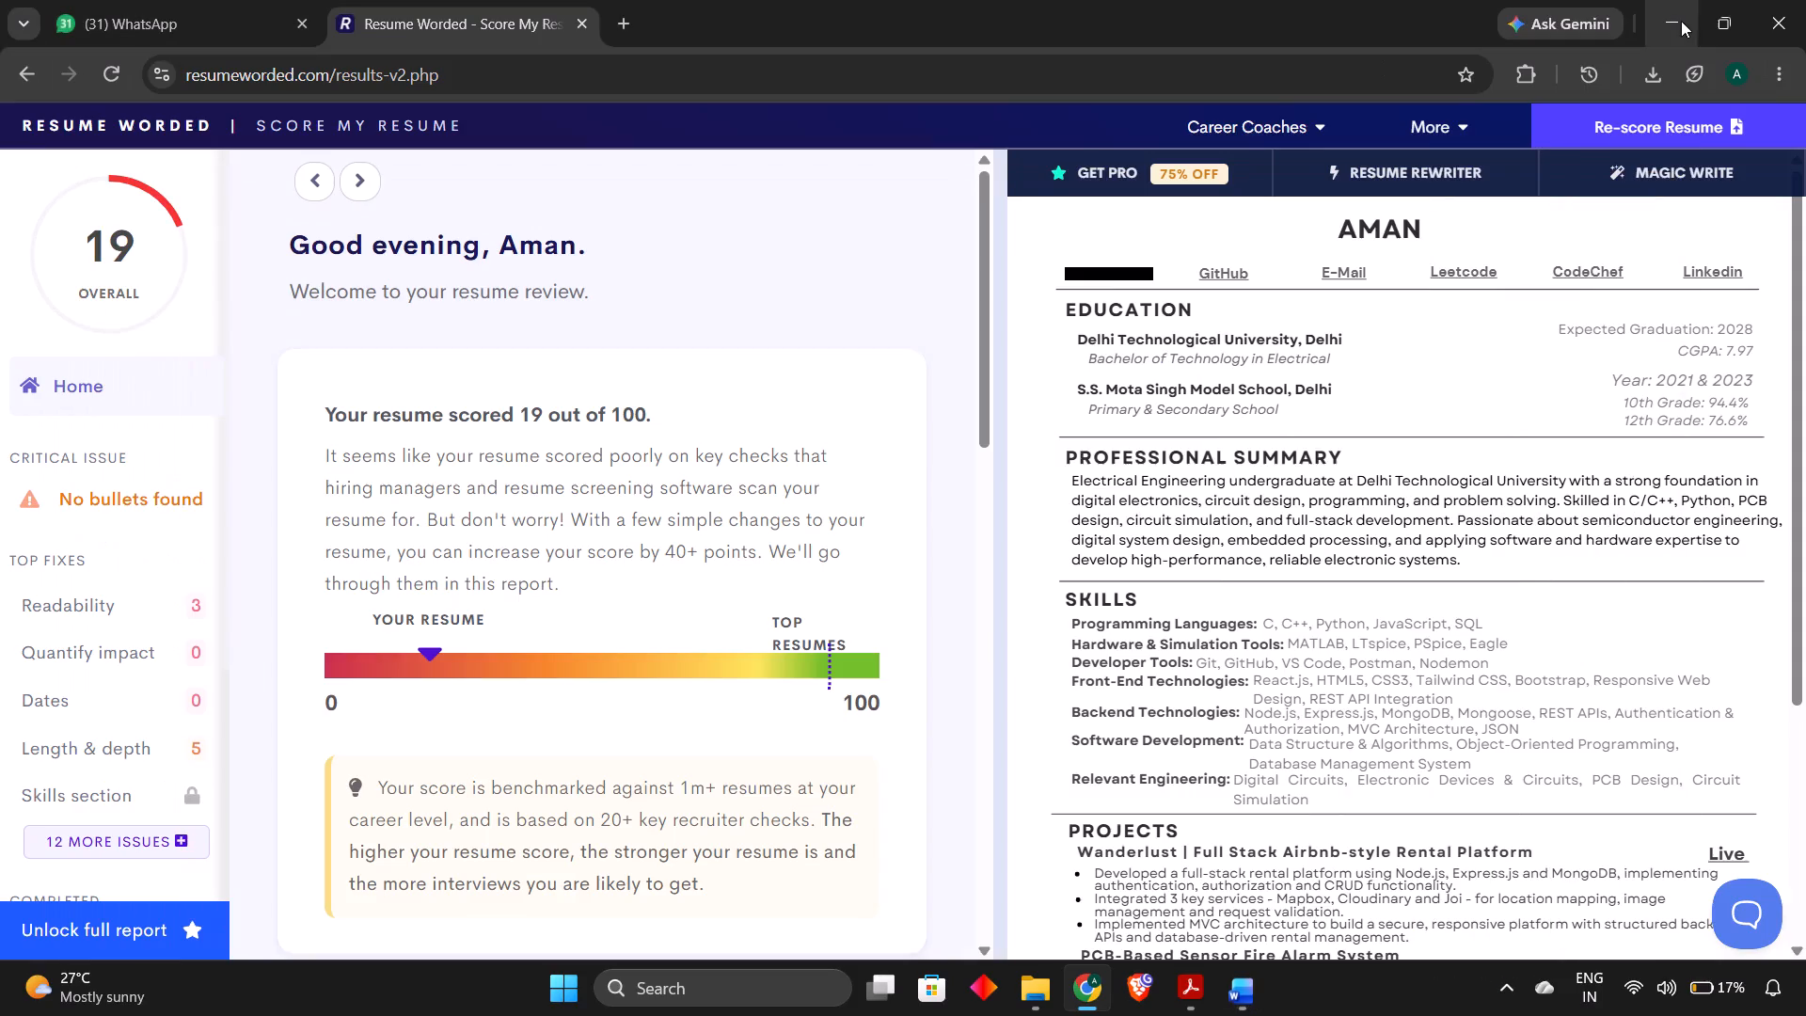
pyautogui.click(629, 25)
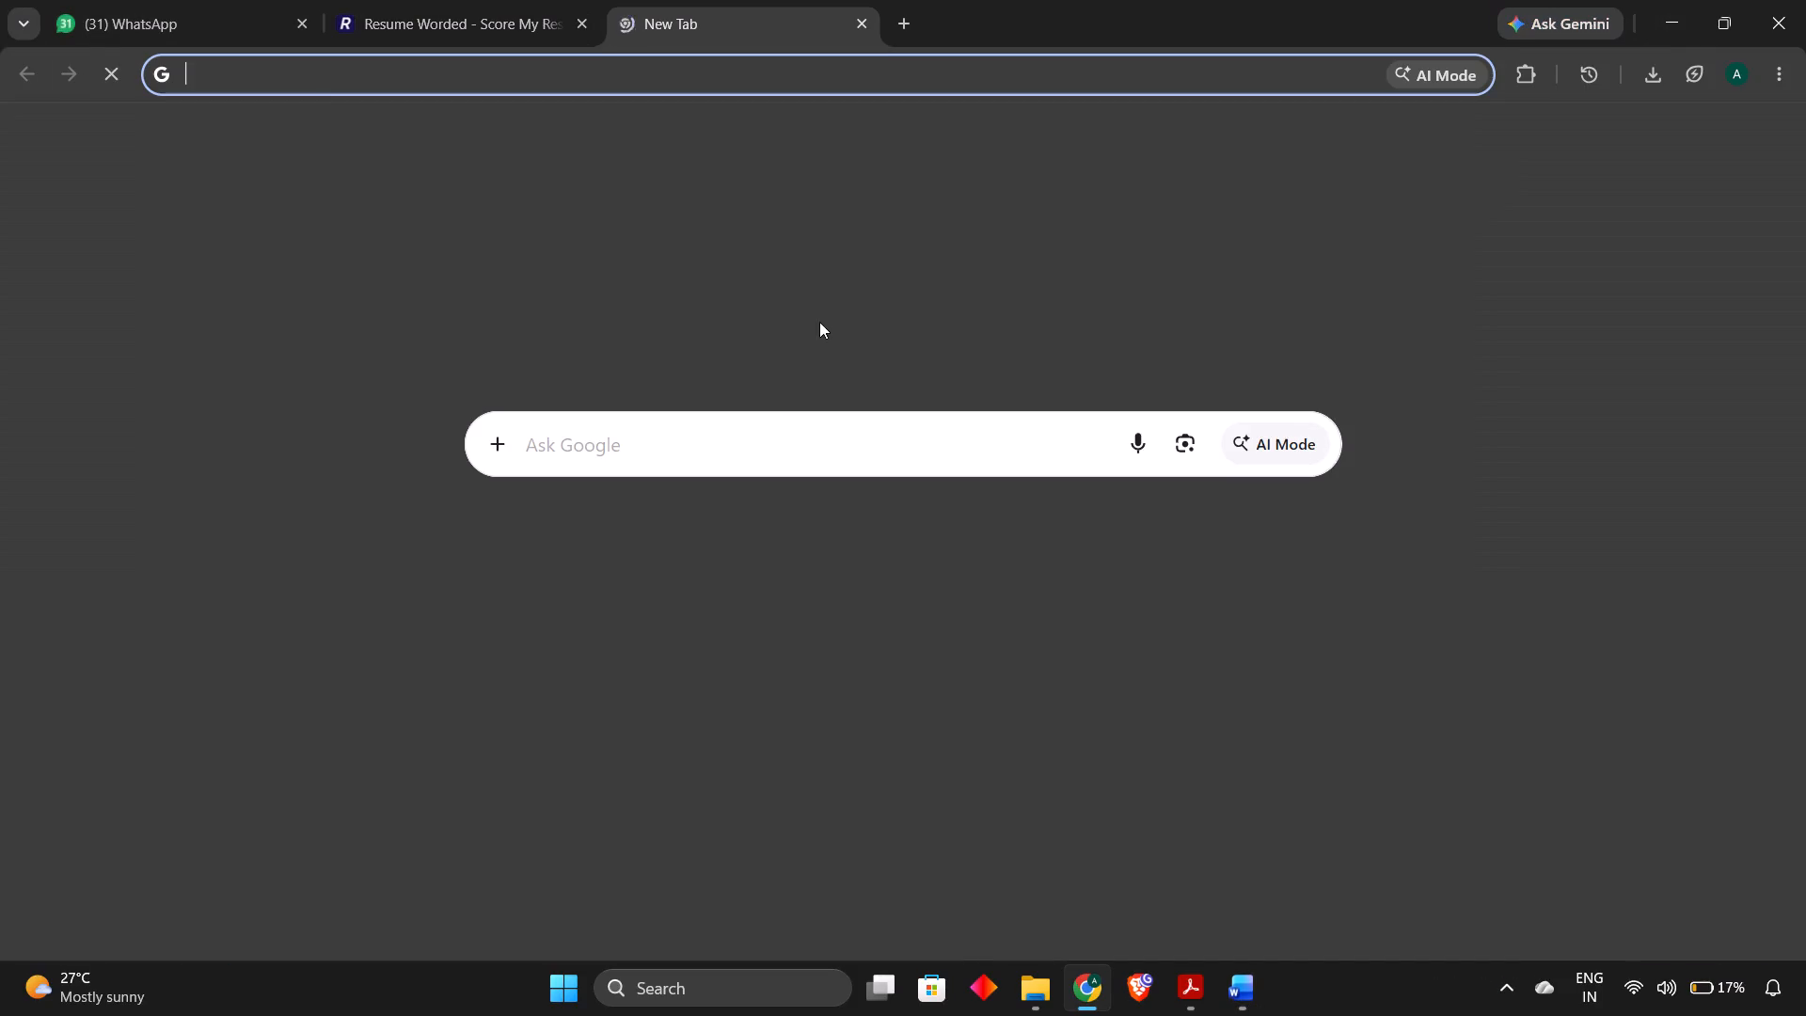
pyautogui.click(755, 419)
pyautogui.write('canva')
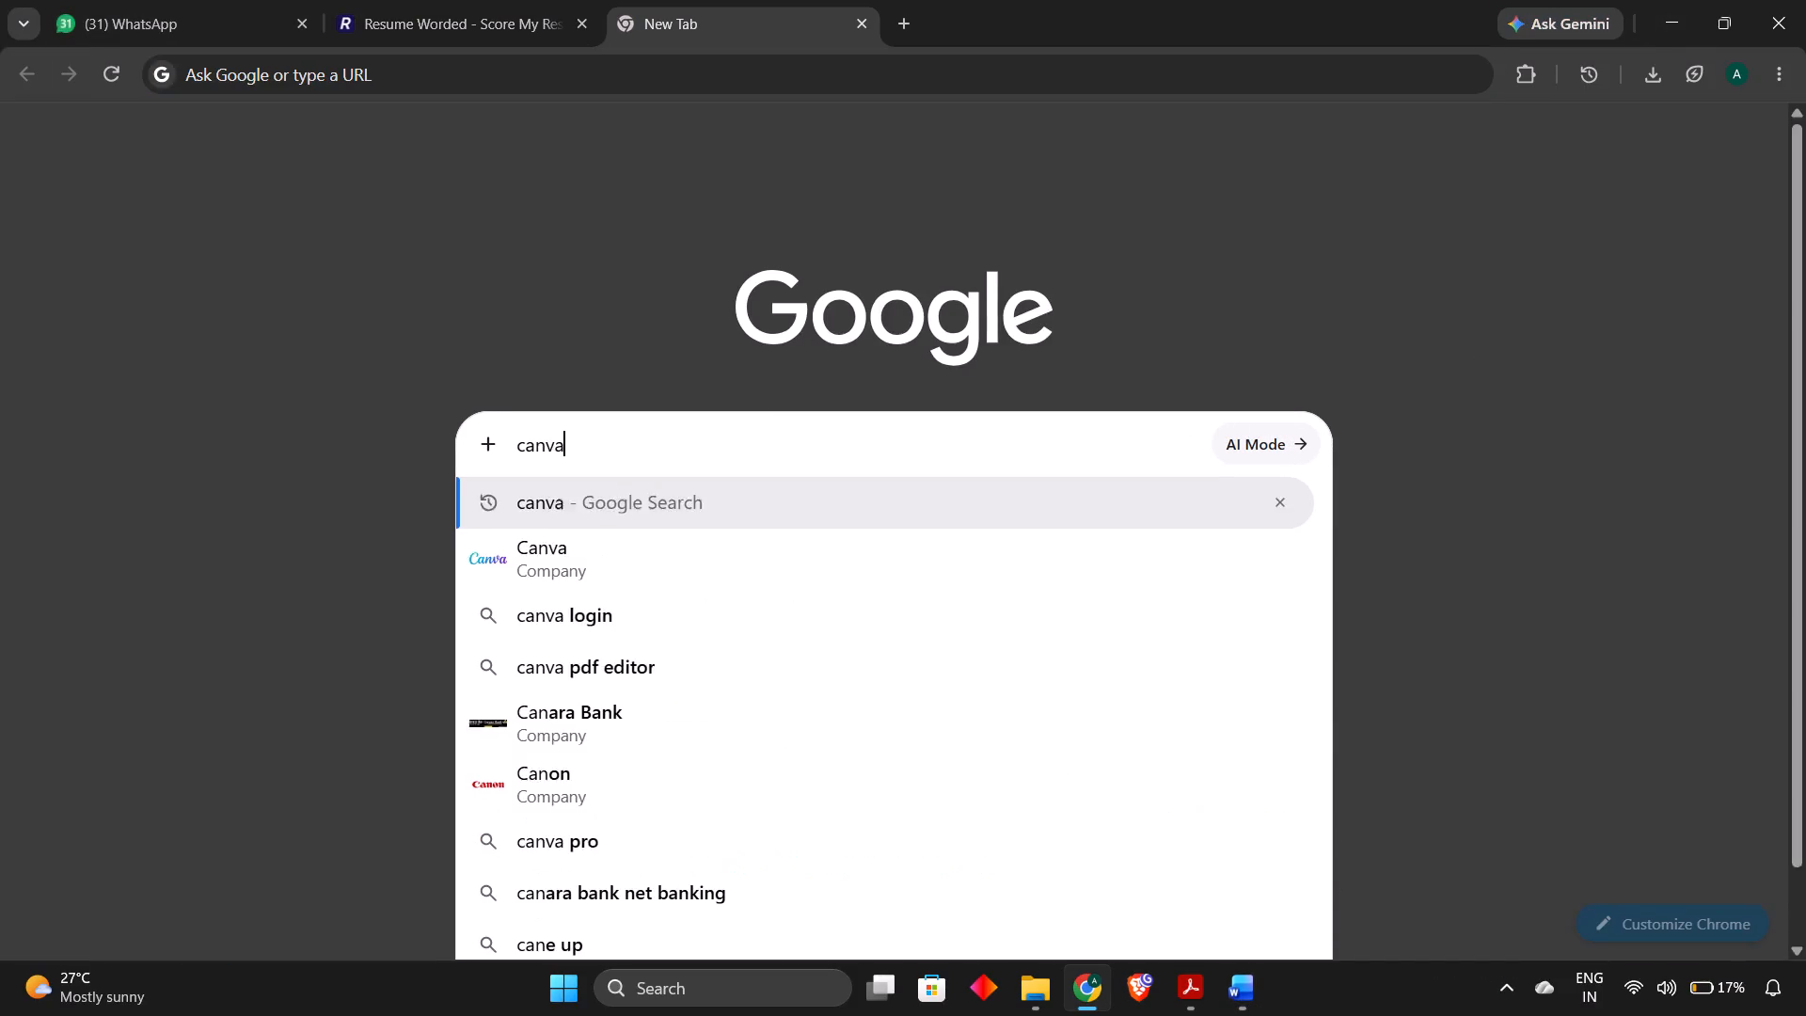
pyautogui.press('Return')
pyautogui.press('.')
pyautogui.click(455, 341)
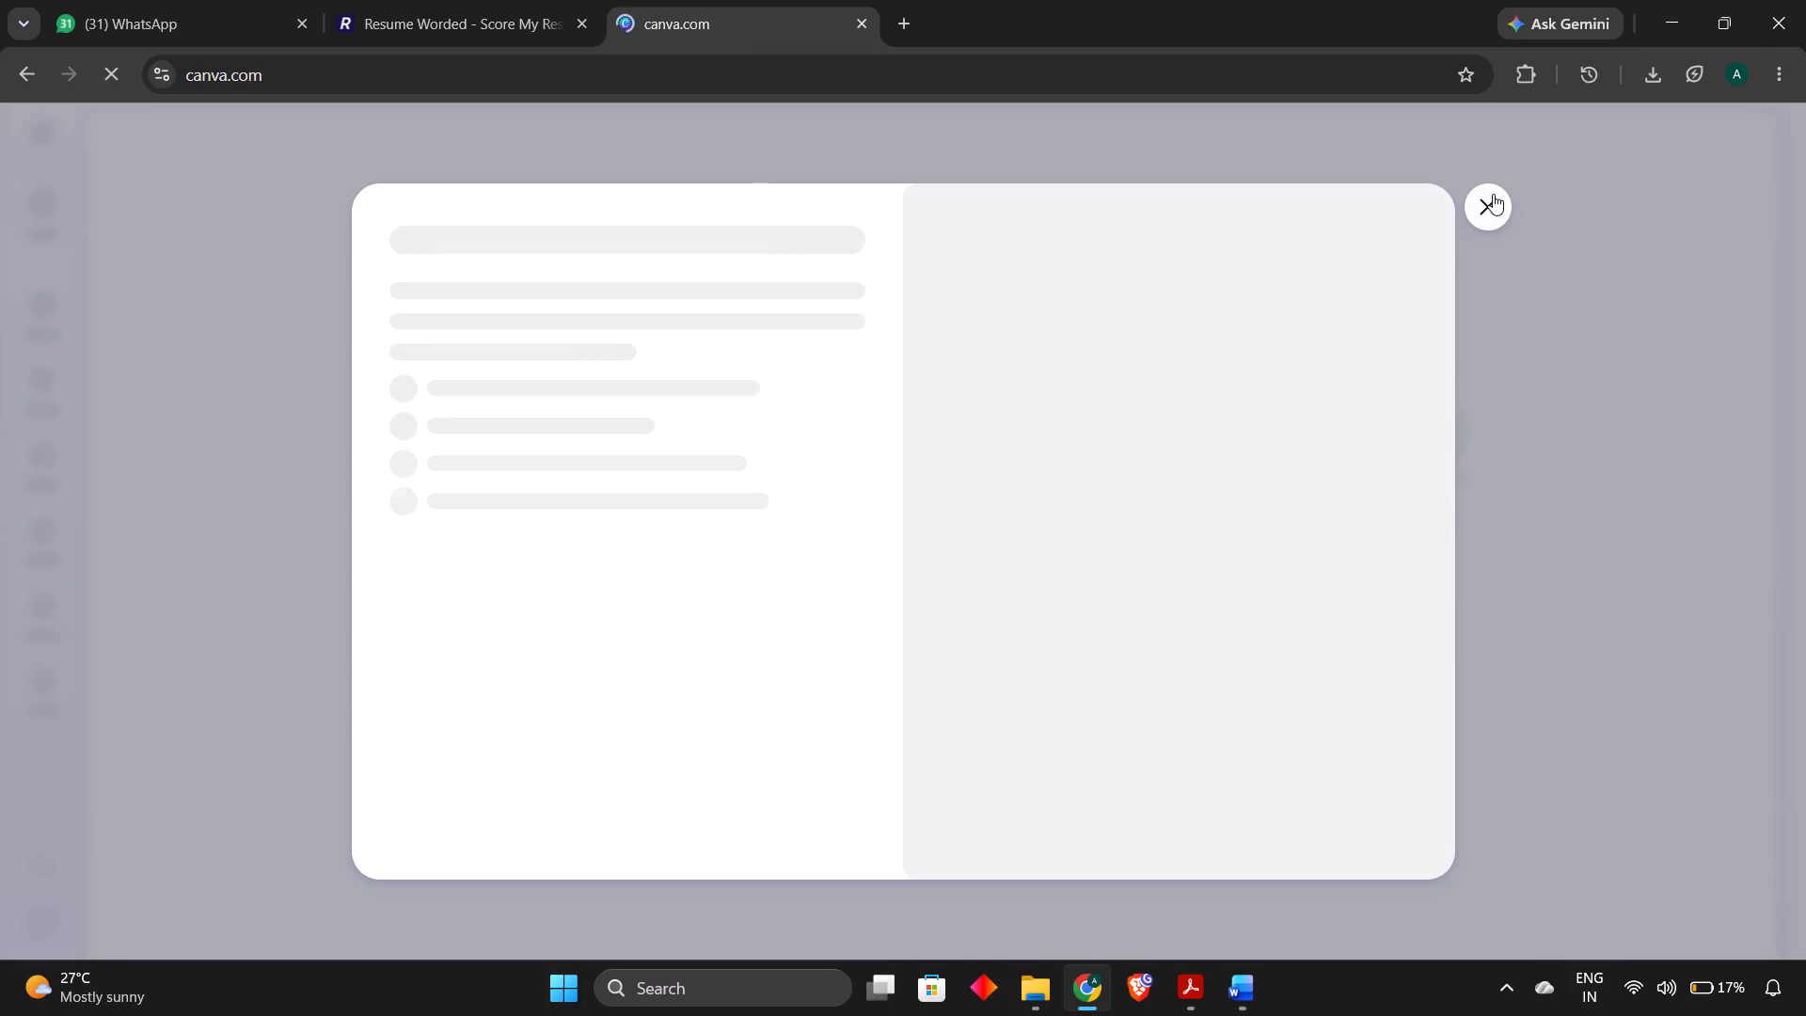
pyautogui.click(1493, 195)
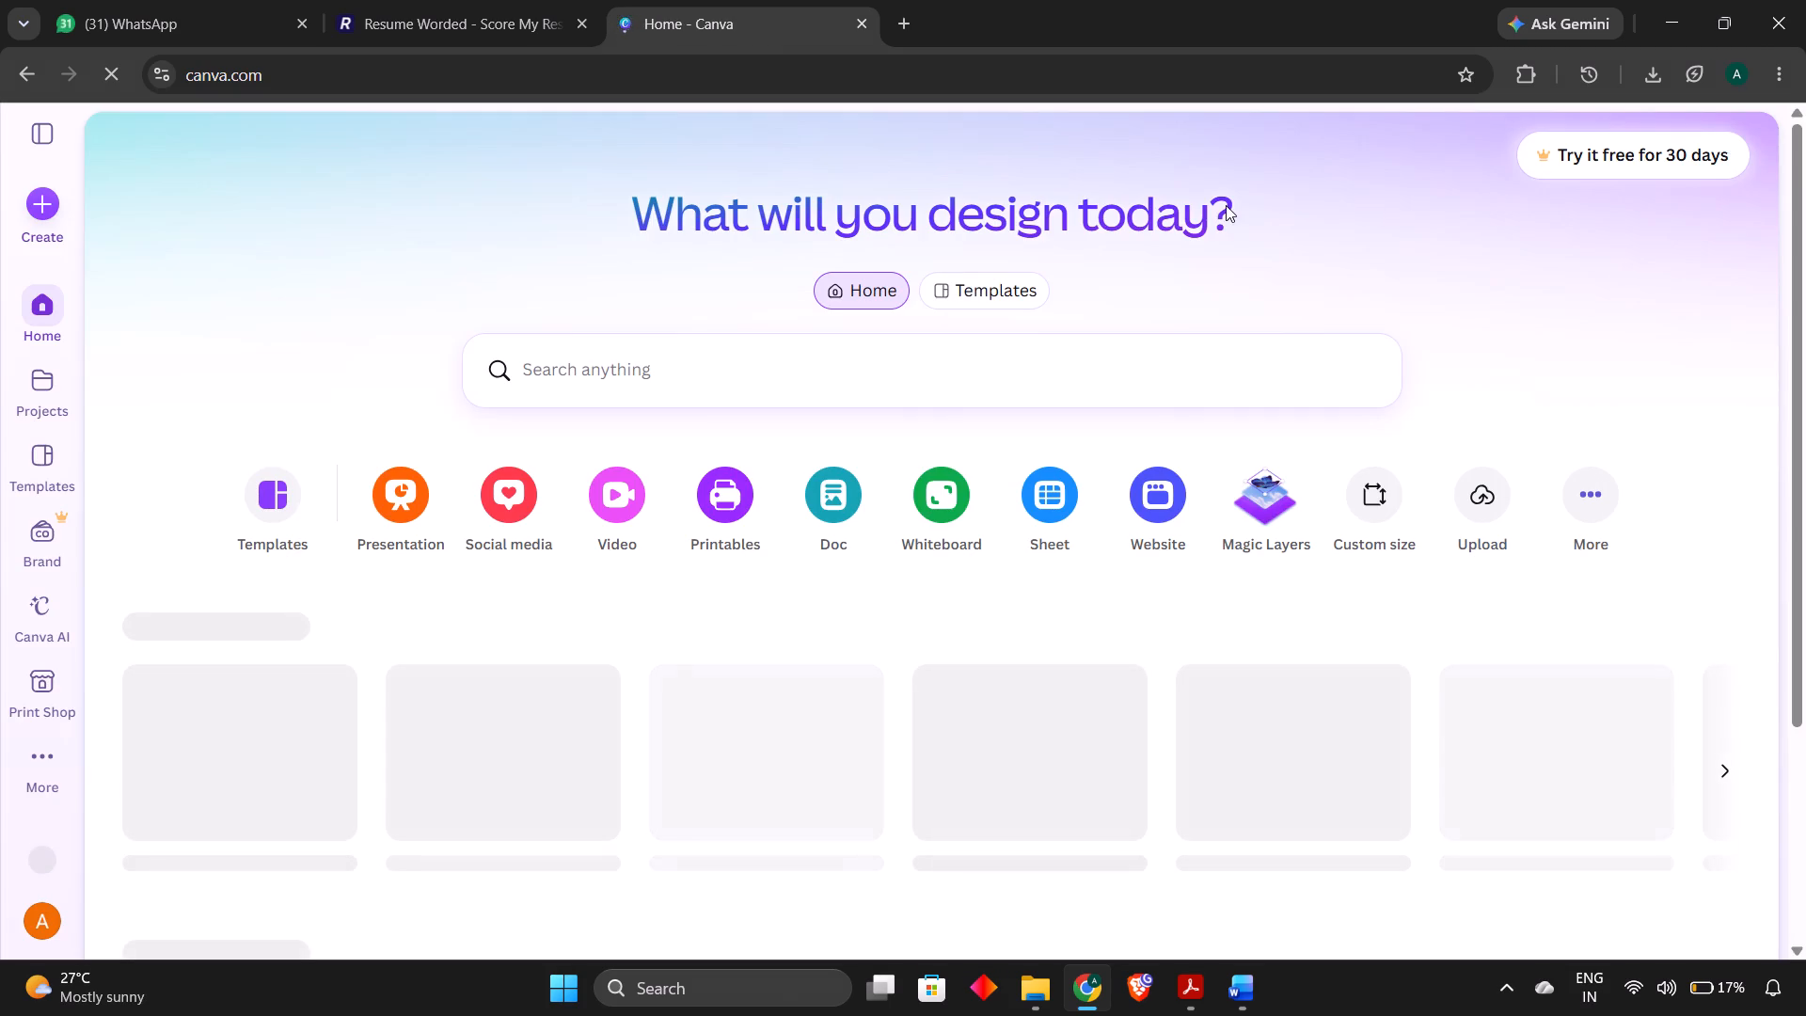
# Open the Latest Resume design from the recent designs on the Canva home page.
pyautogui.click(433, 0)
pyautogui.click(675, 0)
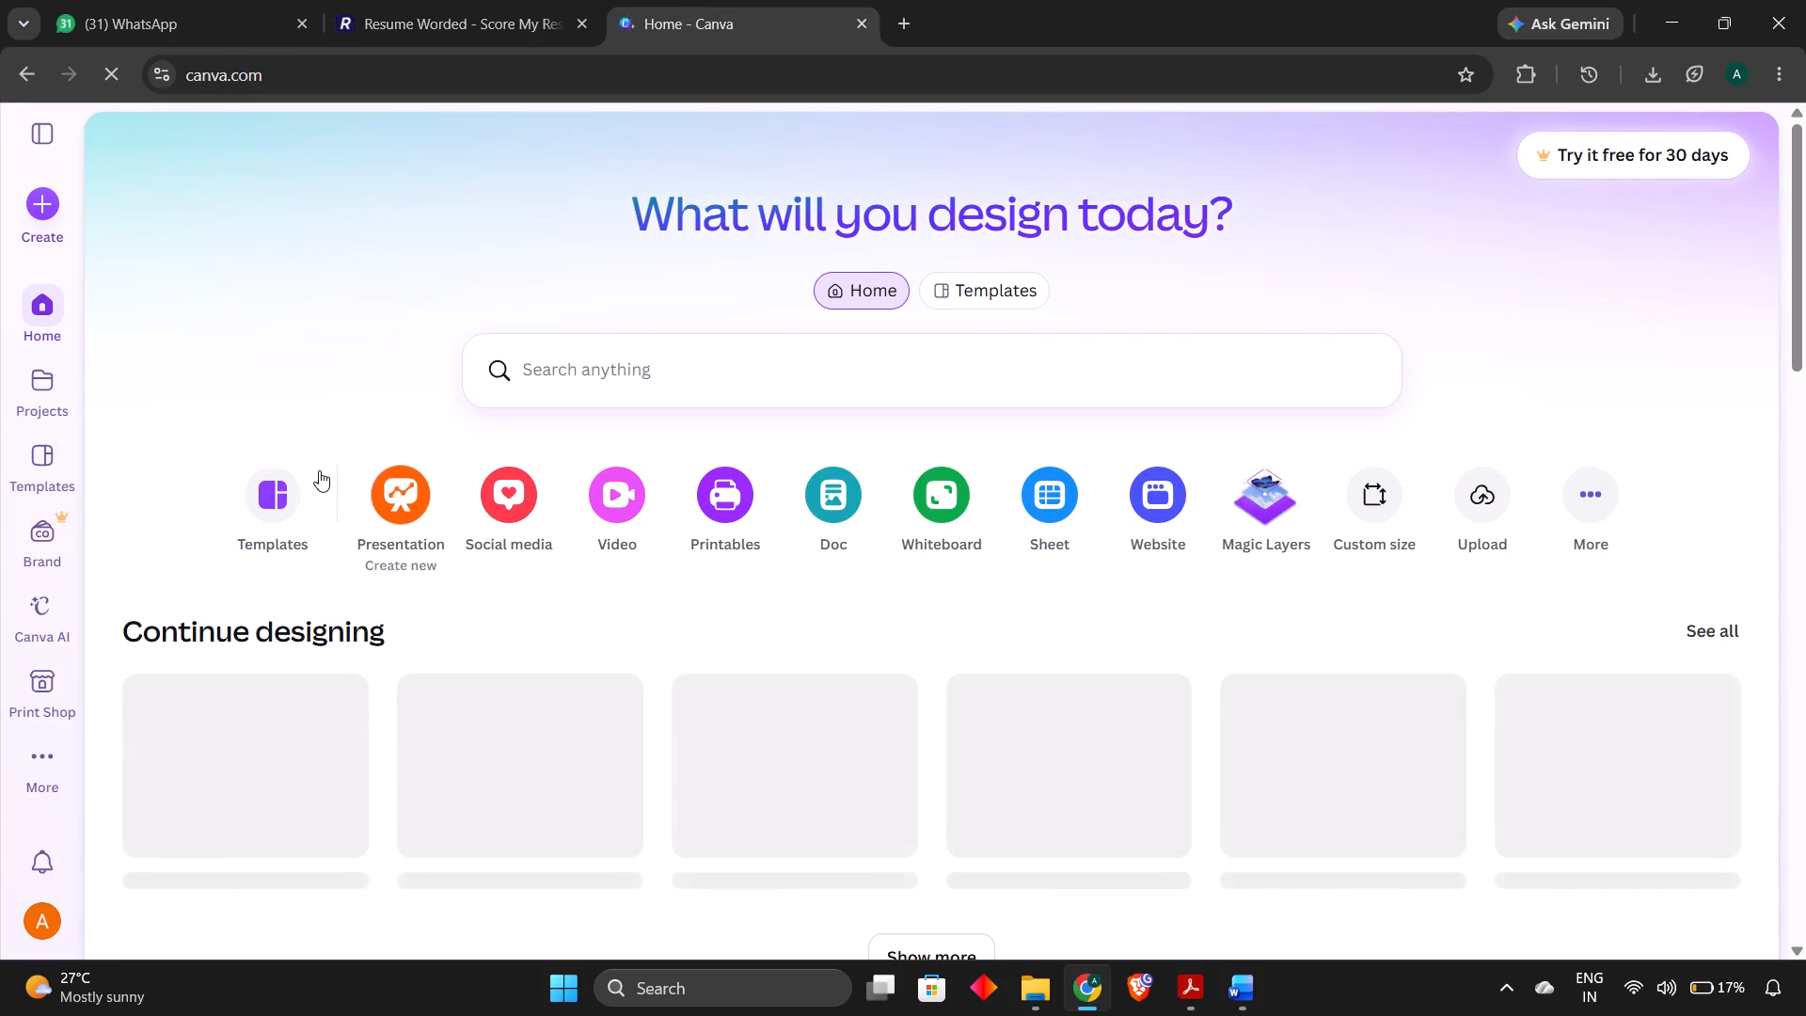
pyautogui.scroll(-1, 362, 517)
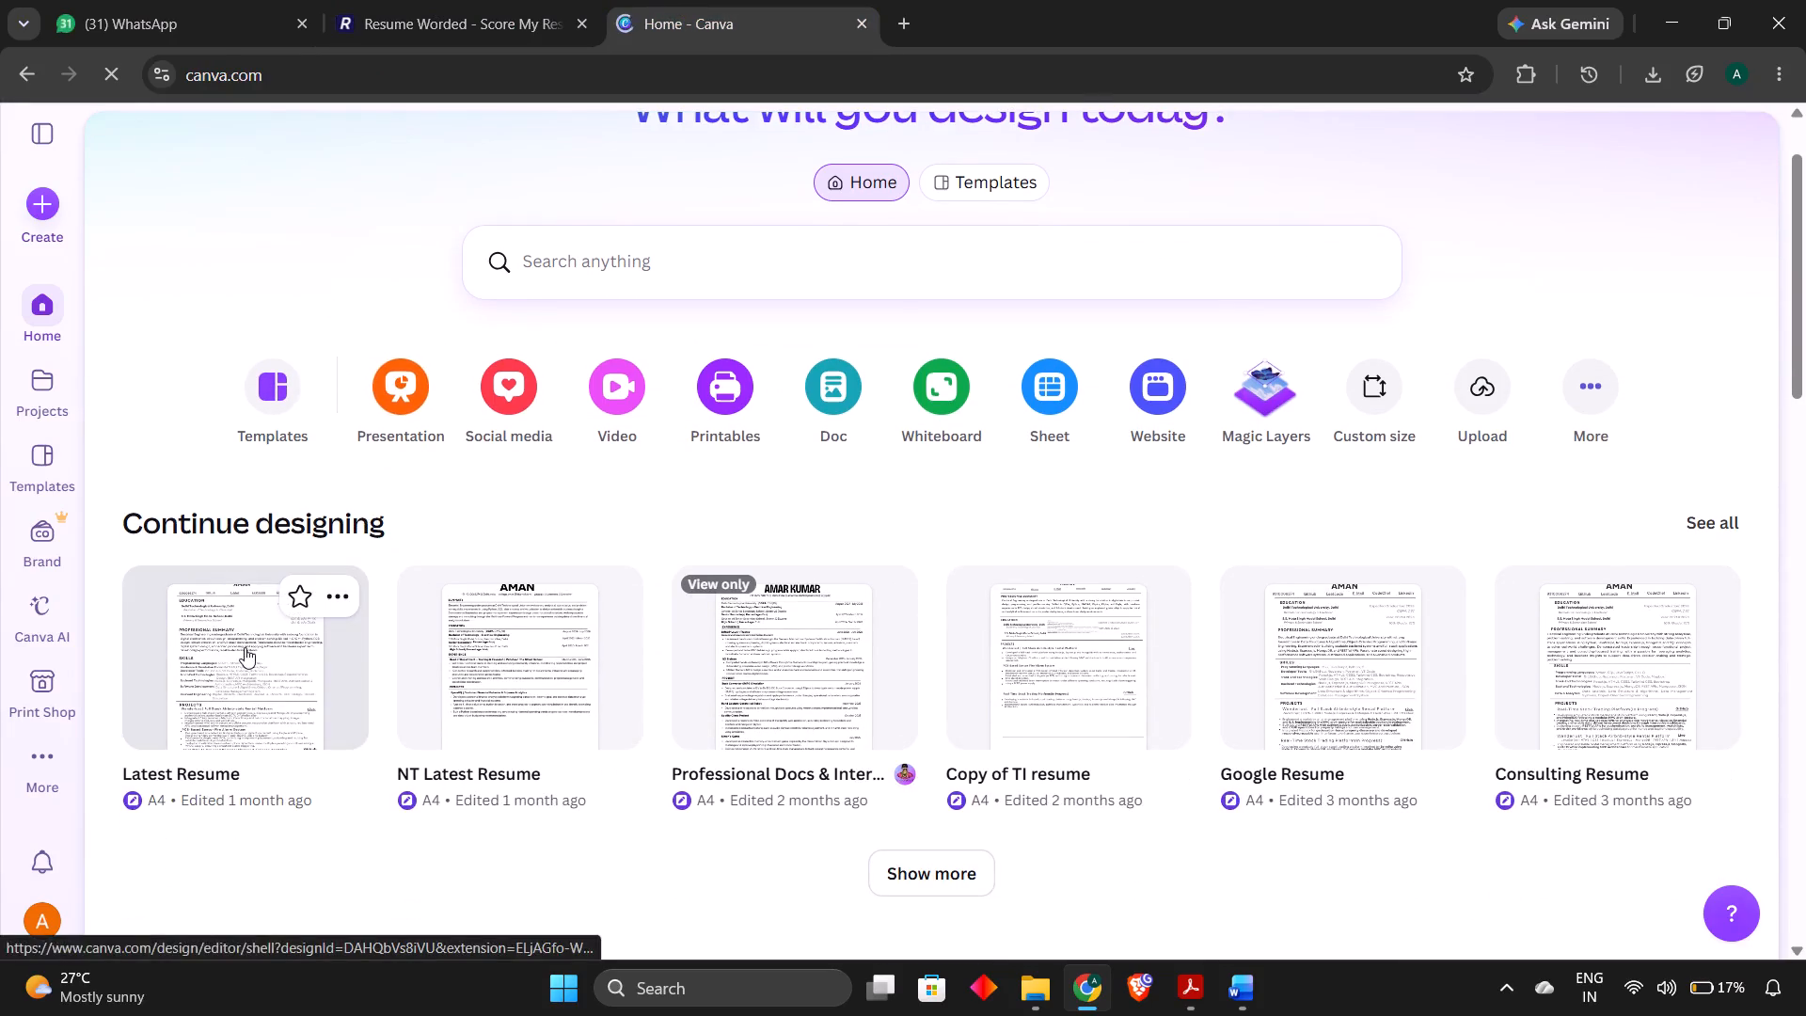
pyautogui.tripleClick(245, 647)
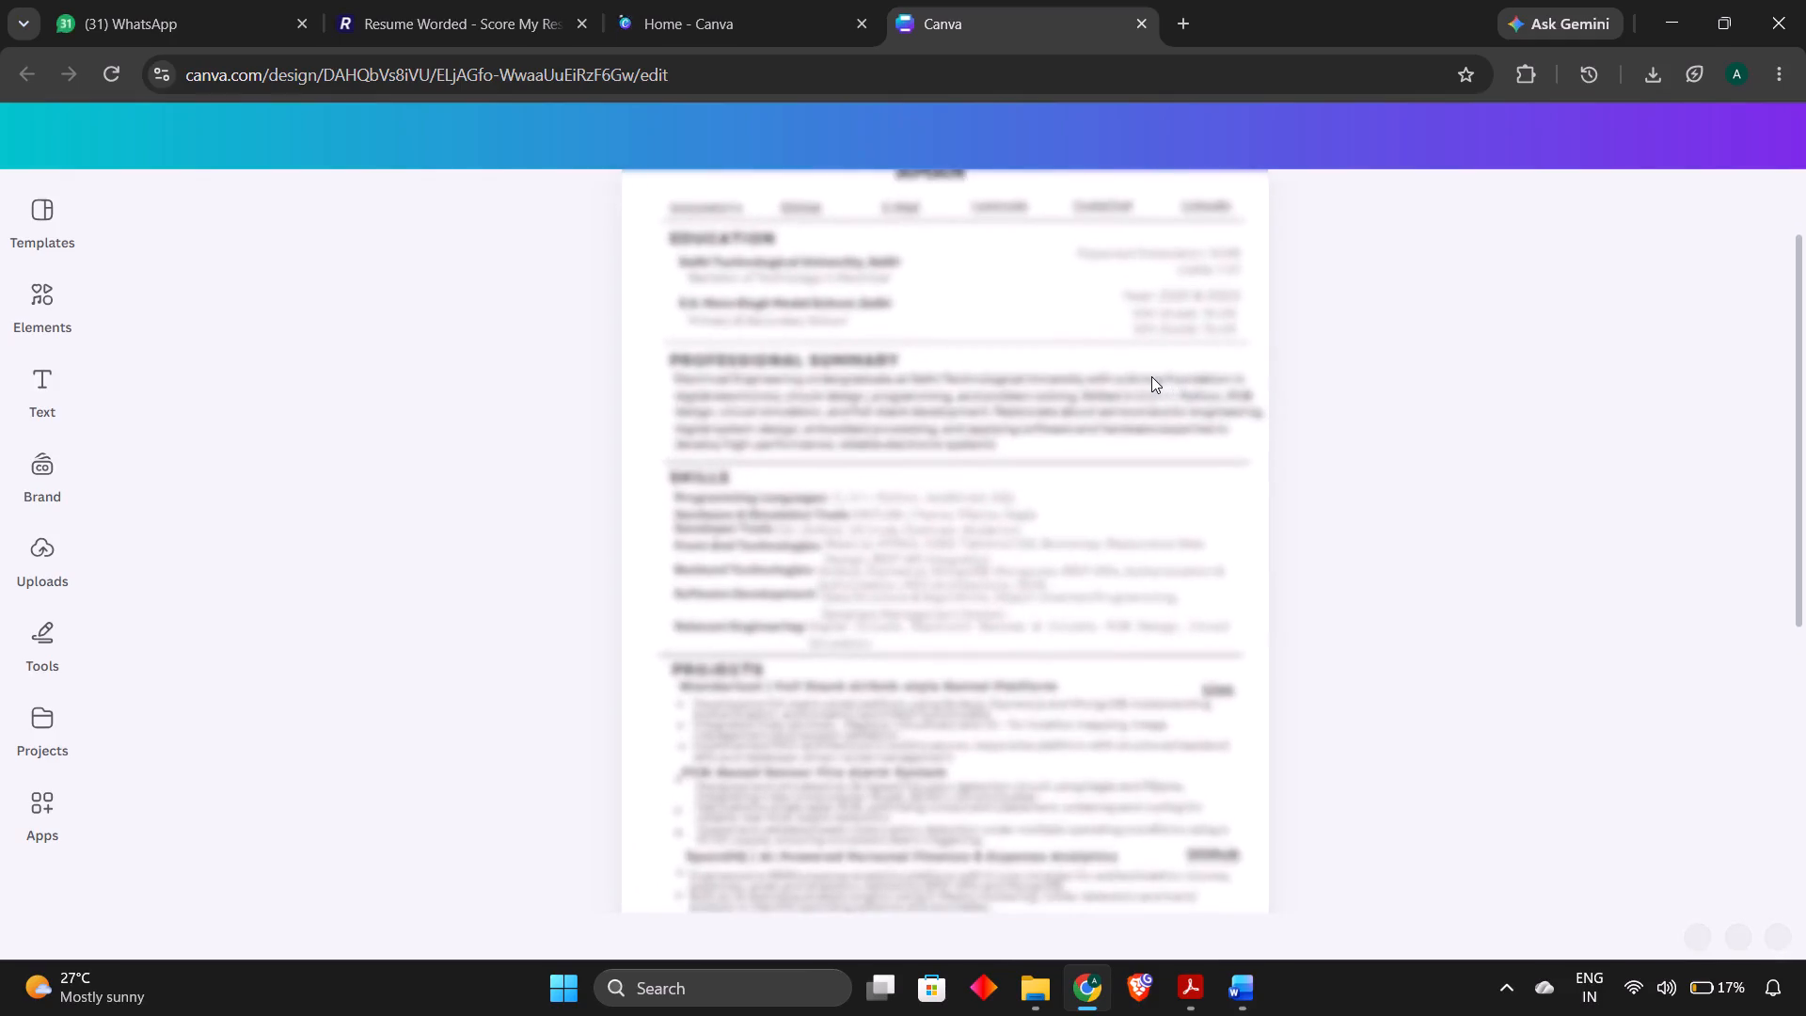
# Change the font of the name heading at the top of the resume to Calibri (MS).
pyautogui.scroll(4, 1151, 376)
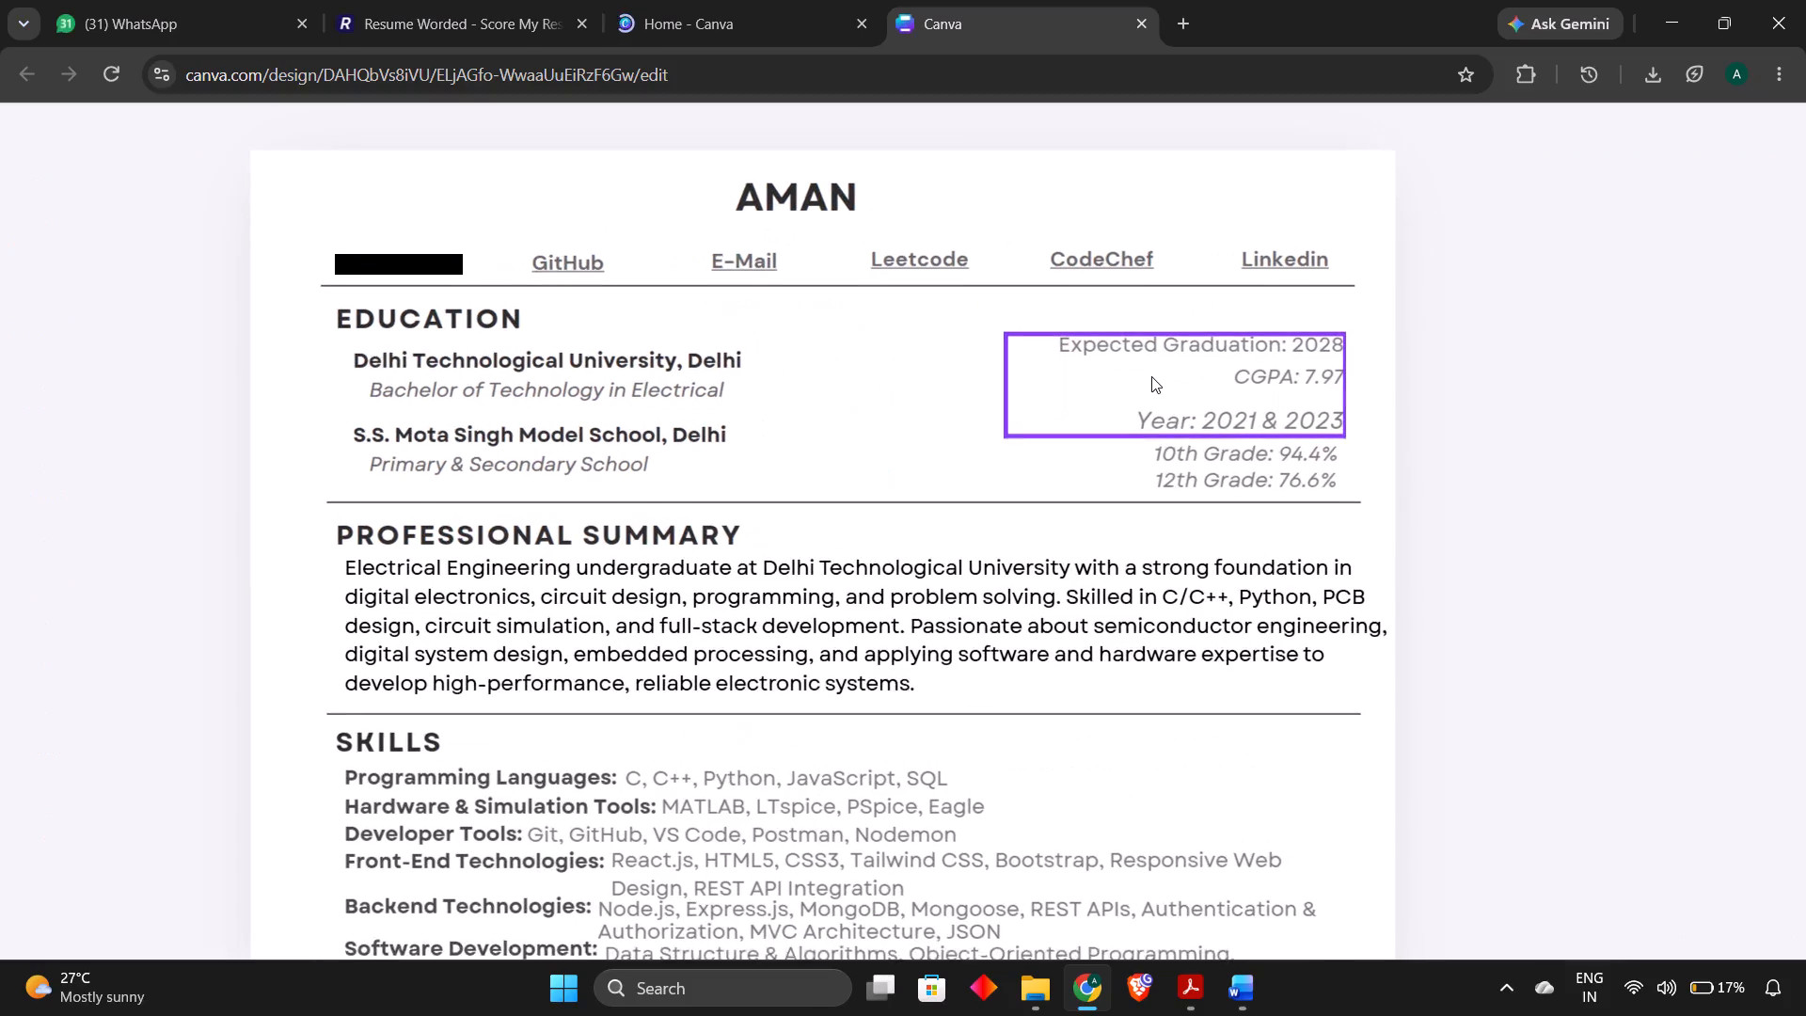
pyautogui.click(802, 189)
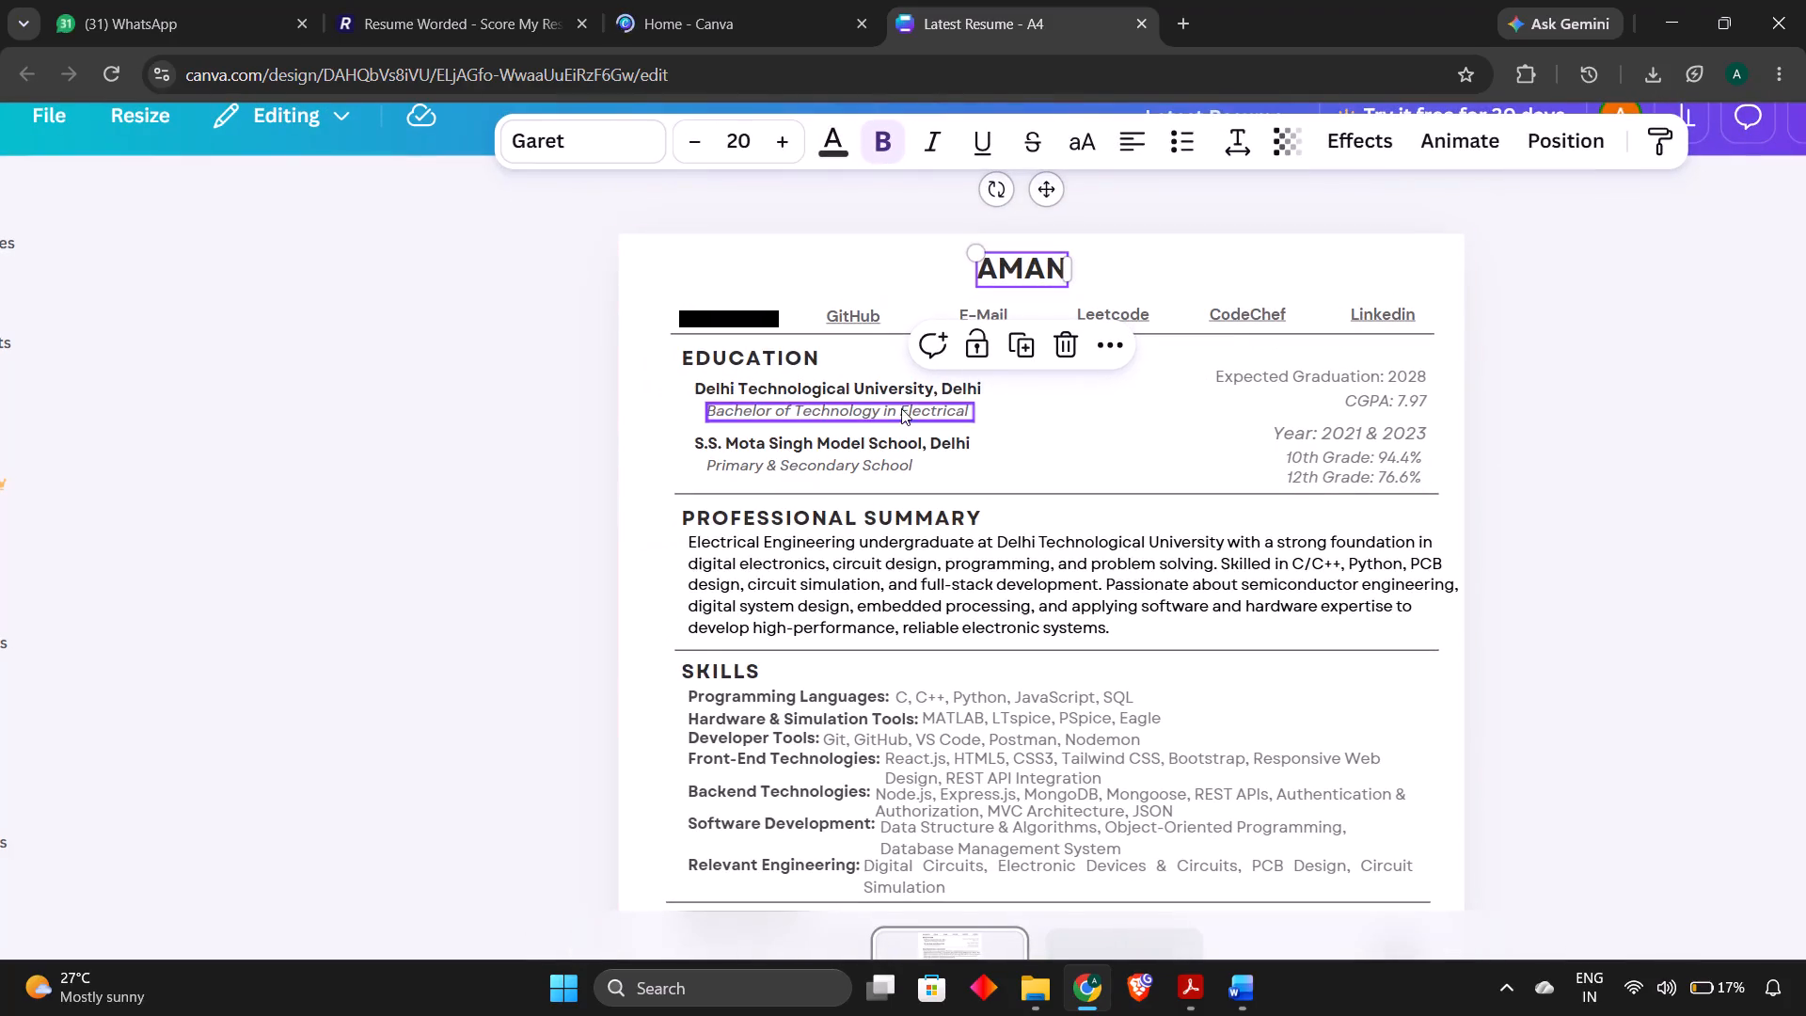
pyautogui.click(631, 161)
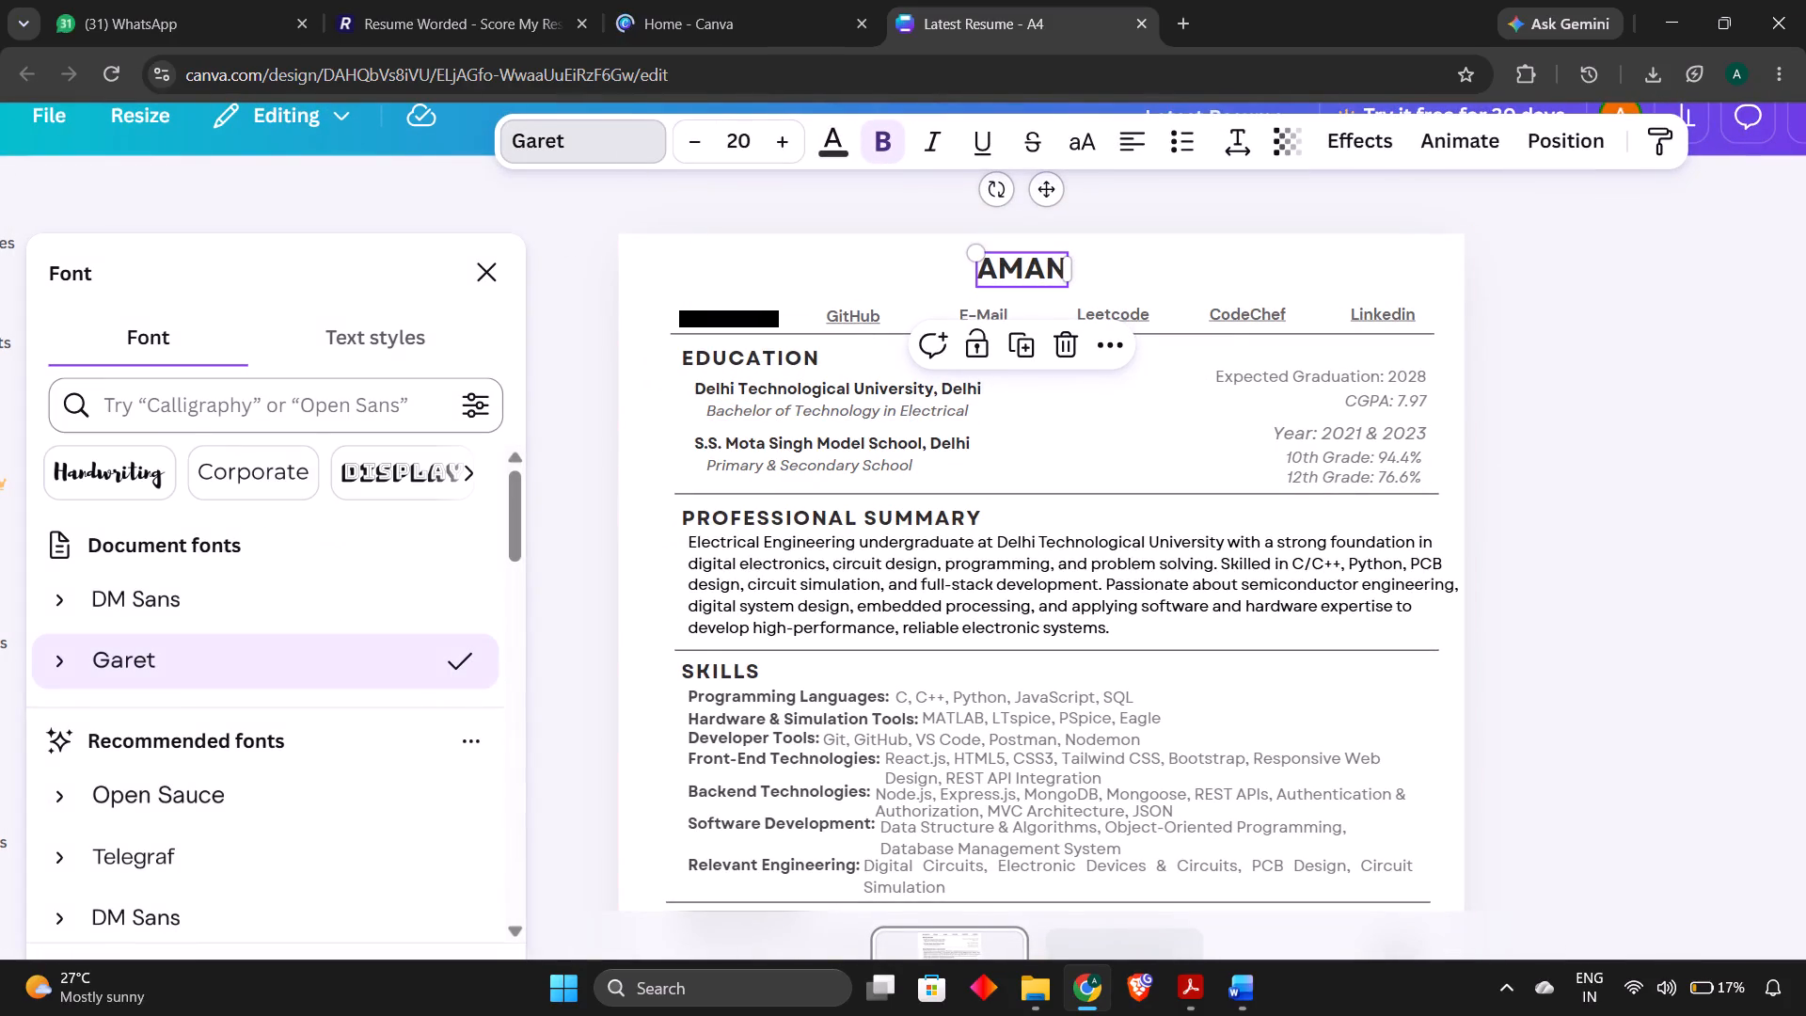
pyautogui.click(215, 414)
pyautogui.write('caliber')
pyautogui.press('BackSpace')
pyautogui.press('BackSpace')
pyautogui.press('BackSpace')
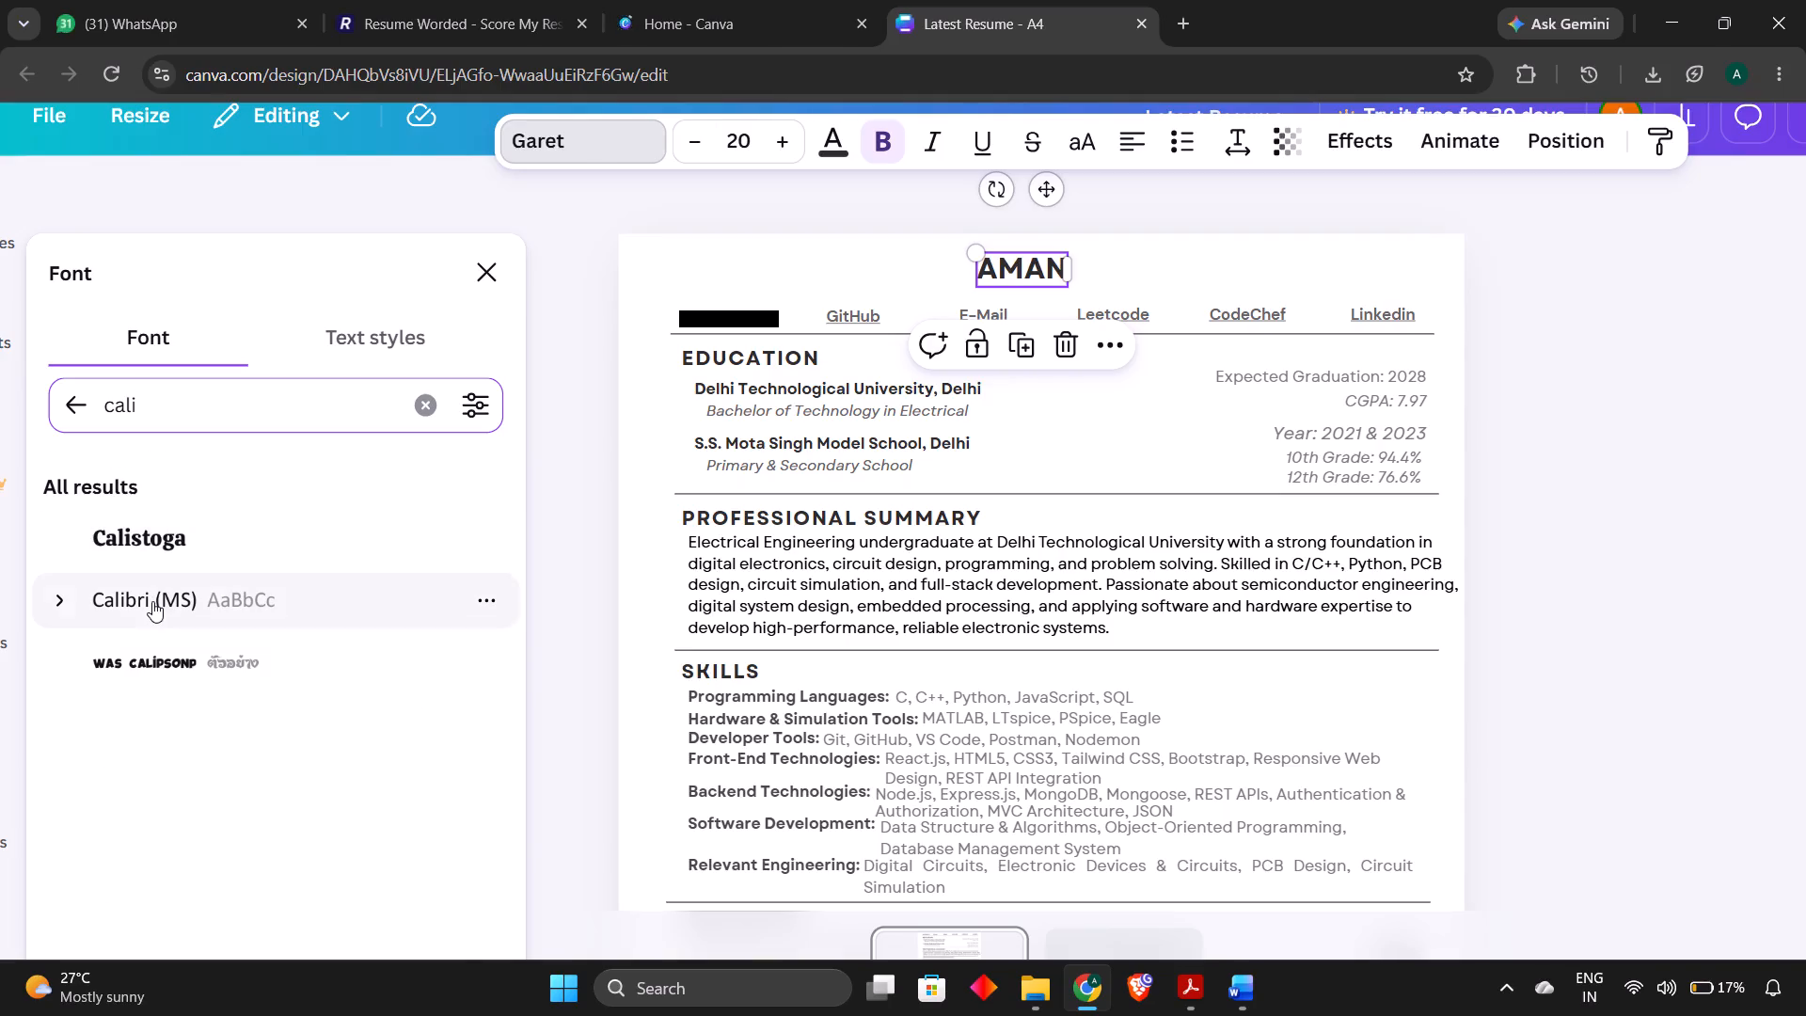
pyautogui.click(152, 601)
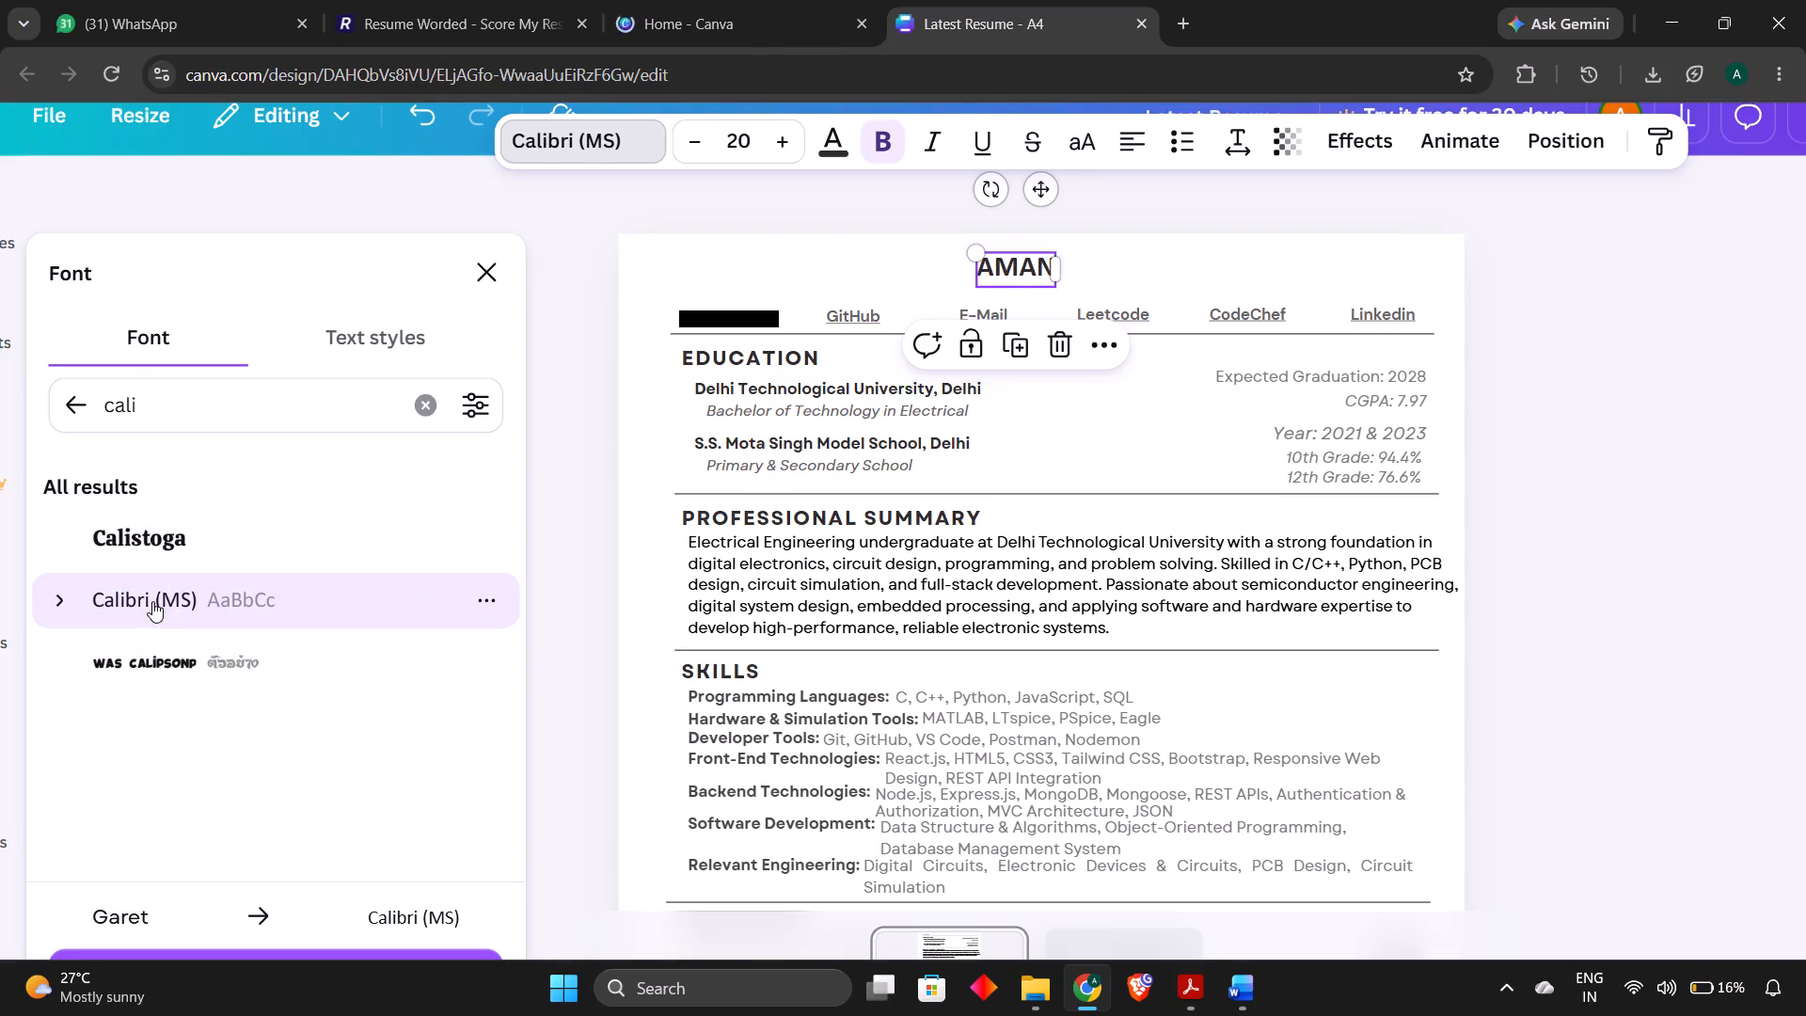
pyautogui.click(1593, 389)
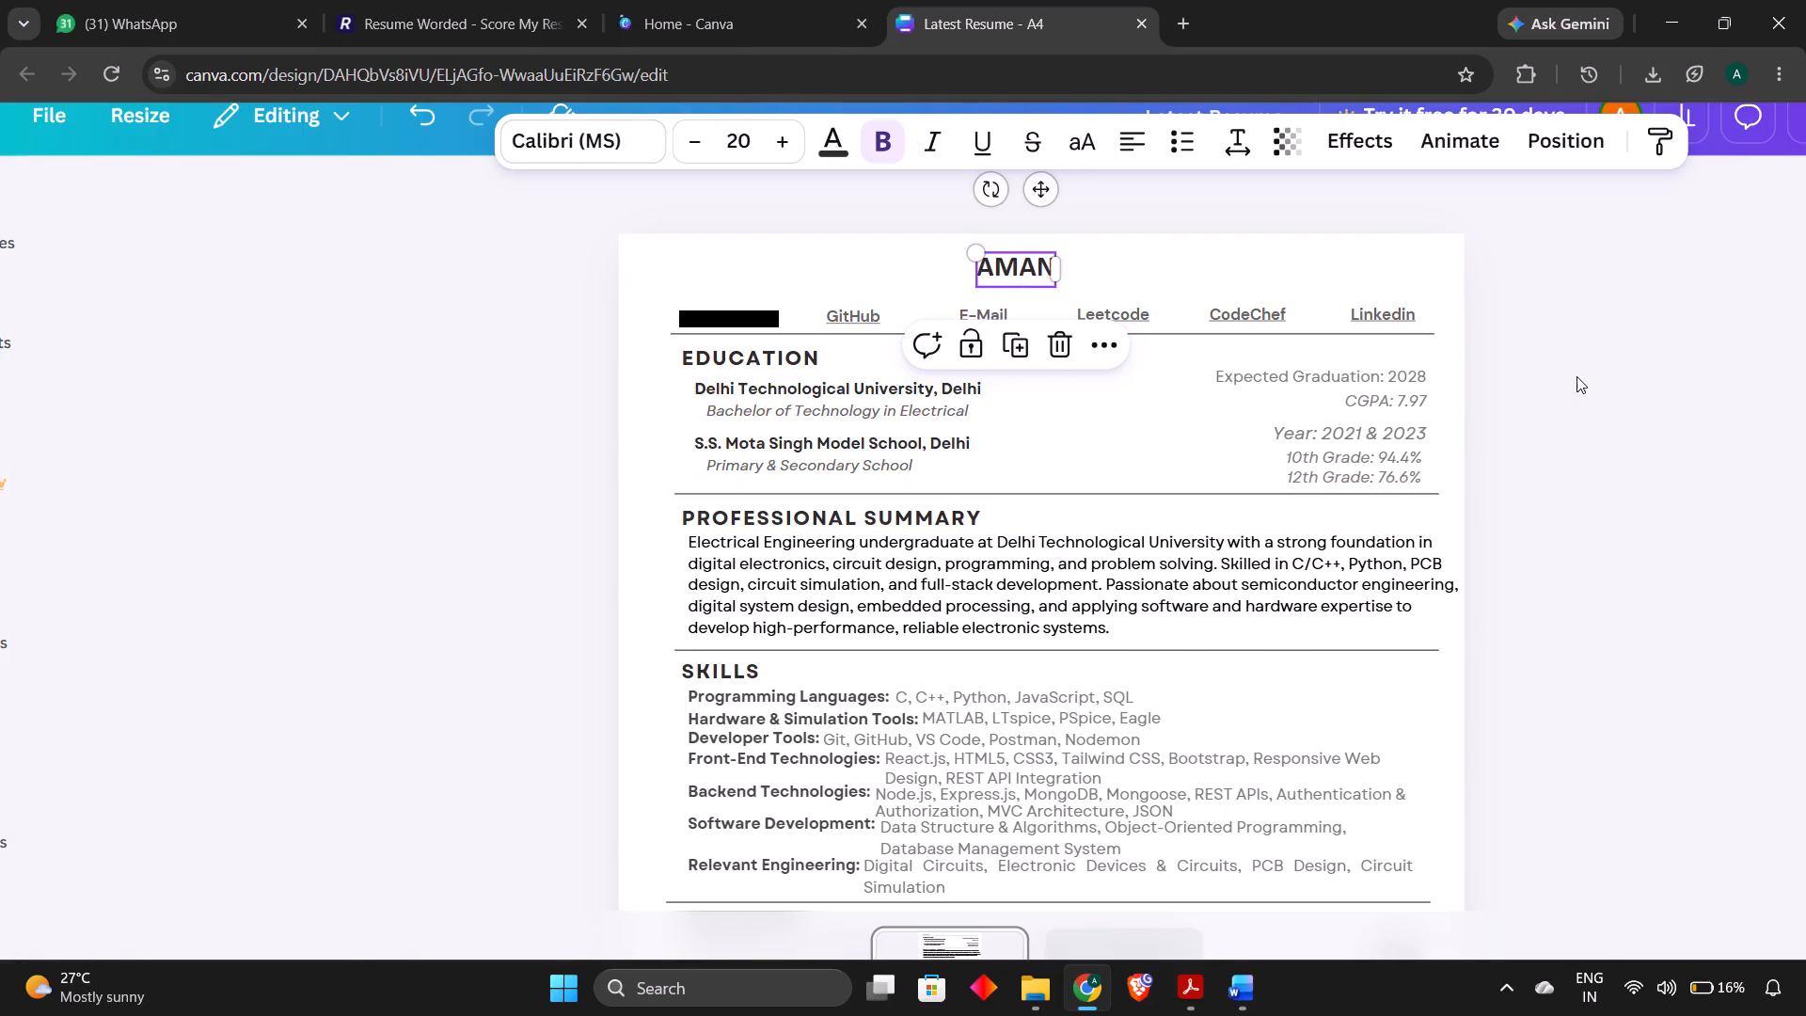
# Select every element on the resume page, set all the text to Calibri (MS), and clear the selection.
pyautogui.scroll(-1, 1580, 313)
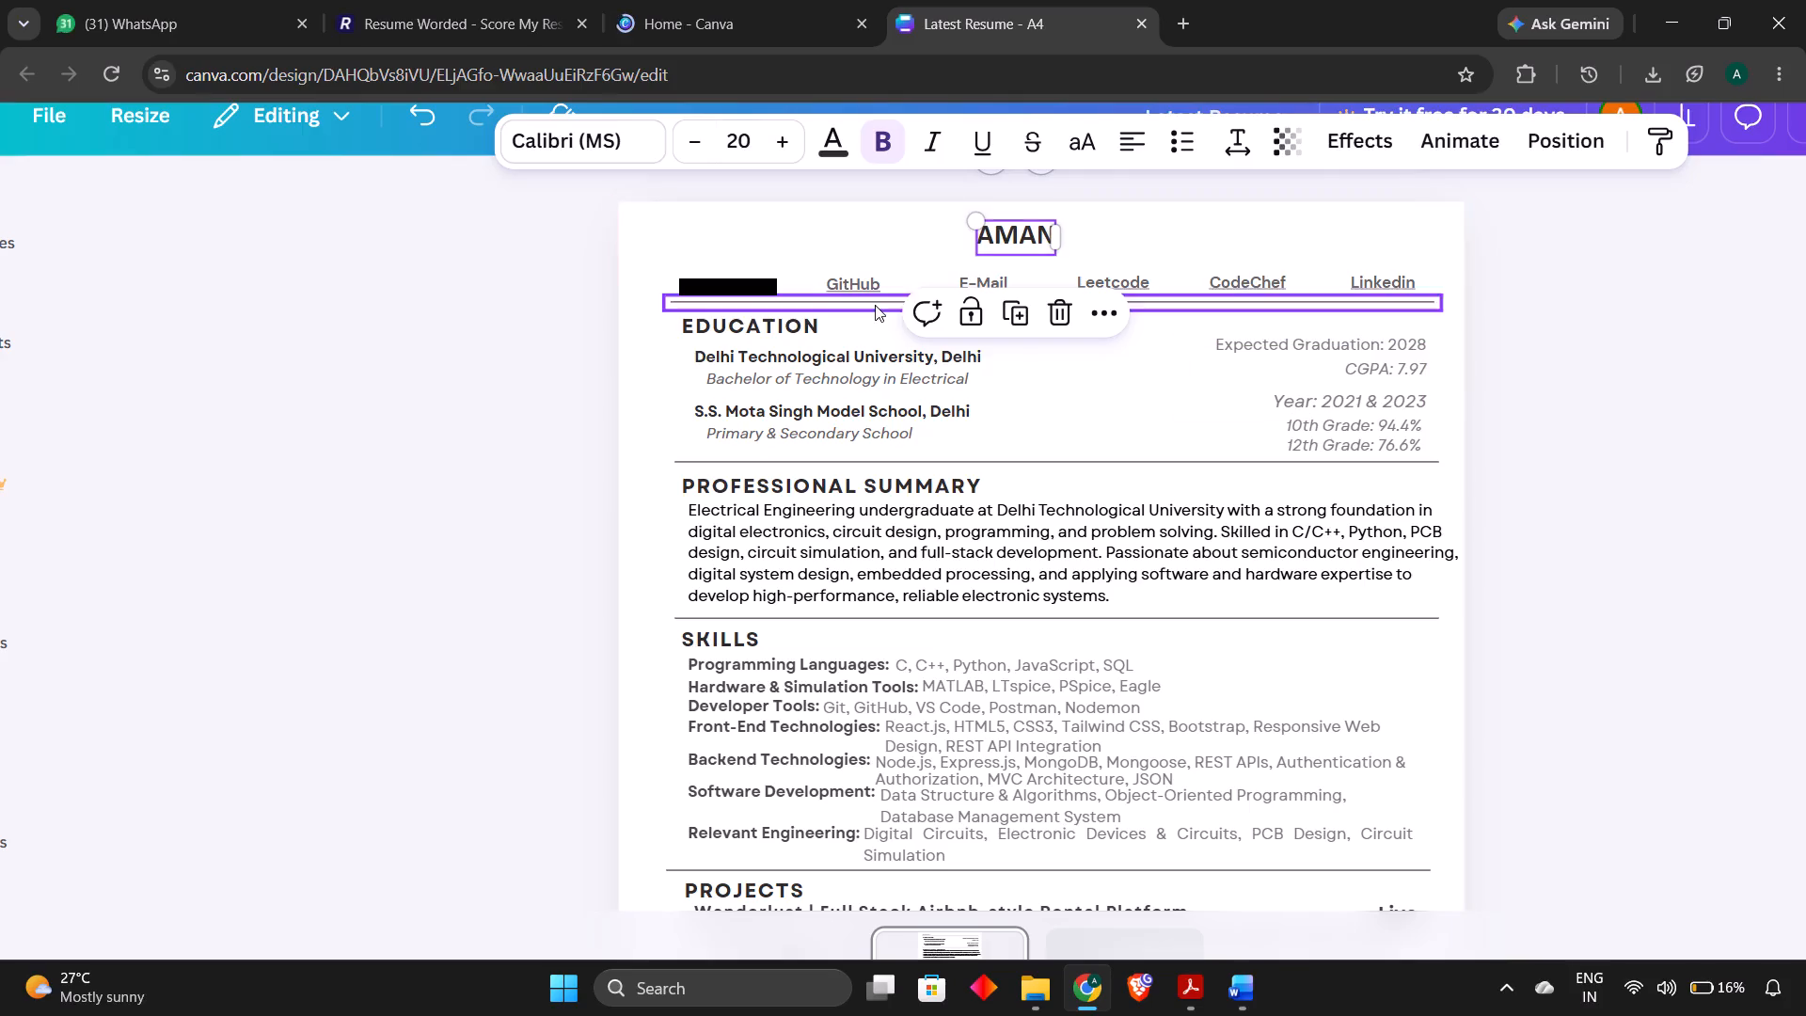
pyautogui.tripleClick(728, 238)
pyautogui.keyDown('ctrl'); pyautogui.click(728, 238); pyautogui.keyUp('ctrl')
pyautogui.hotkey('ctrl', 'a')
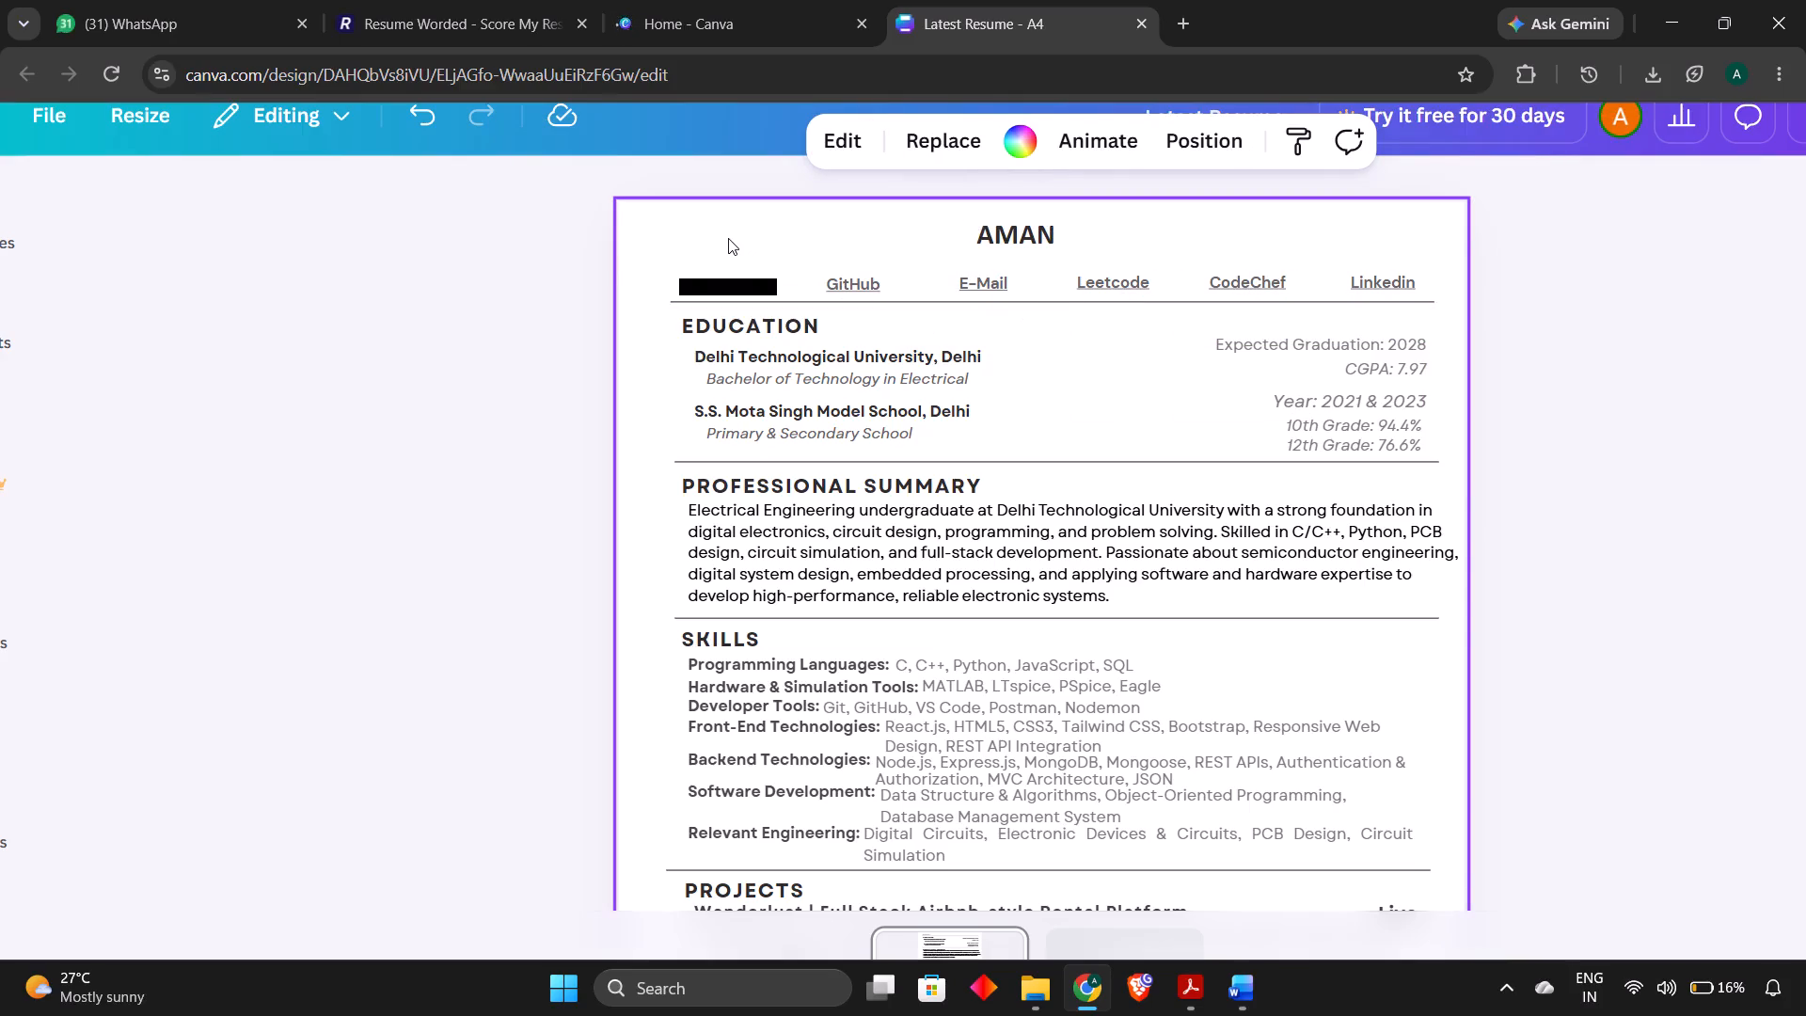
pyautogui.click(728, 144)
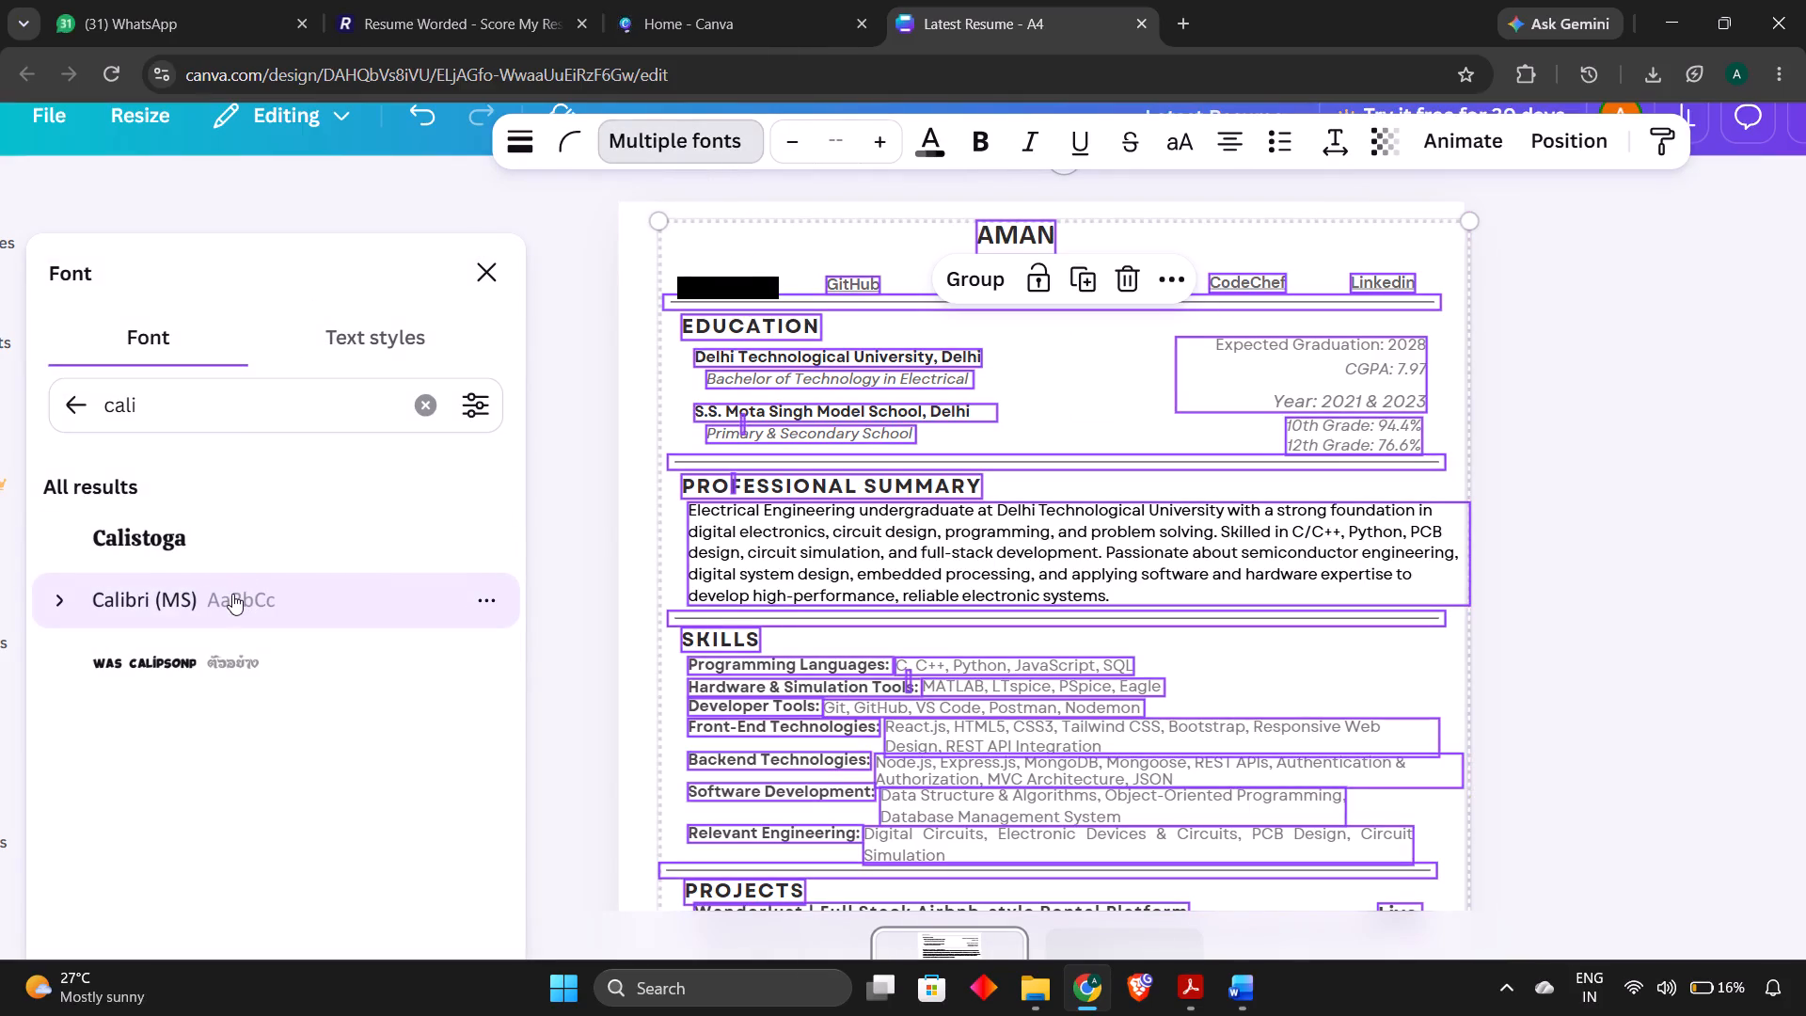
pyautogui.click(232, 594)
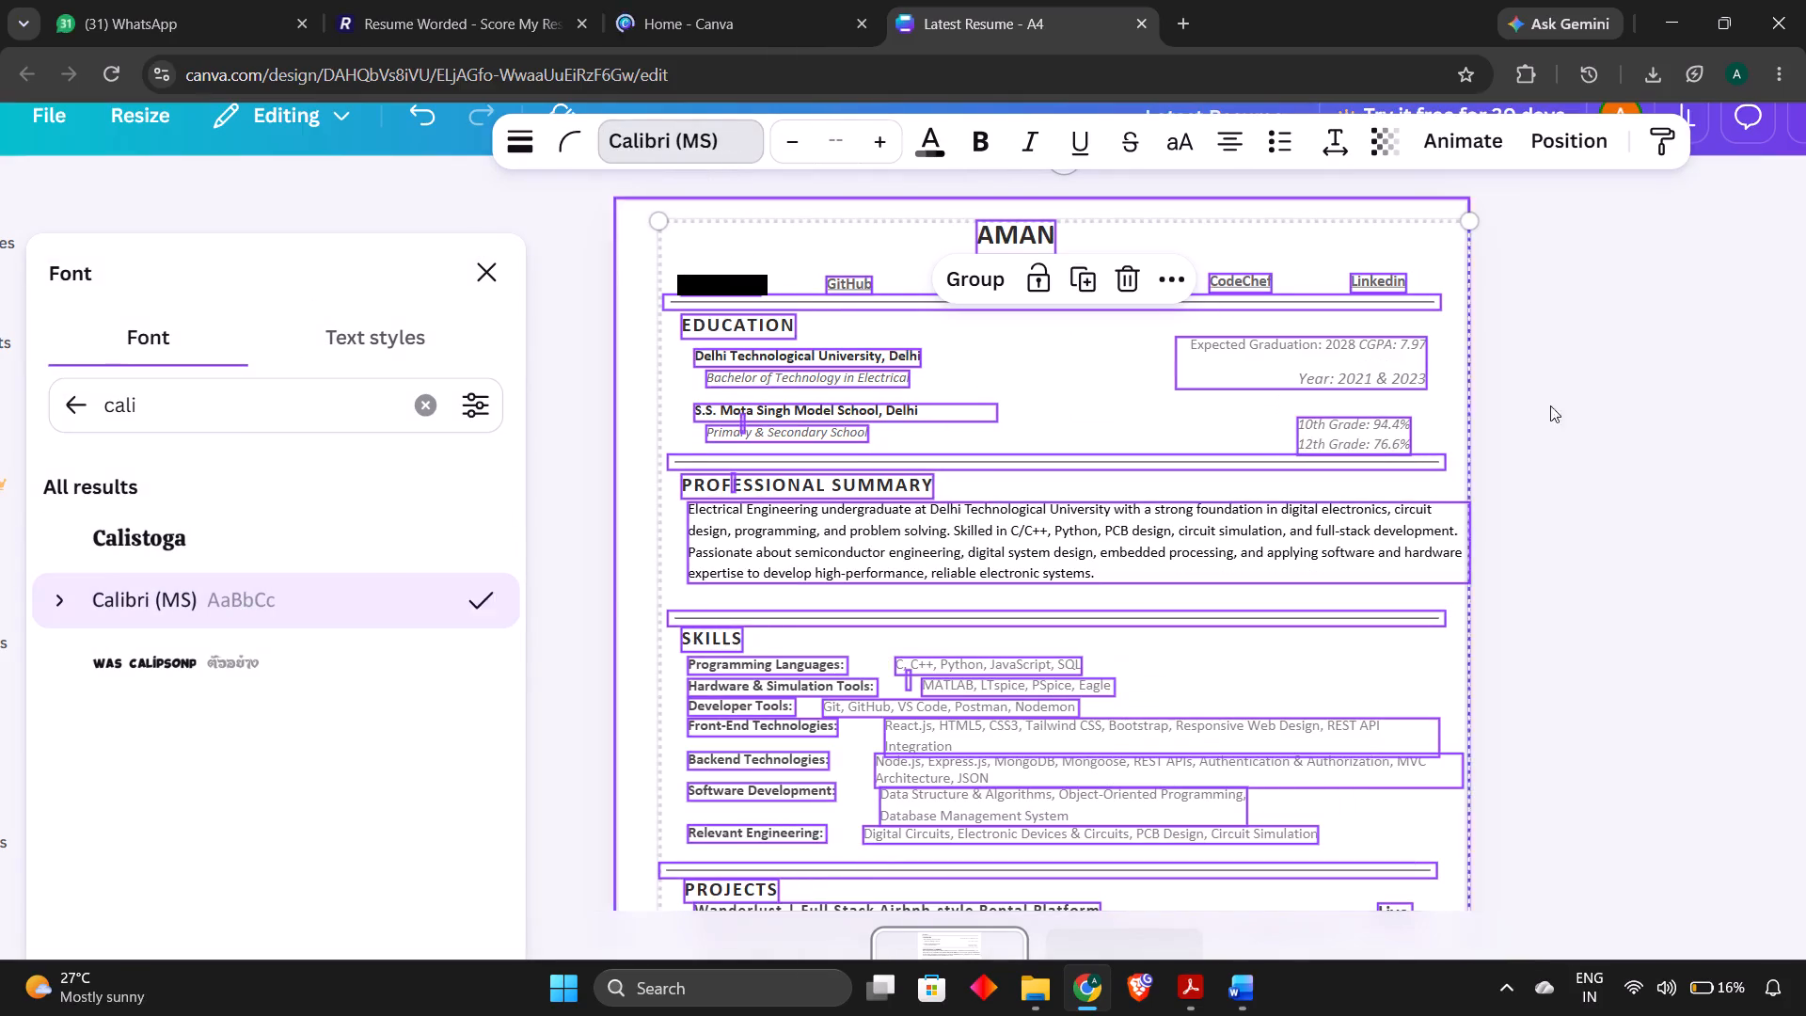
pyautogui.click(1591, 424)
pyautogui.scroll(-1, 1591, 424)
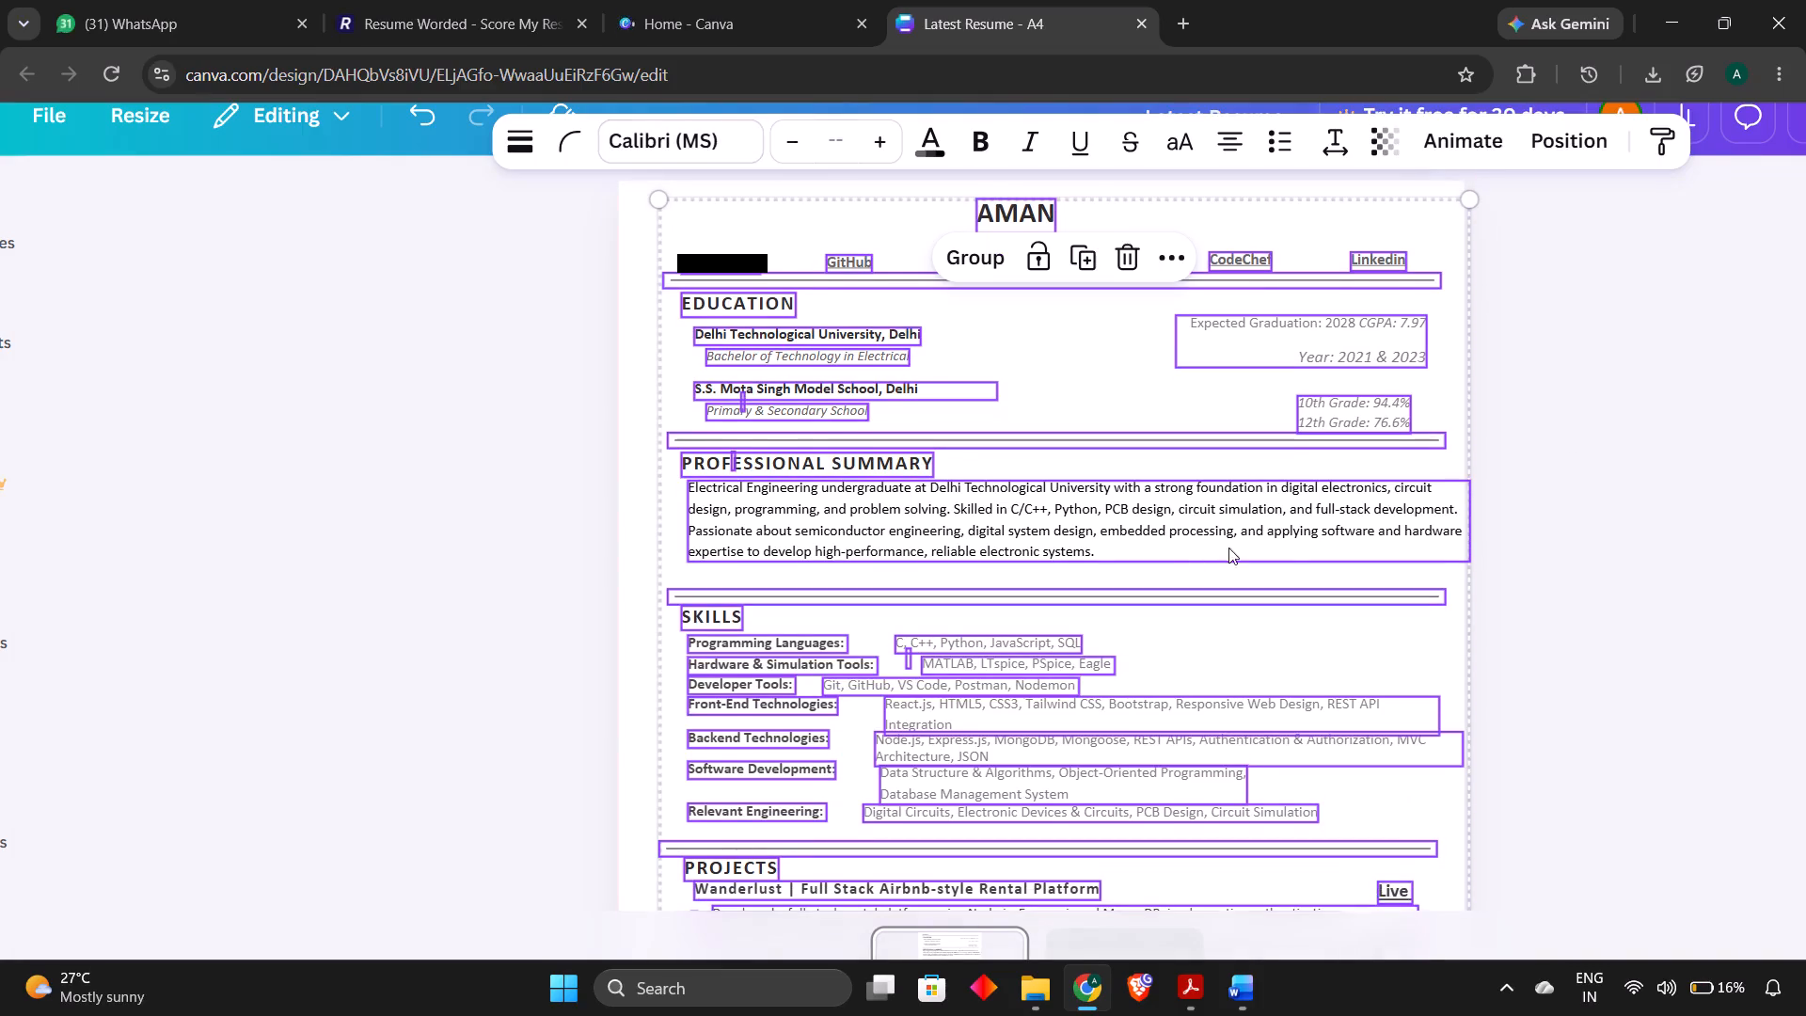
pyautogui.click(1185, 555)
pyautogui.click(1193, 532)
pyautogui.click(1525, 293)
# Check the whole page in the new font and inspect the GitHub, E-Mail, Leetcode, CodeChef and Linkedin header items.
pyautogui.scroll(-3, 412, 458)
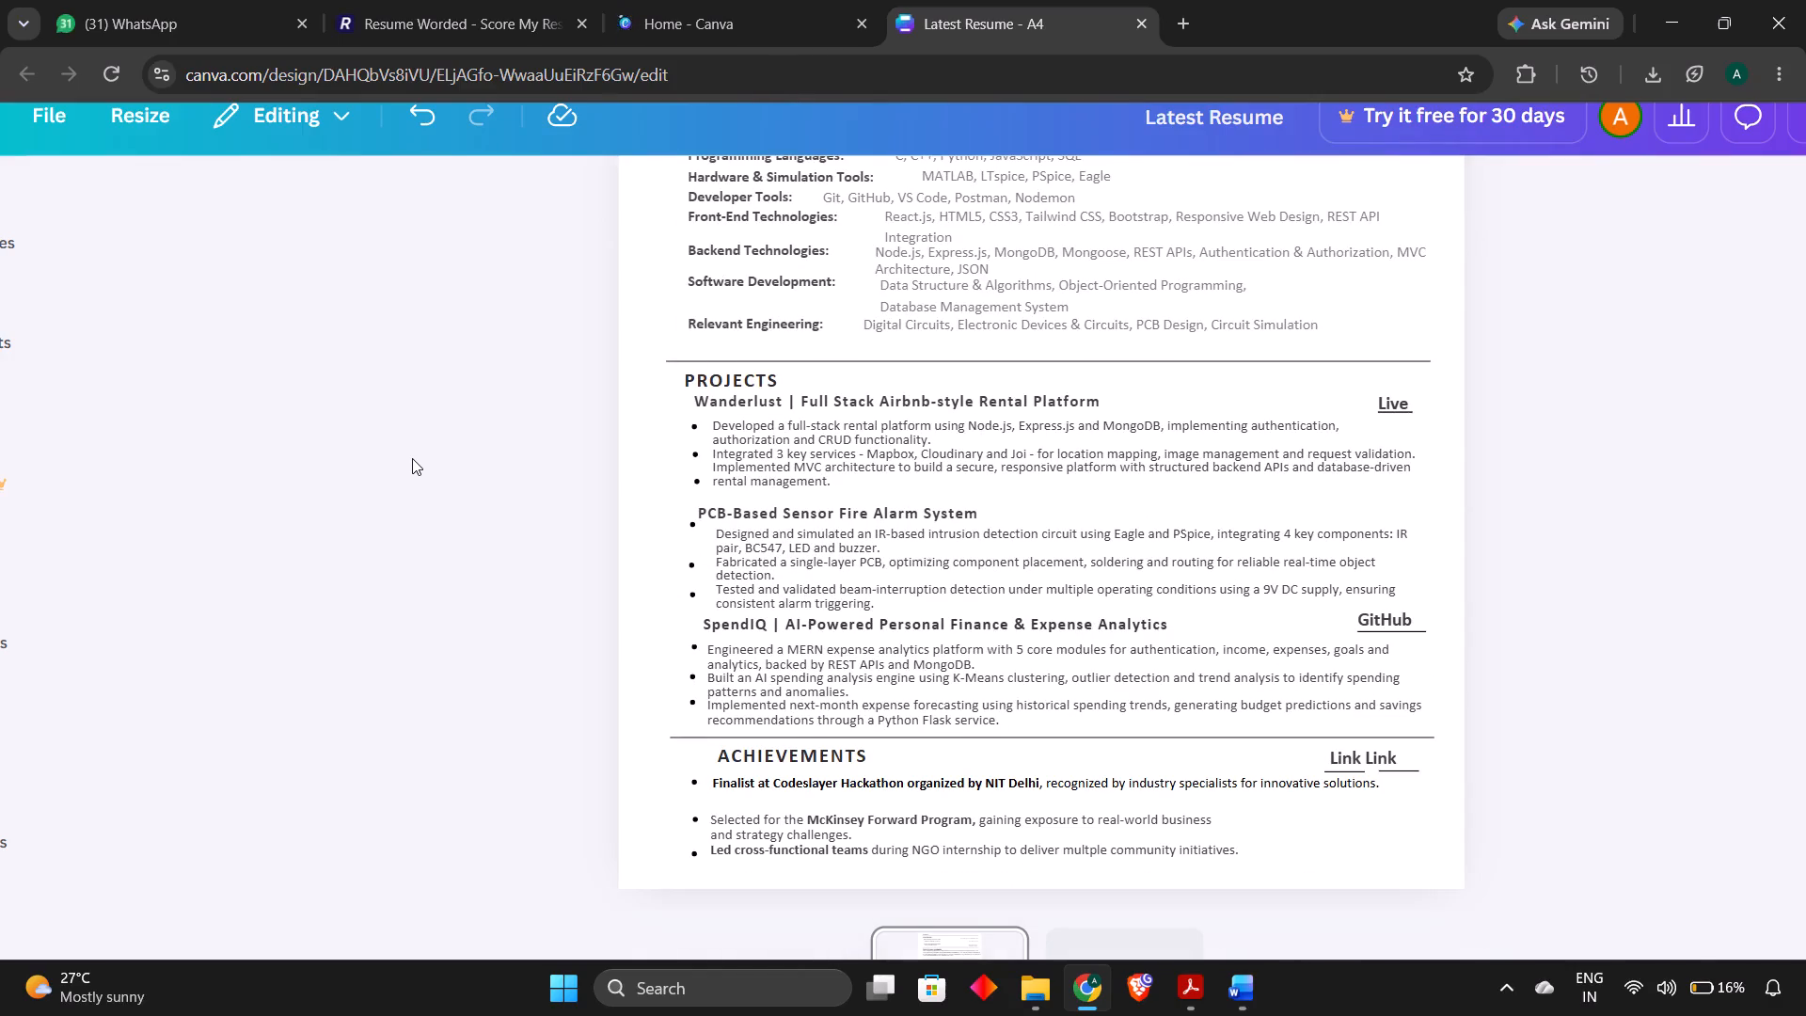
pyautogui.scroll(5, 412, 458)
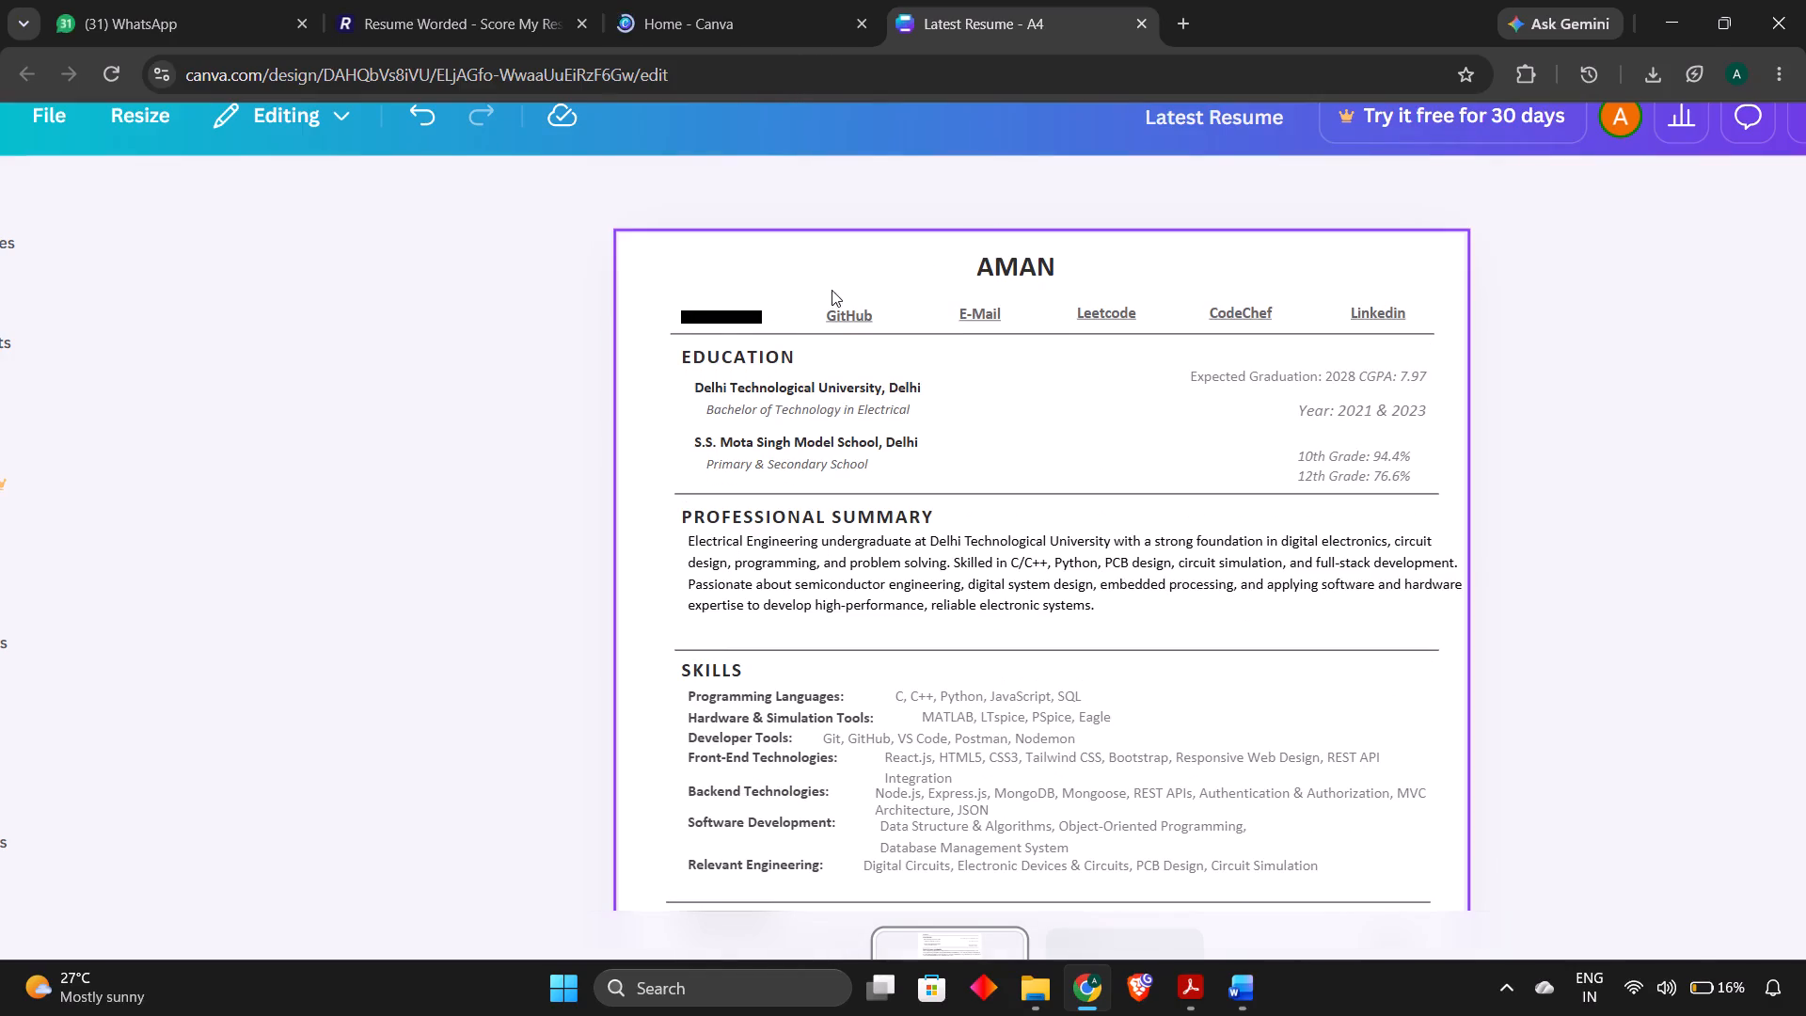
pyautogui.click(844, 310)
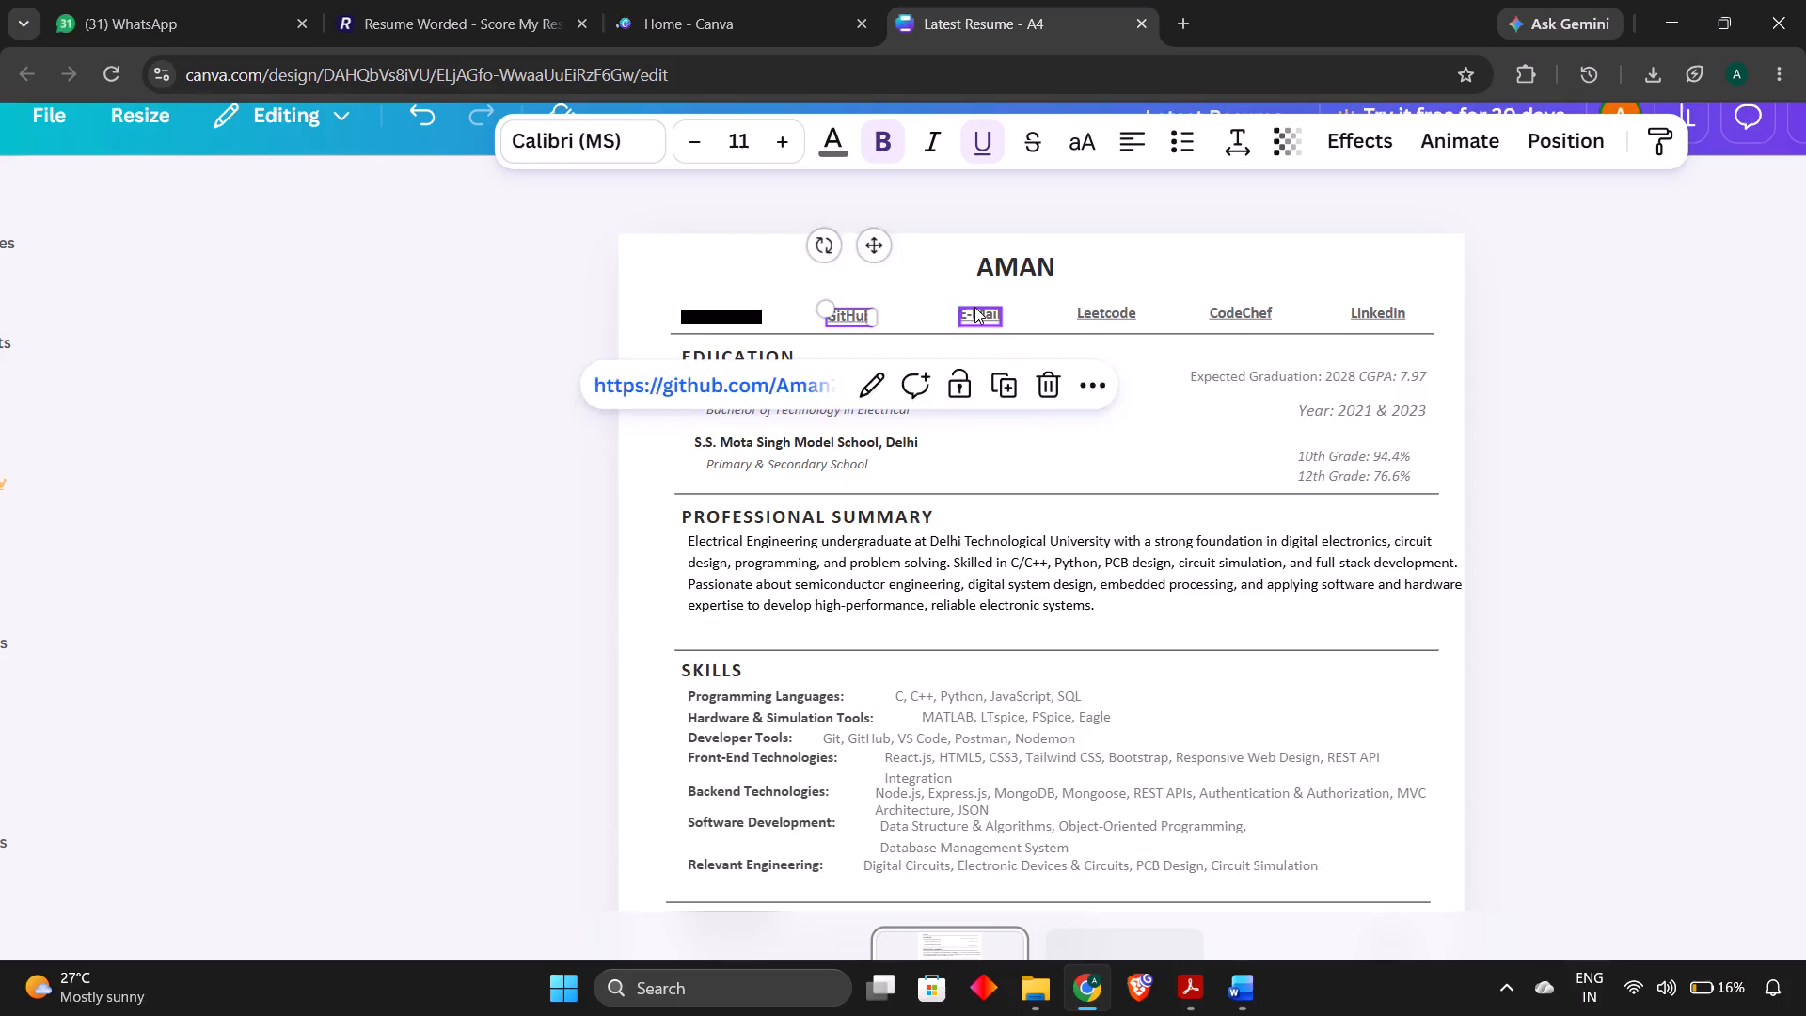
pyautogui.click(974, 307)
pyautogui.click(1091, 307)
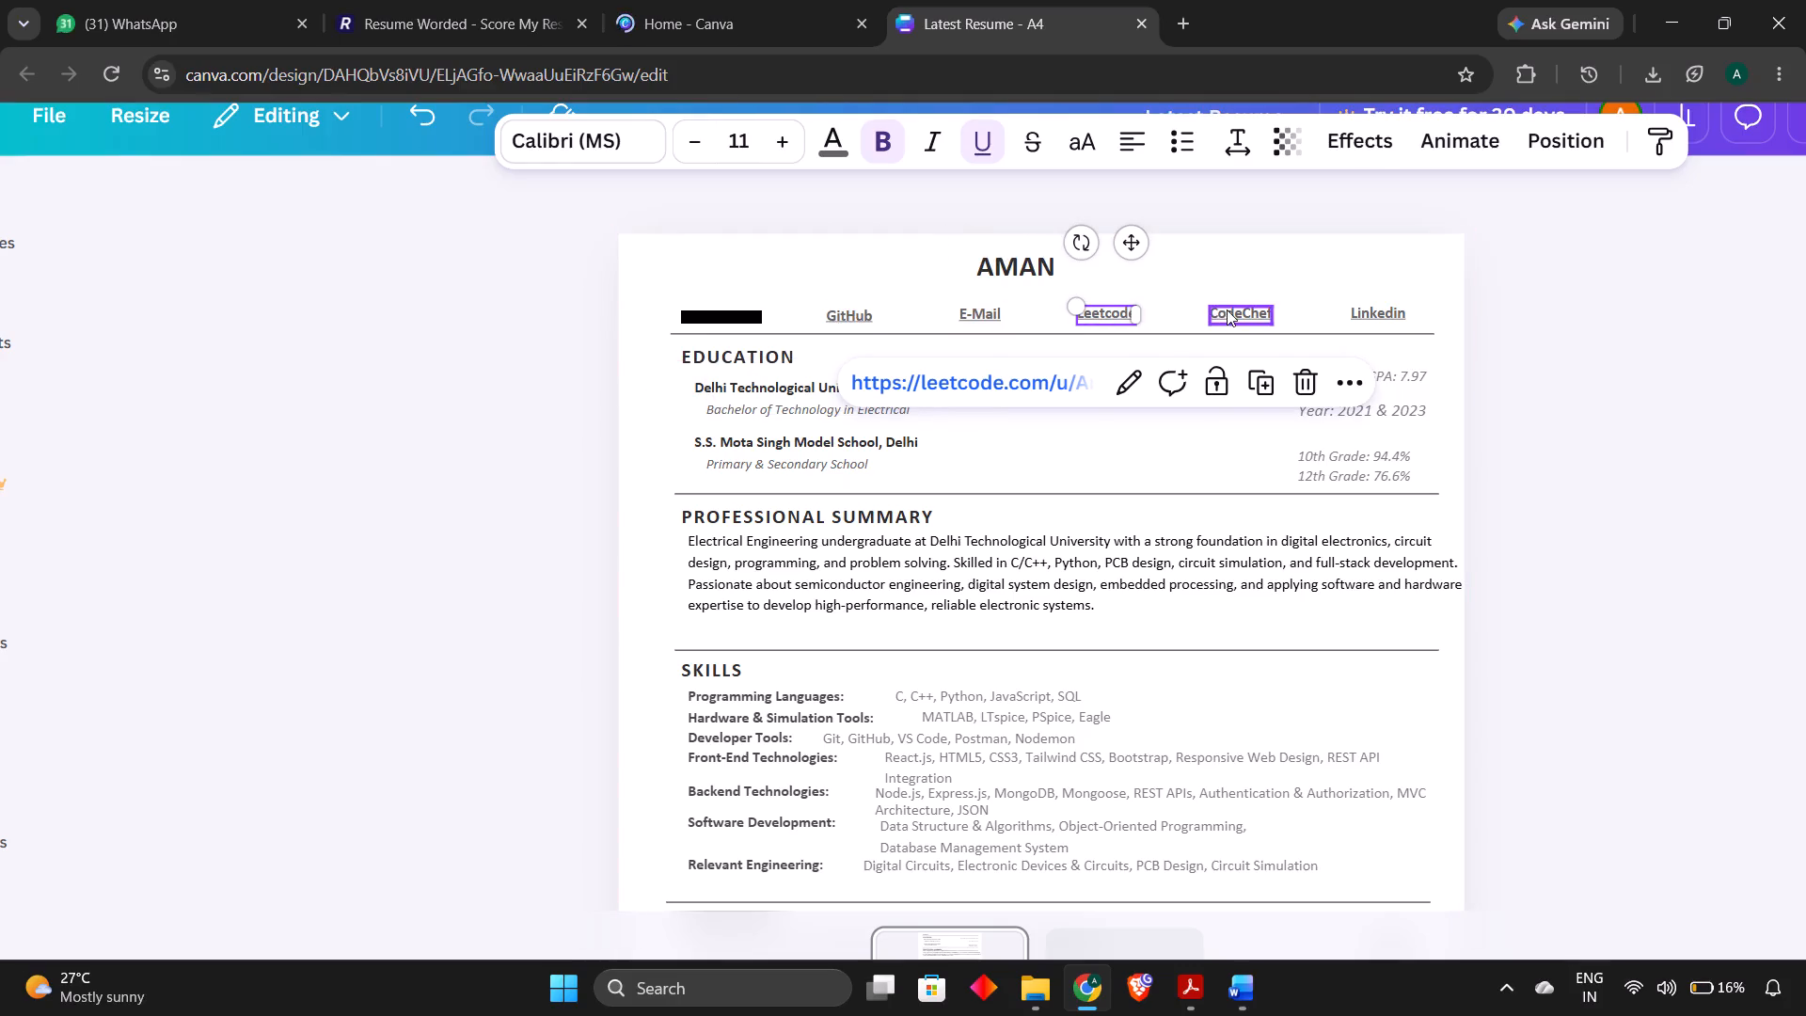
pyautogui.click(1227, 310)
pyautogui.click(1370, 306)
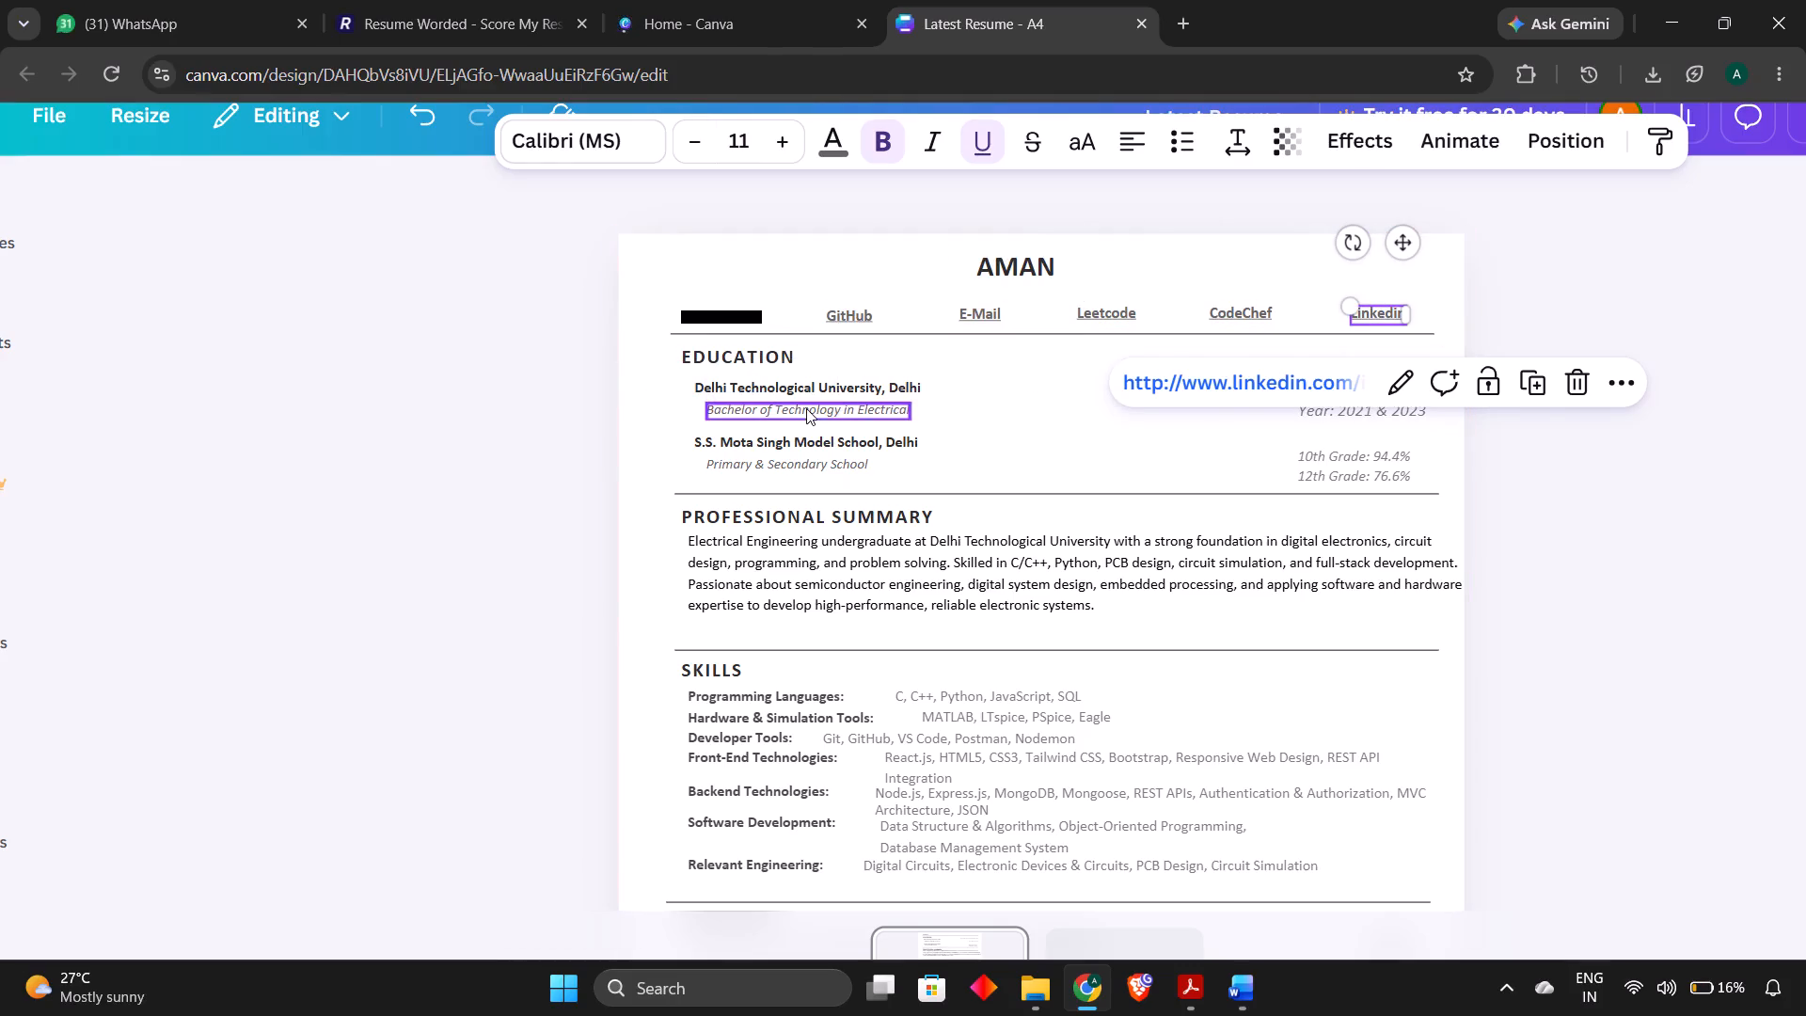
pyautogui.click(992, 401)
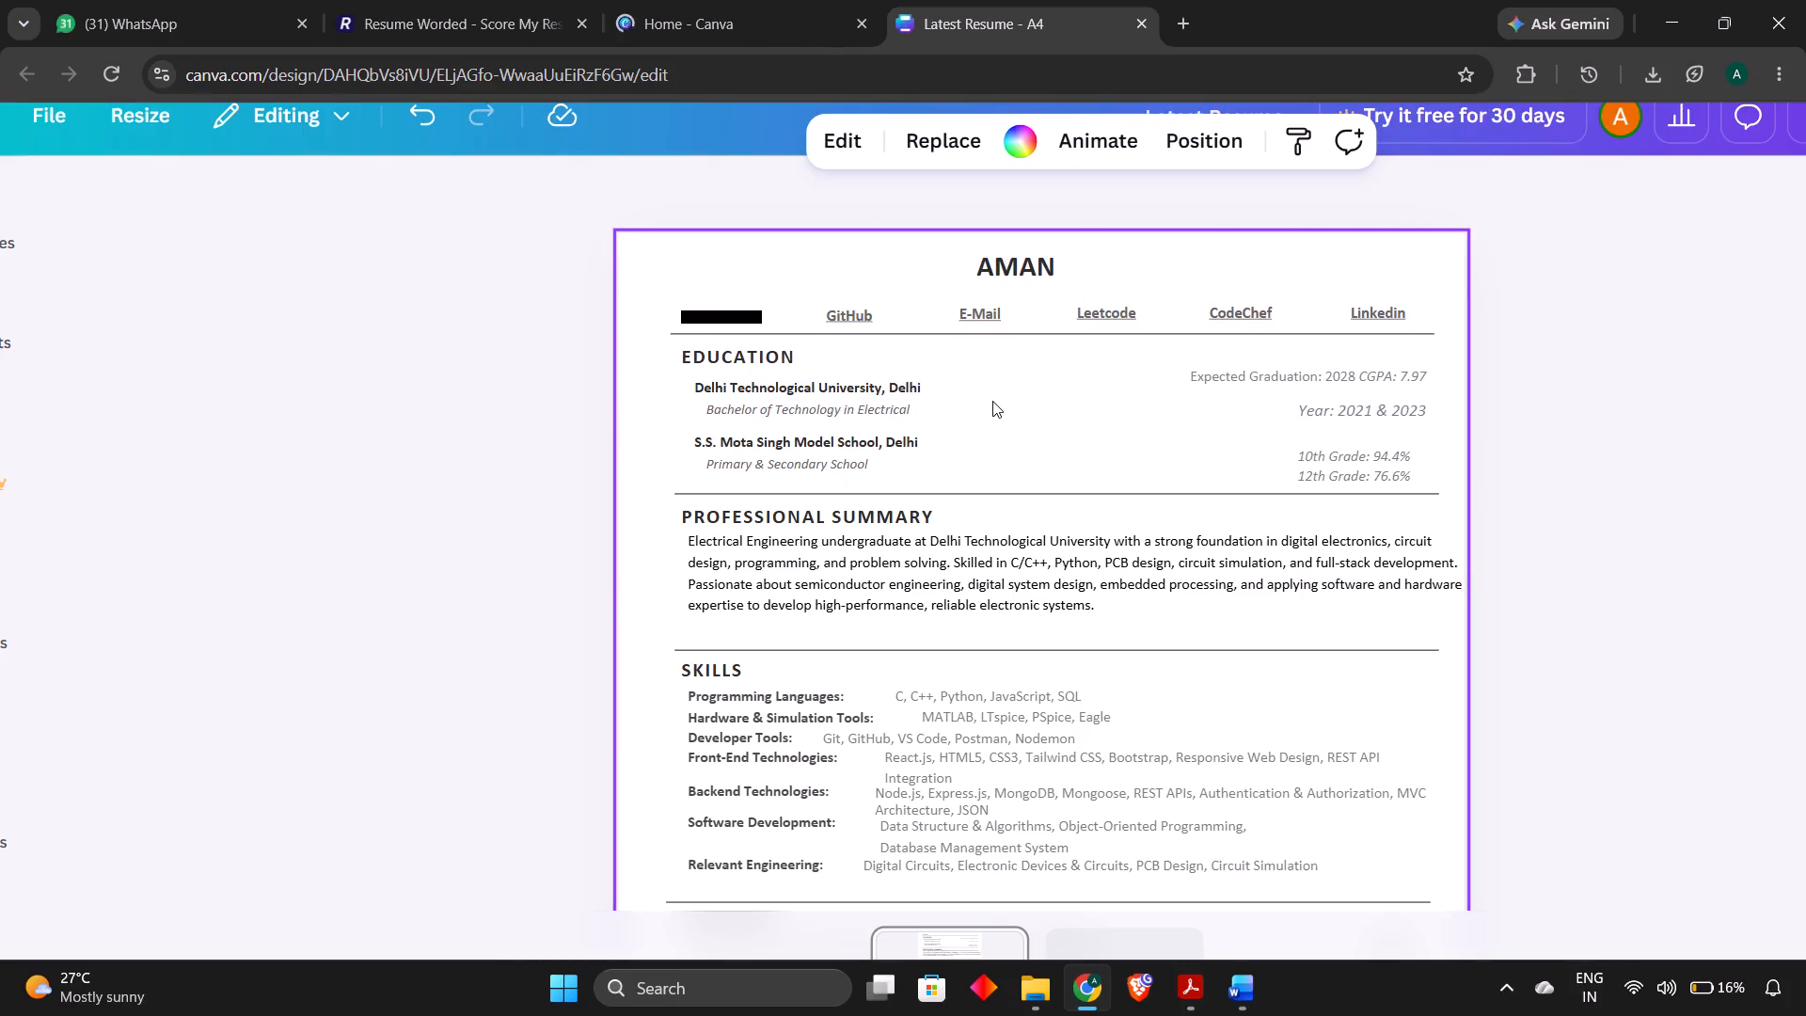
# Narrow the Professional Summary text box to a width of about 18.6 so it stays within the section divider lines.
pyautogui.doubleClick(987, 565)
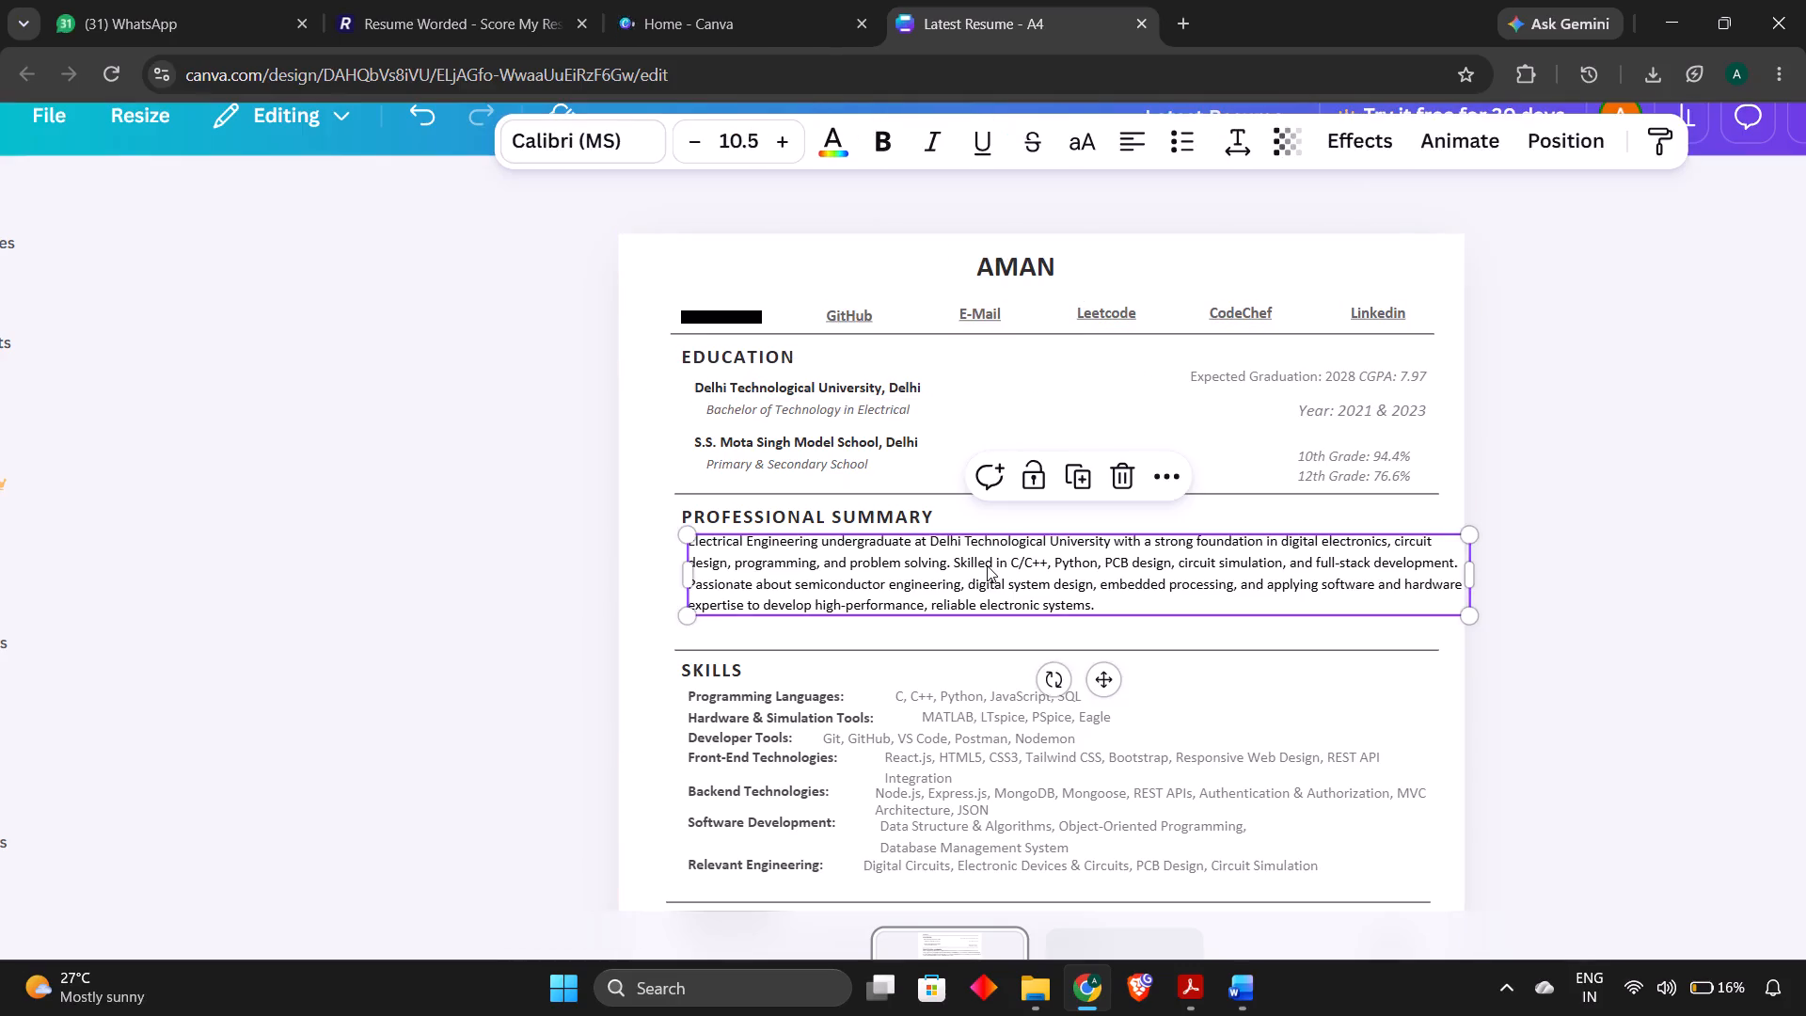
pyautogui.click(1468, 575)
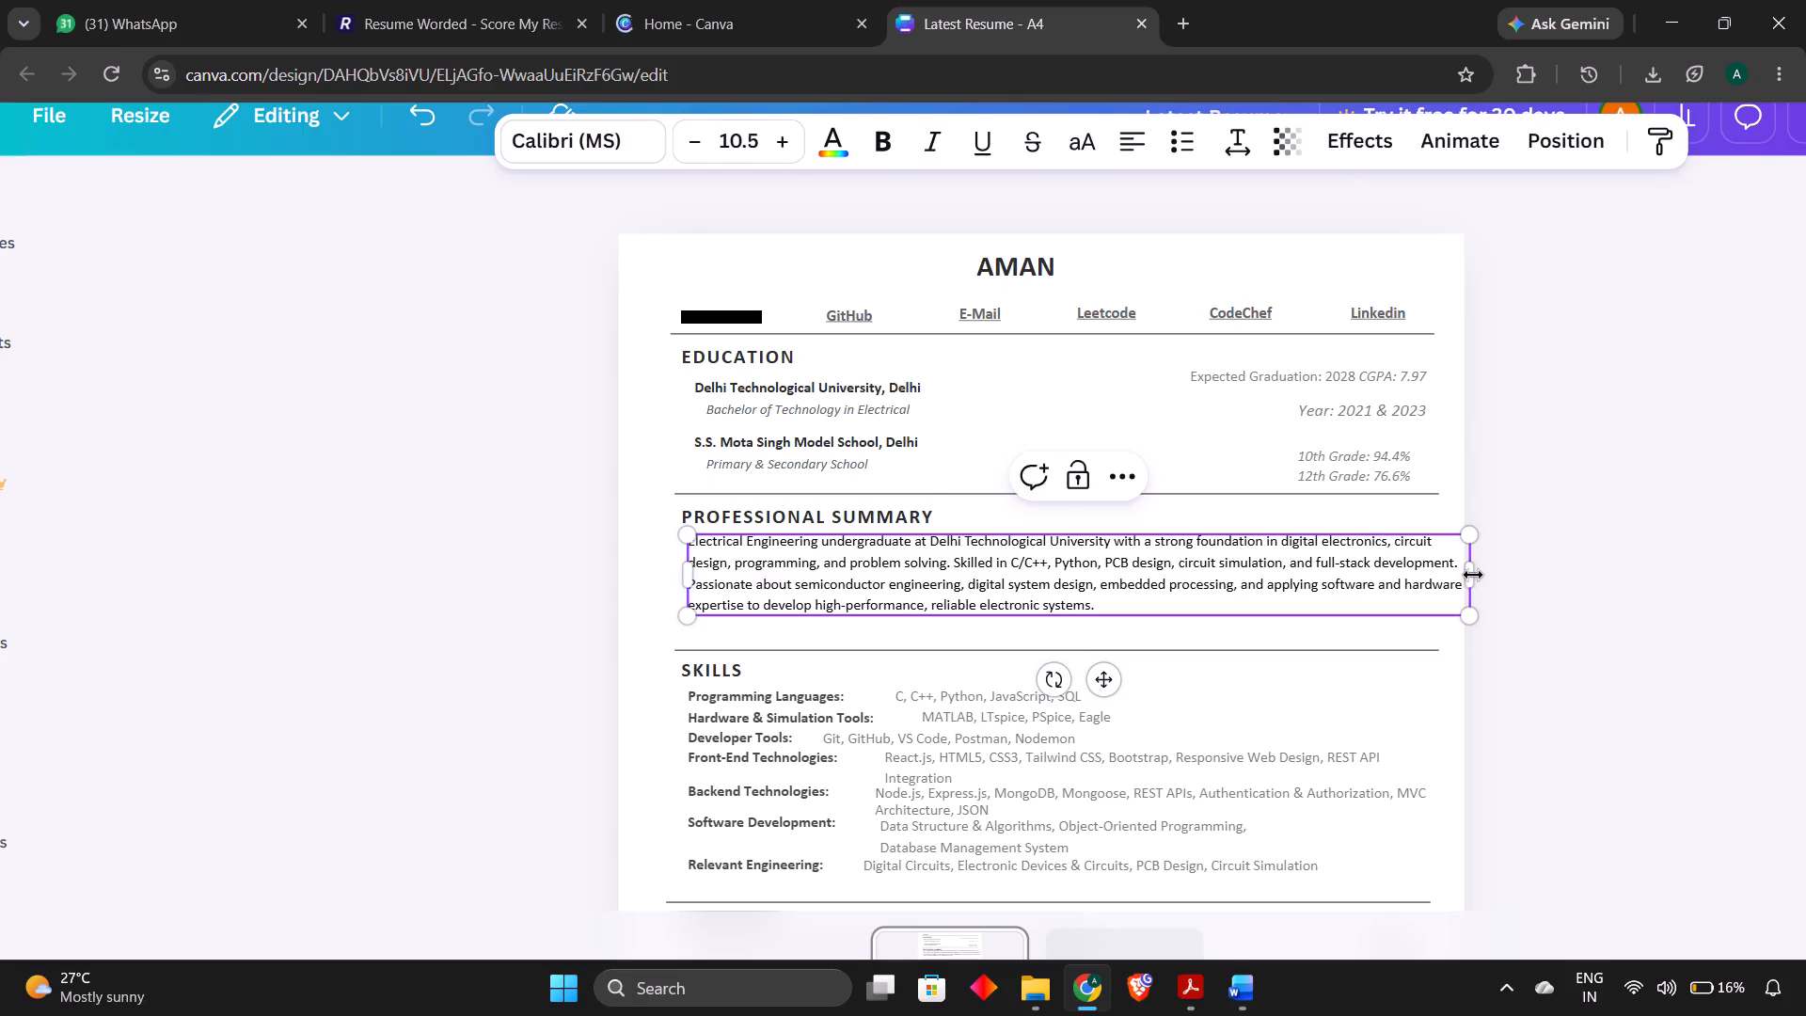
pyautogui.moveTo(1473, 575); pyautogui.dragTo(1437, 582)
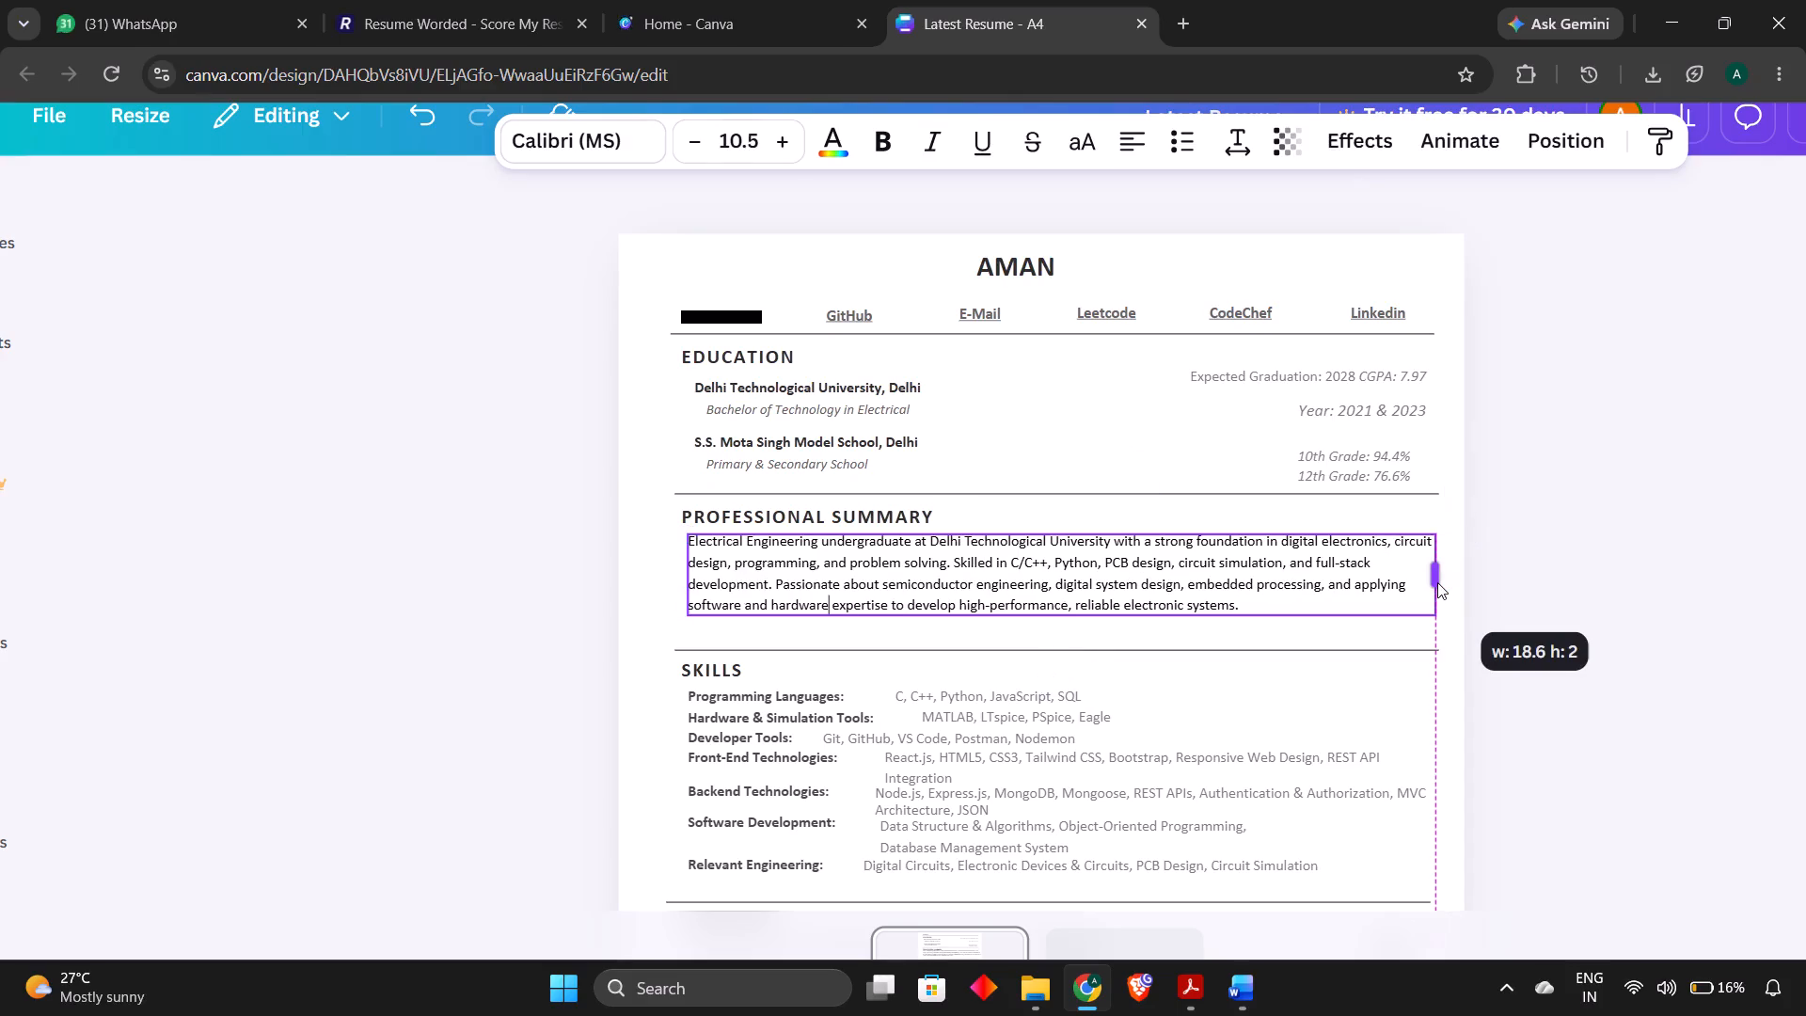
pyautogui.moveTo(1437, 582); pyautogui.dragTo(1435, 582)
# Shift the 10th and 12th Grade text slightly right to line up with the edge of the education details above.
pyautogui.moveTo(1369, 471); pyautogui.dragTo(1370, 471)
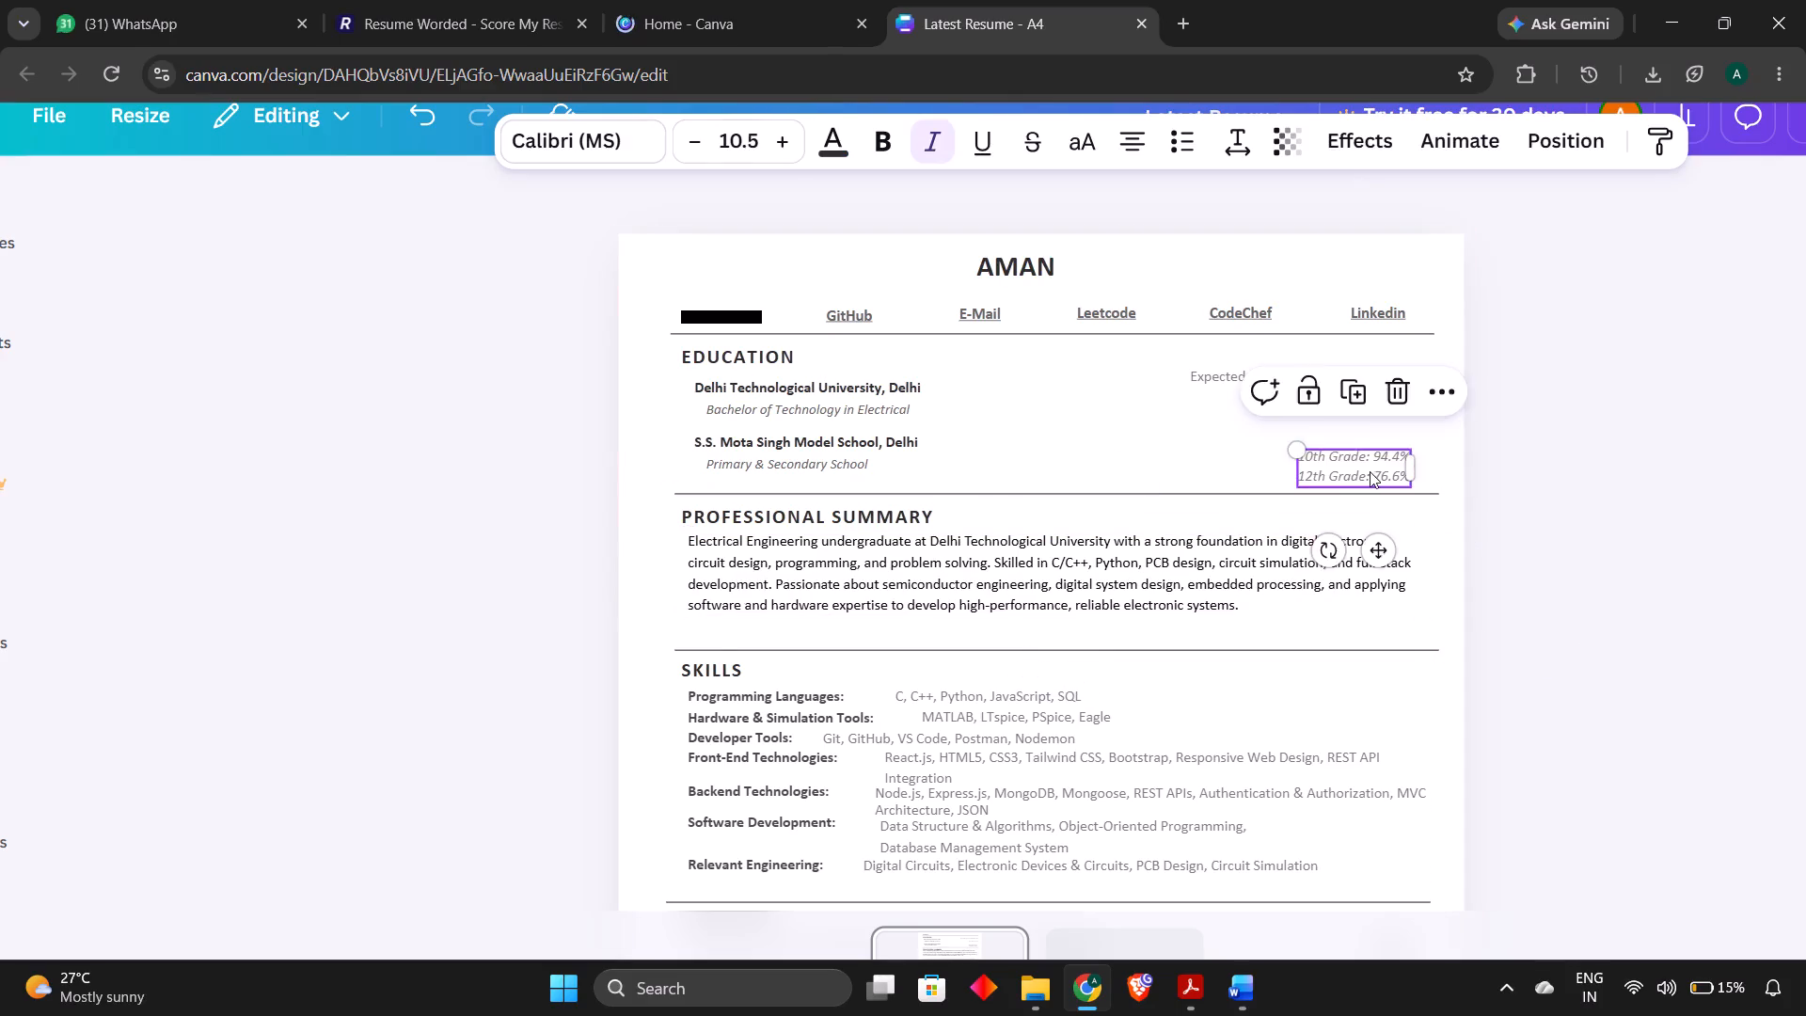
pyautogui.moveTo(1370, 471); pyautogui.dragTo(1386, 471)
pyautogui.click(1527, 468)
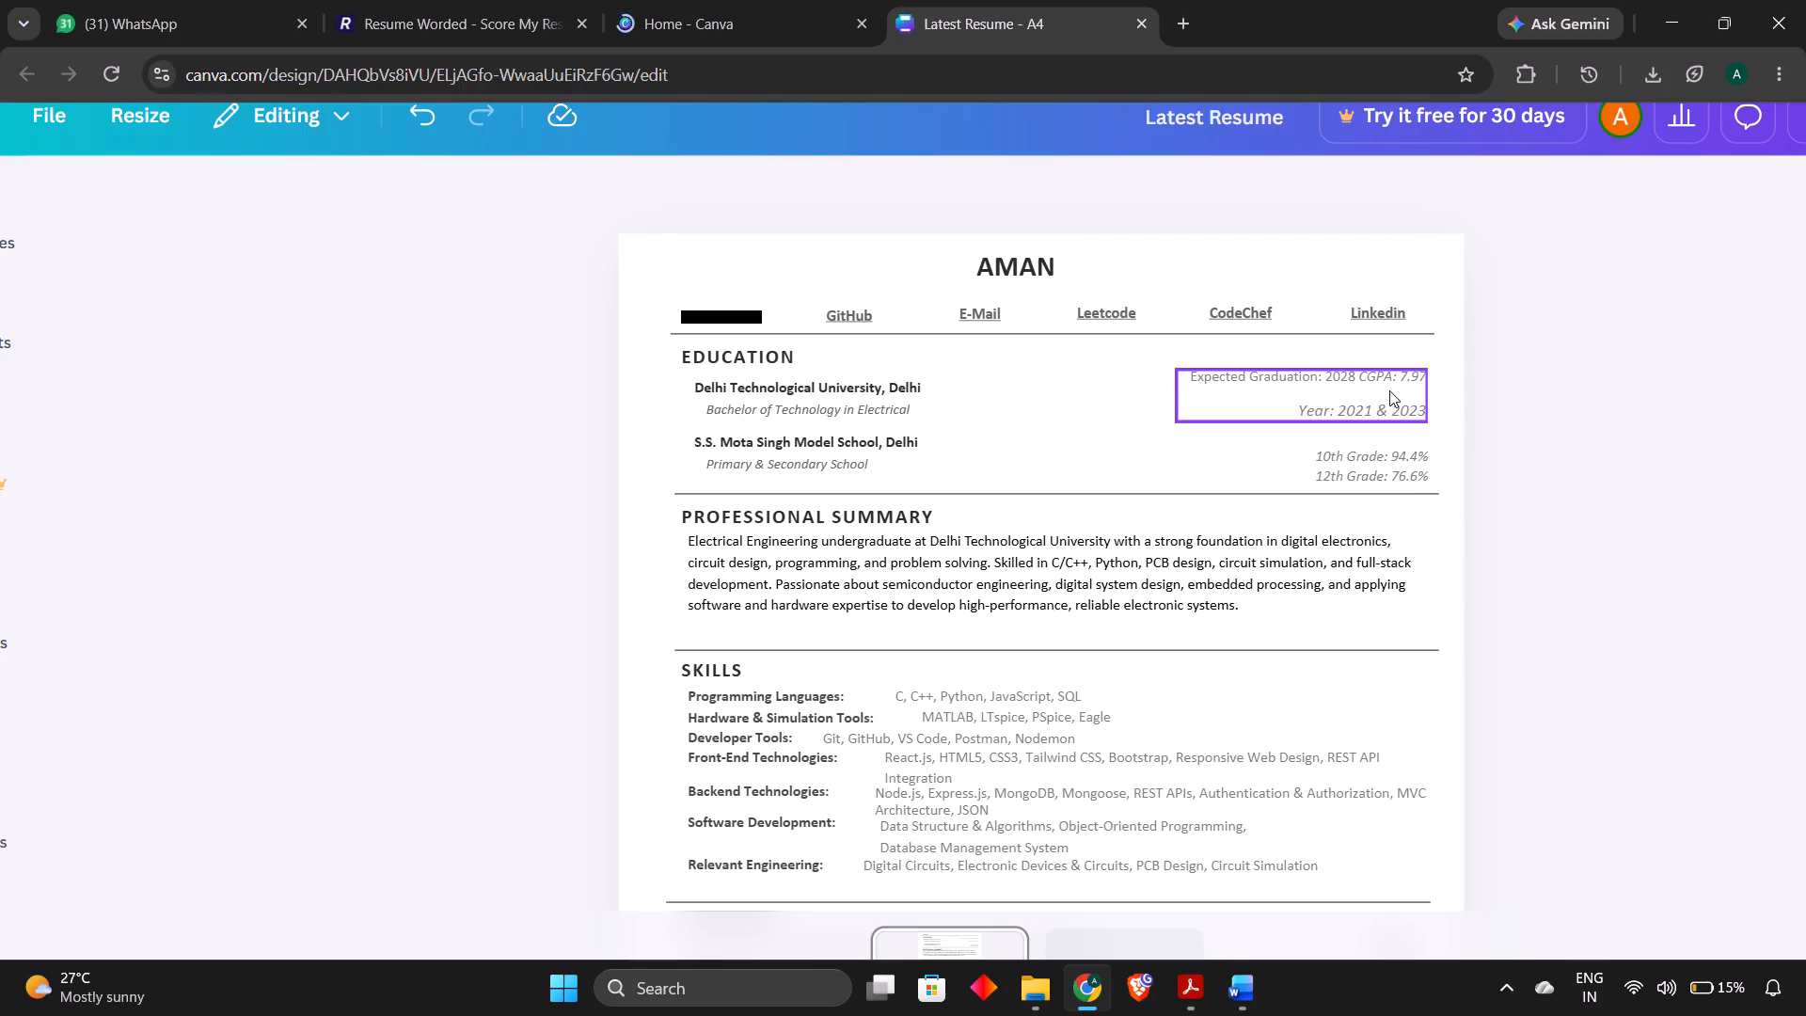
# Put the CGPA on its own line below Expected Graduation in the Education section.
pyautogui.doubleClick(1370, 383)
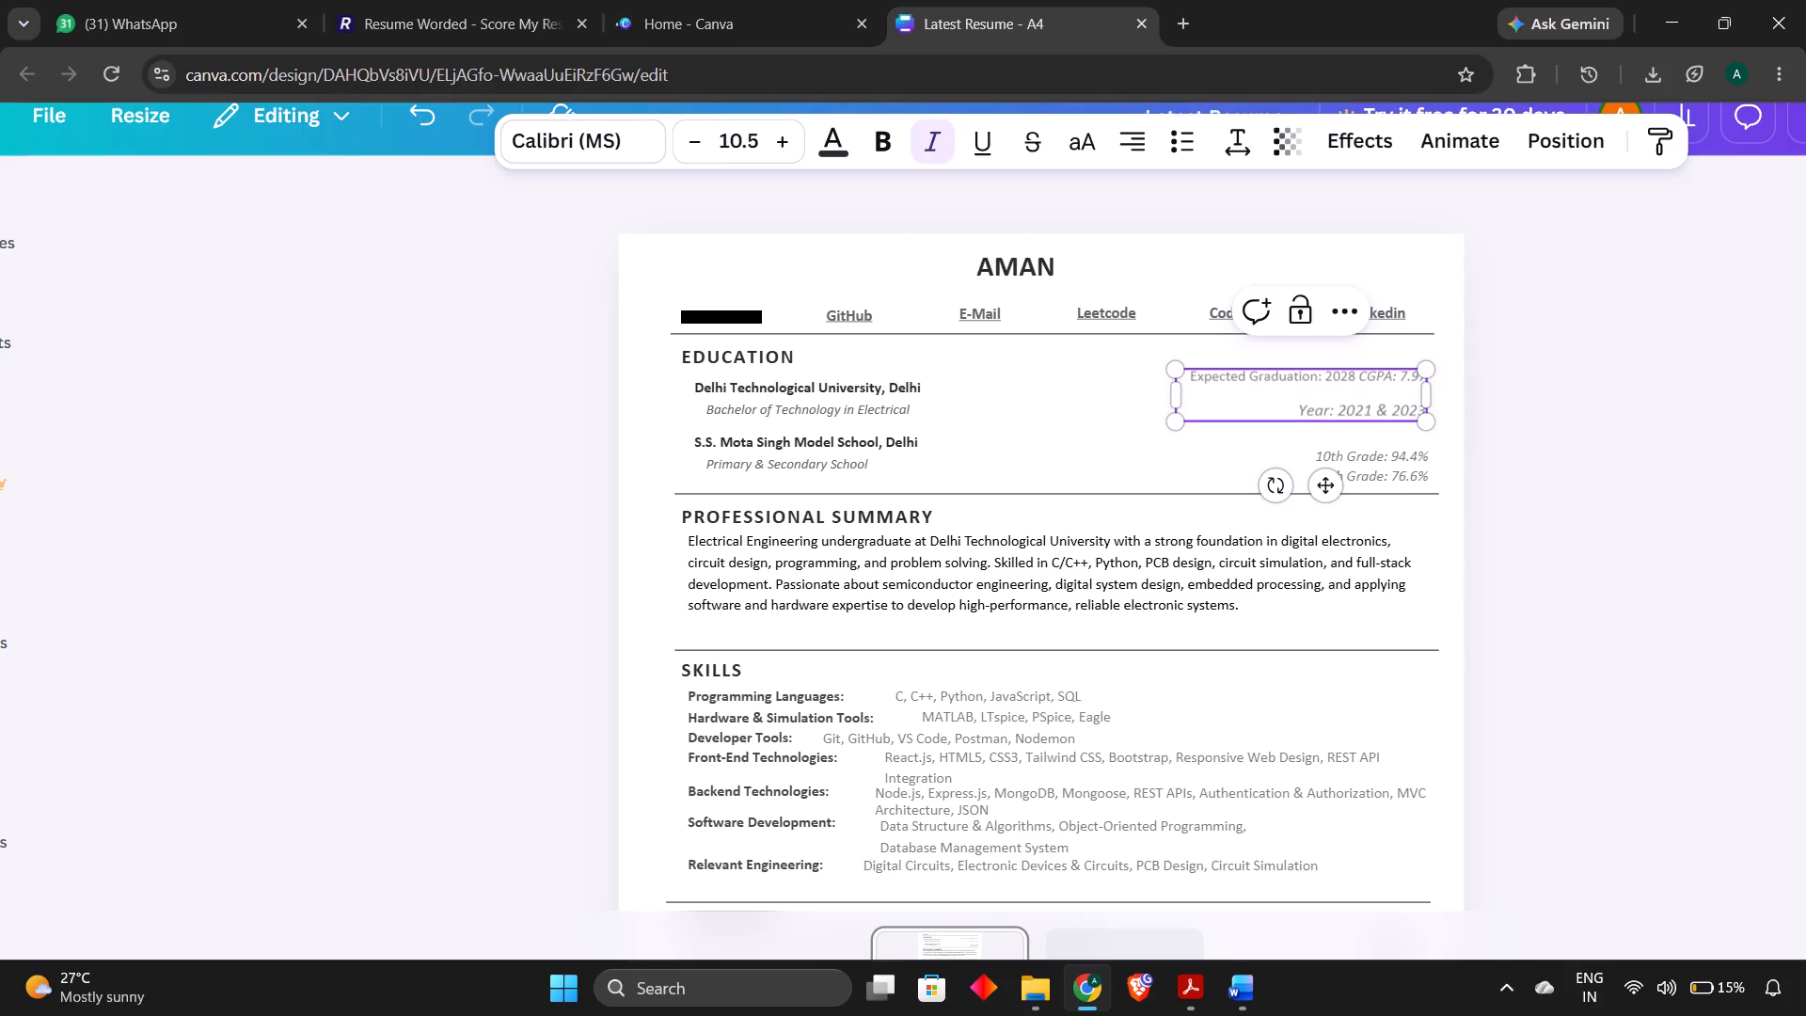
pyautogui.click(1362, 383)
pyautogui.press('Return')
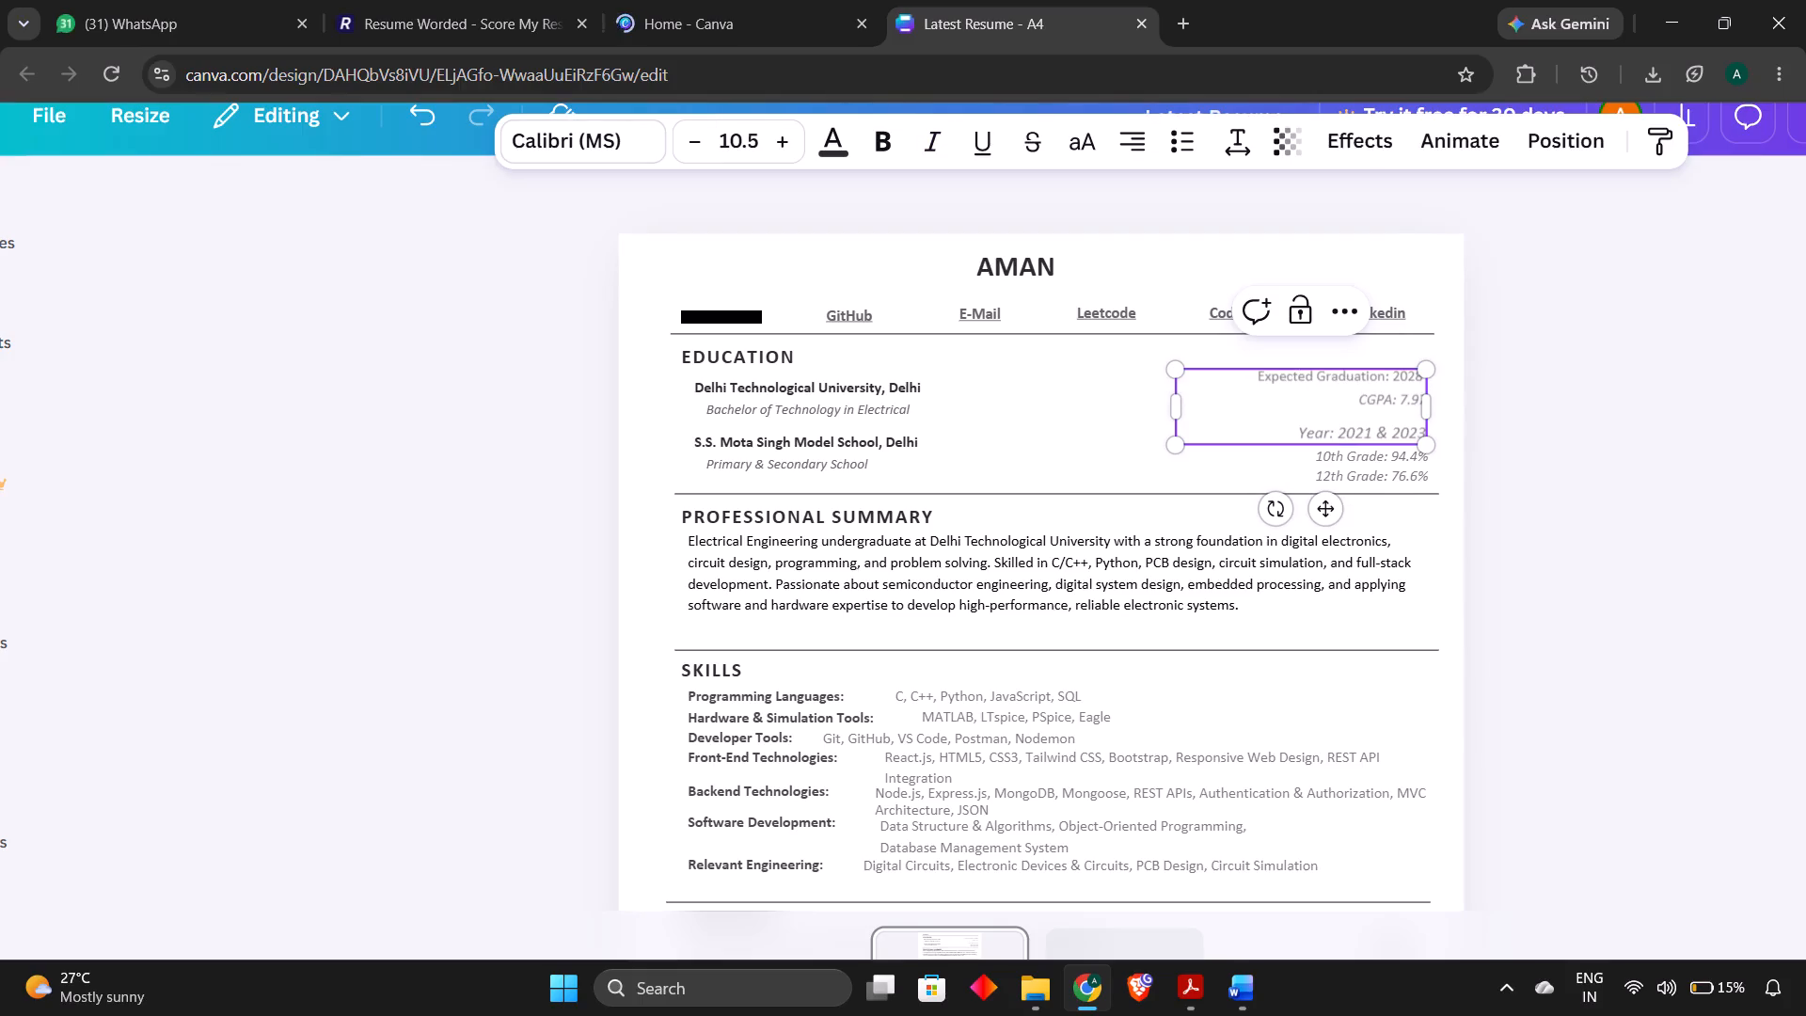
pyautogui.click(1576, 452)
pyautogui.scroll(-2, 1529, 479)
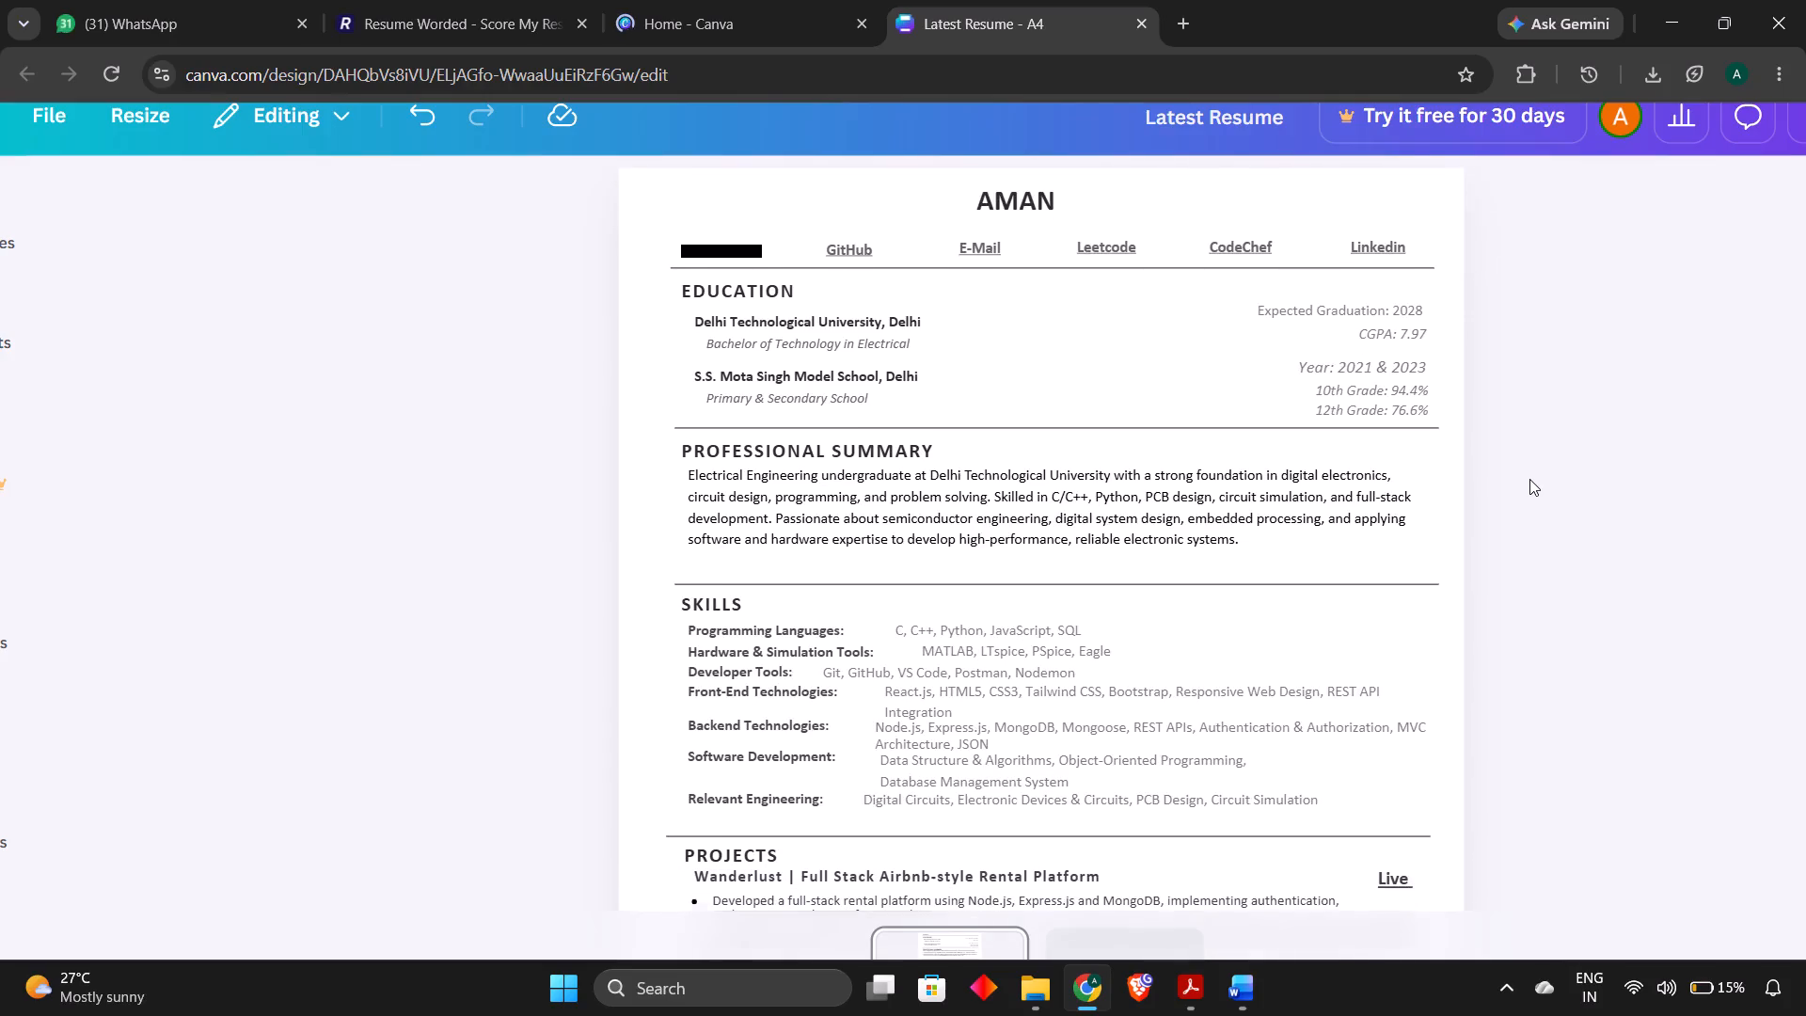
pyautogui.scroll(-1, 1529, 479)
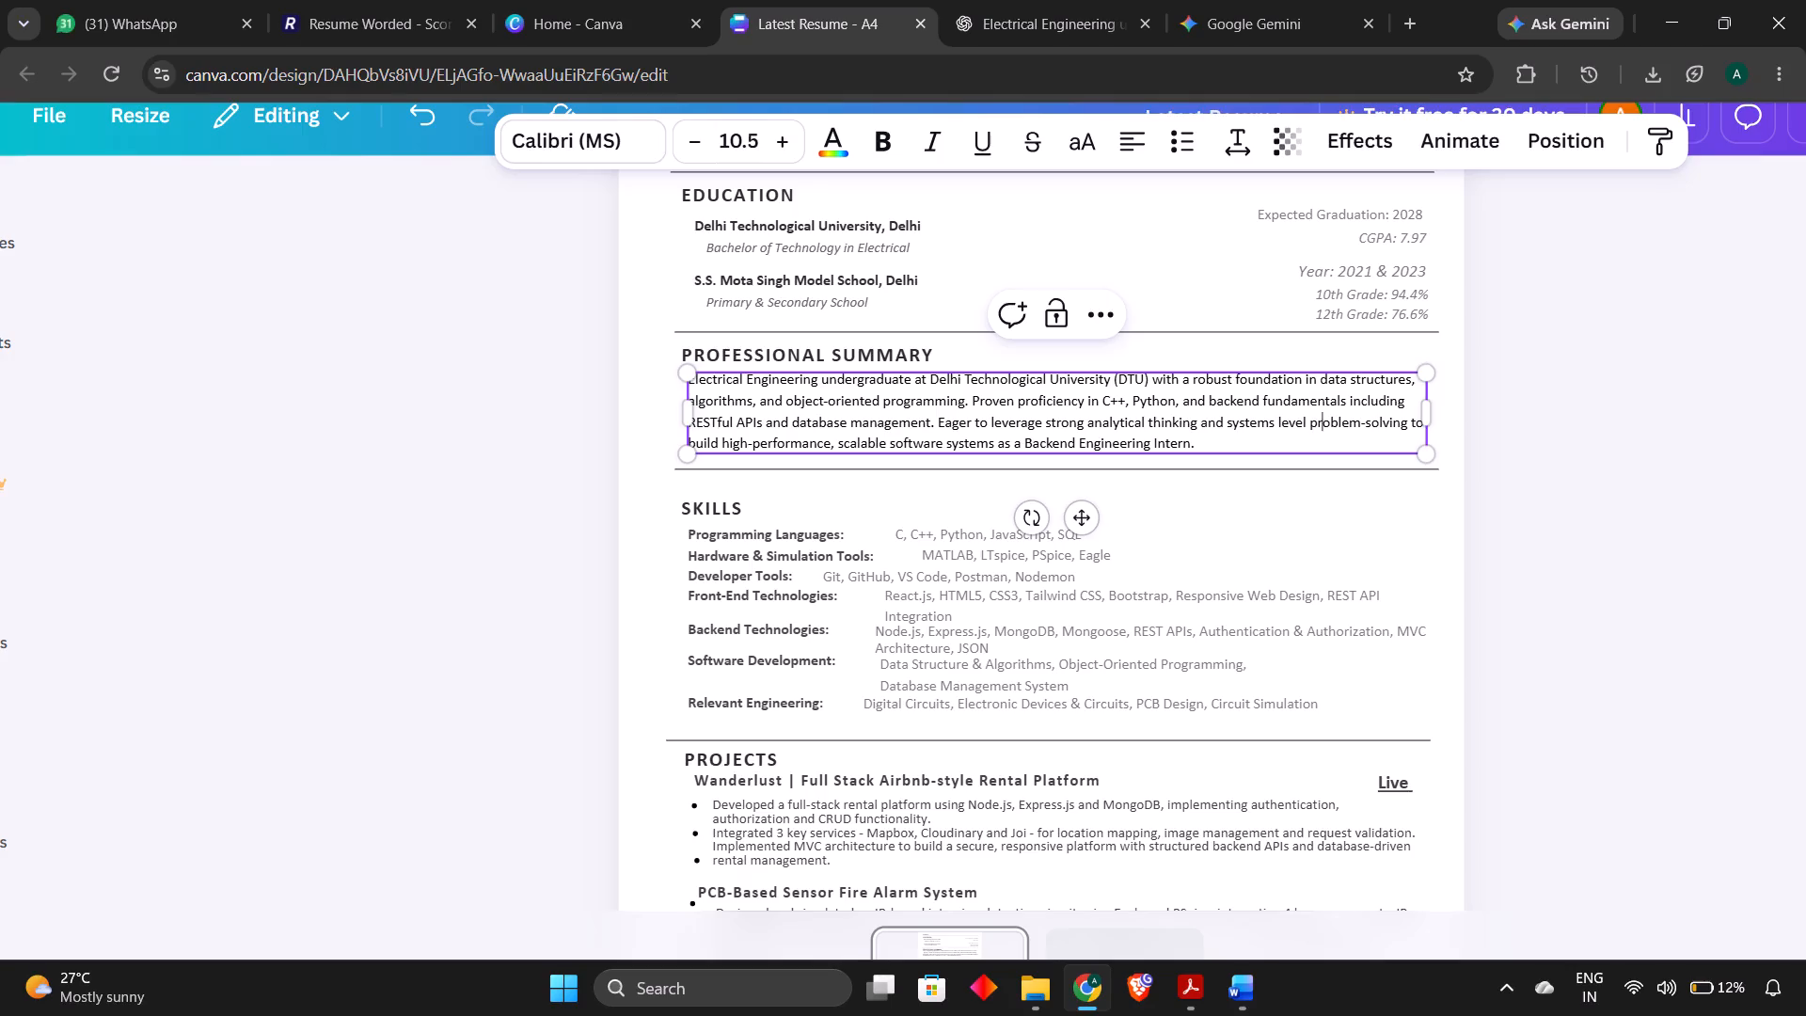
pyautogui.press('Left')
pyautogui.press('Left')
pyautogui.press('BackSpace')
pyautogui.press('space')
pyautogui.click(1590, 578)
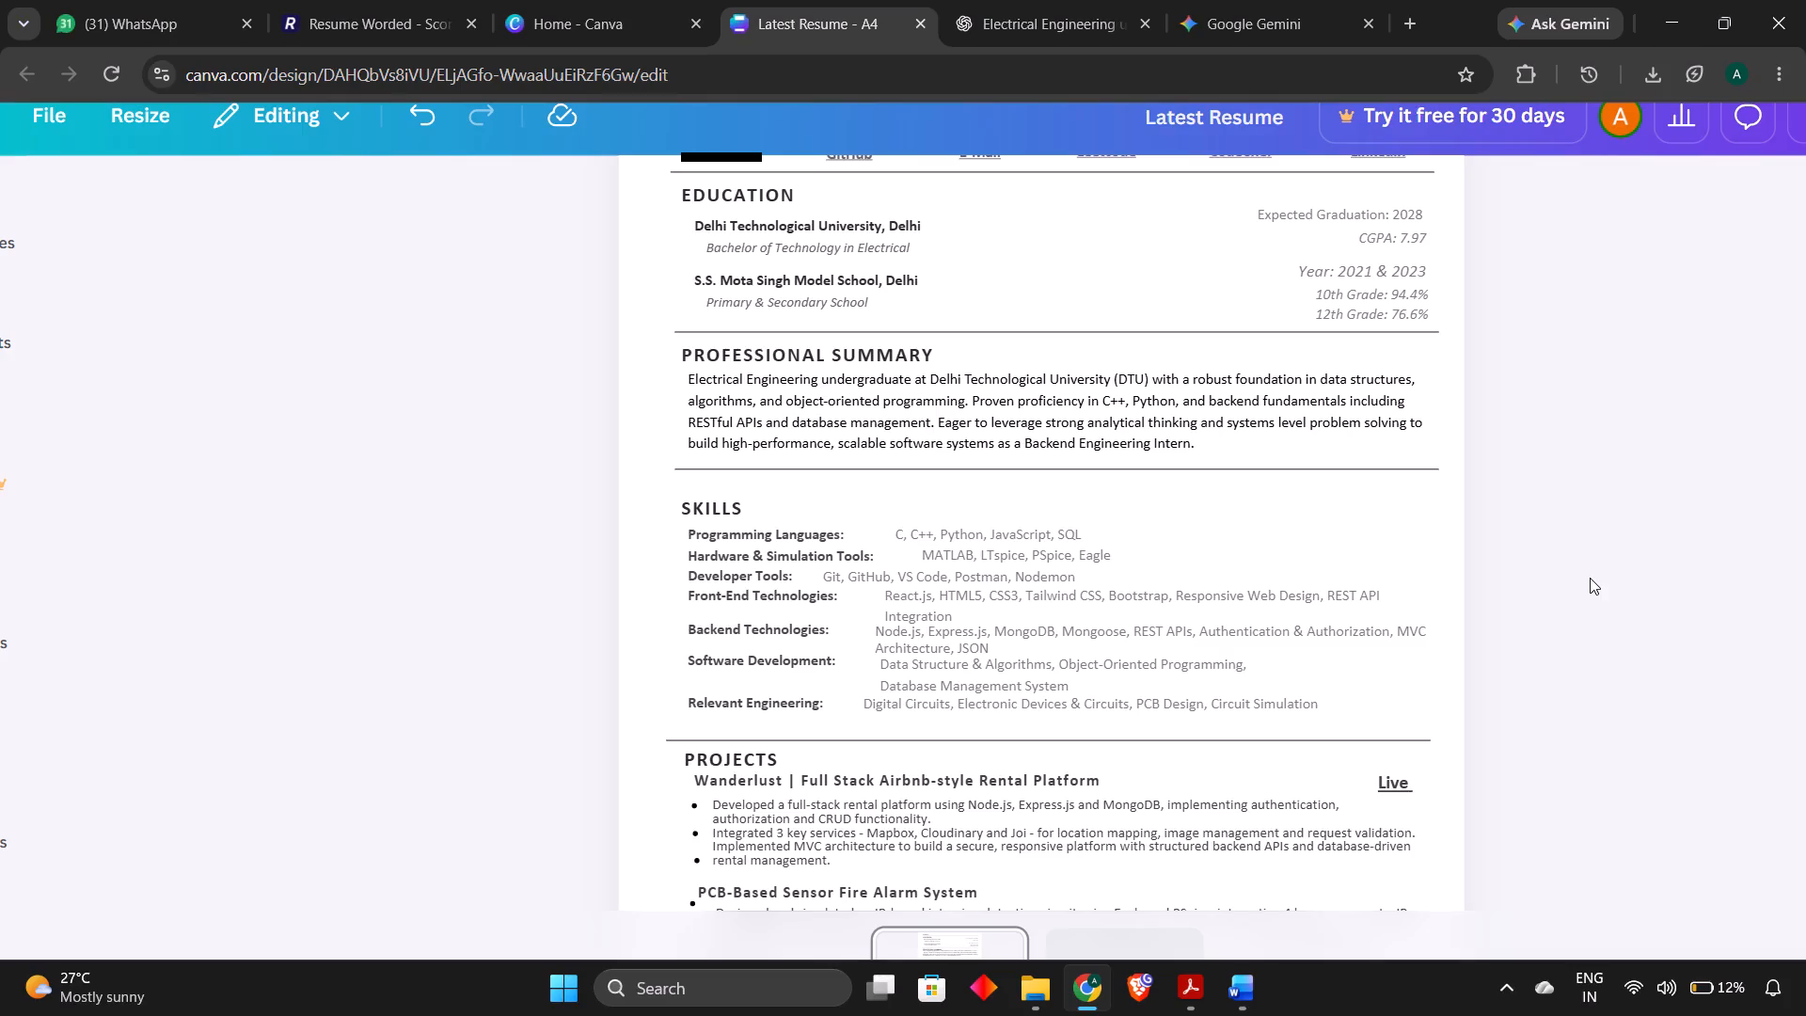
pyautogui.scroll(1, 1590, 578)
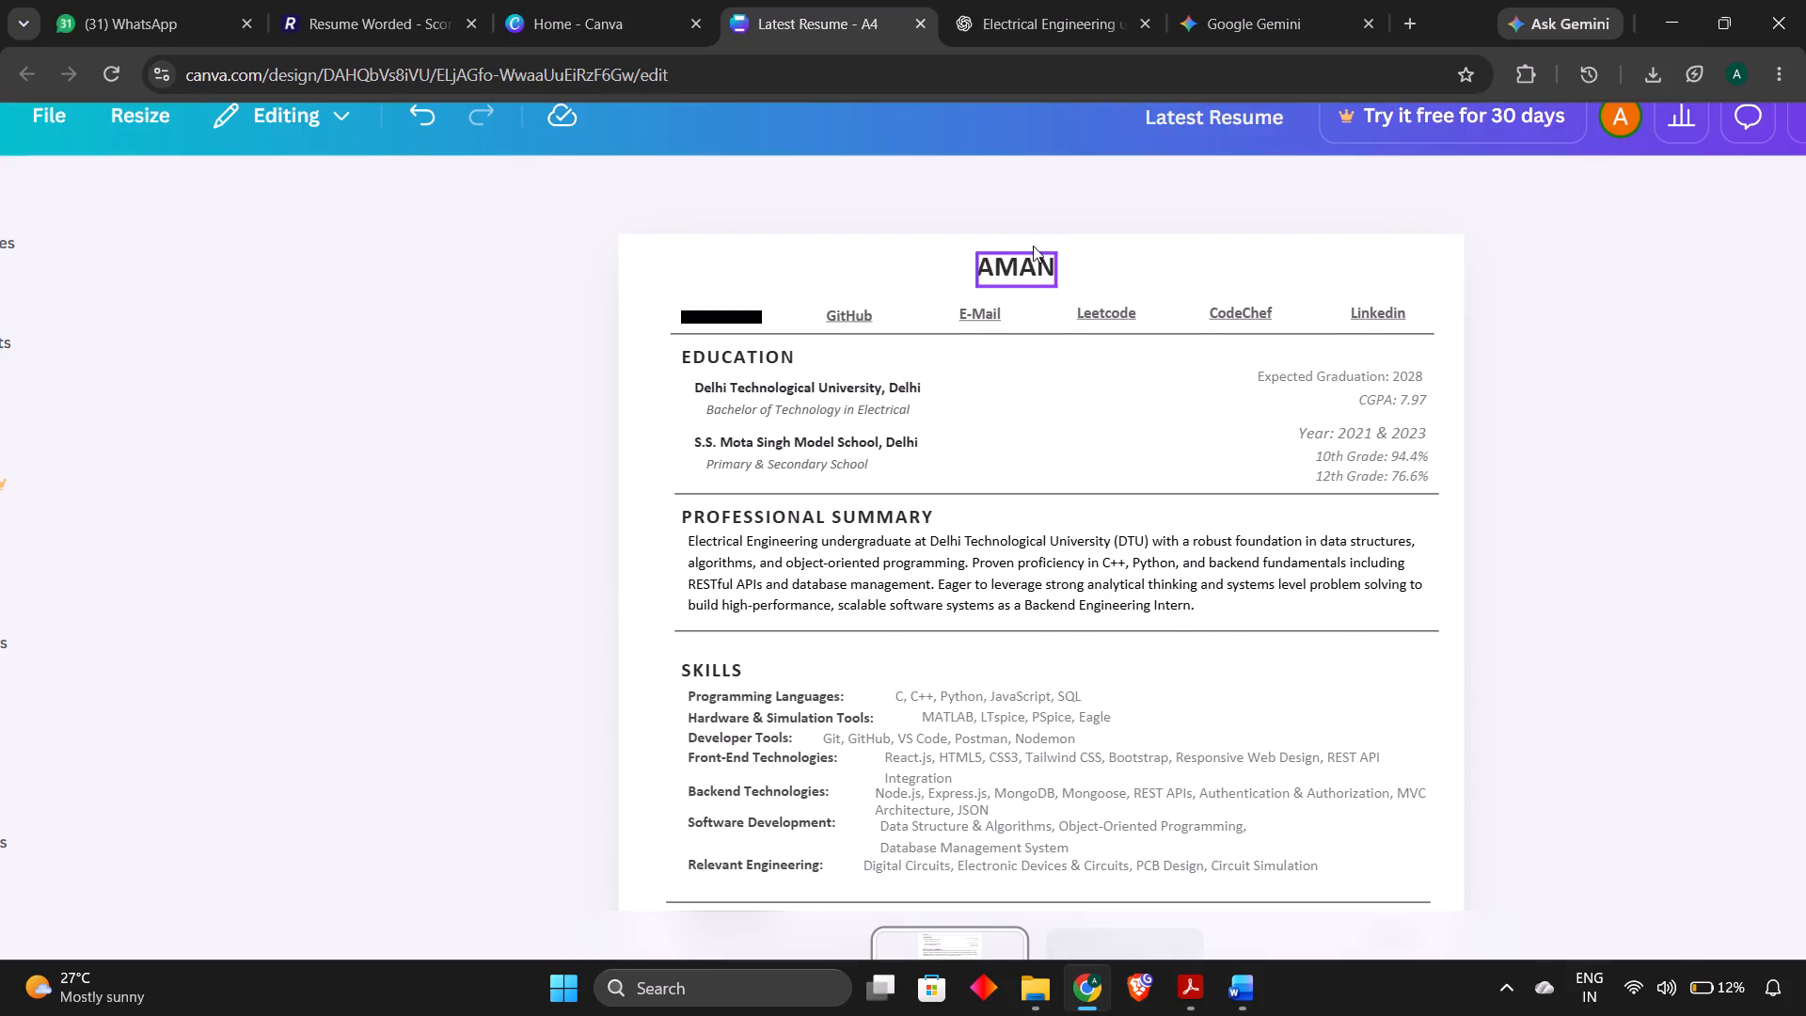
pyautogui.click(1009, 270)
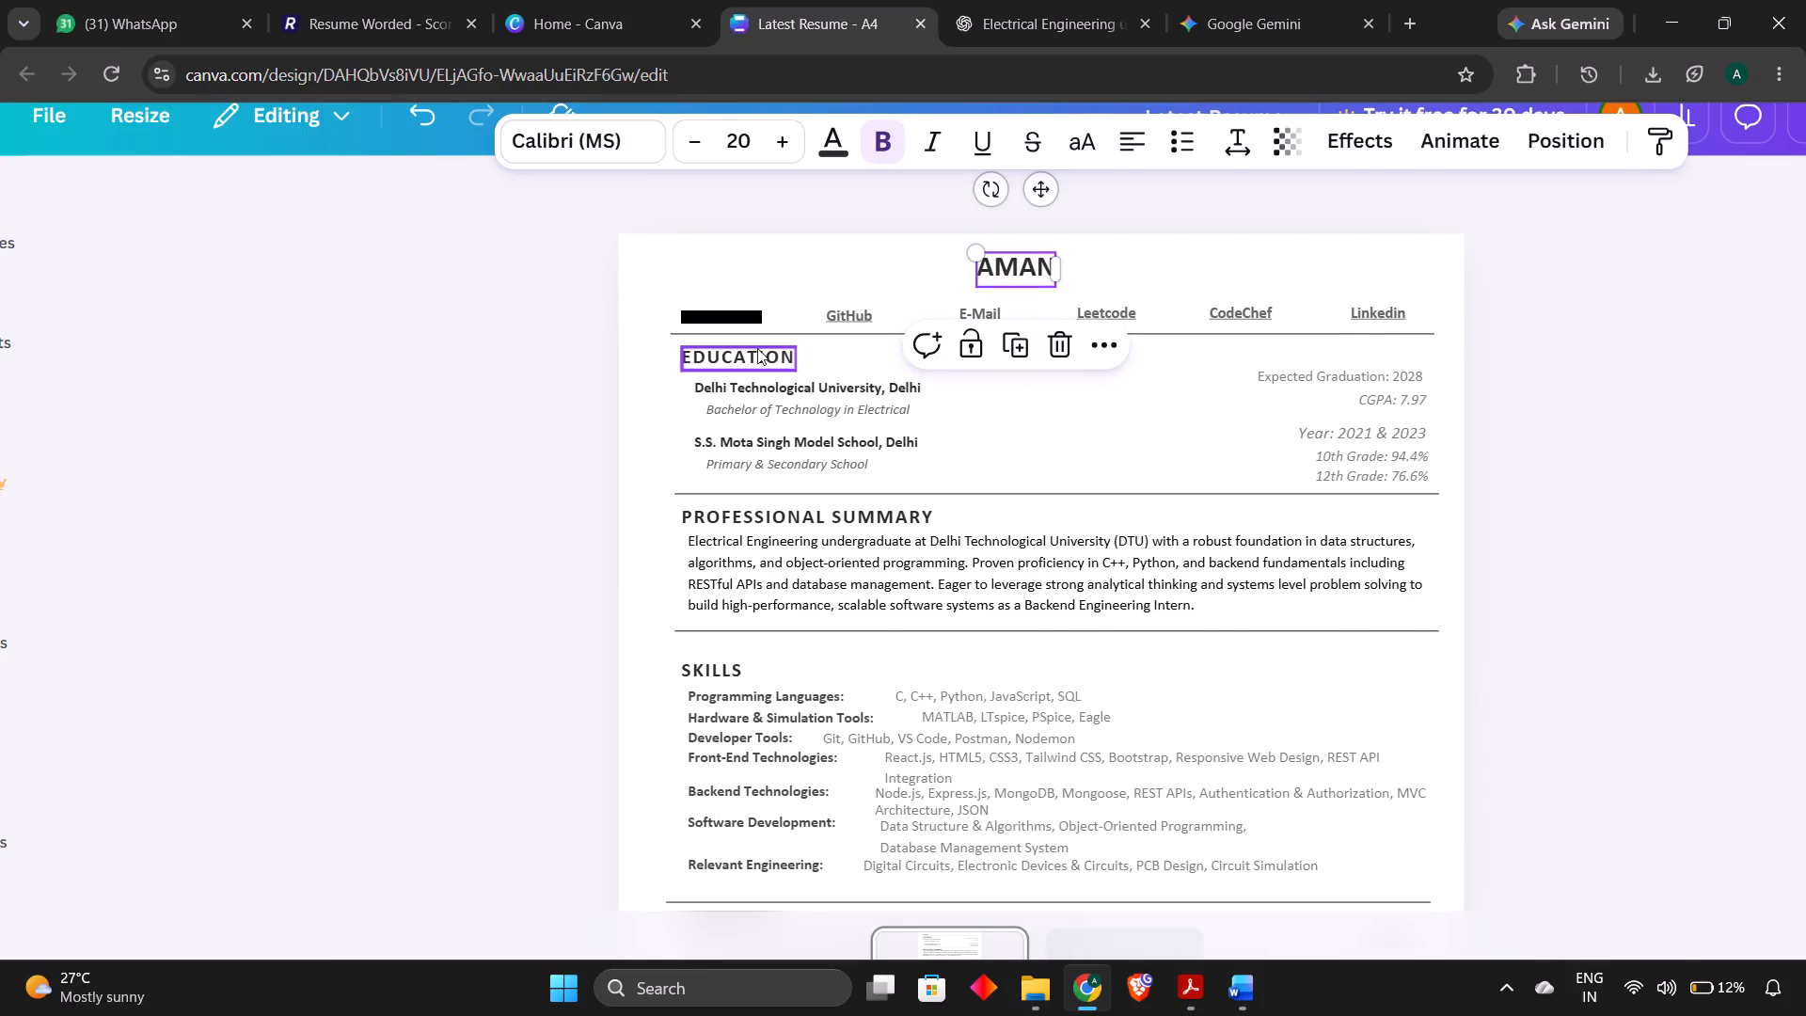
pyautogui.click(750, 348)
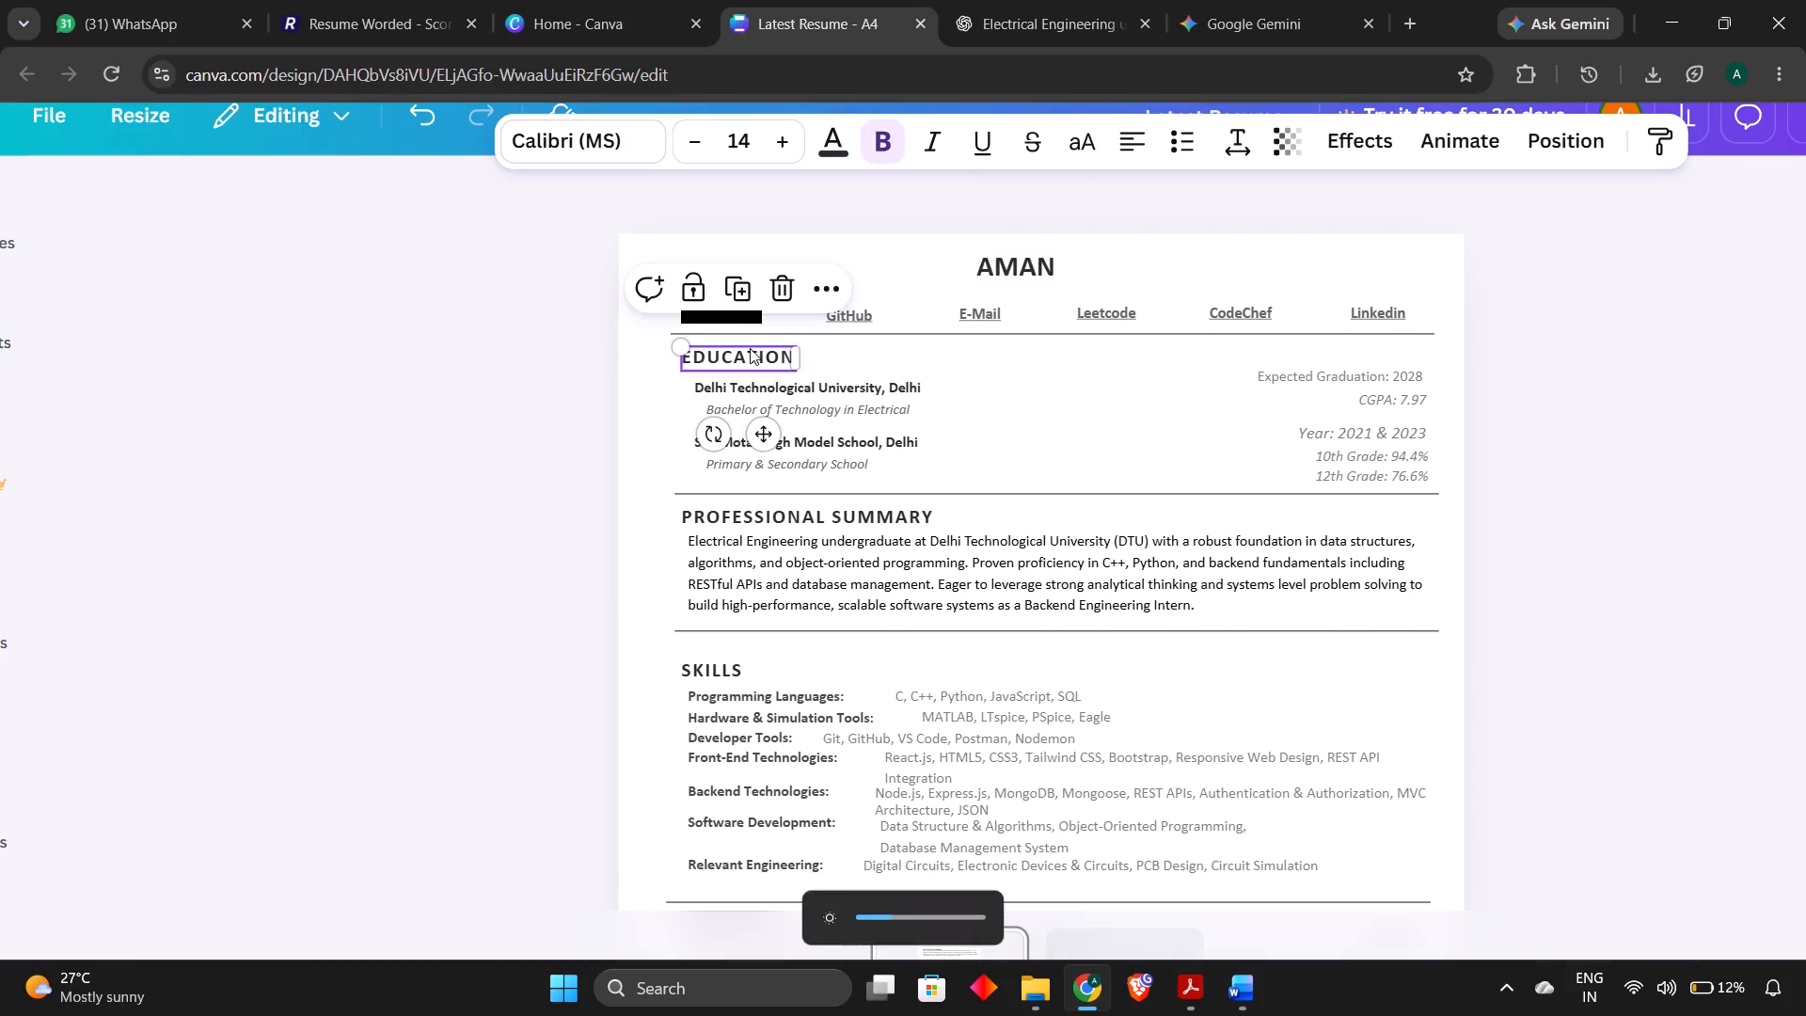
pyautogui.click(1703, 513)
# Nudge the "Bachelor of Technology in Electrical" line slightly to the right under Delhi Technological University.
pyautogui.scroll(-1, 1703, 513)
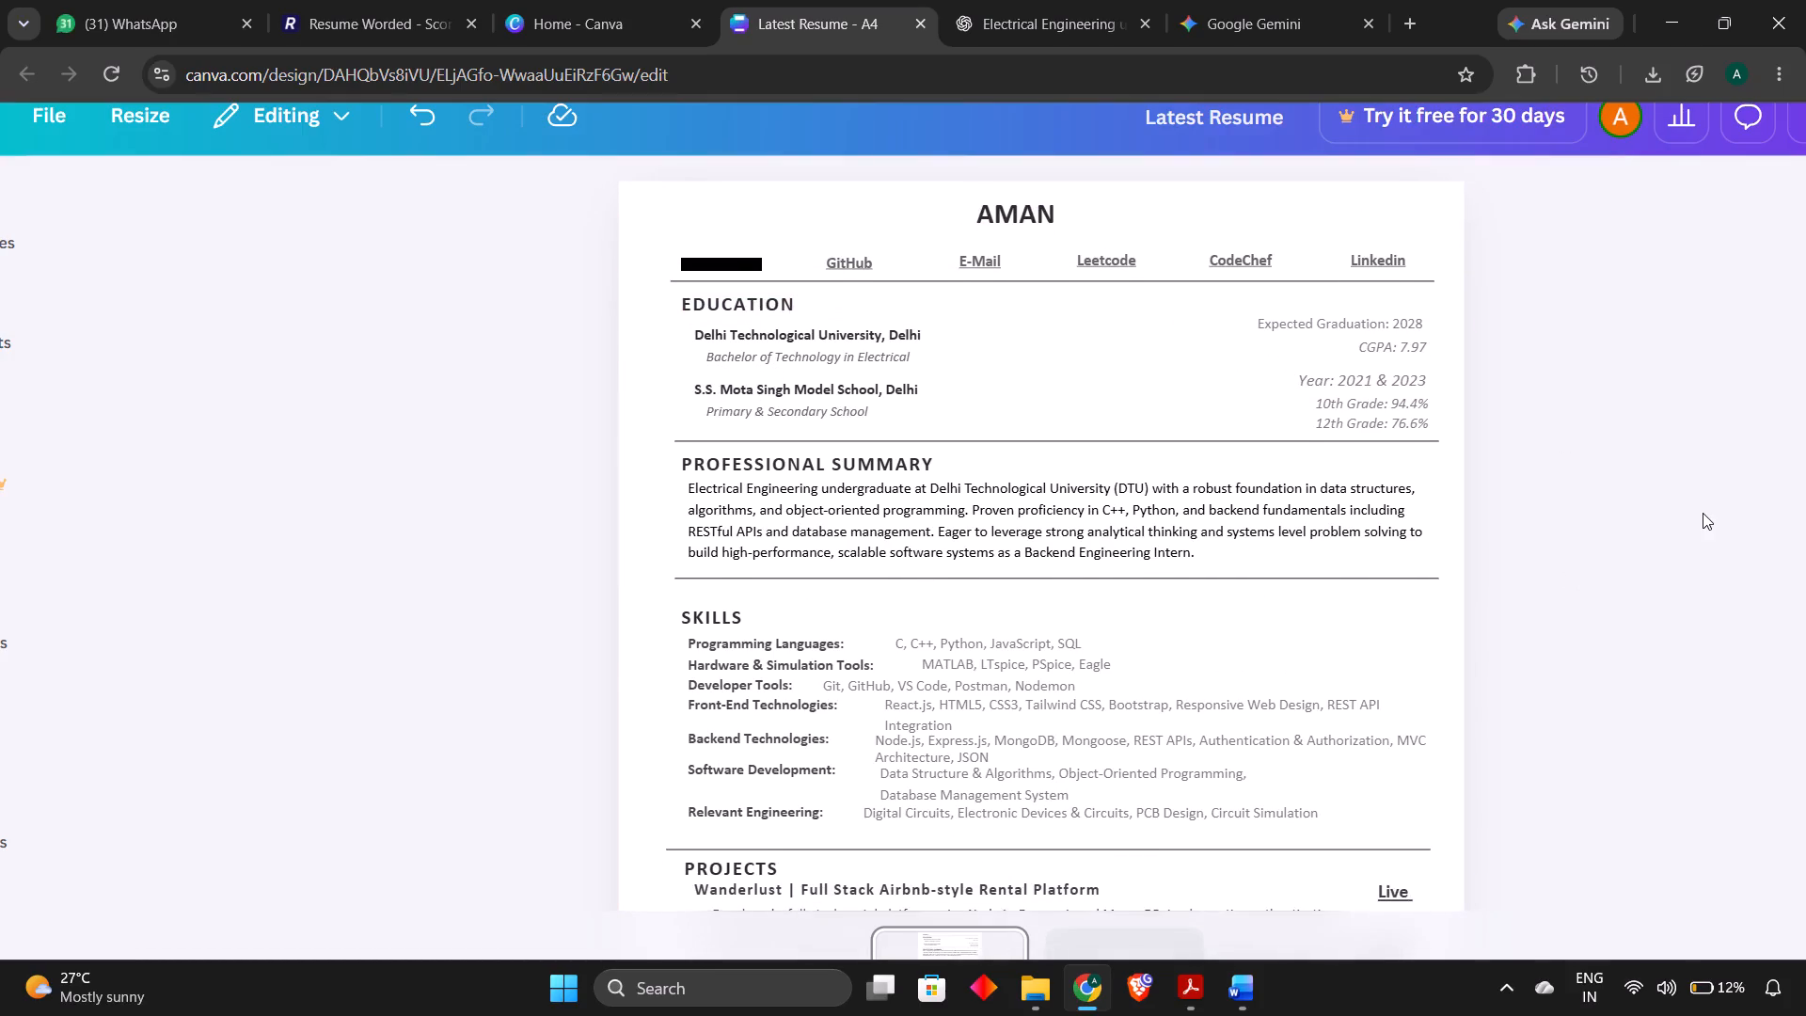
pyautogui.click(895, 355)
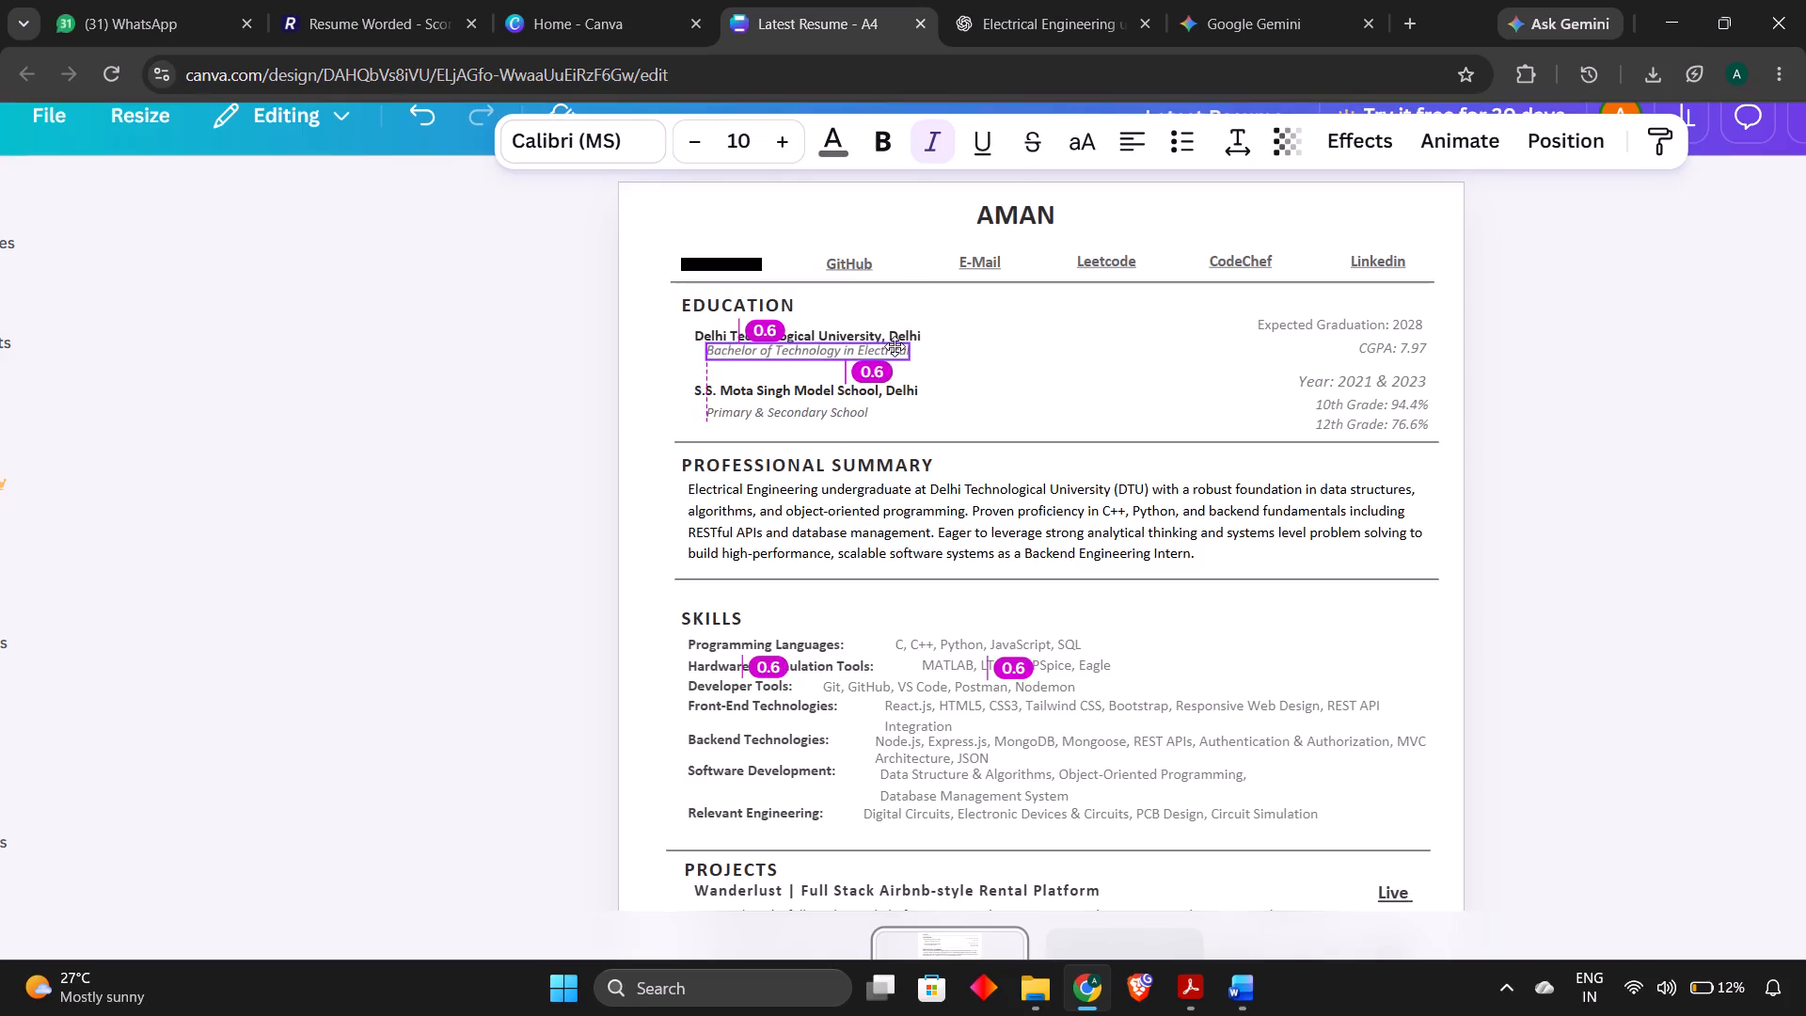
pyautogui.click(1716, 609)
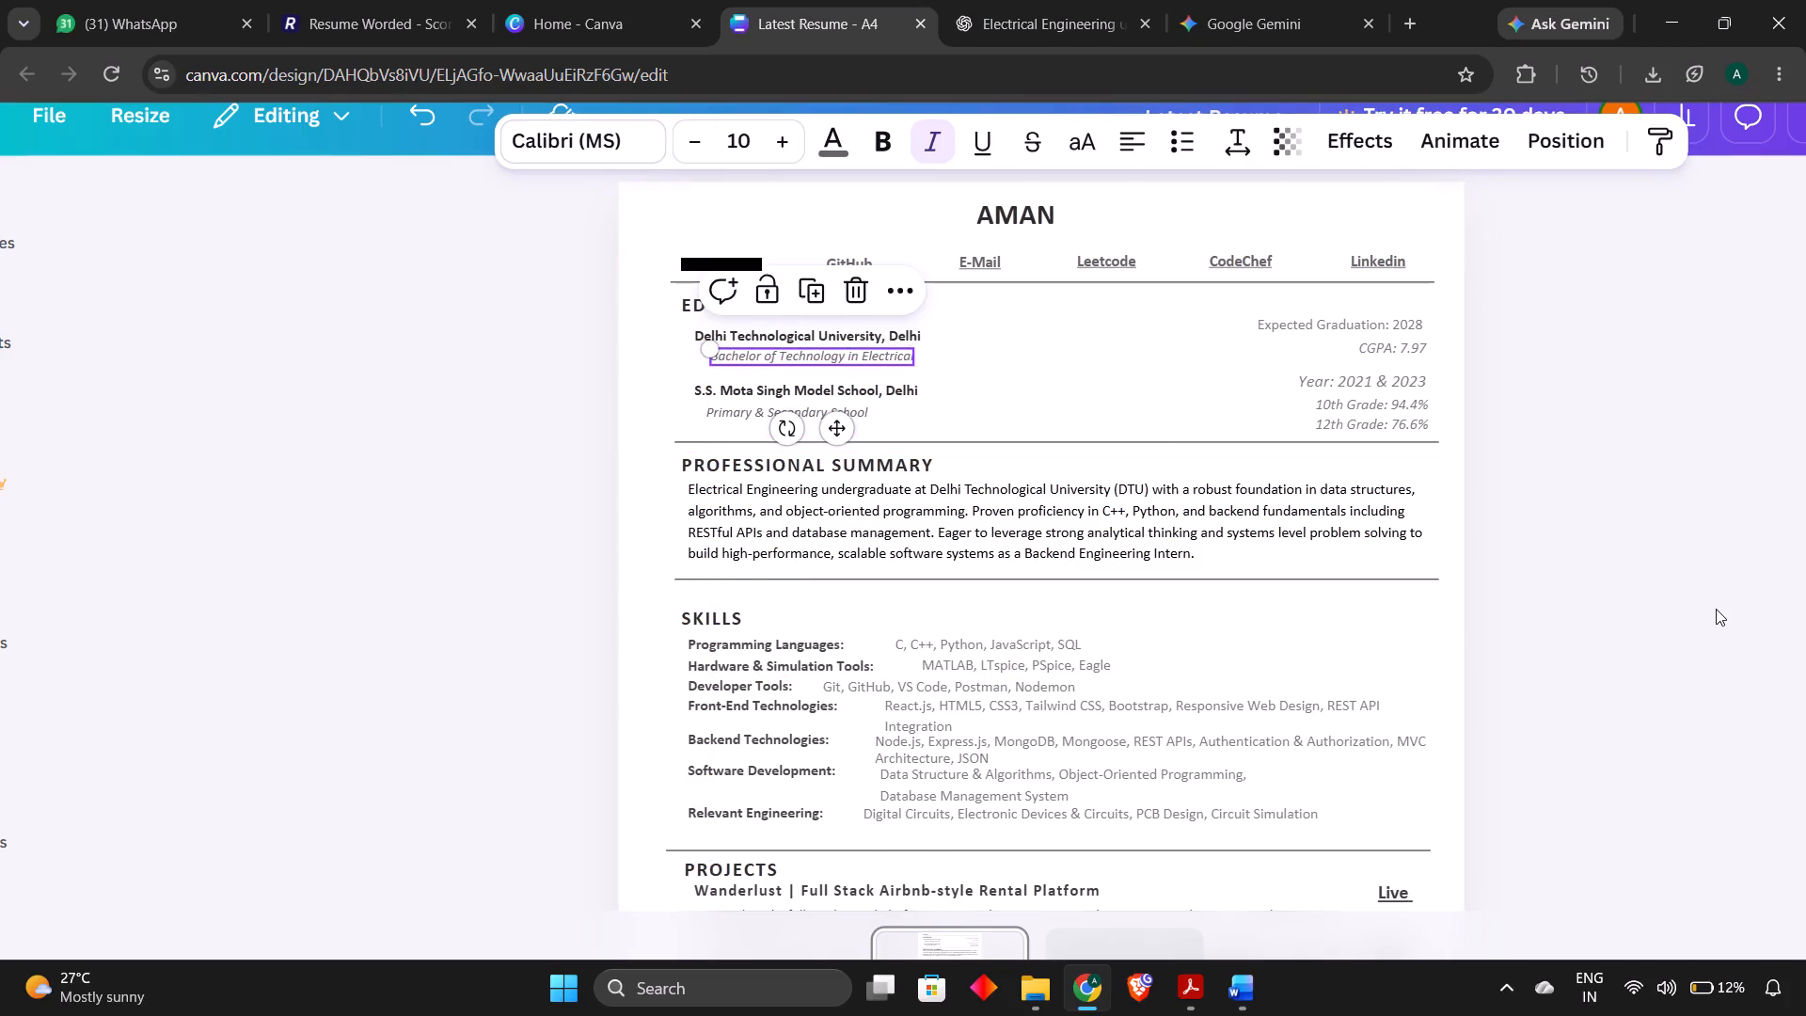
# Nudge the first bullet dot of the Wanderlust project slightly up and closer to its text.
pyautogui.scroll(-2, 1716, 609)
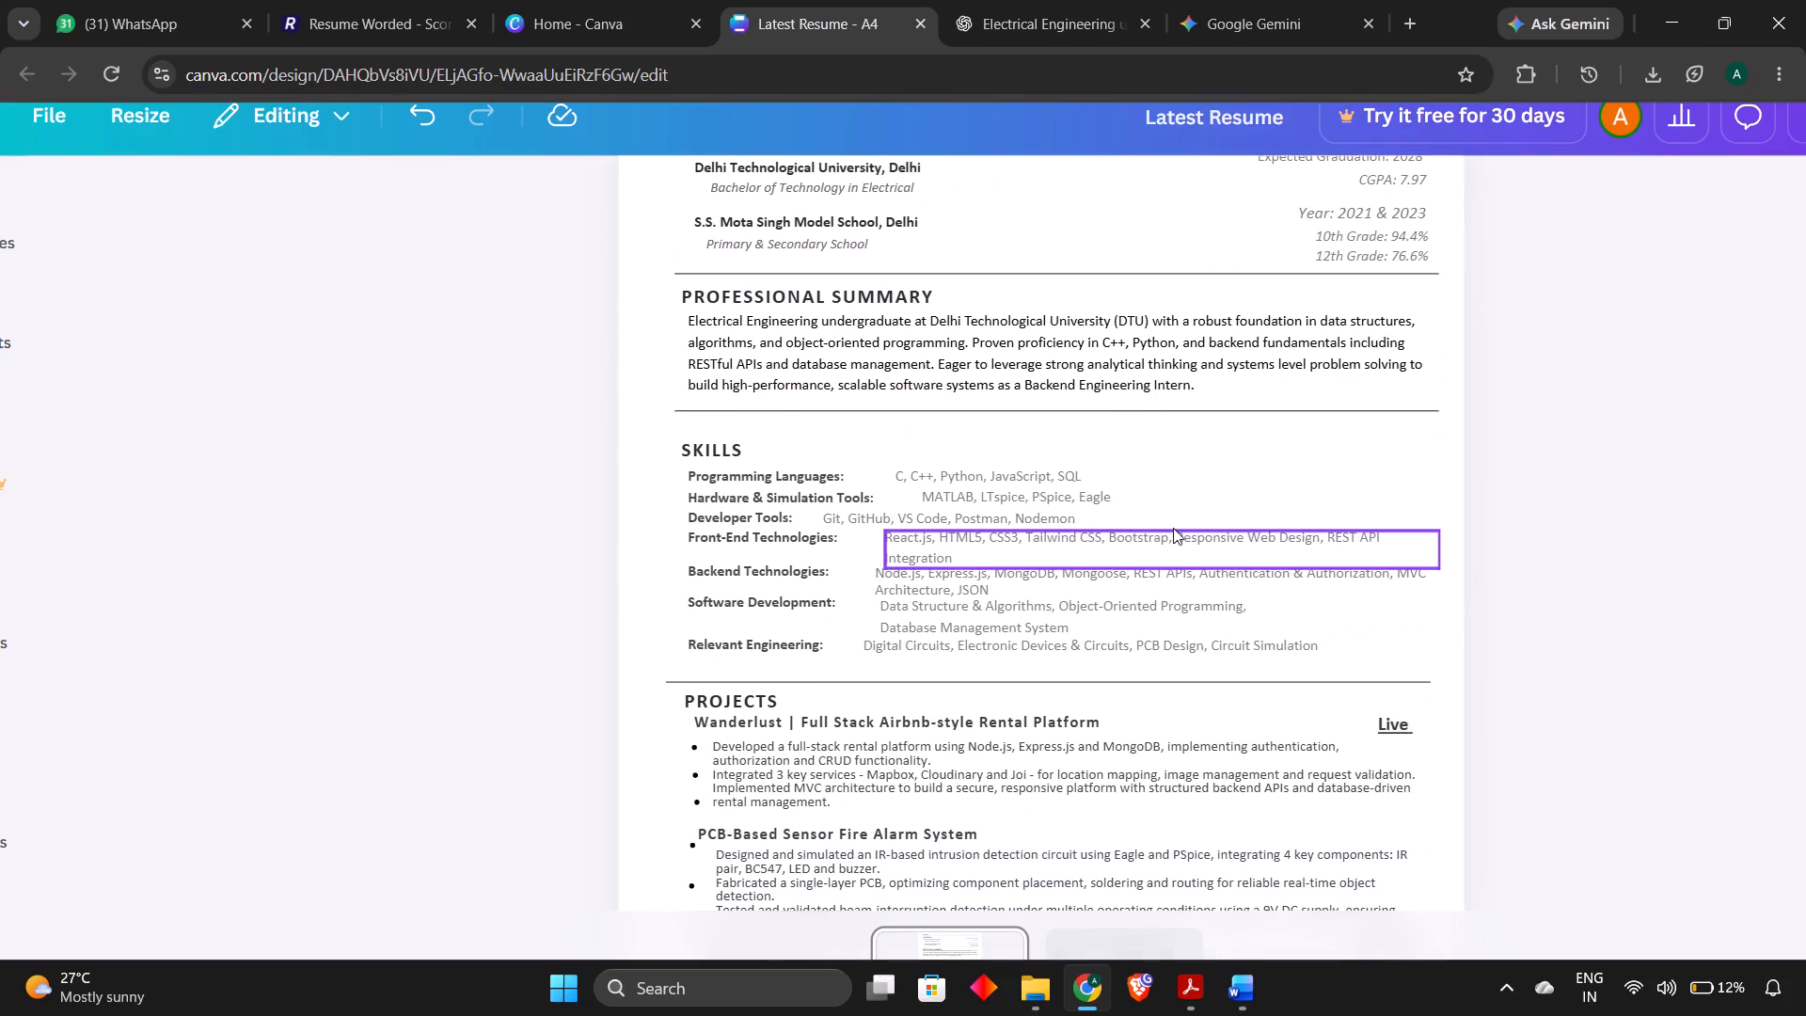
pyautogui.scroll(-2, 1068, 558)
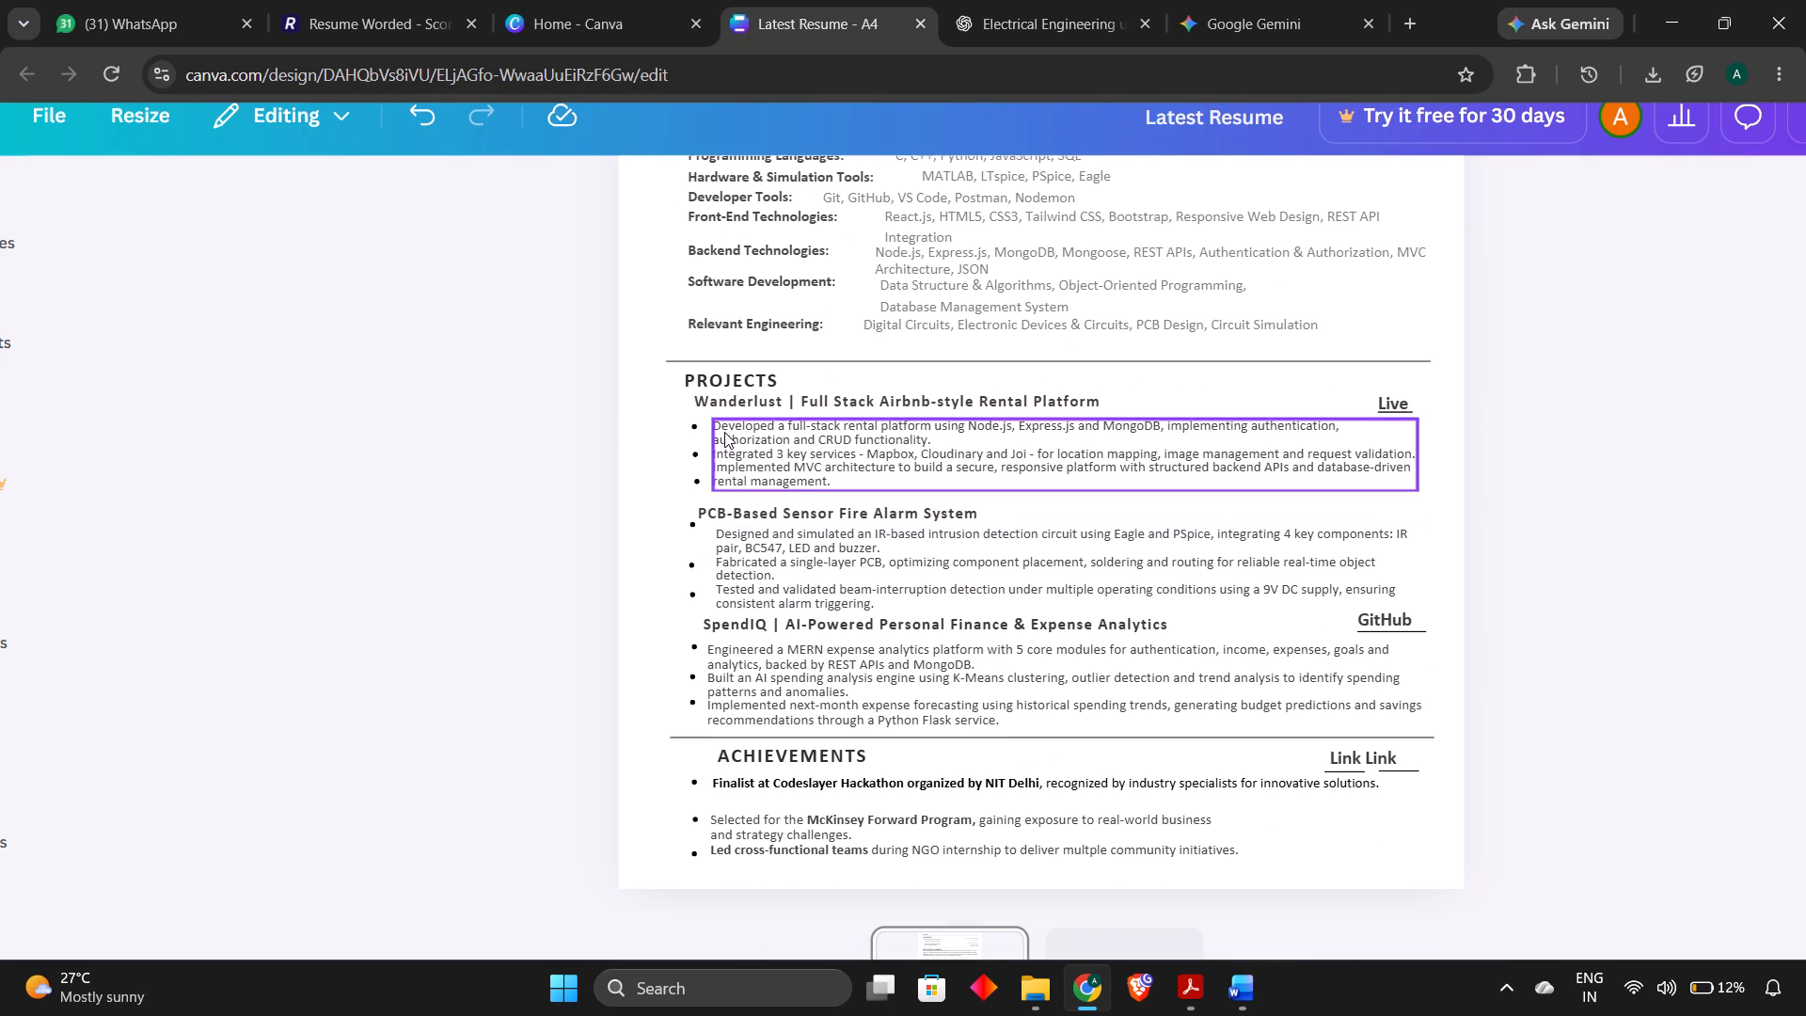
pyautogui.click(692, 425)
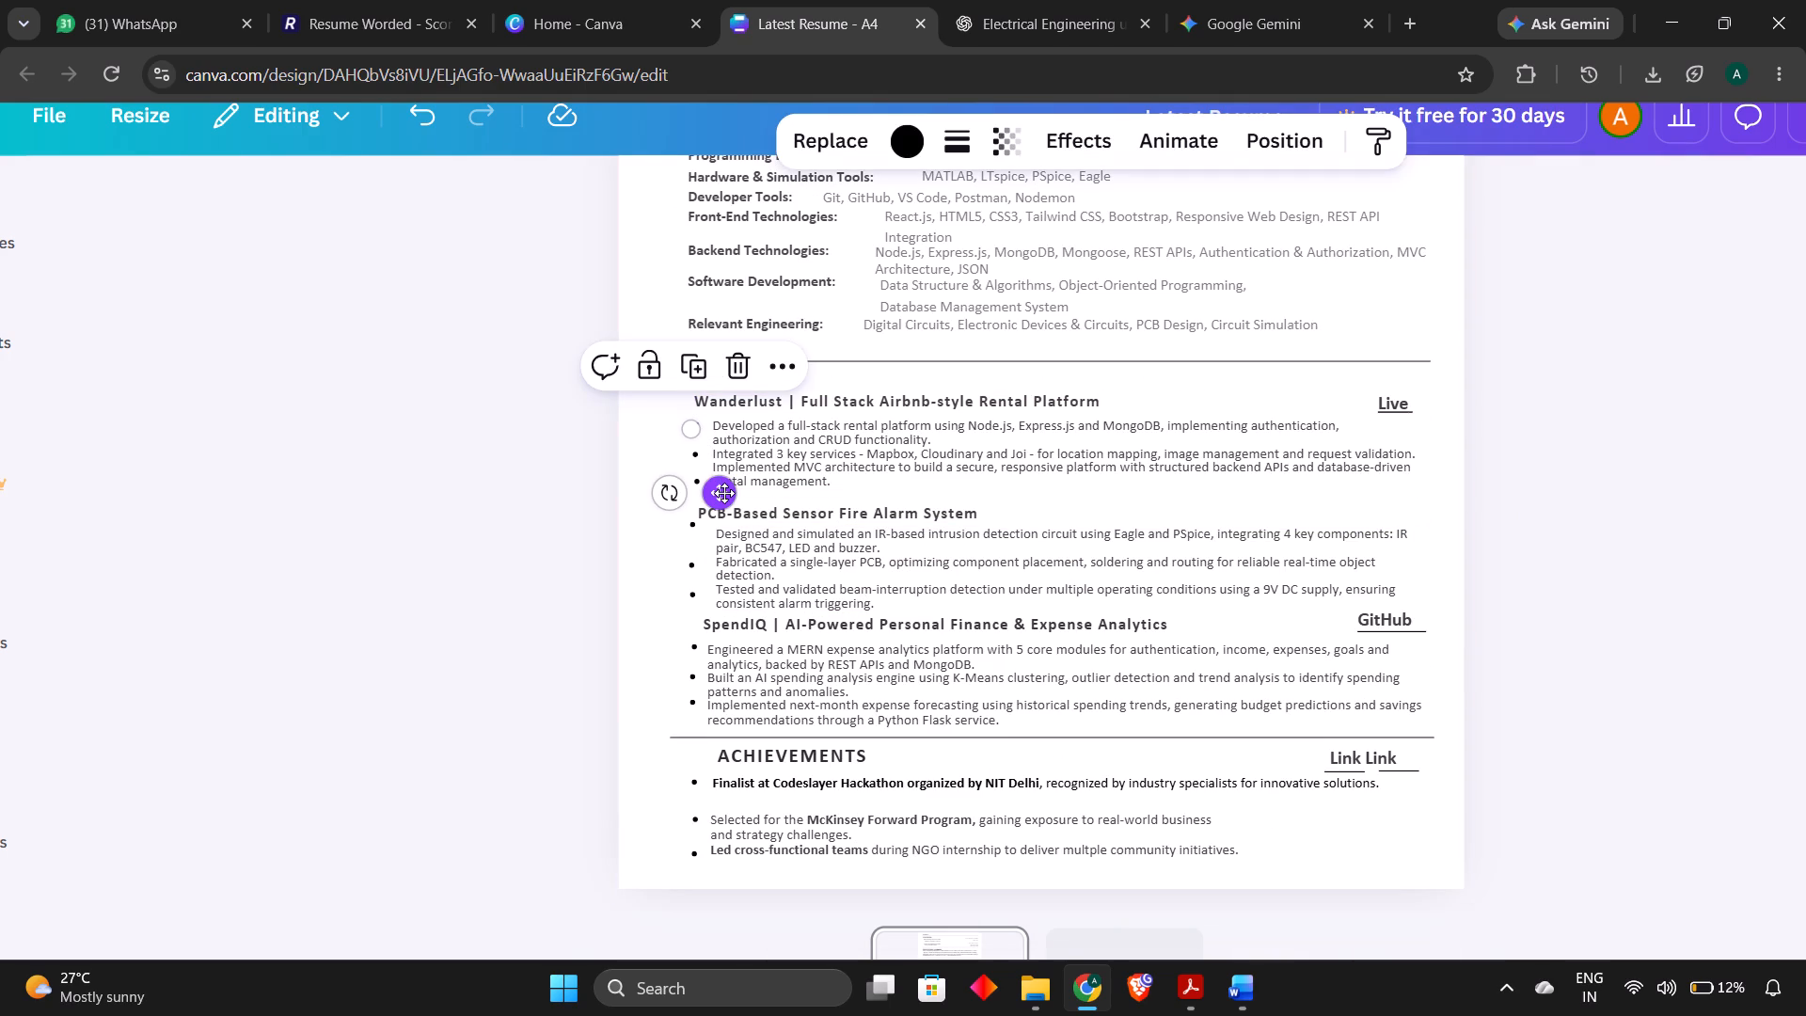
pyautogui.click(724, 493)
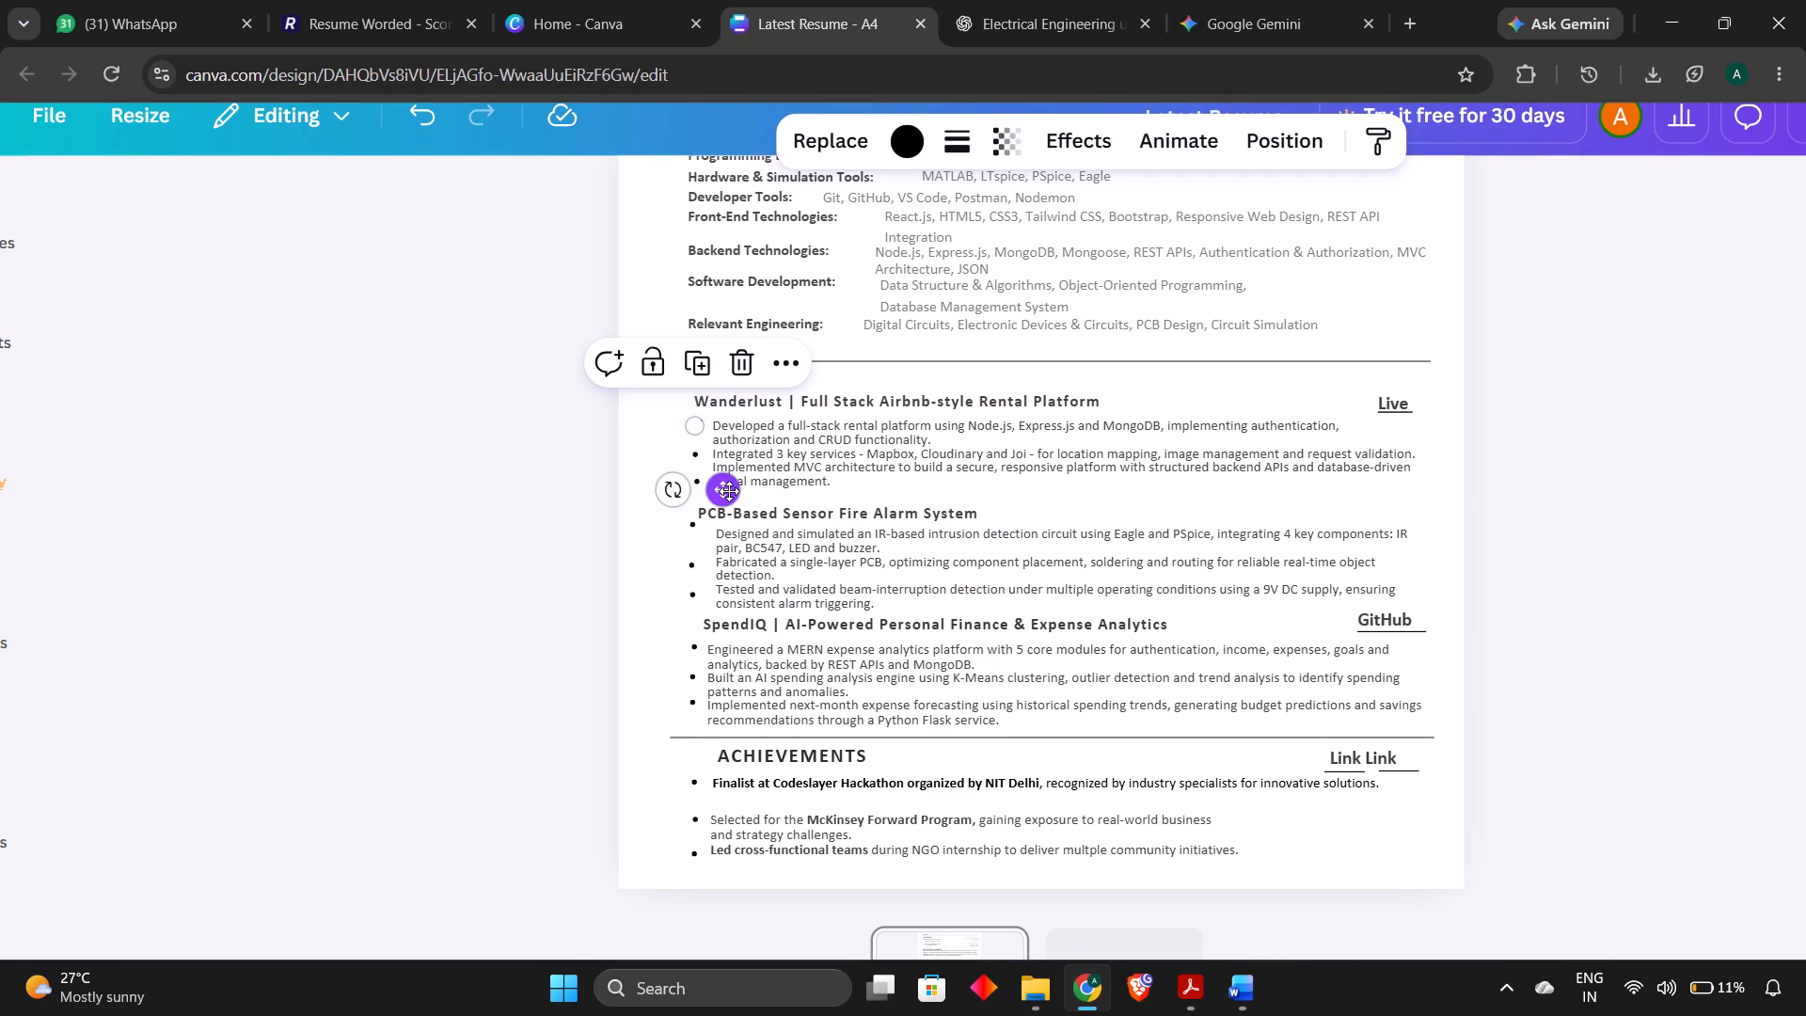
# Shift the GitHub link text beside the SpendIQ project slightly to the right over its underline.
pyautogui.click(1402, 631)
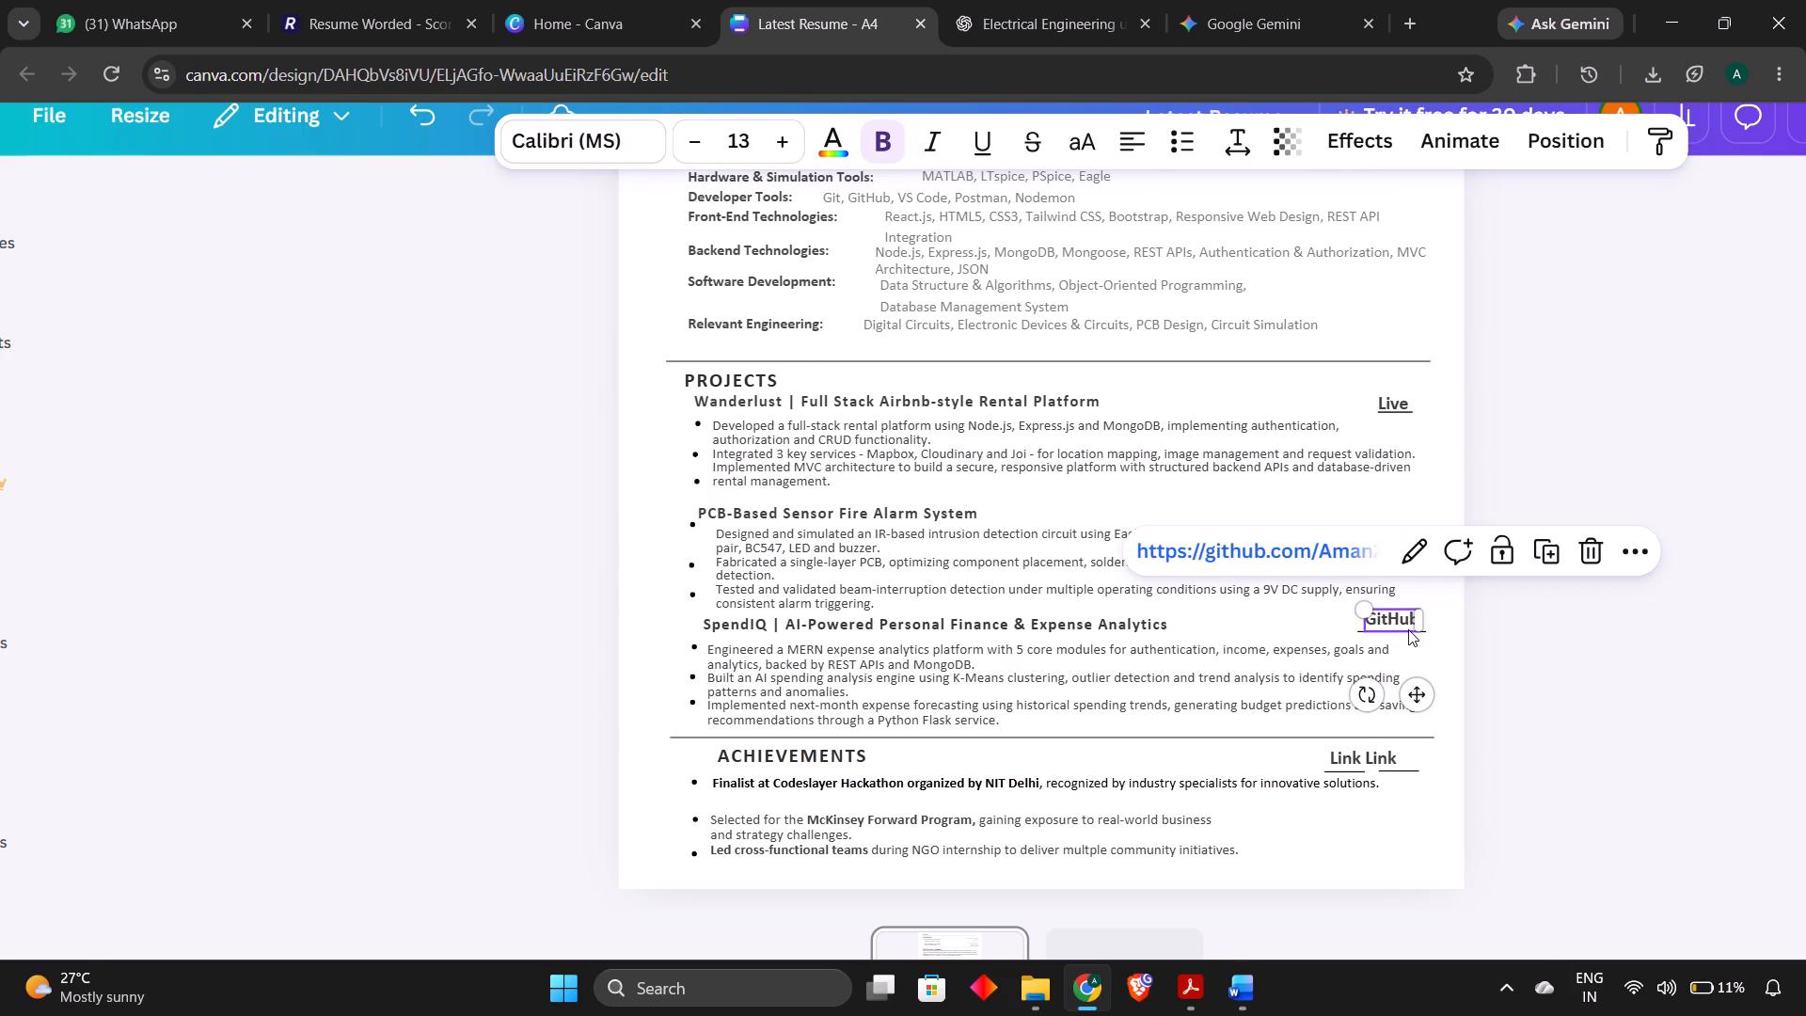
pyautogui.click(1643, 700)
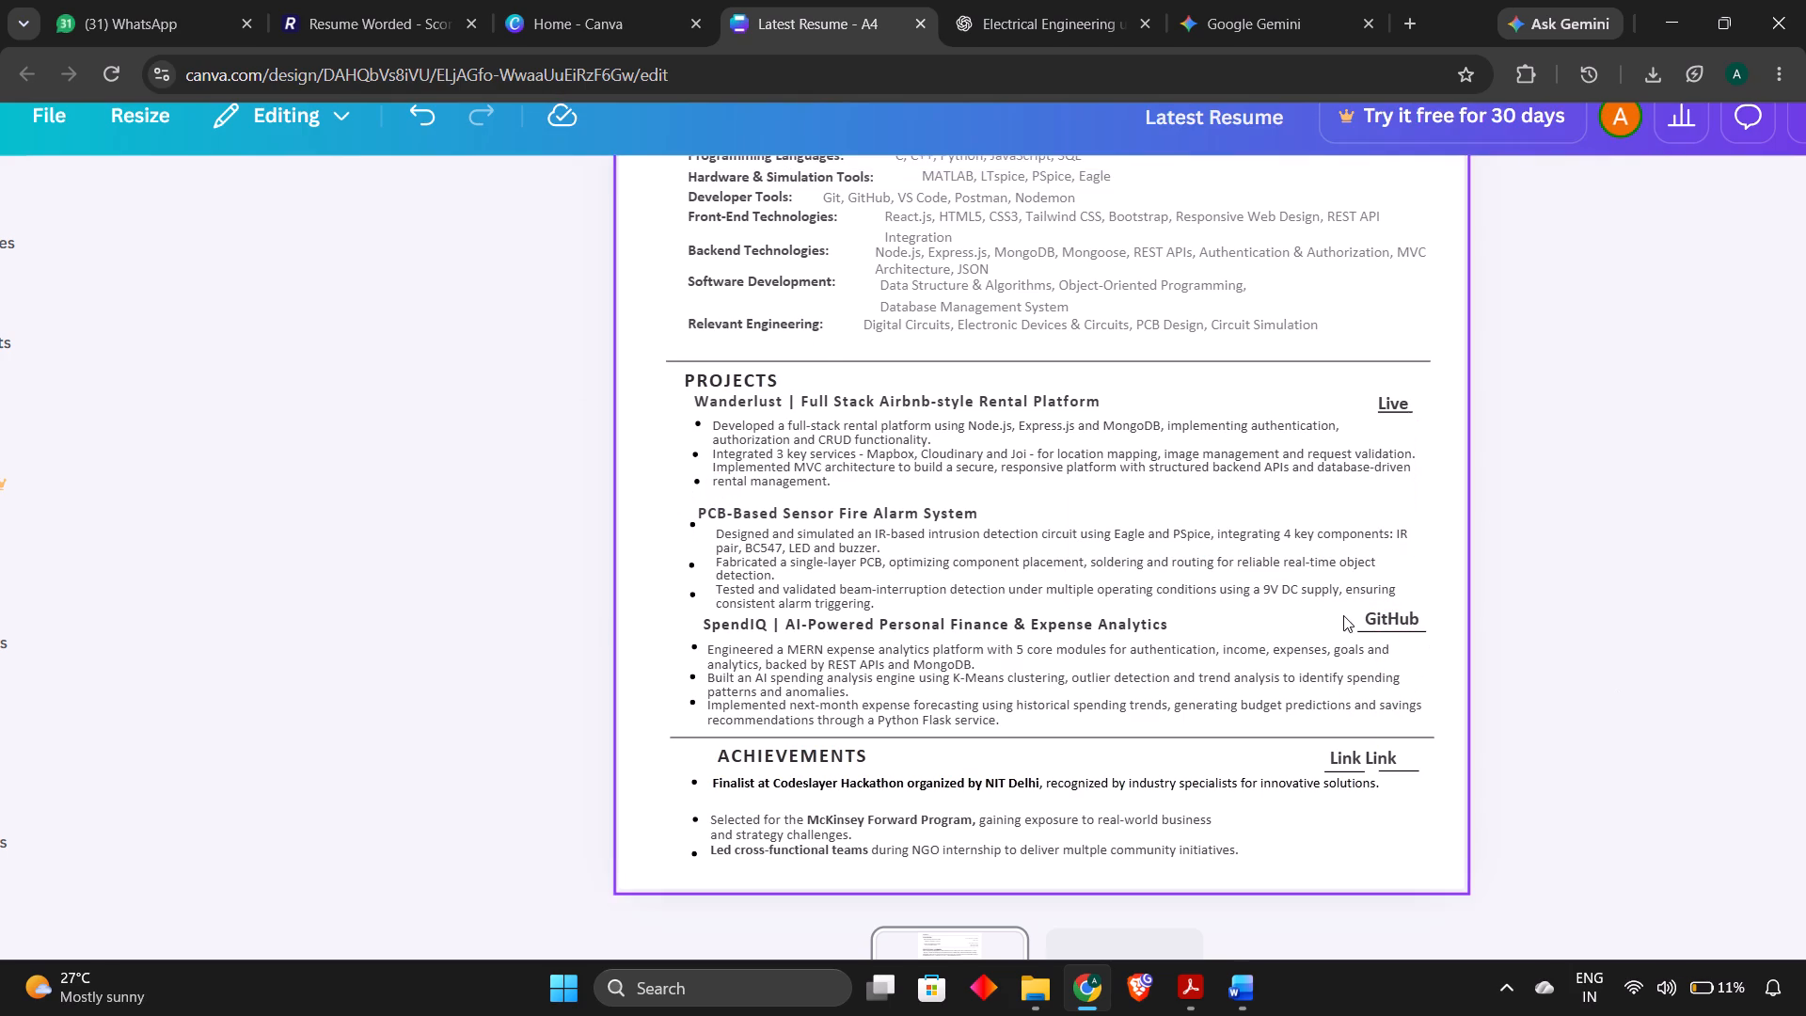
pyautogui.click(1631, 537)
# Move the Programming Languages values close to their label, and line up the Hardware & Simulation Tools and Developer Tools values with the Front-End Technologies values.
pyautogui.scroll(1, 1631, 537)
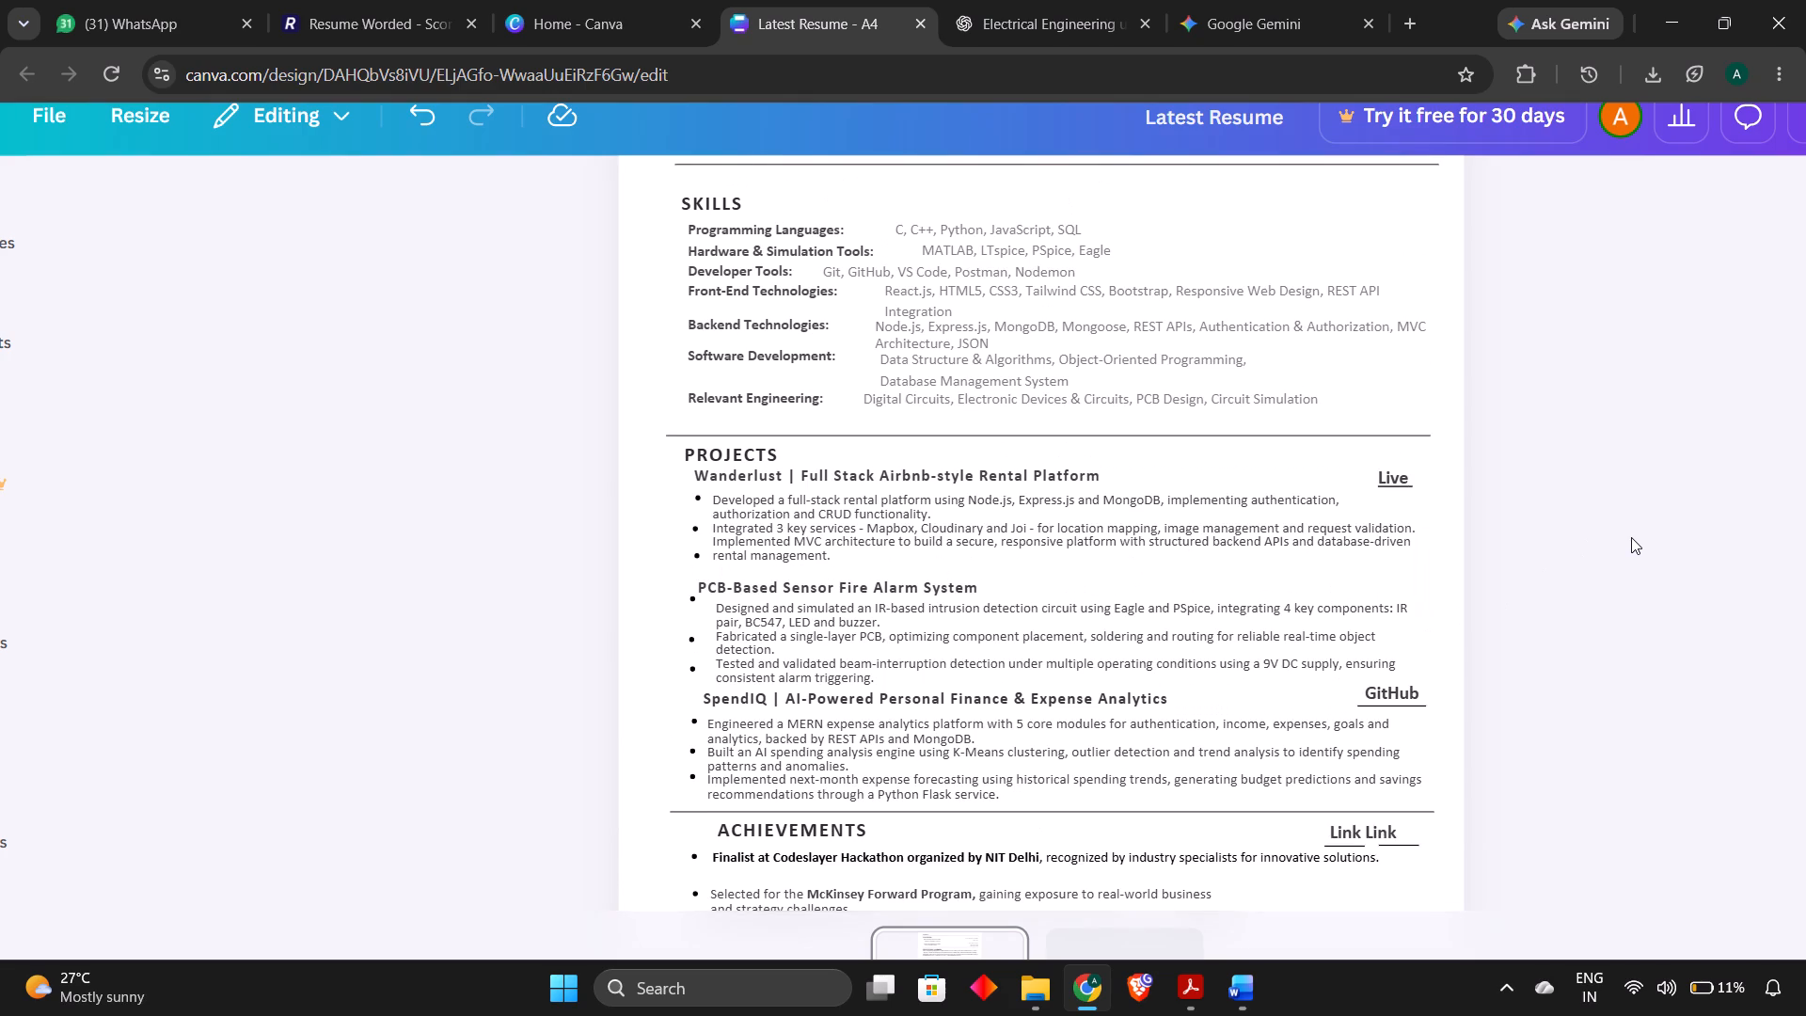
pyautogui.scroll(1, 1631, 537)
pyautogui.moveTo(993, 312); pyautogui.dragTo(984, 312)
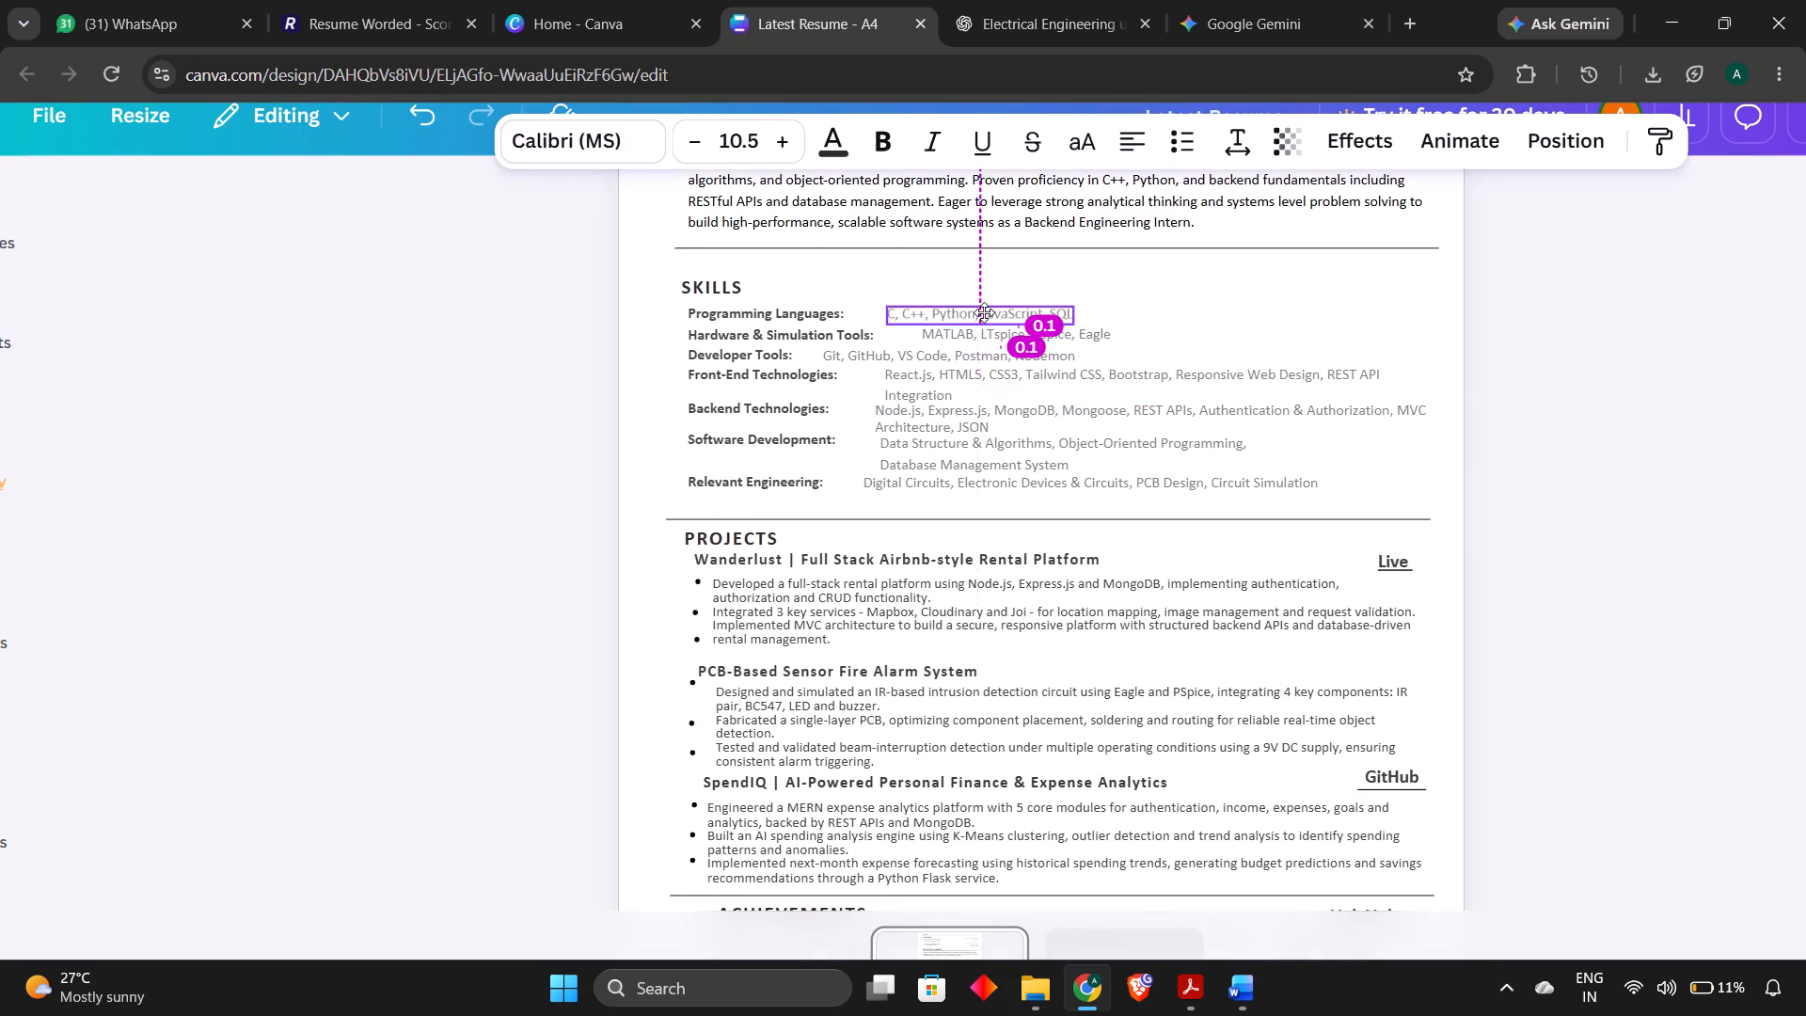
pyautogui.moveTo(984, 312); pyautogui.dragTo(953, 312)
pyautogui.moveTo(1006, 333); pyautogui.dragTo(970, 333)
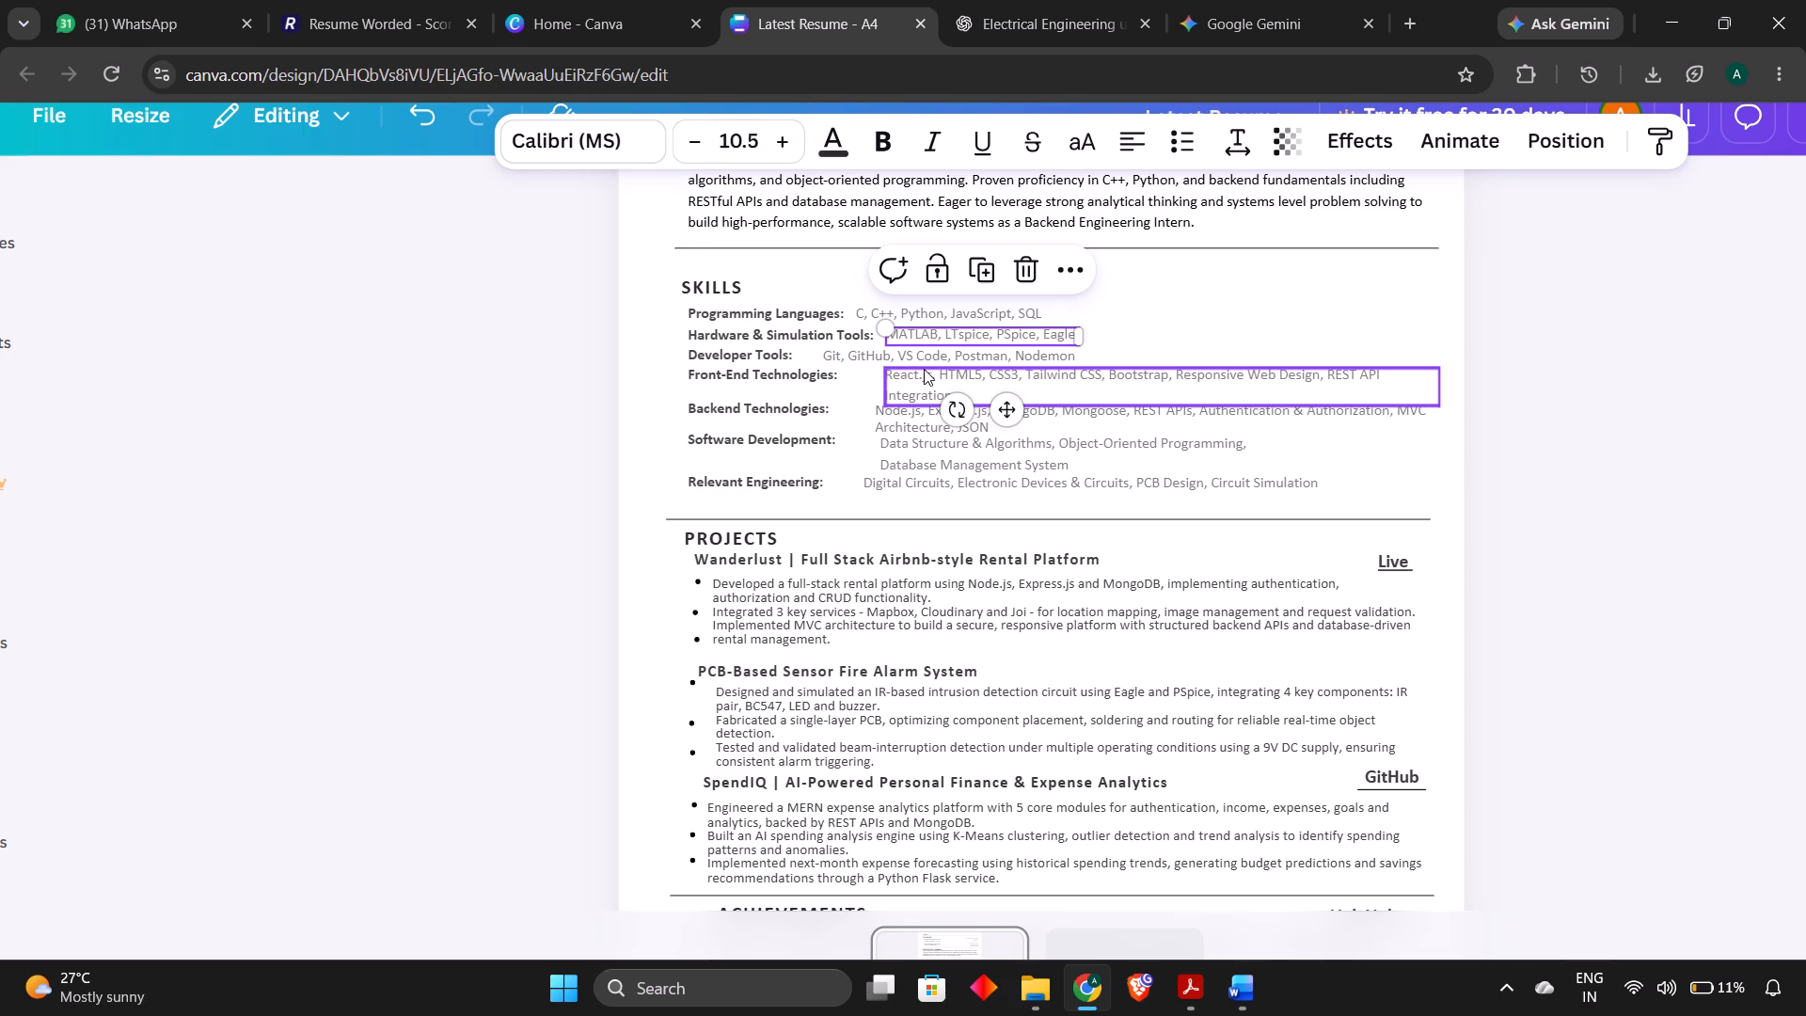
pyautogui.moveTo(921, 360); pyautogui.dragTo(974, 360)
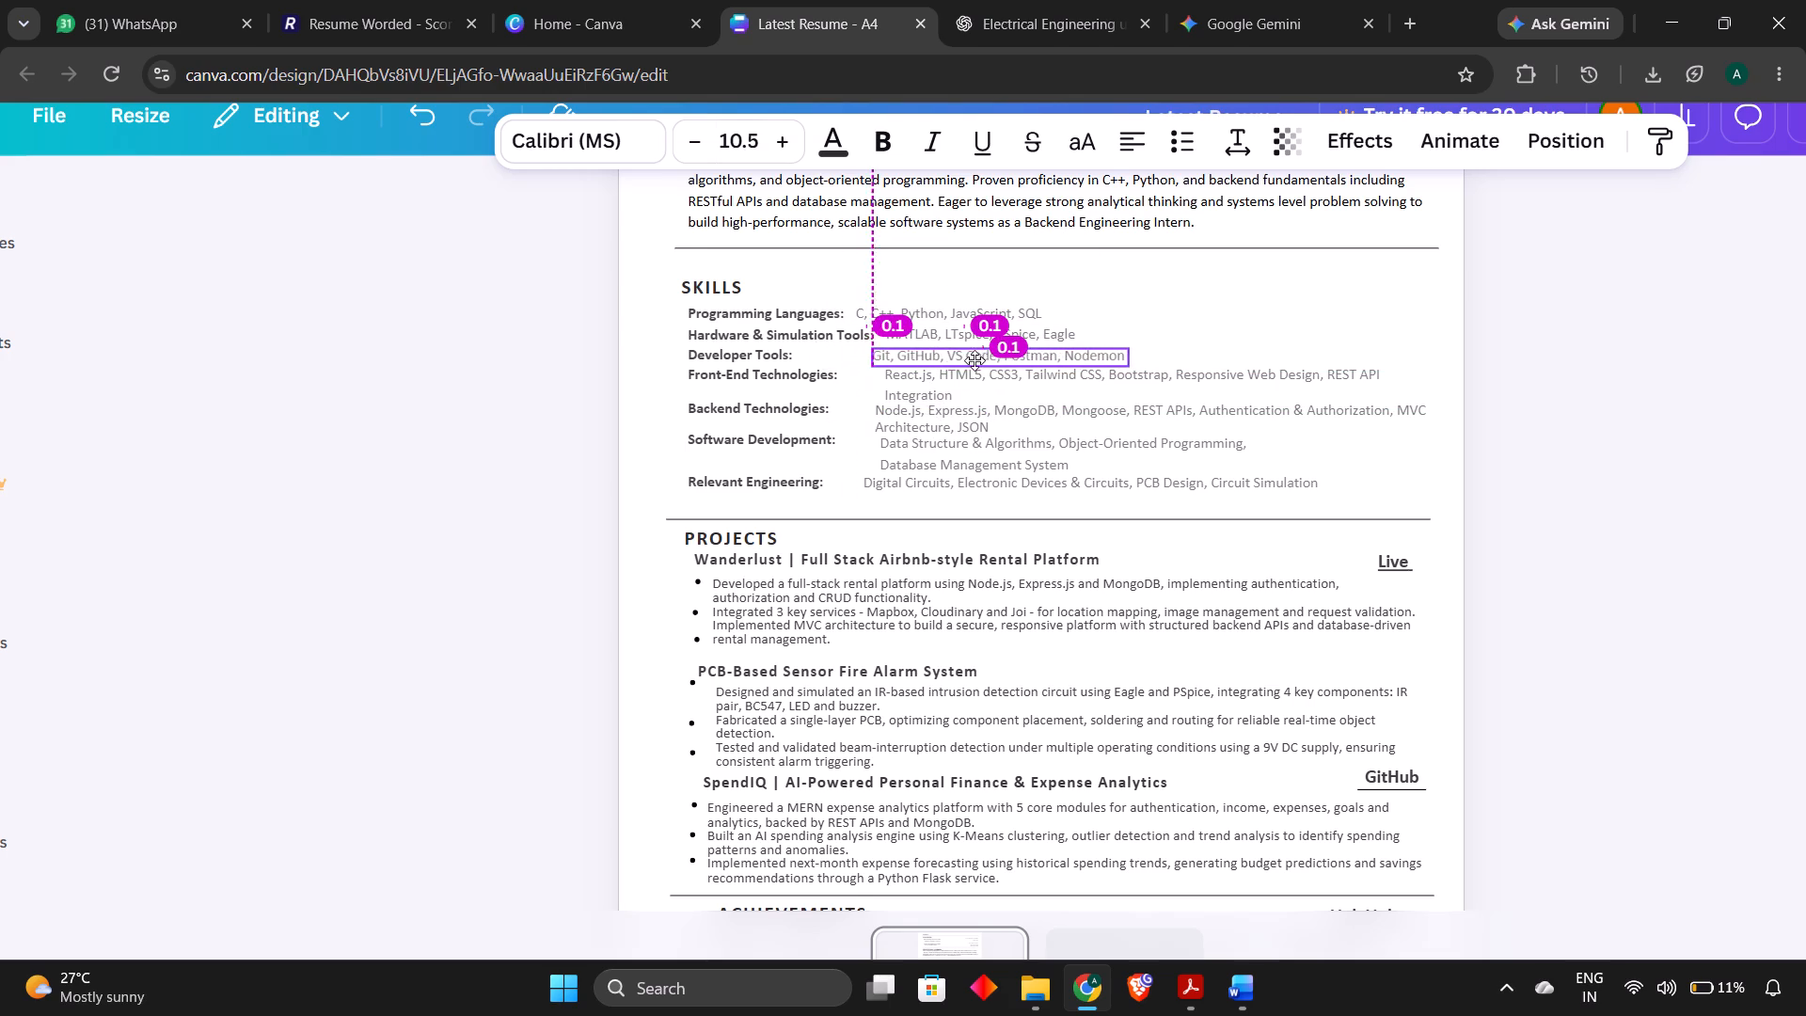
pyautogui.moveTo(974, 360); pyautogui.dragTo(980, 359)
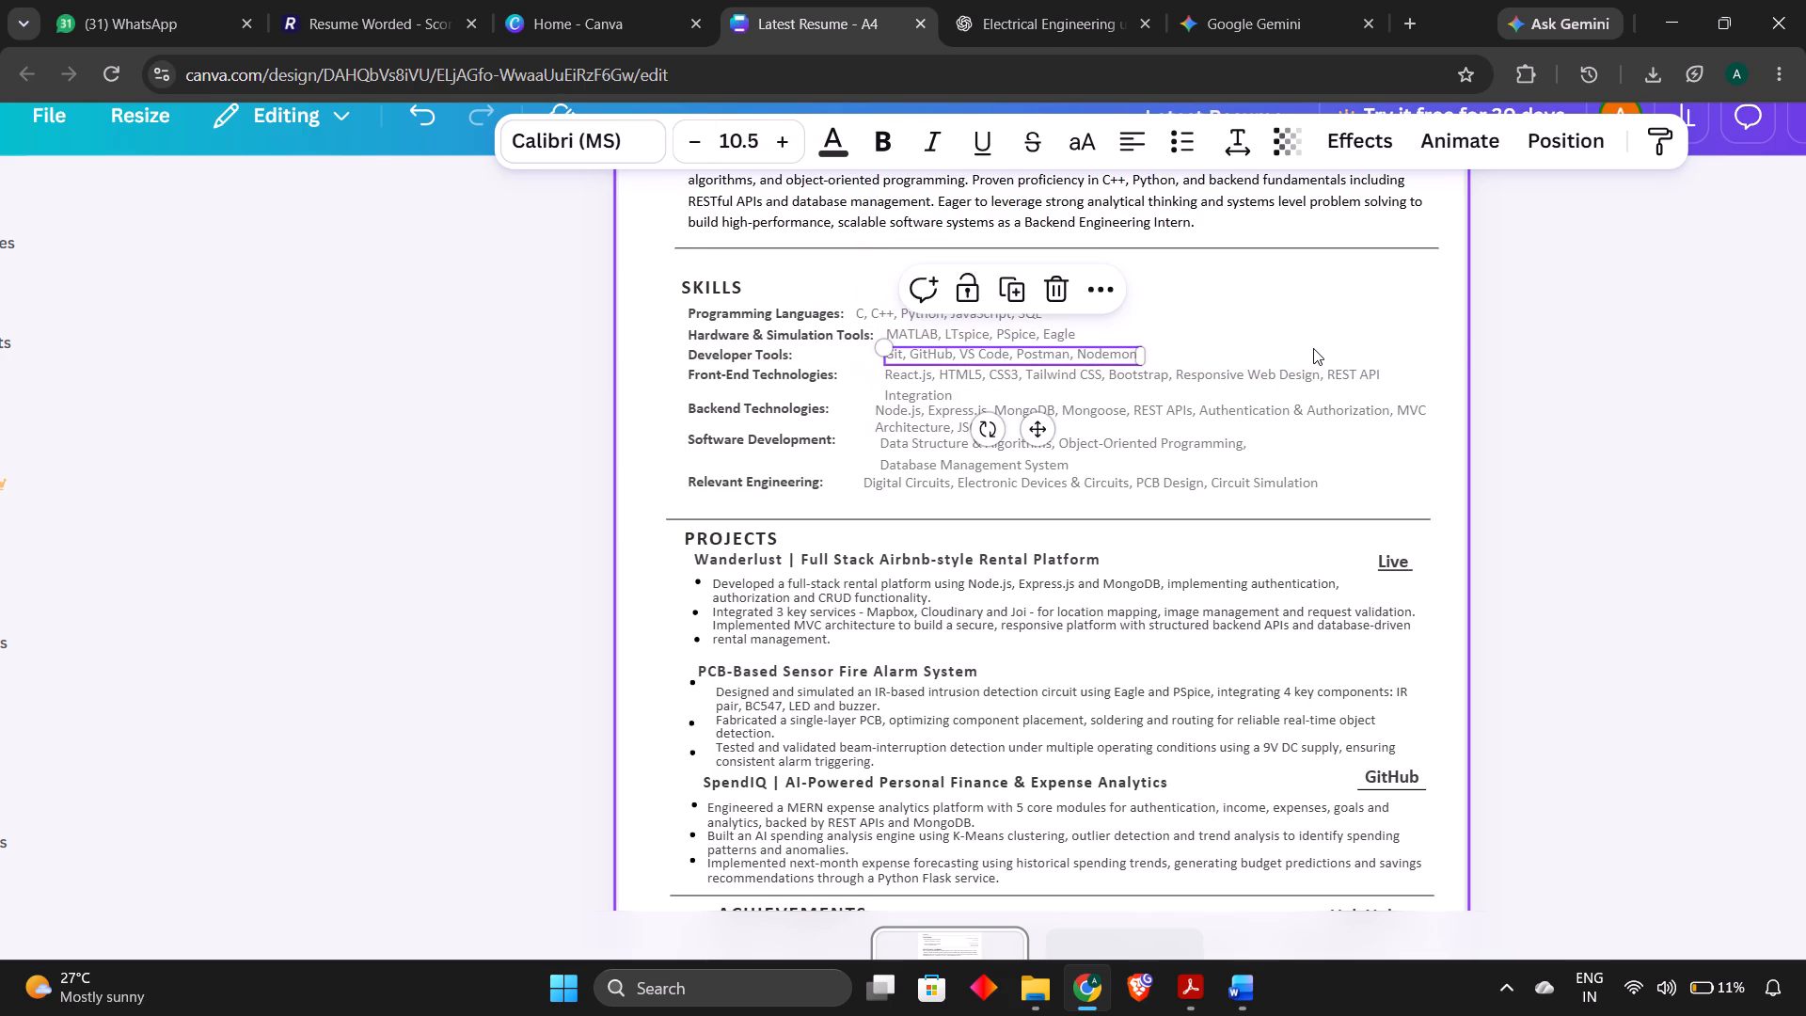
pyautogui.click(1313, 348)
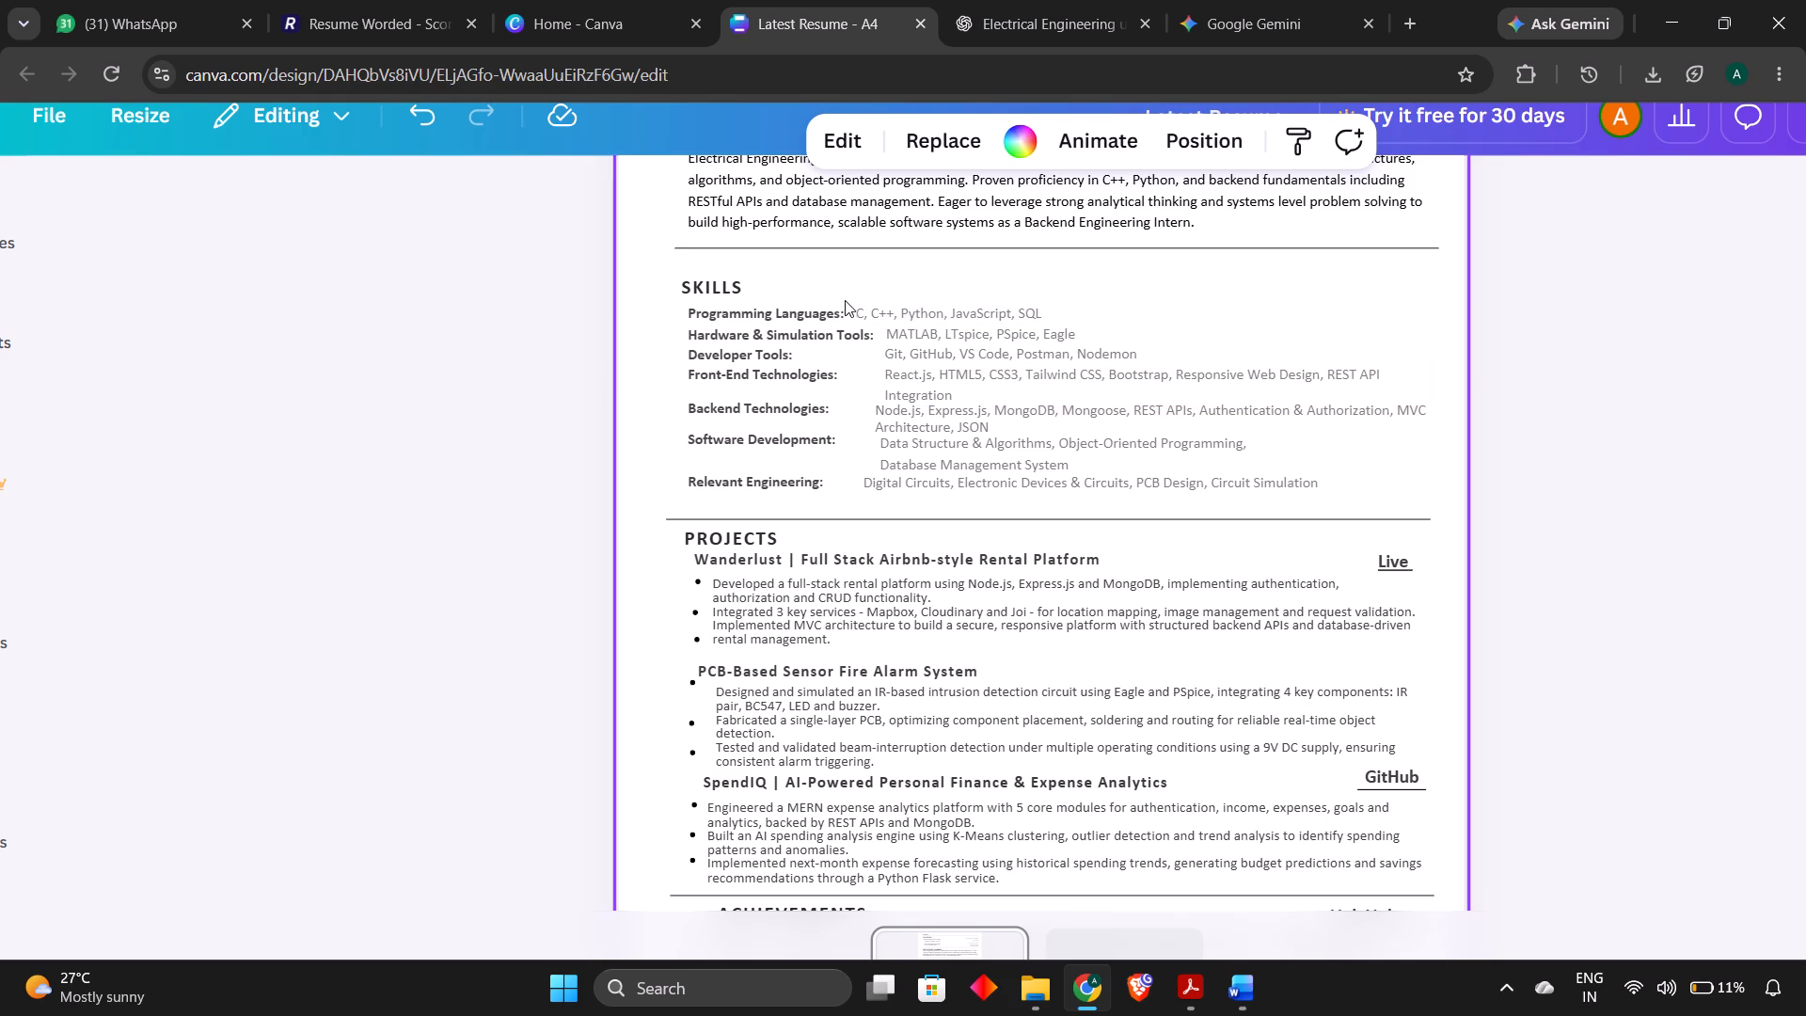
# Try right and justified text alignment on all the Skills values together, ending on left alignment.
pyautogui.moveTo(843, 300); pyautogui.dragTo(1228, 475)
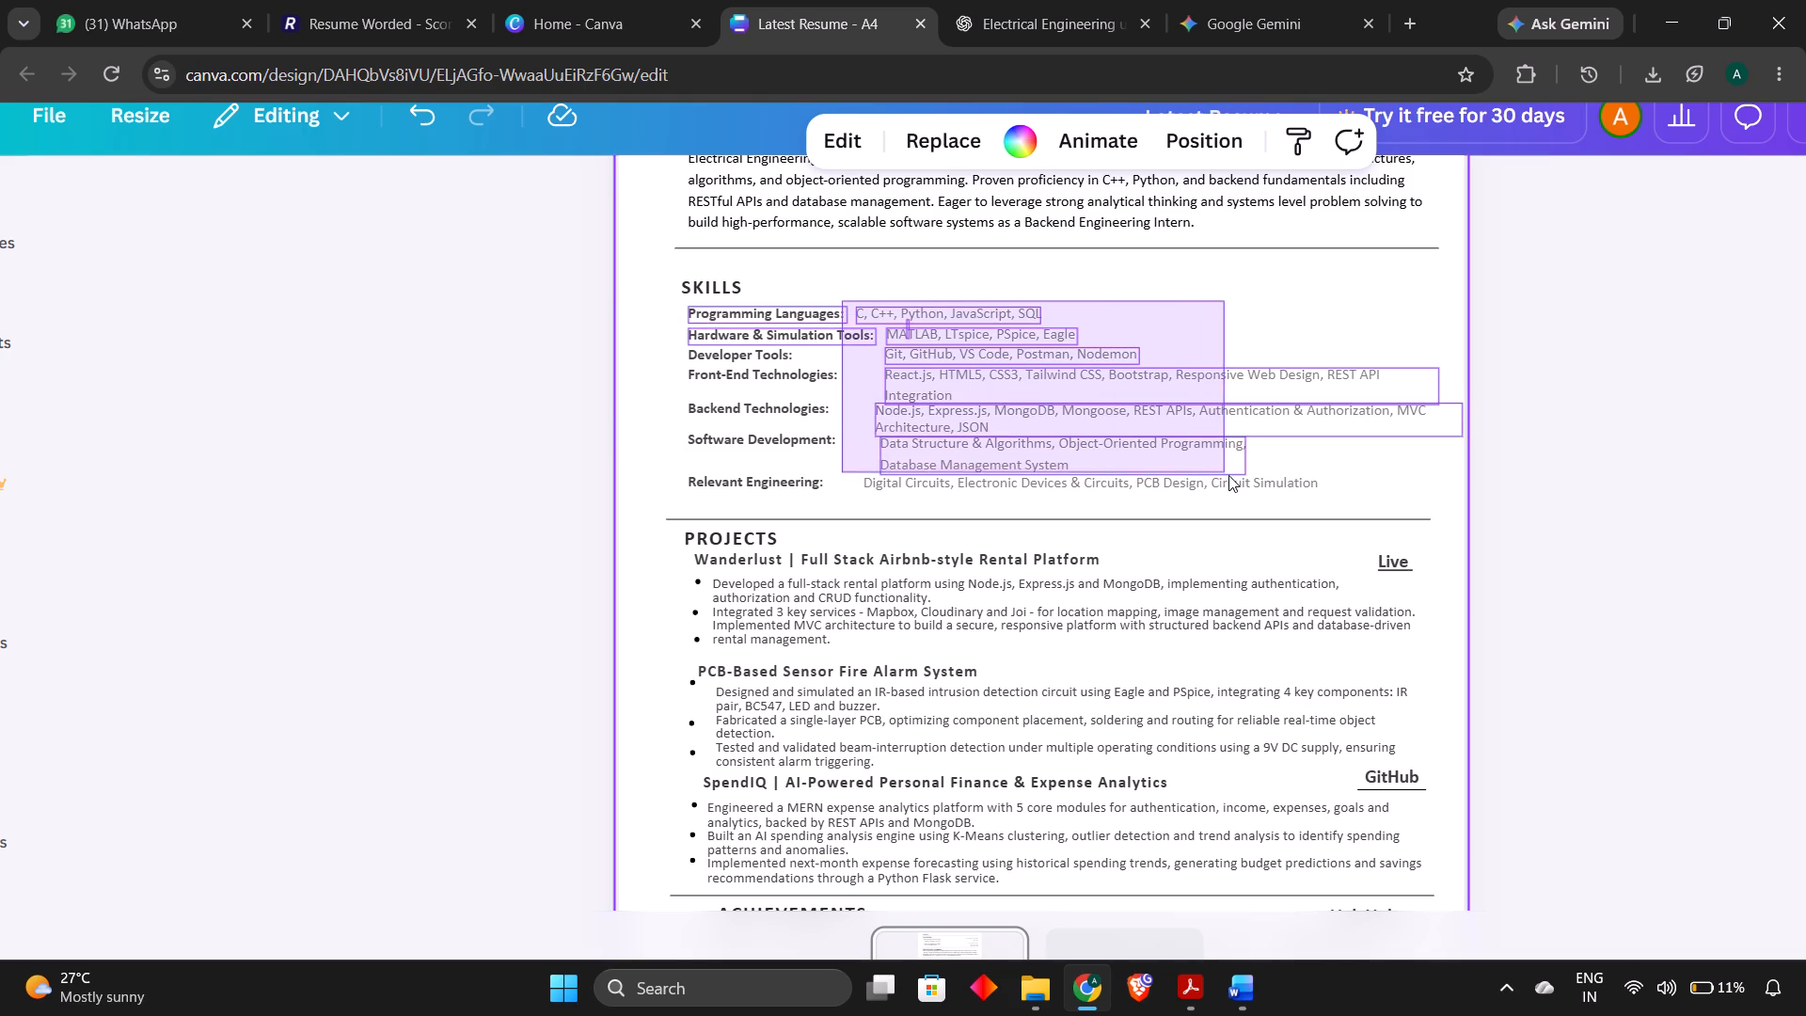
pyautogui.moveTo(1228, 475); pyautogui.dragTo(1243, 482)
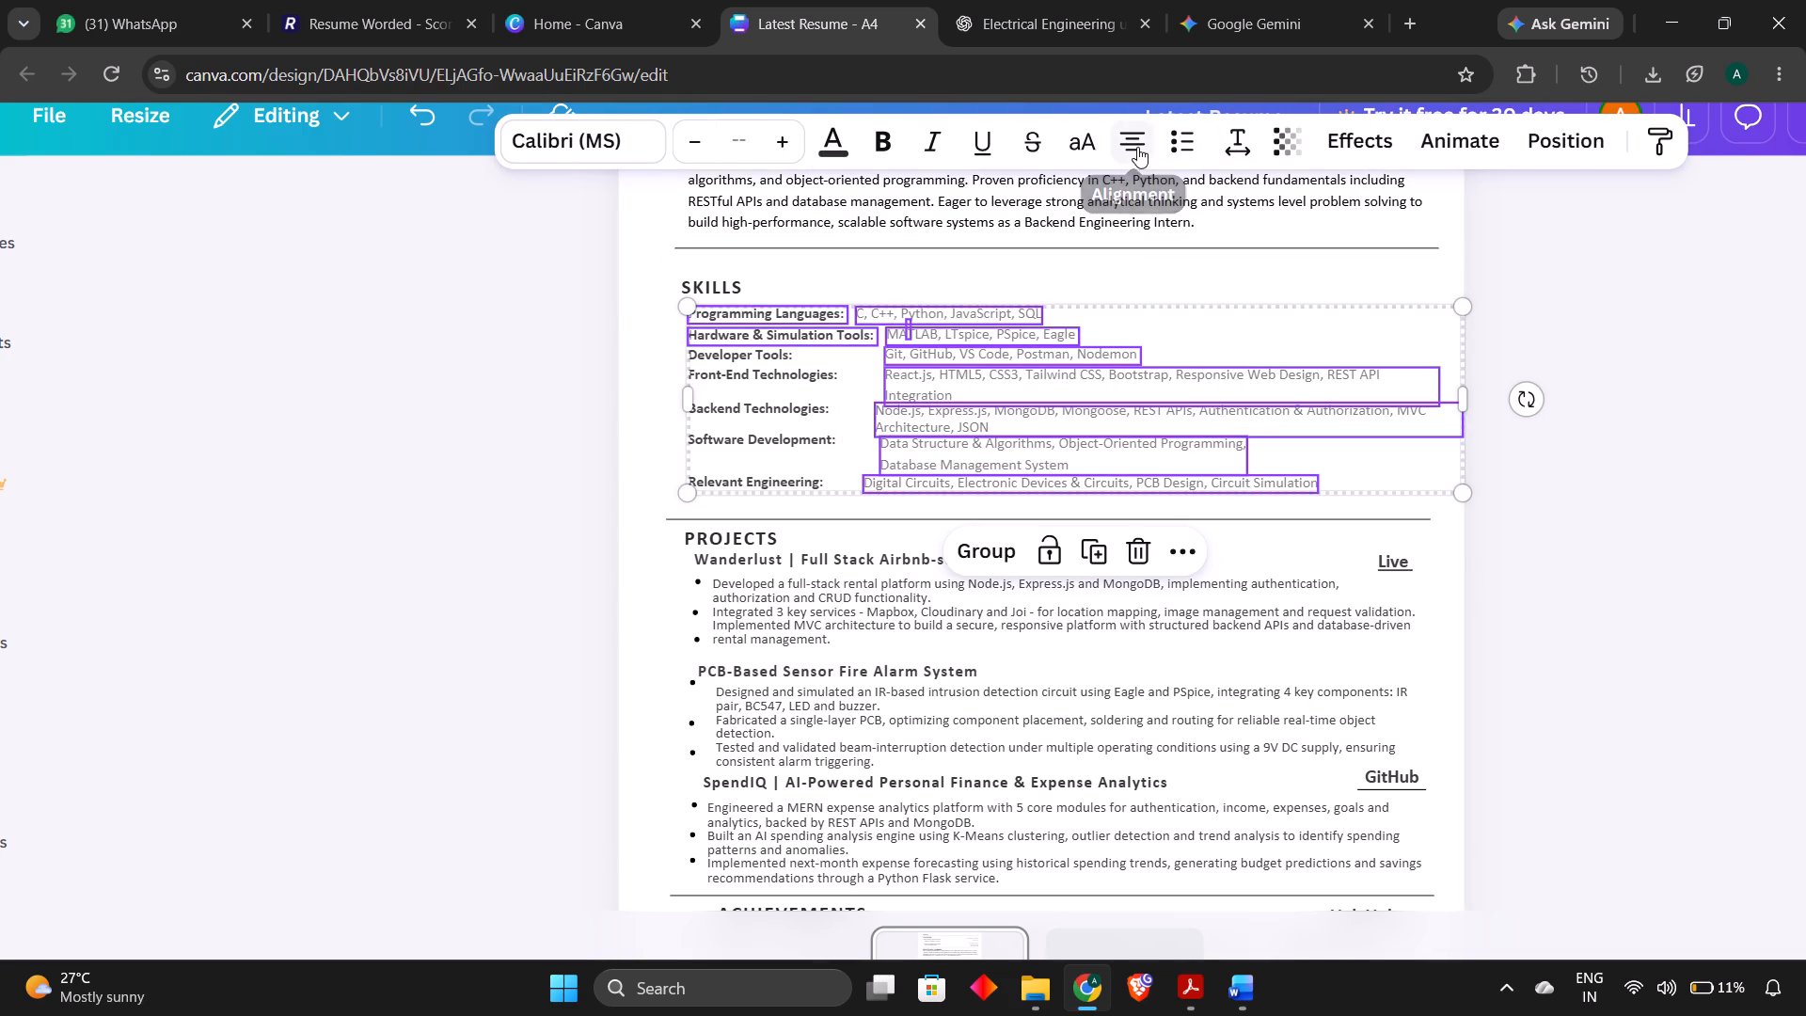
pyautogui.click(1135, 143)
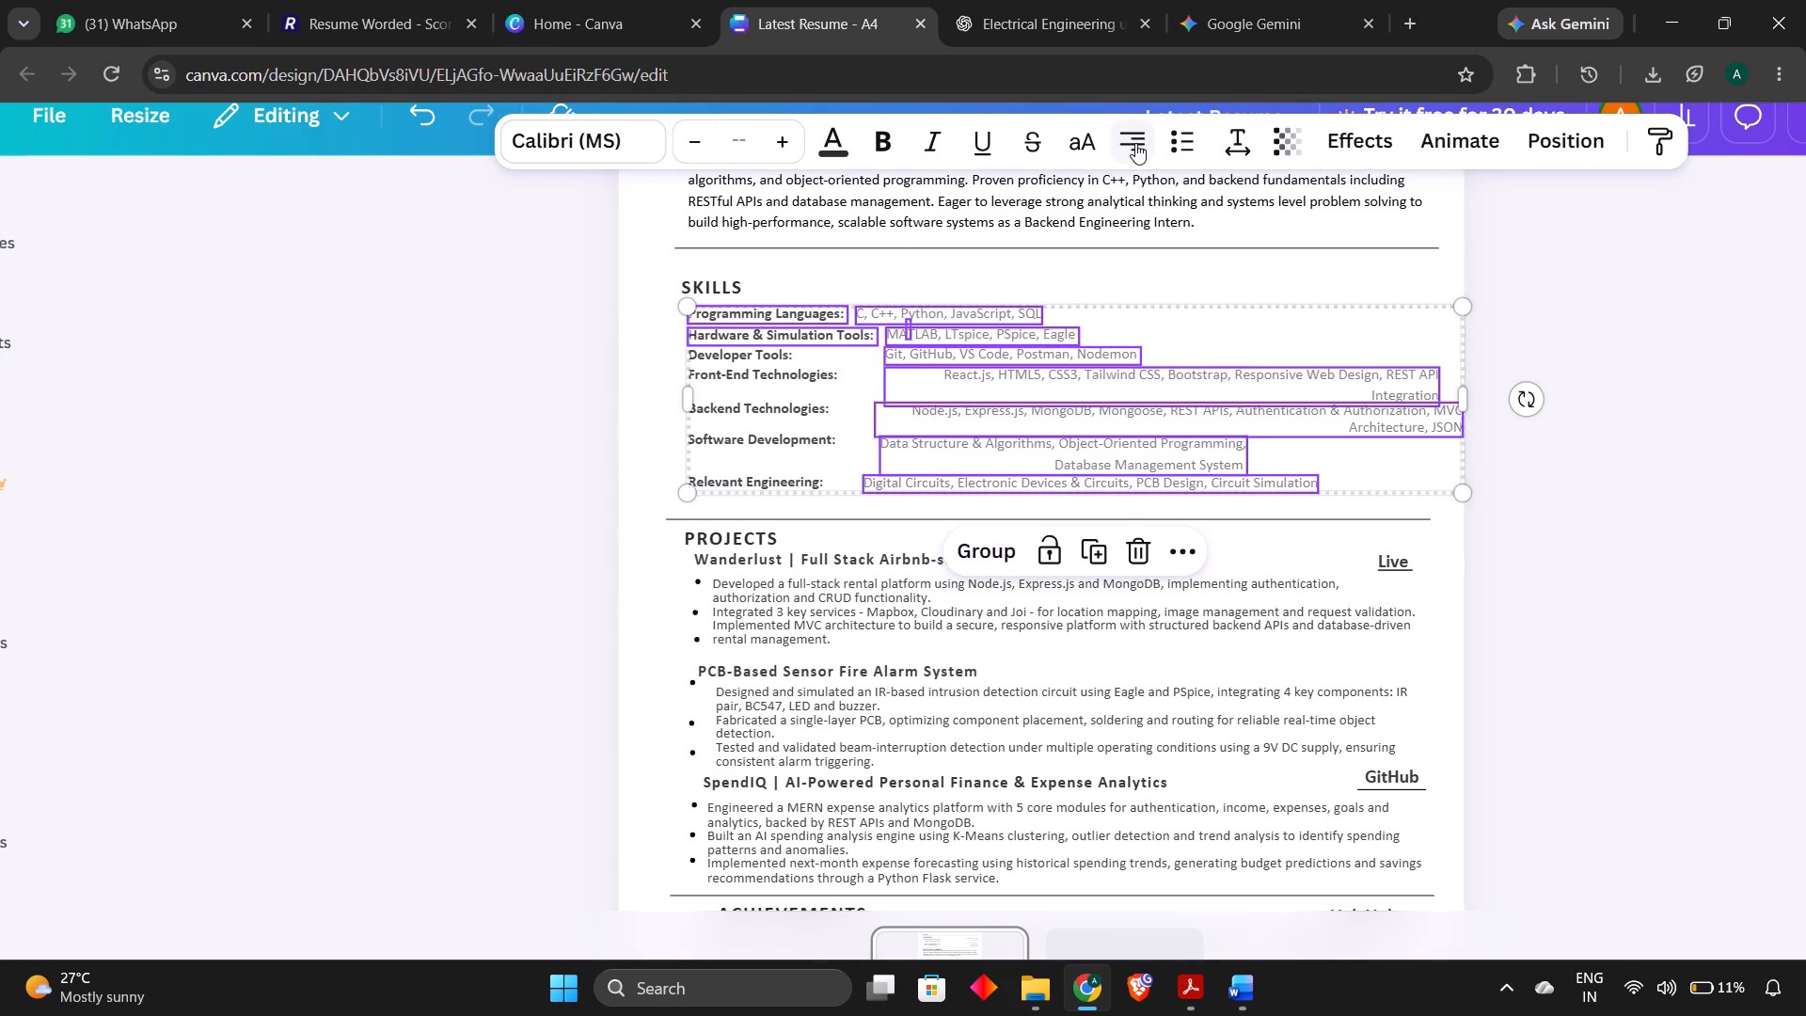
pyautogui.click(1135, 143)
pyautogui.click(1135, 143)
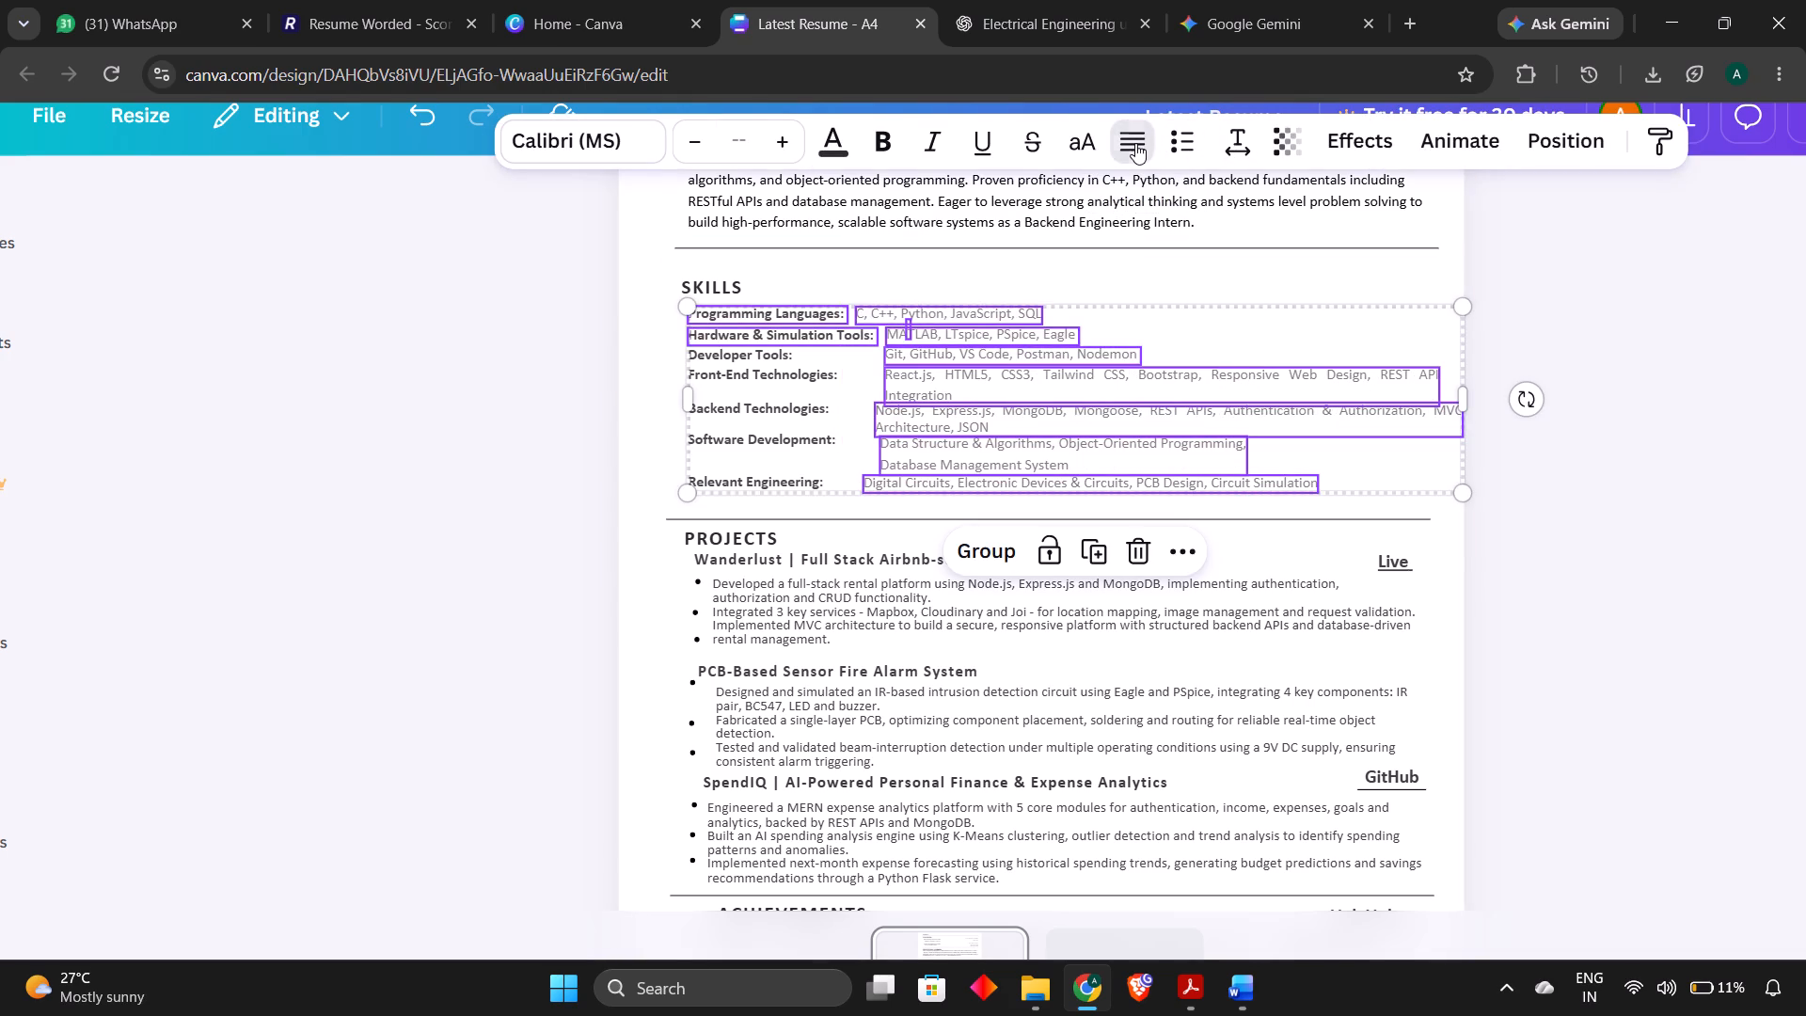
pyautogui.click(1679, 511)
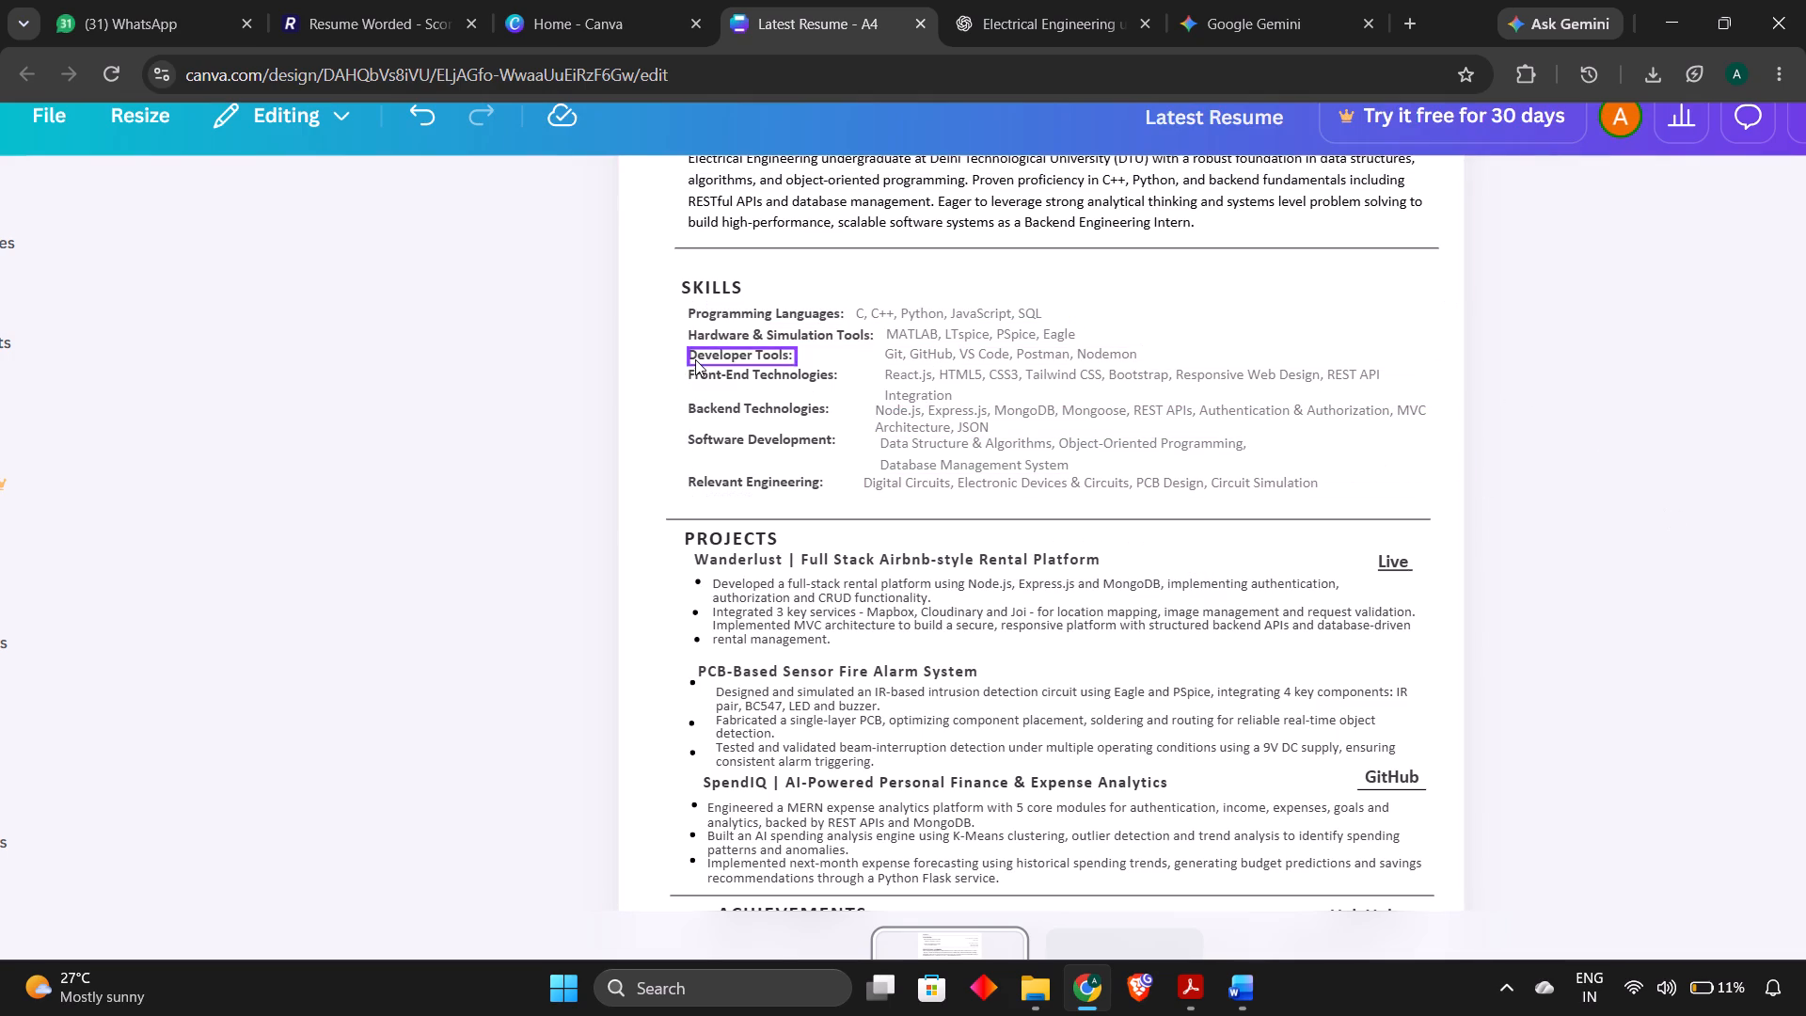
# Insert leading spaces before "C, C++, Python, JavaScript, SQL" to align it with the Hardware & Simulation Tools values in the row below.
pyautogui.click(844, 313)
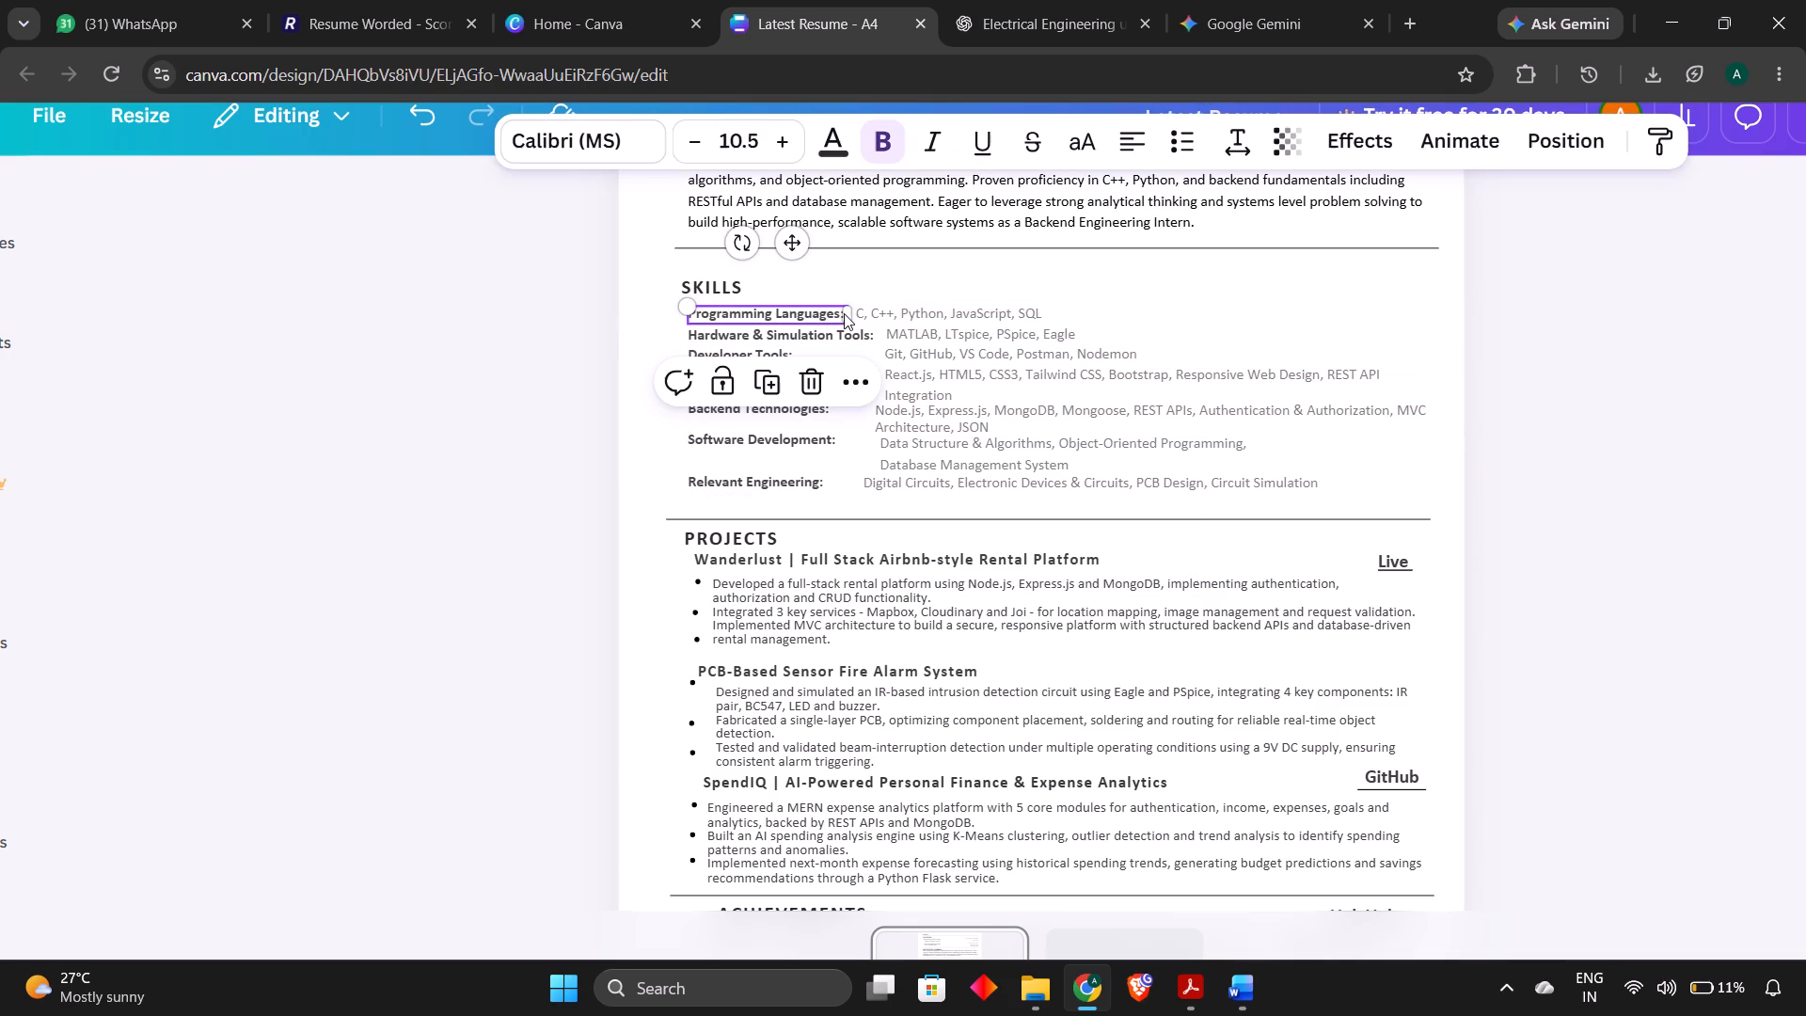
pyautogui.click(872, 313)
pyautogui.press('space')
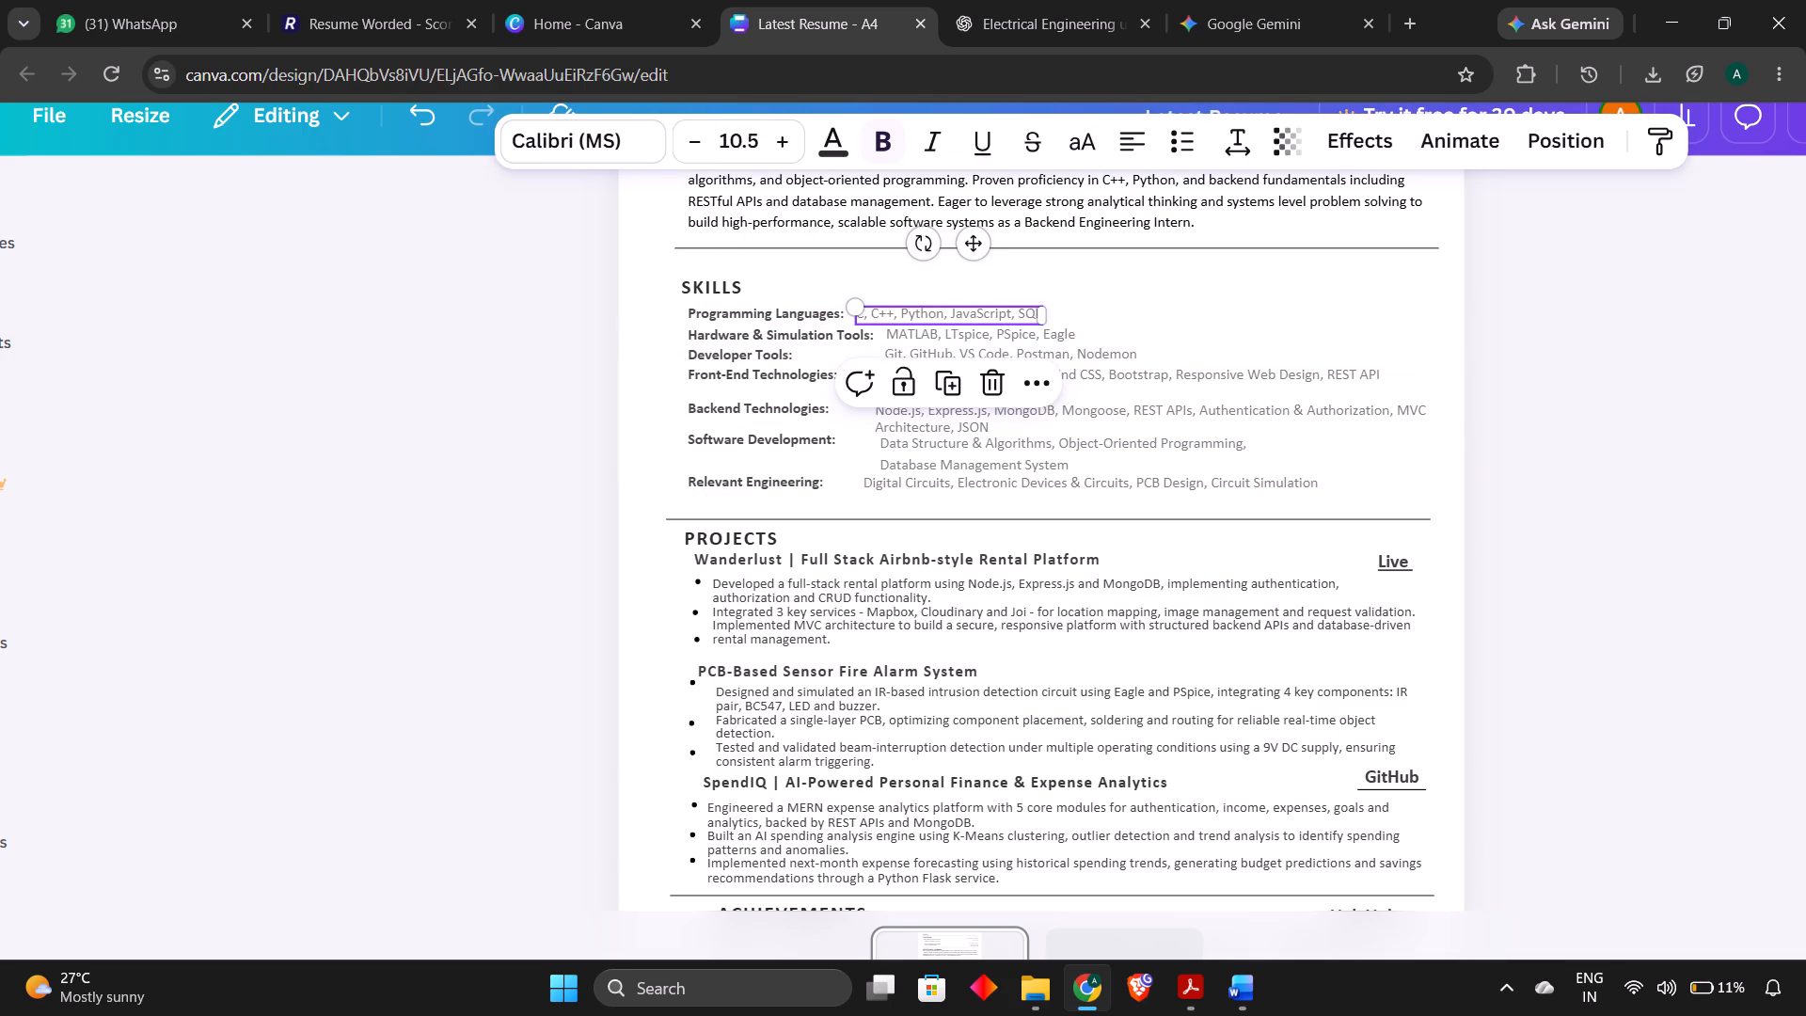
pyautogui.press('space')
pyautogui.click(848, 313)
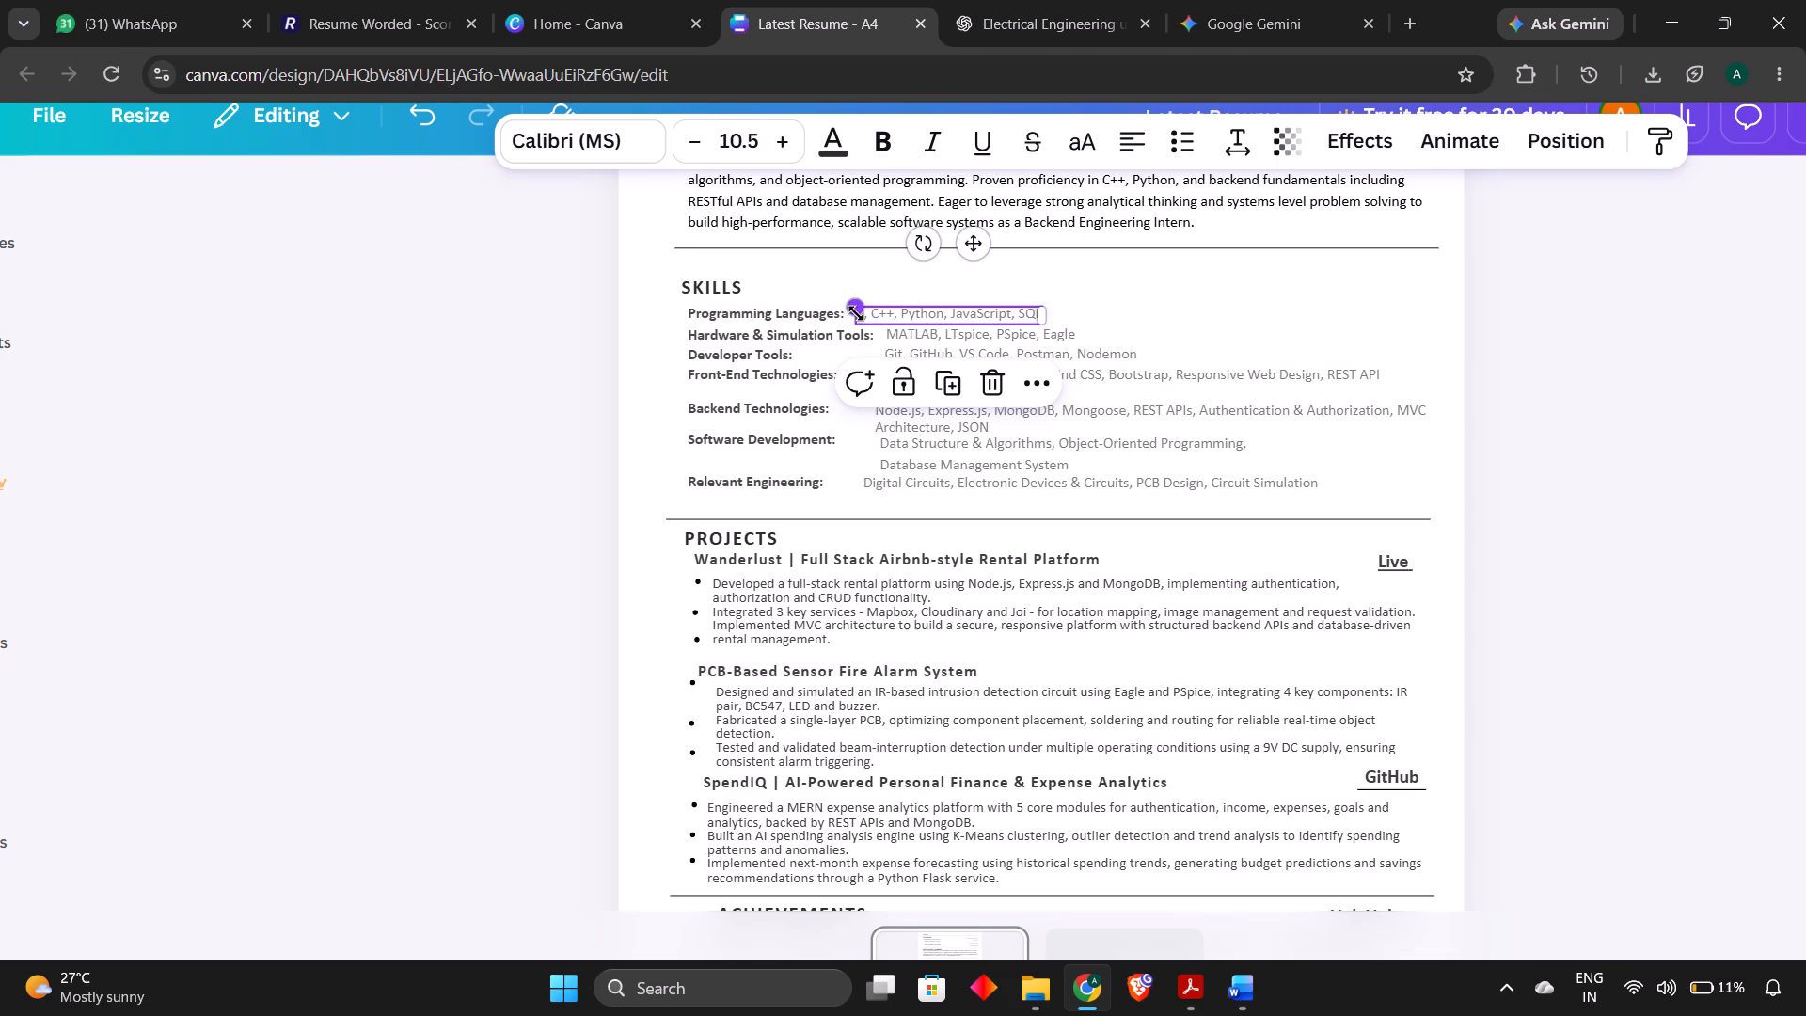
pyautogui.doubleClick(876, 318)
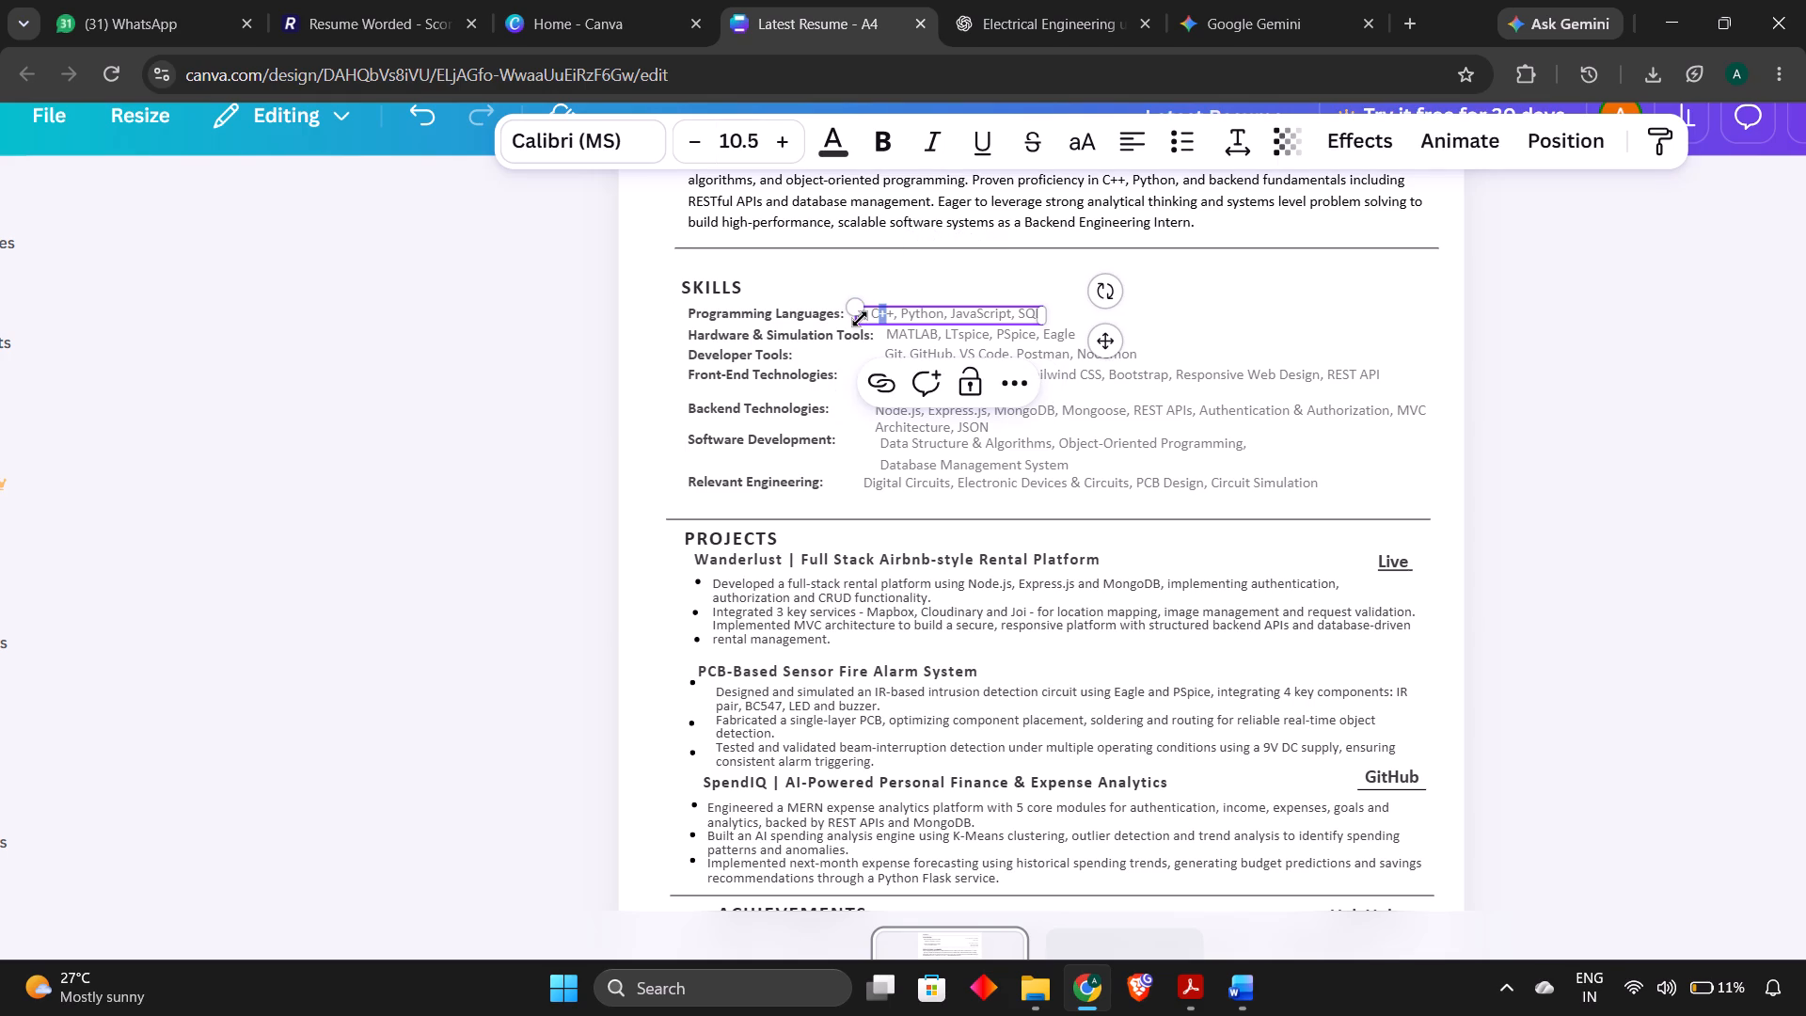
pyautogui.click(860, 319)
pyautogui.click(863, 319)
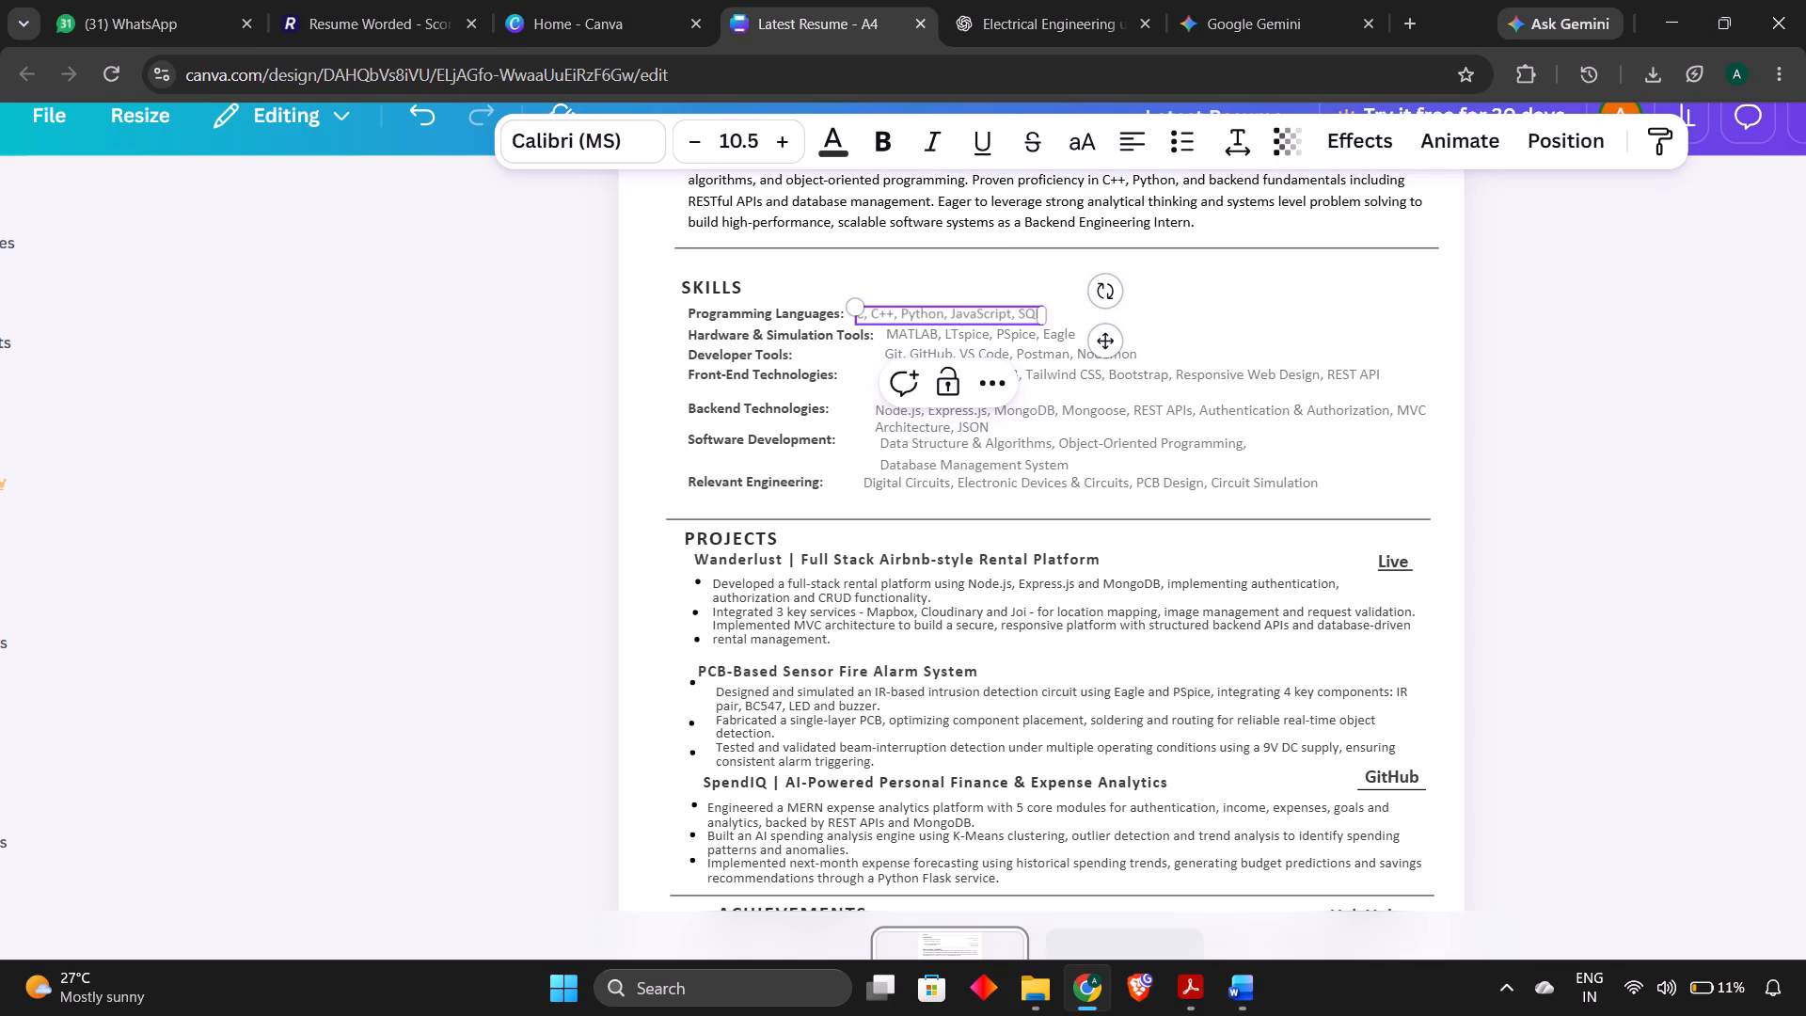
pyautogui.press('Left')
pyautogui.press('Left')
pyautogui.press('space')
pyautogui.press('space')
pyautogui.press('space')
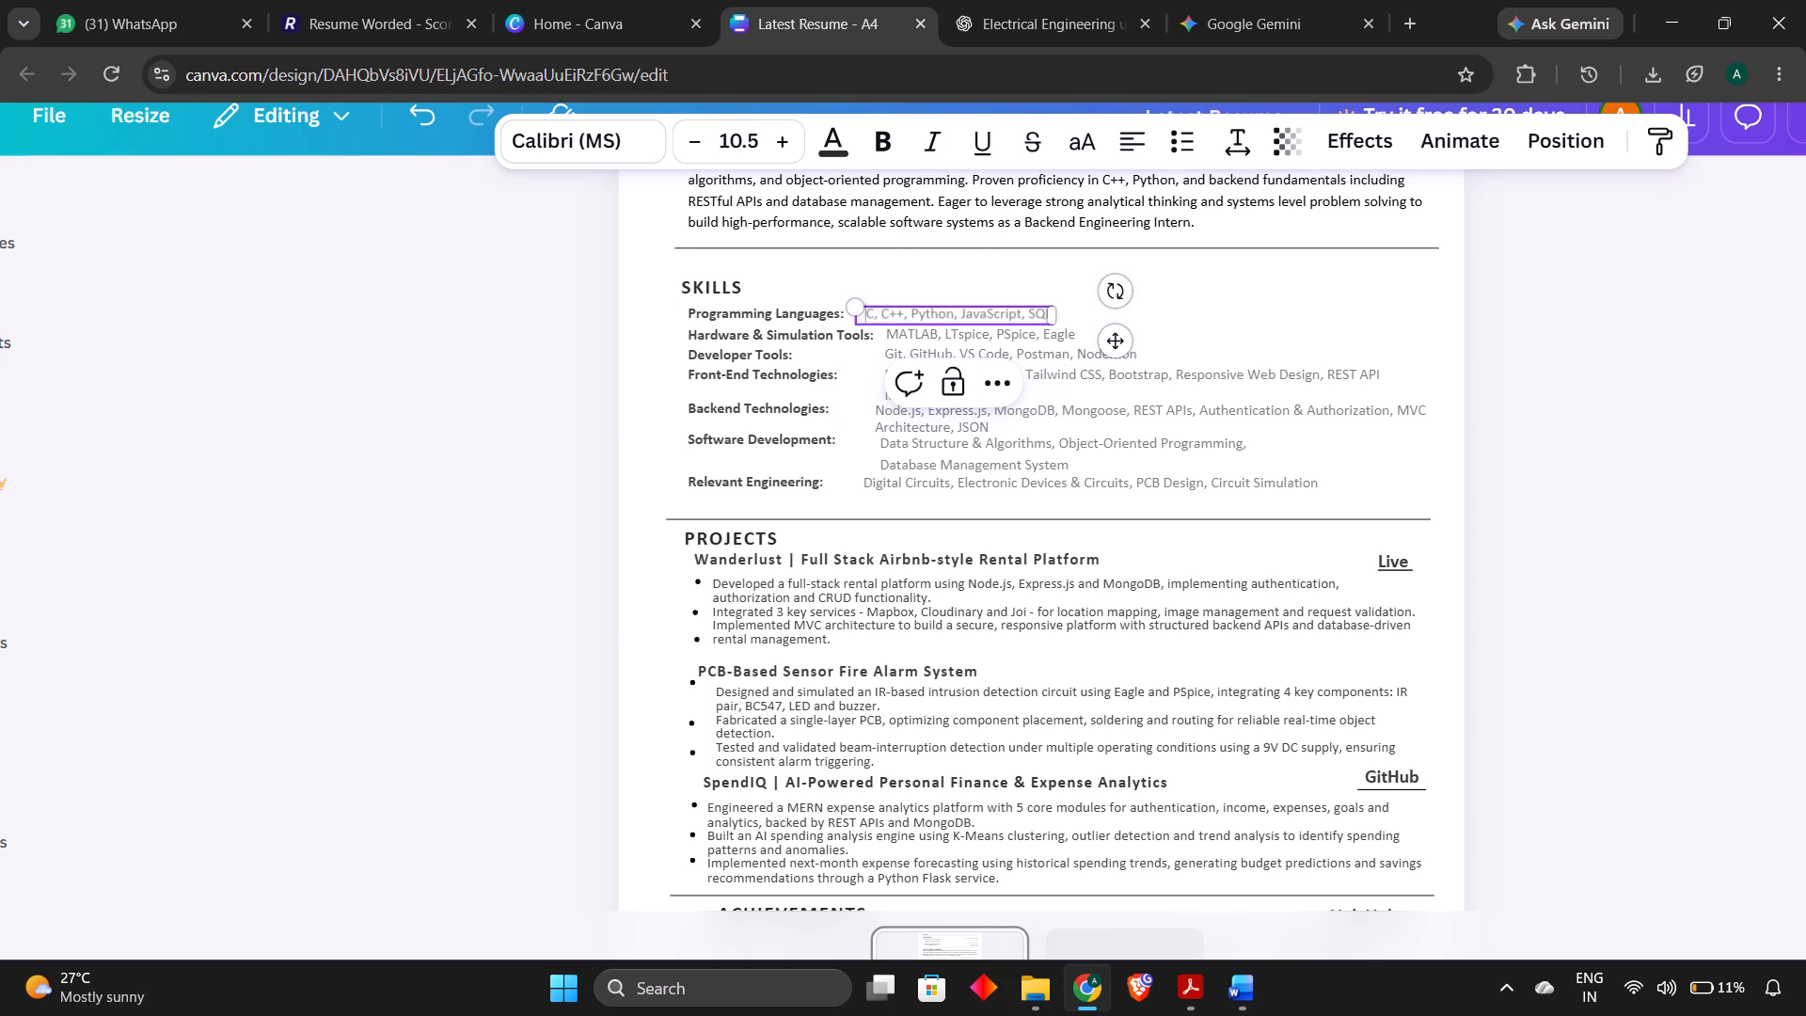
pyautogui.press('space')
pyautogui.press('space')
pyautogui.press('space')
pyautogui.press('space')
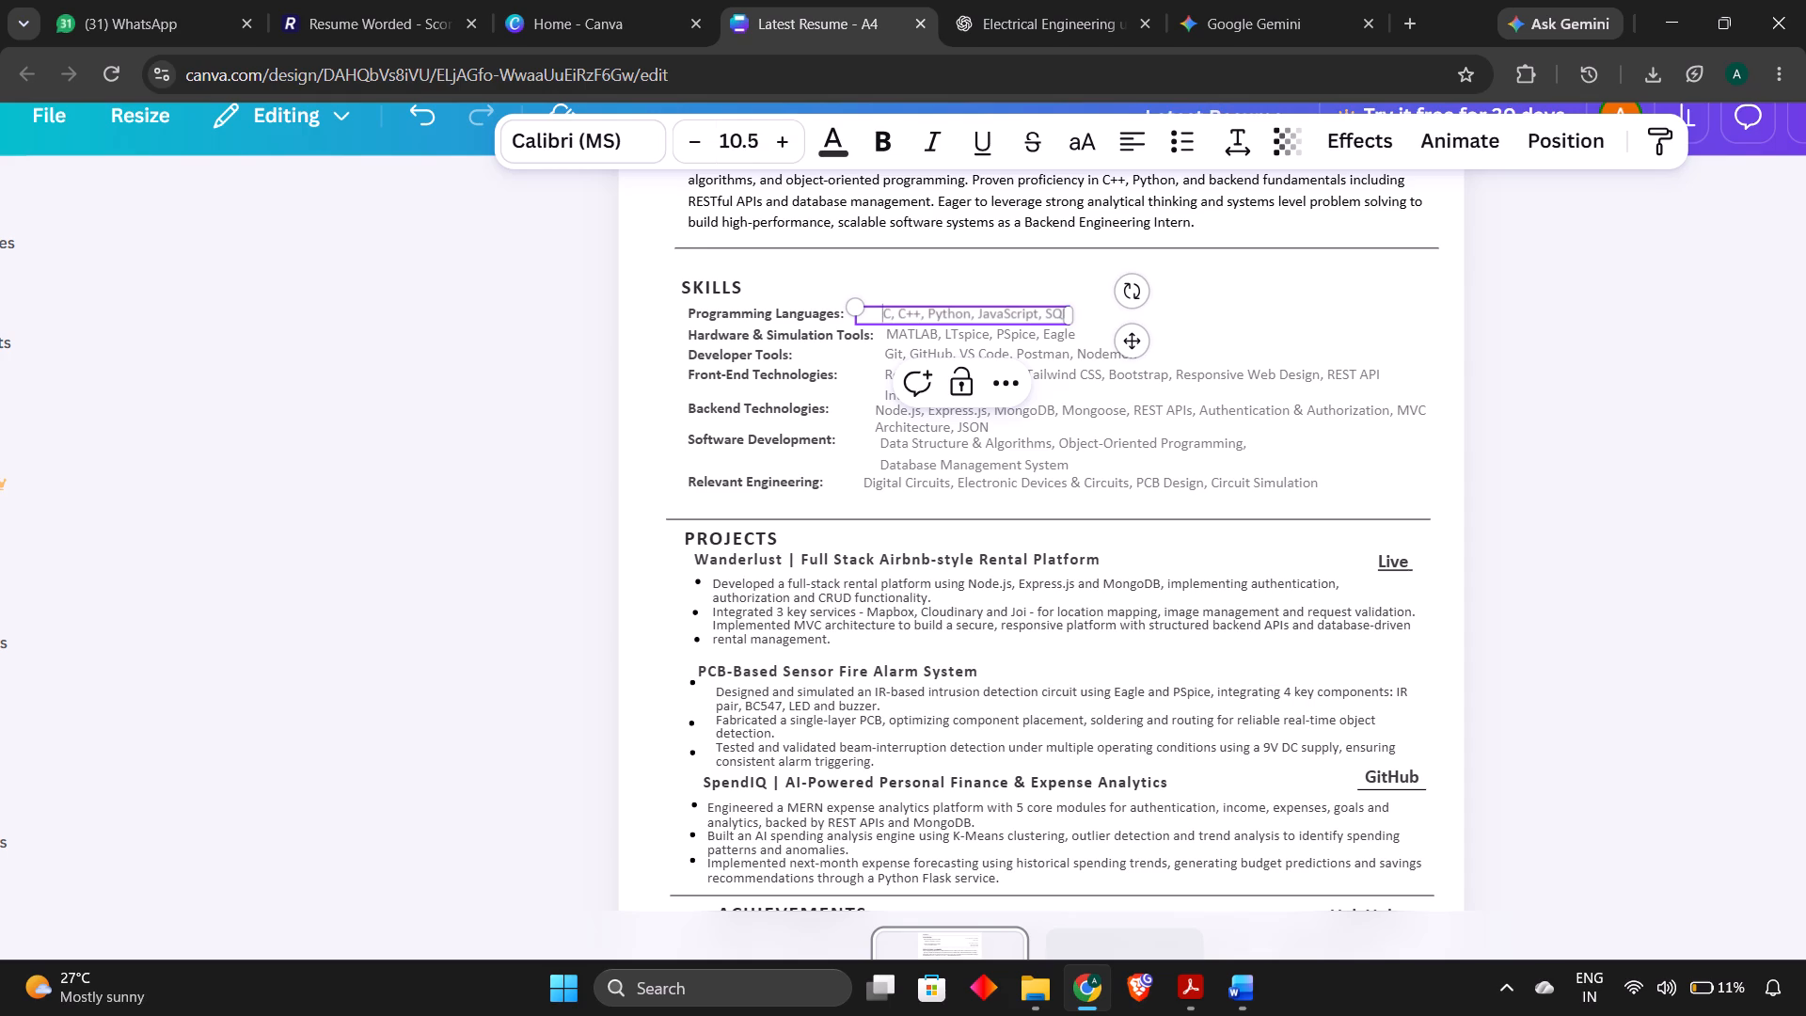
pyautogui.press('space')
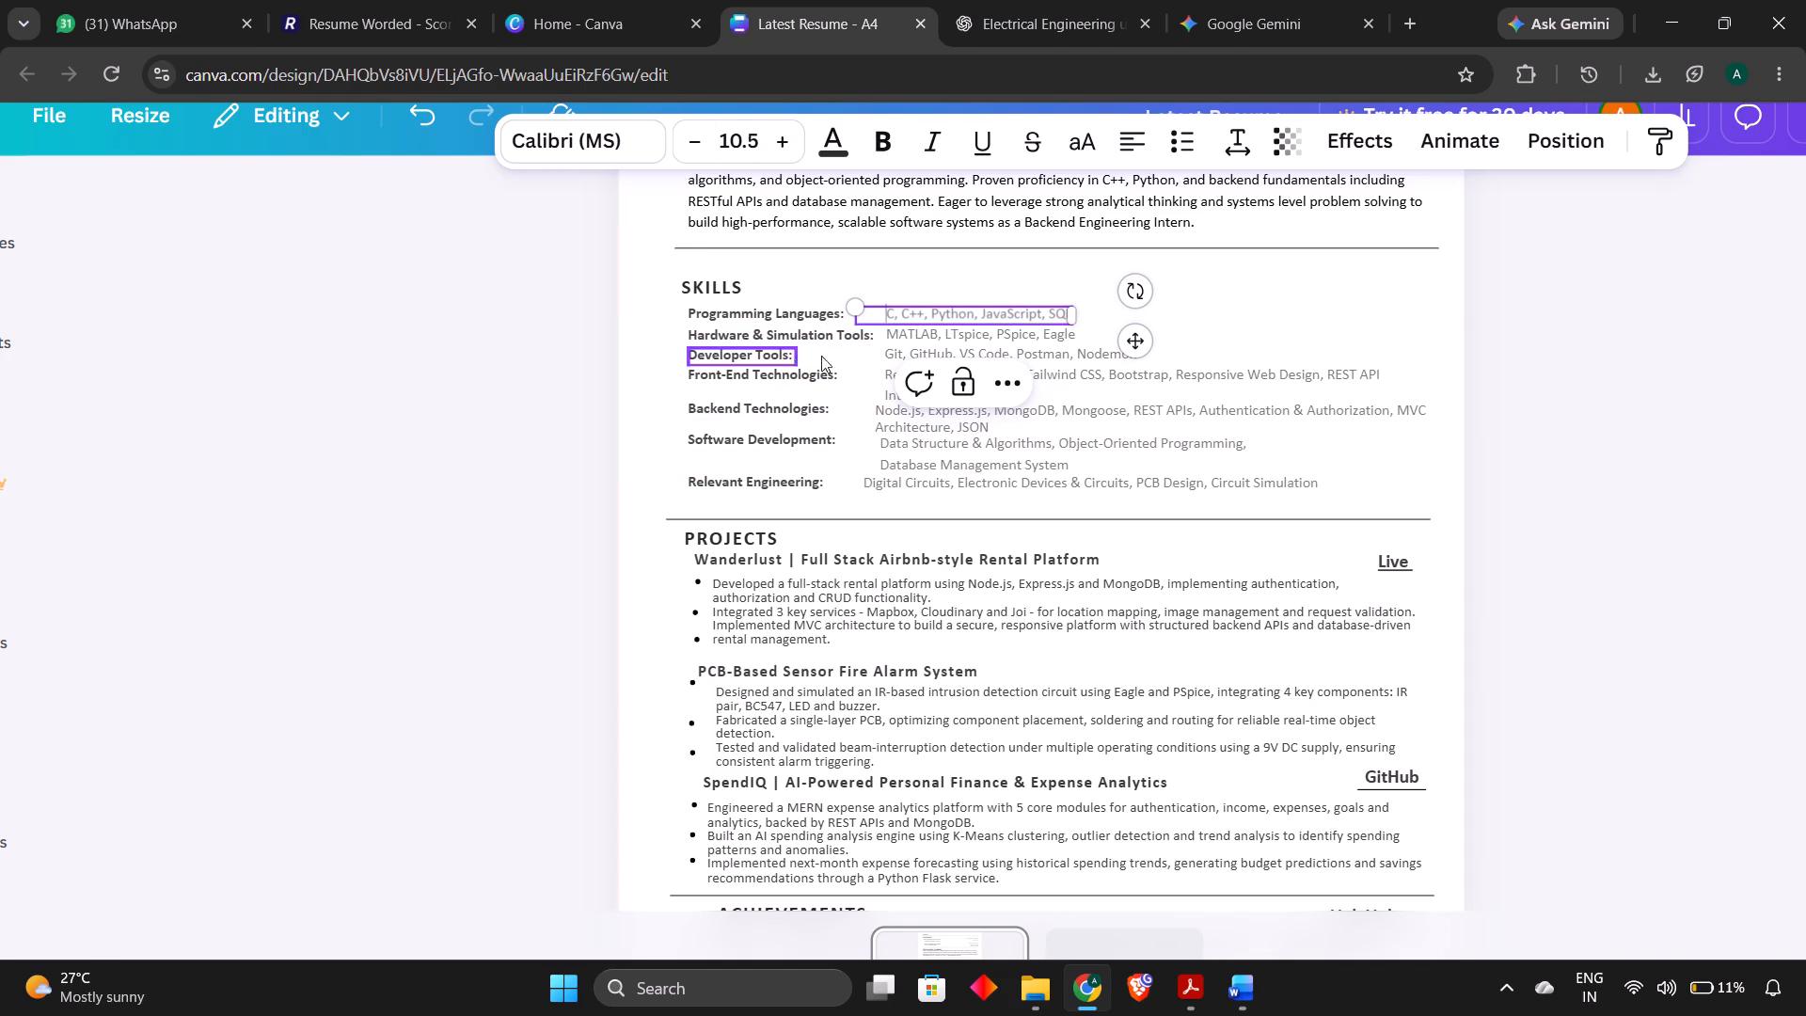
# Widen the Software Development values box and remove the line break before "Database Management System" so the list fits on one line.
pyautogui.click(1049, 437)
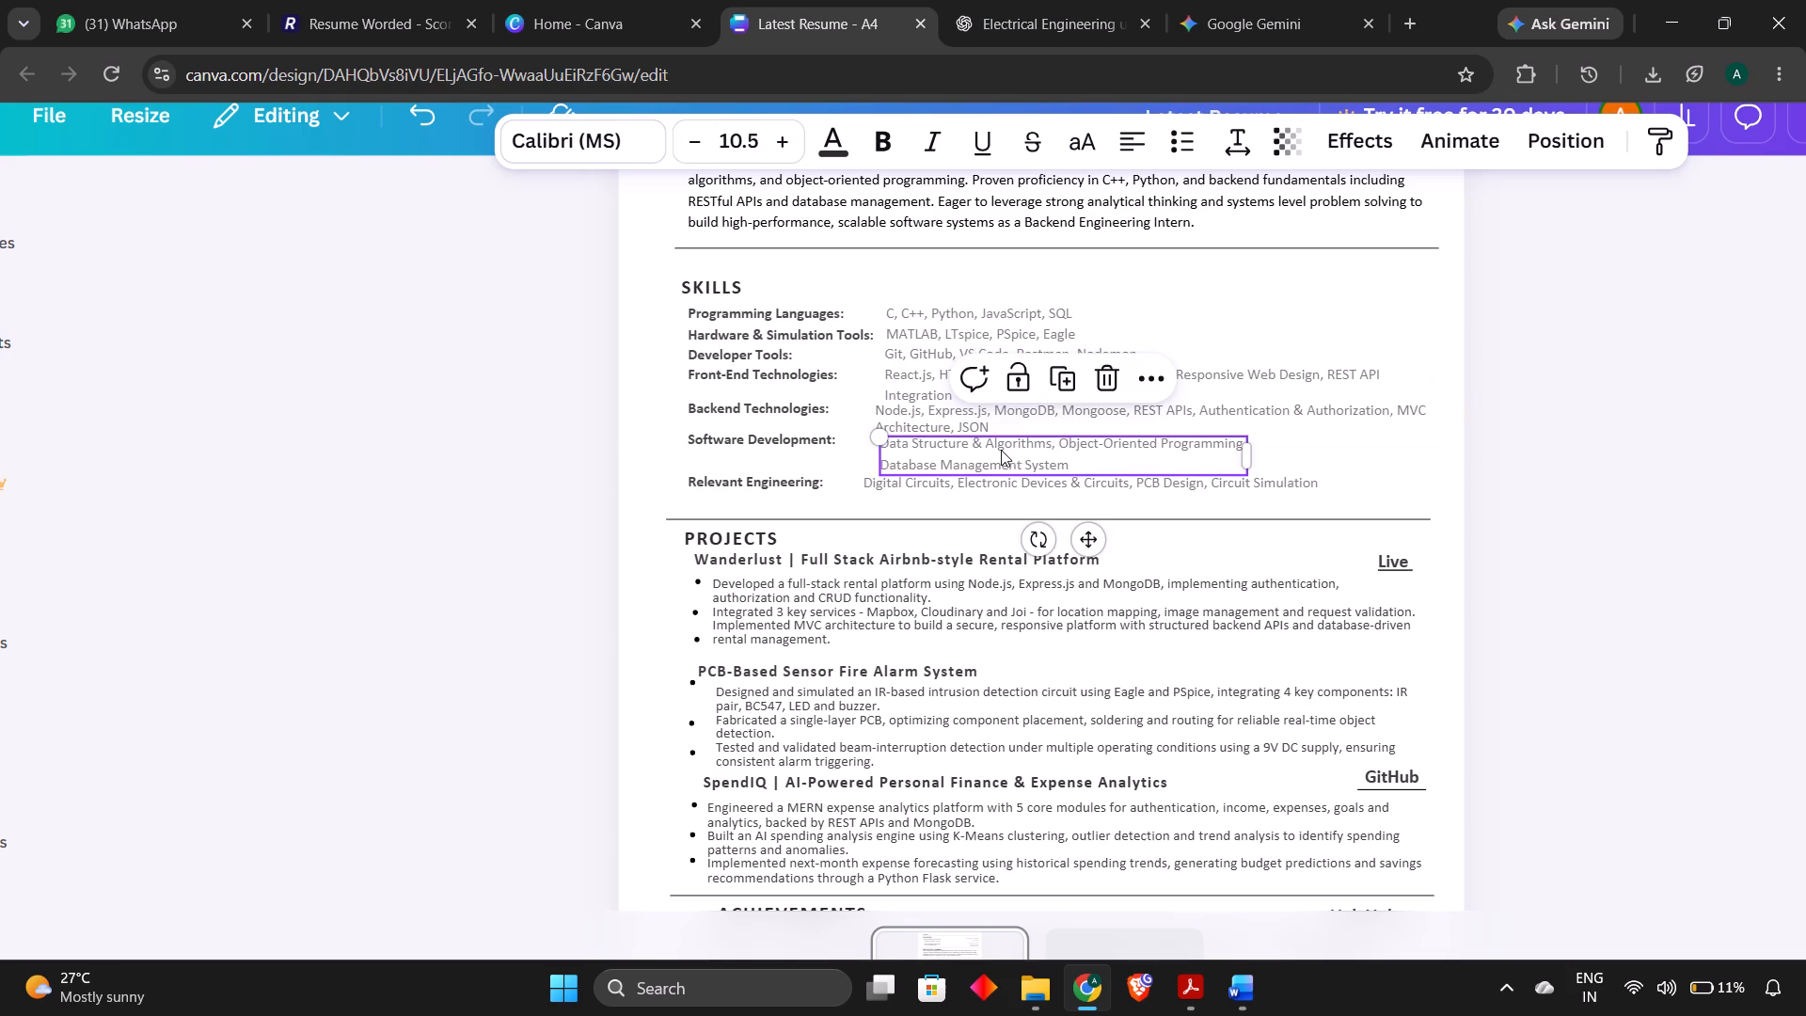
pyautogui.moveTo(1252, 451); pyautogui.dragTo(1442, 464)
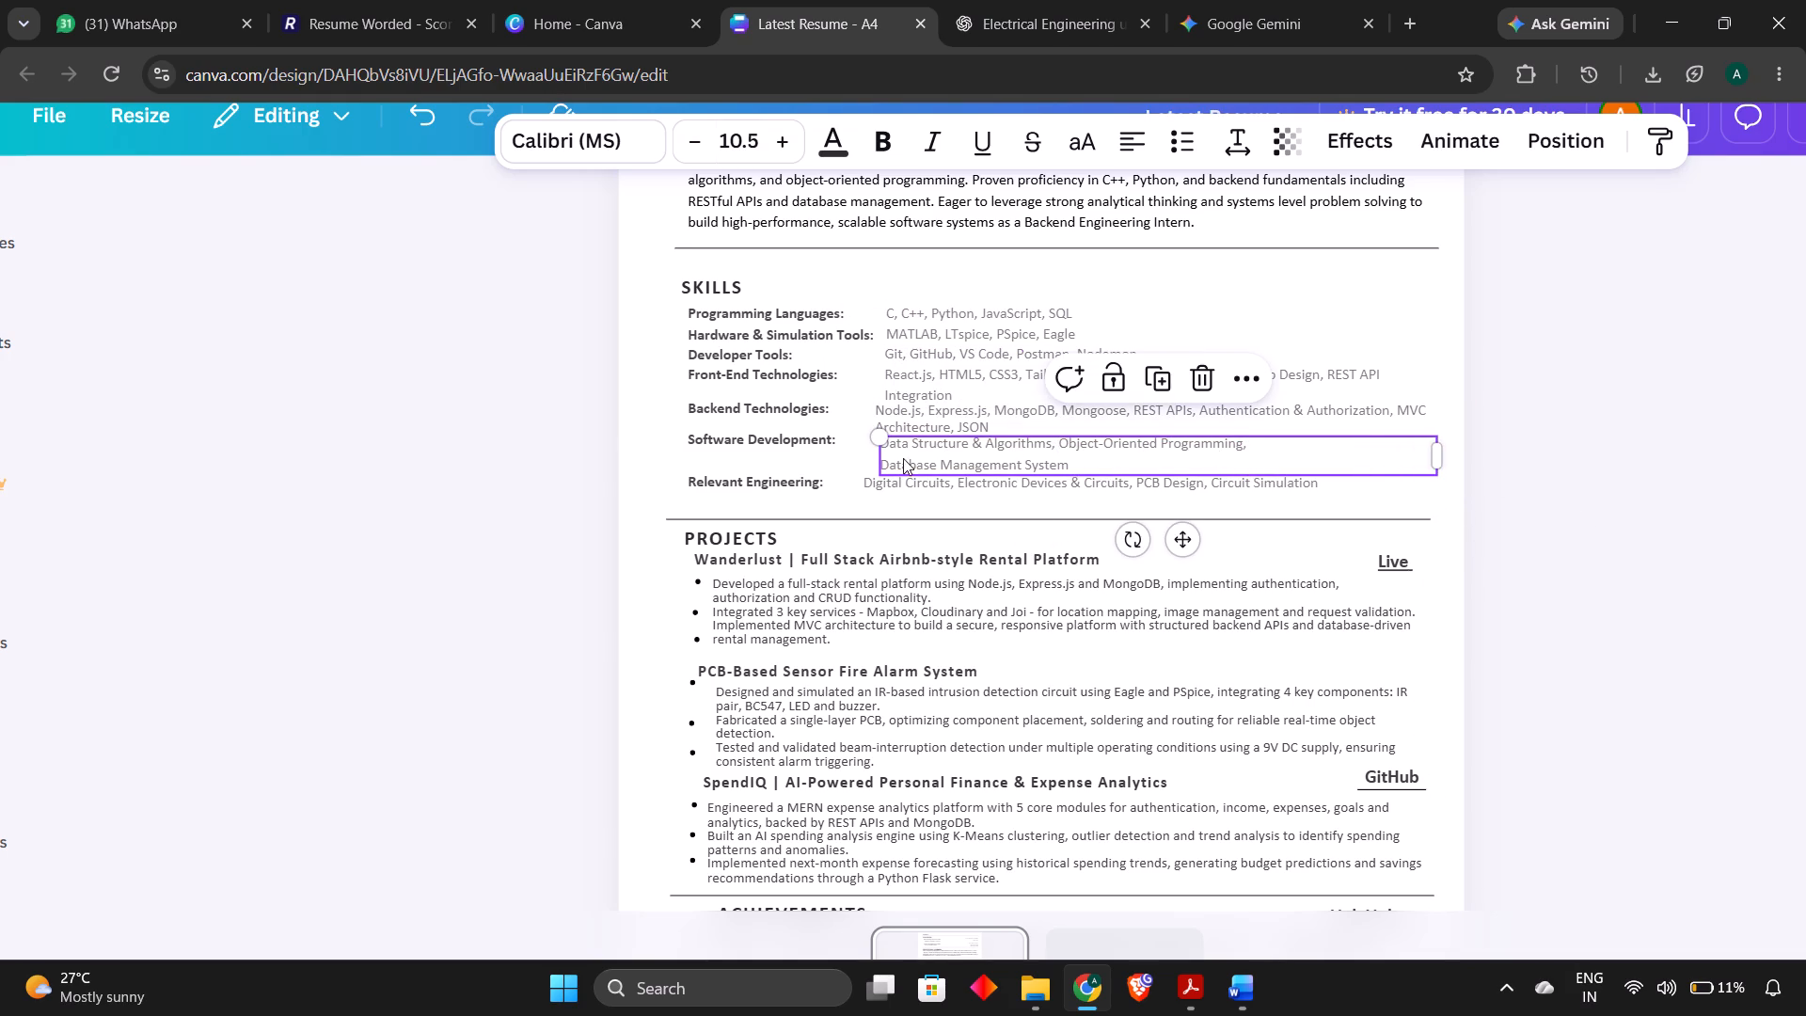
pyautogui.click(890, 459)
pyautogui.click(890, 459)
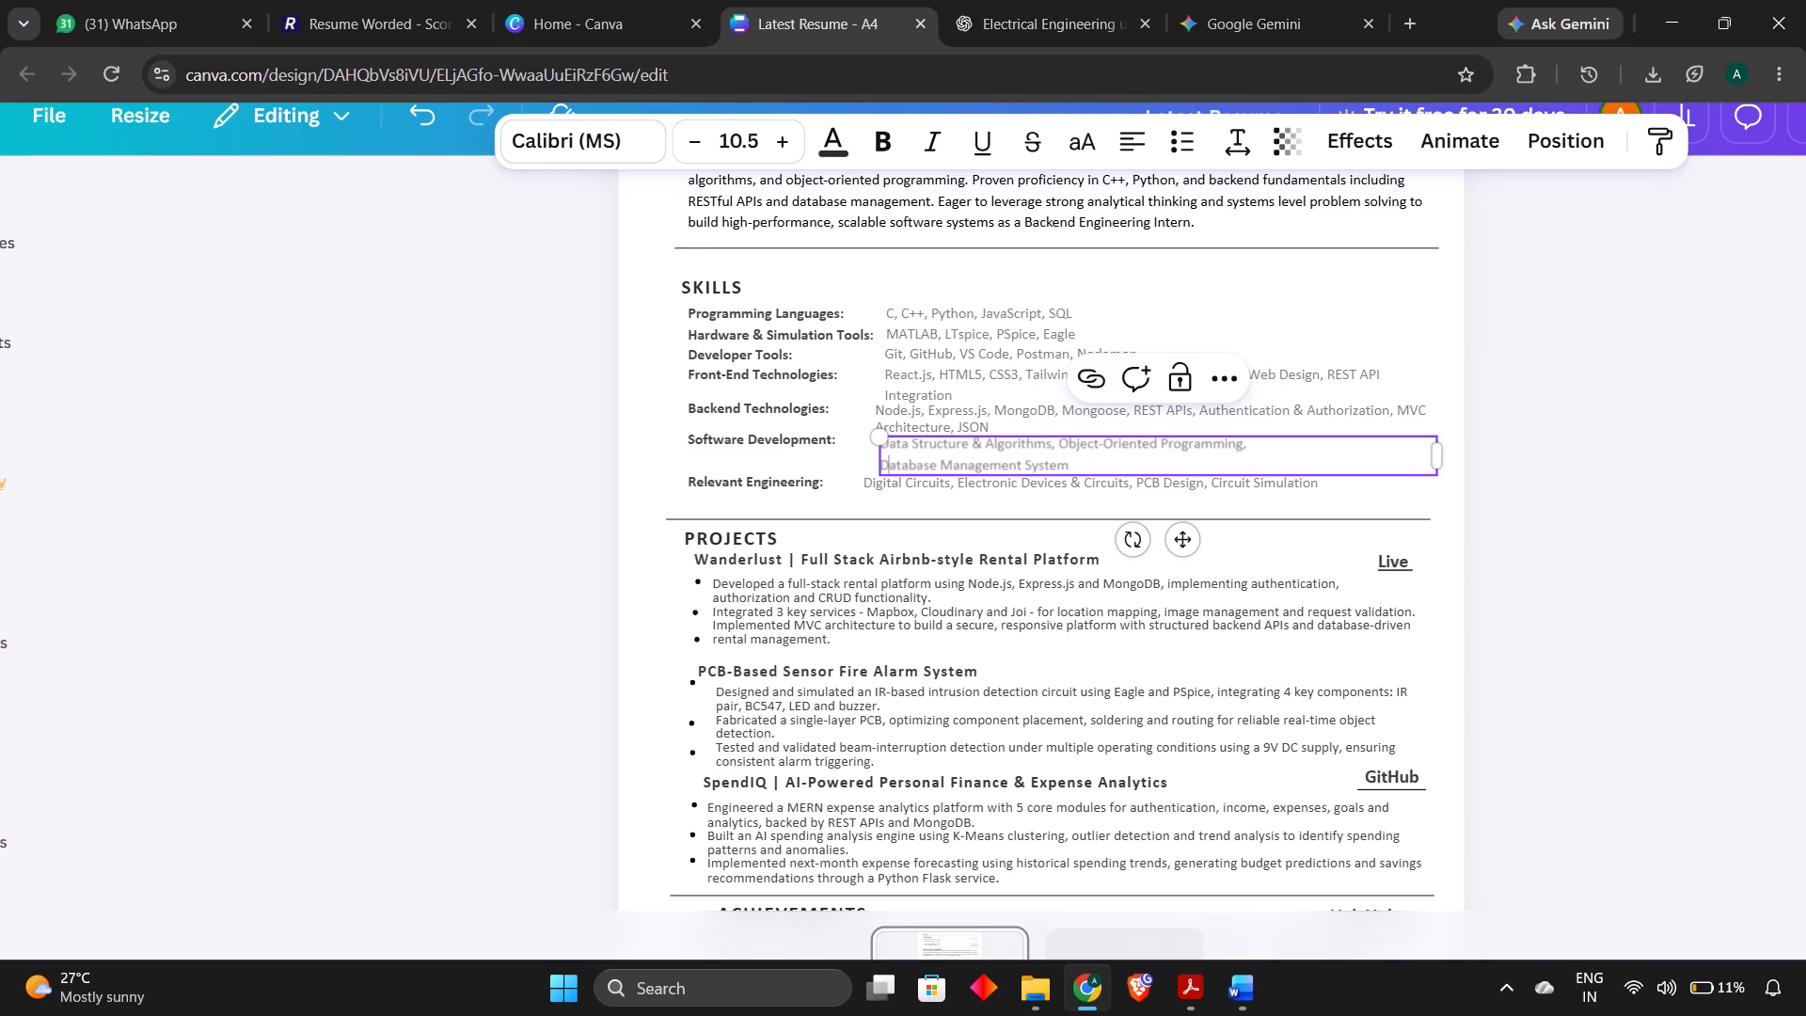
pyautogui.press('Left')
pyautogui.press('BackSpace')
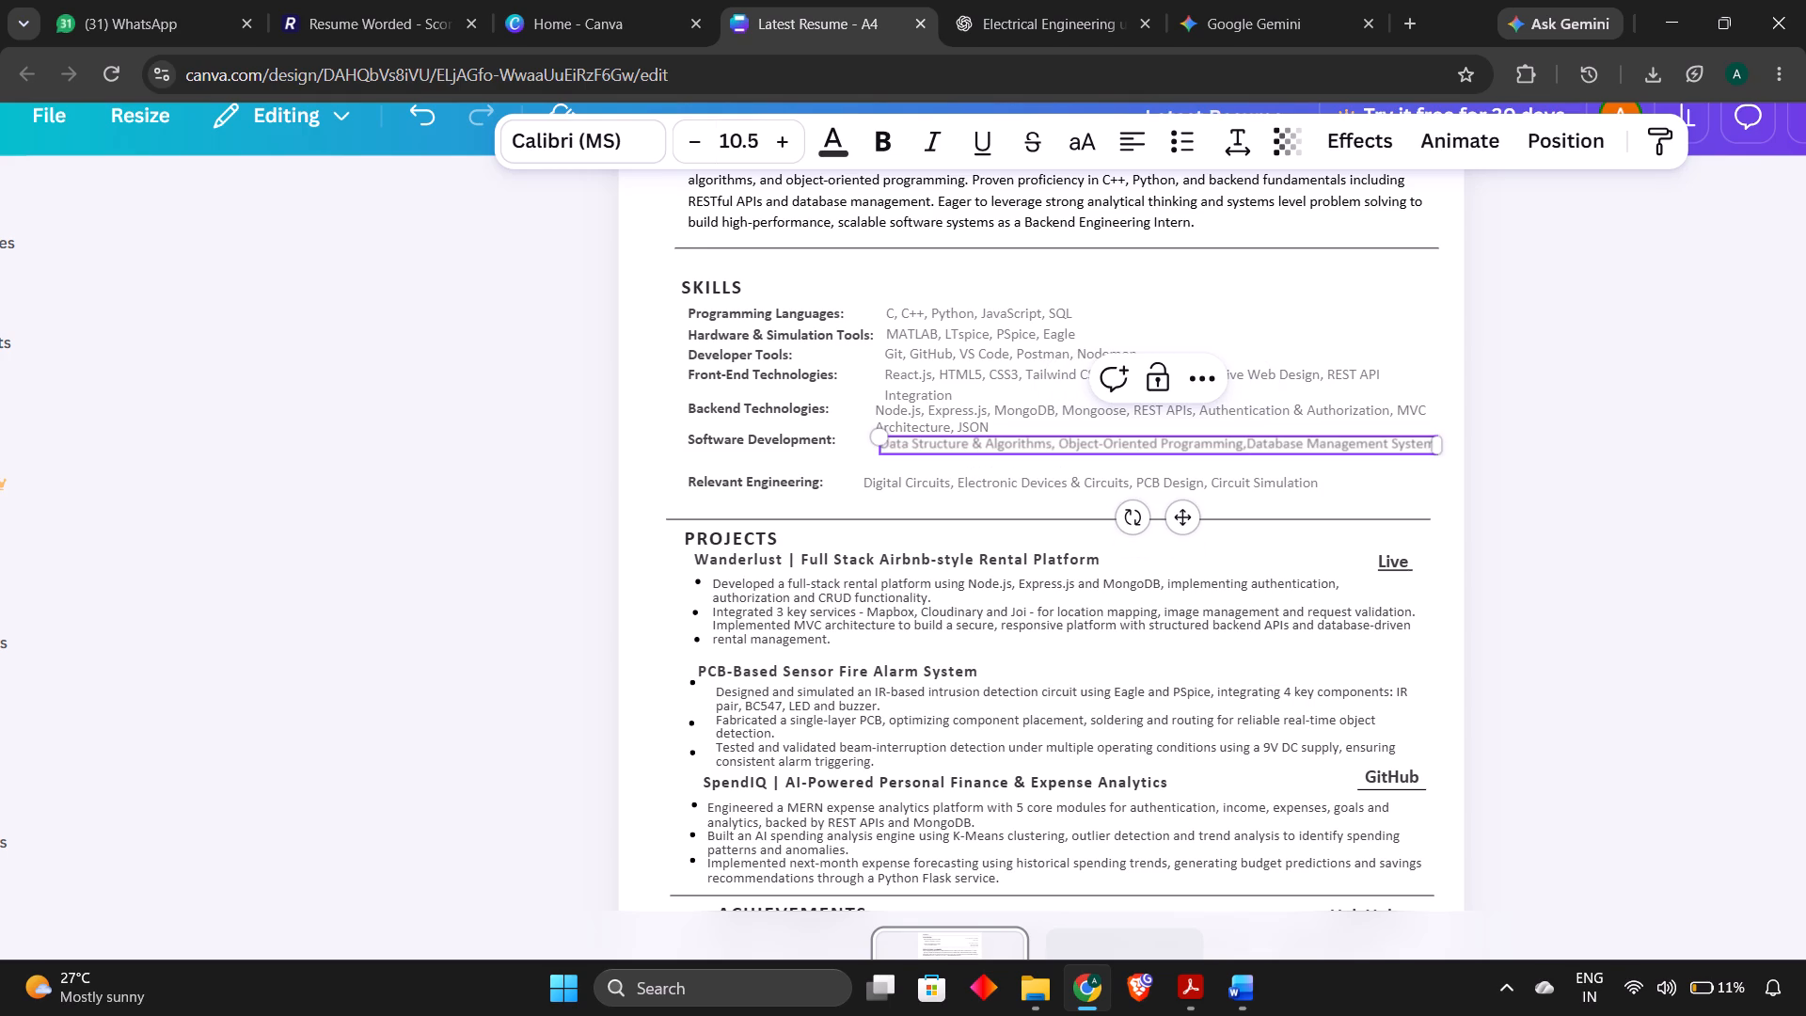
pyautogui.press('space')
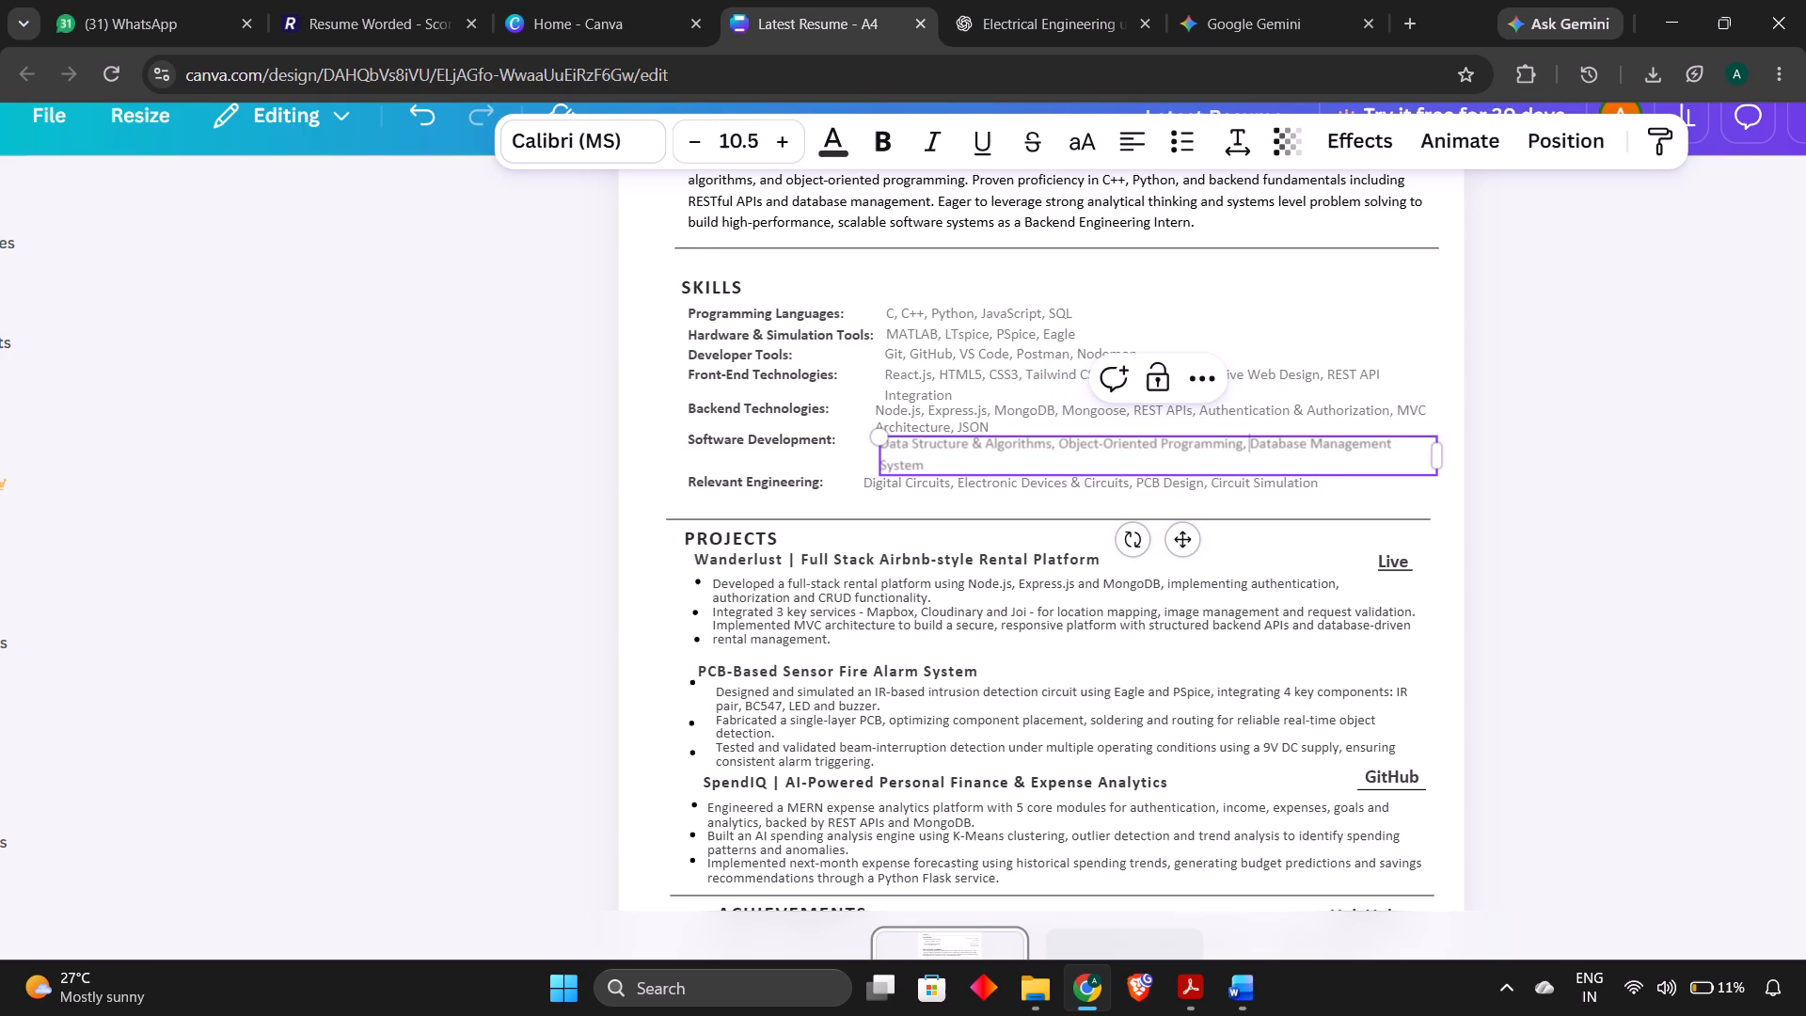
pyautogui.hotkey('ctrl', 'z')
pyautogui.click(904, 475)
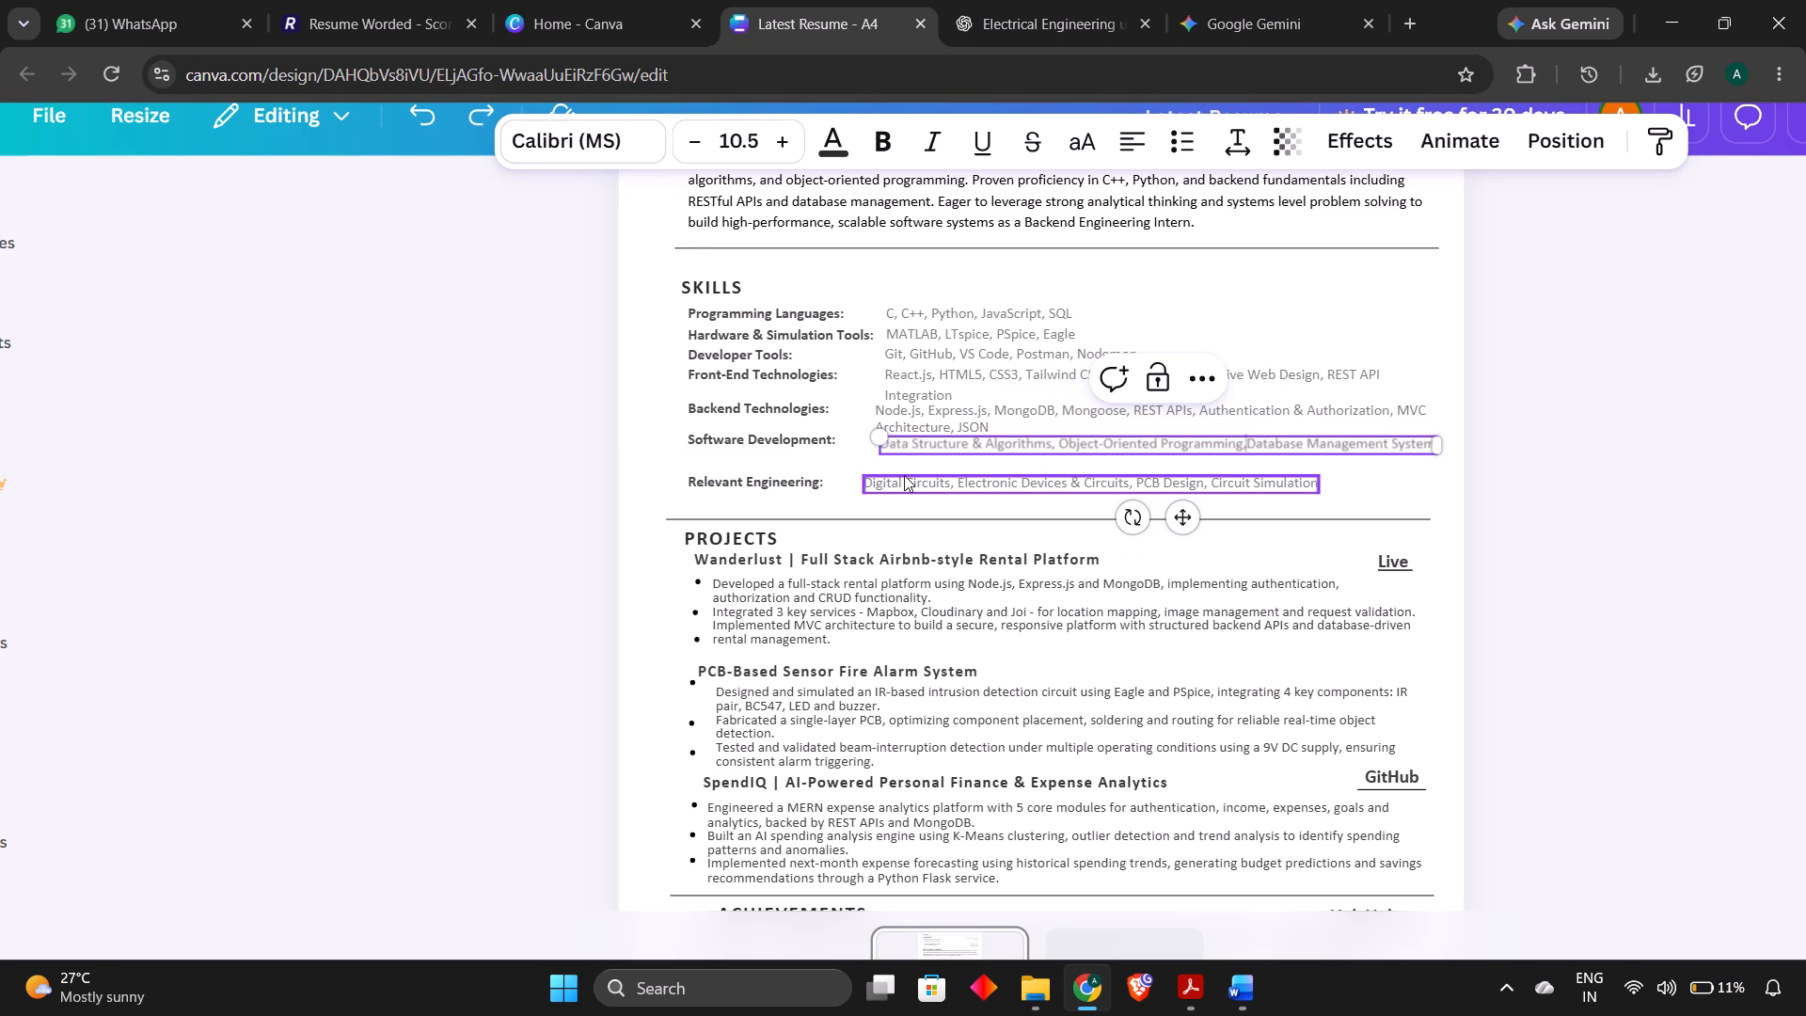
pyautogui.click(1551, 489)
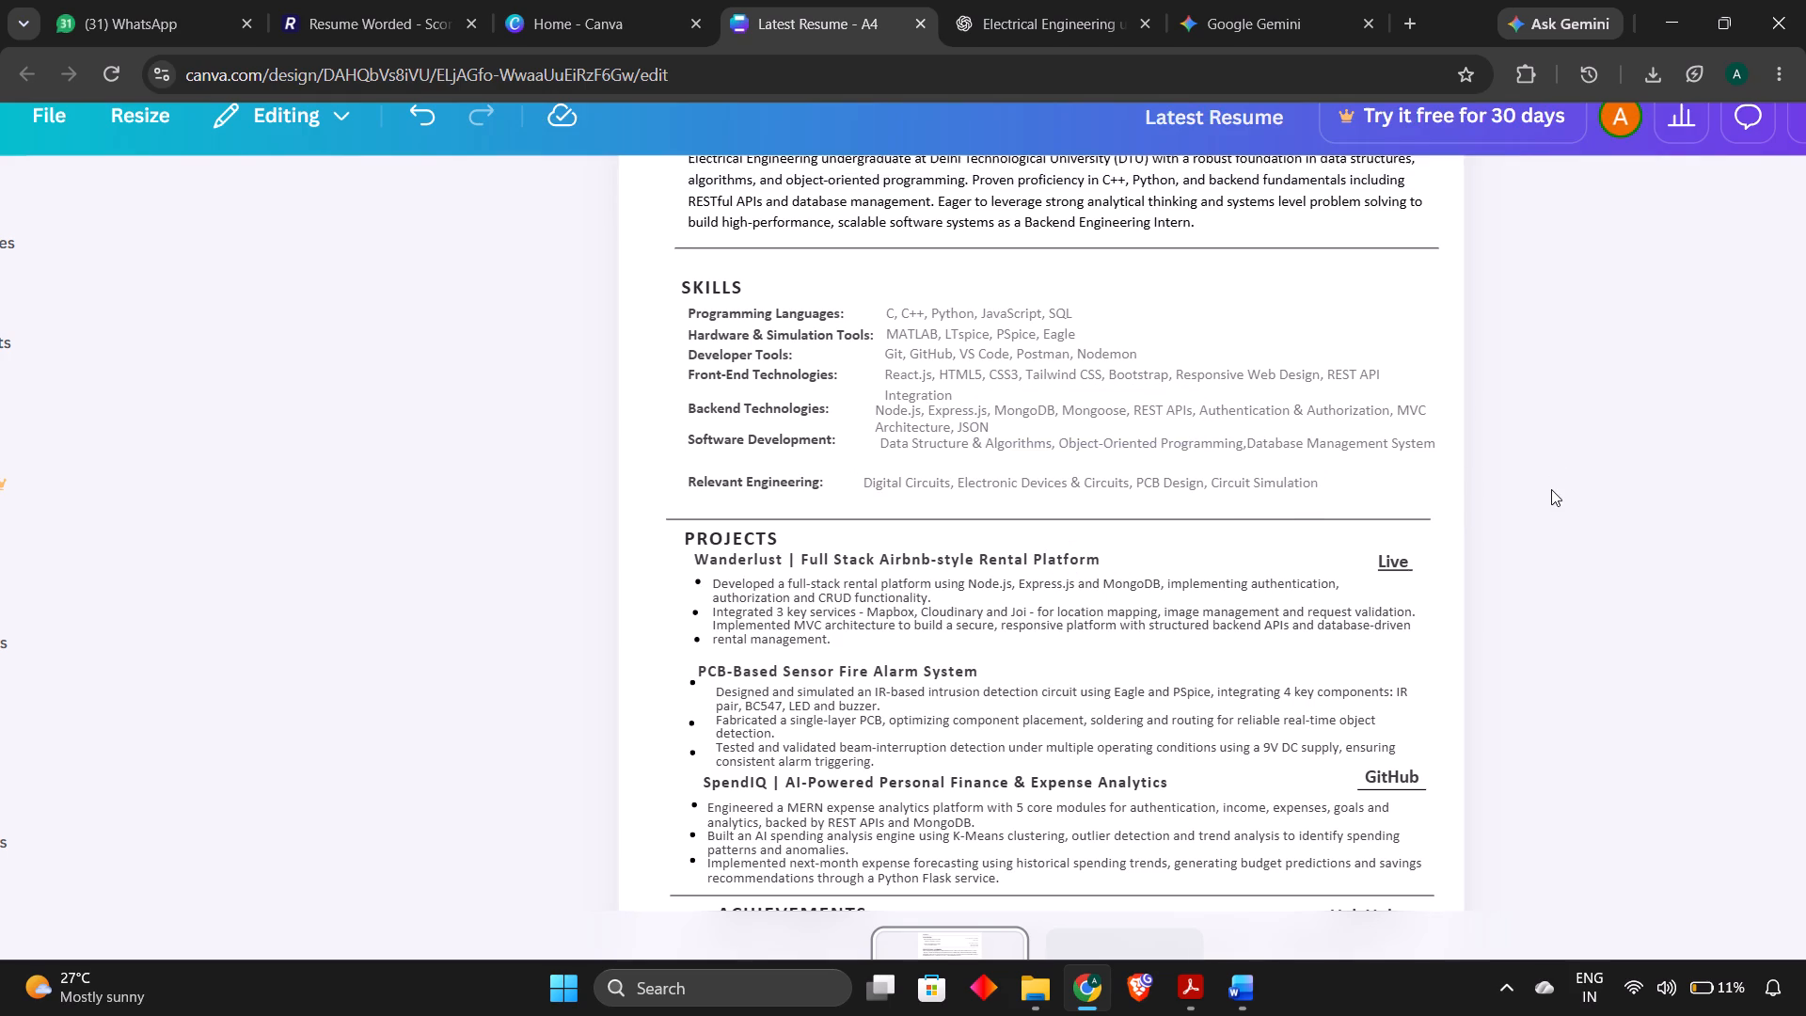
# Nudge the Front-End Technologies values slightly to line up with the Skills values above them.
pyautogui.click(1004, 411)
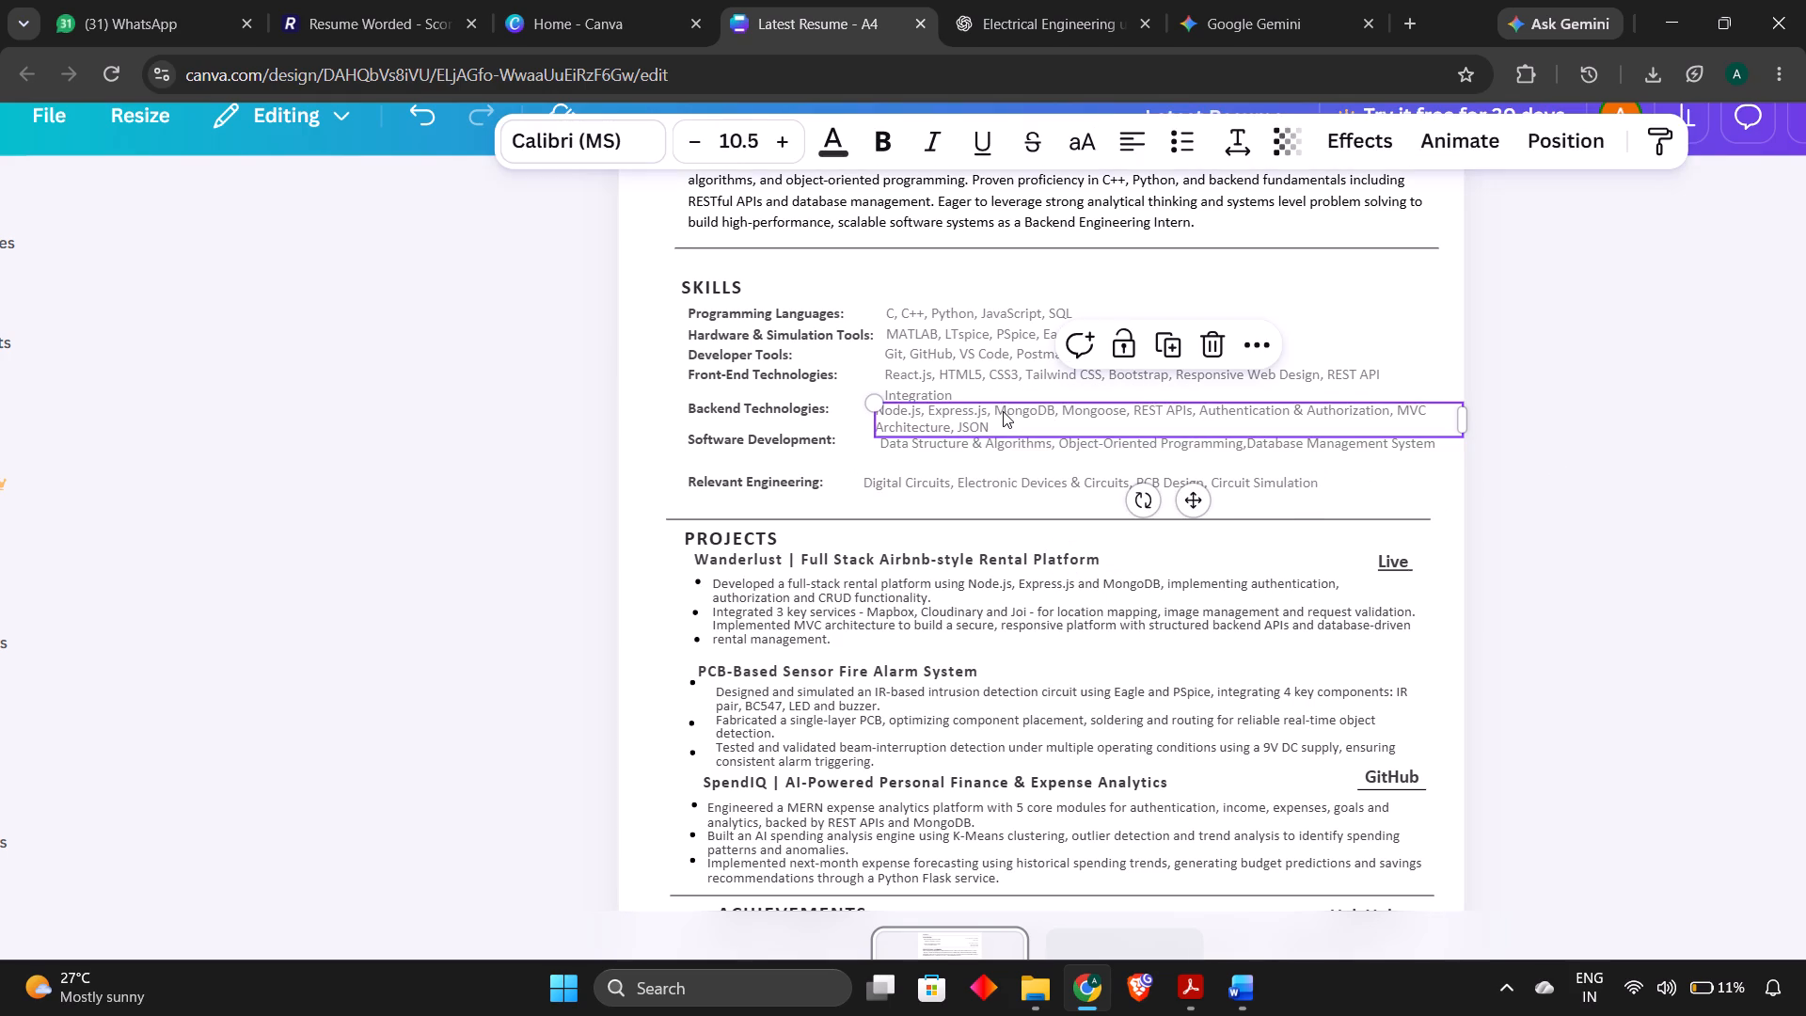
pyautogui.click(920, 378)
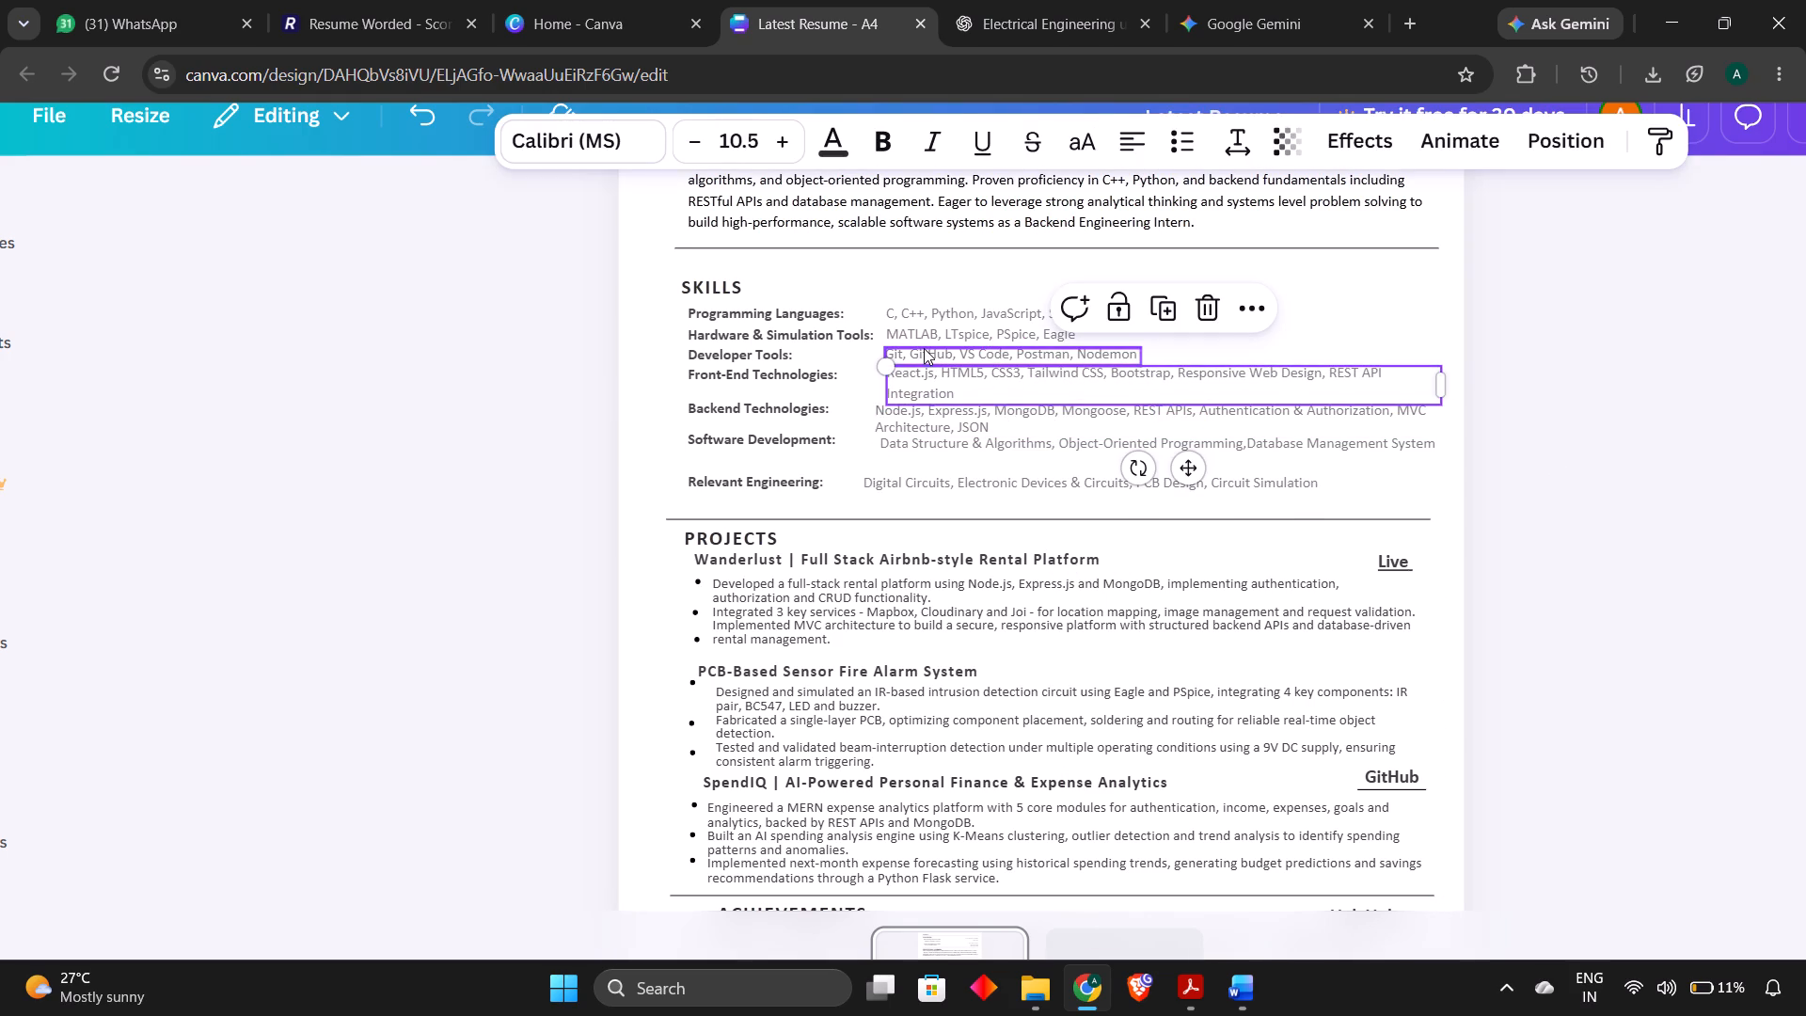
pyautogui.click(914, 334)
pyautogui.click(1506, 468)
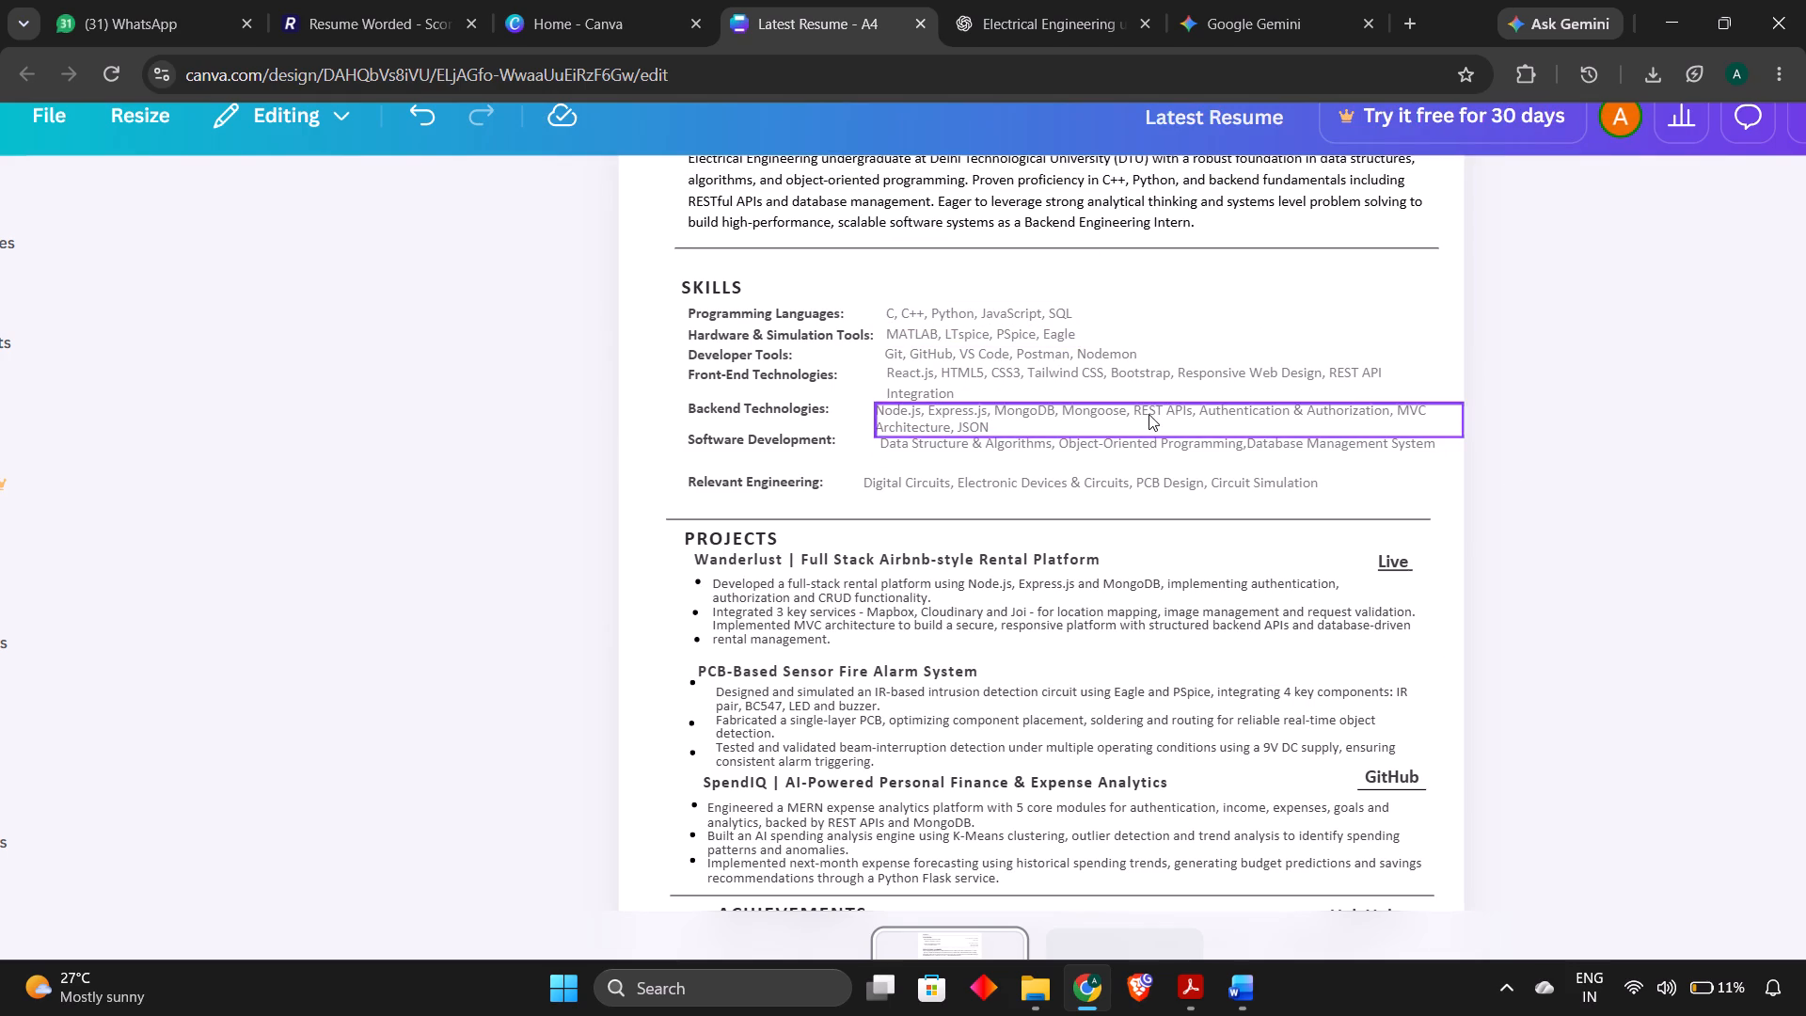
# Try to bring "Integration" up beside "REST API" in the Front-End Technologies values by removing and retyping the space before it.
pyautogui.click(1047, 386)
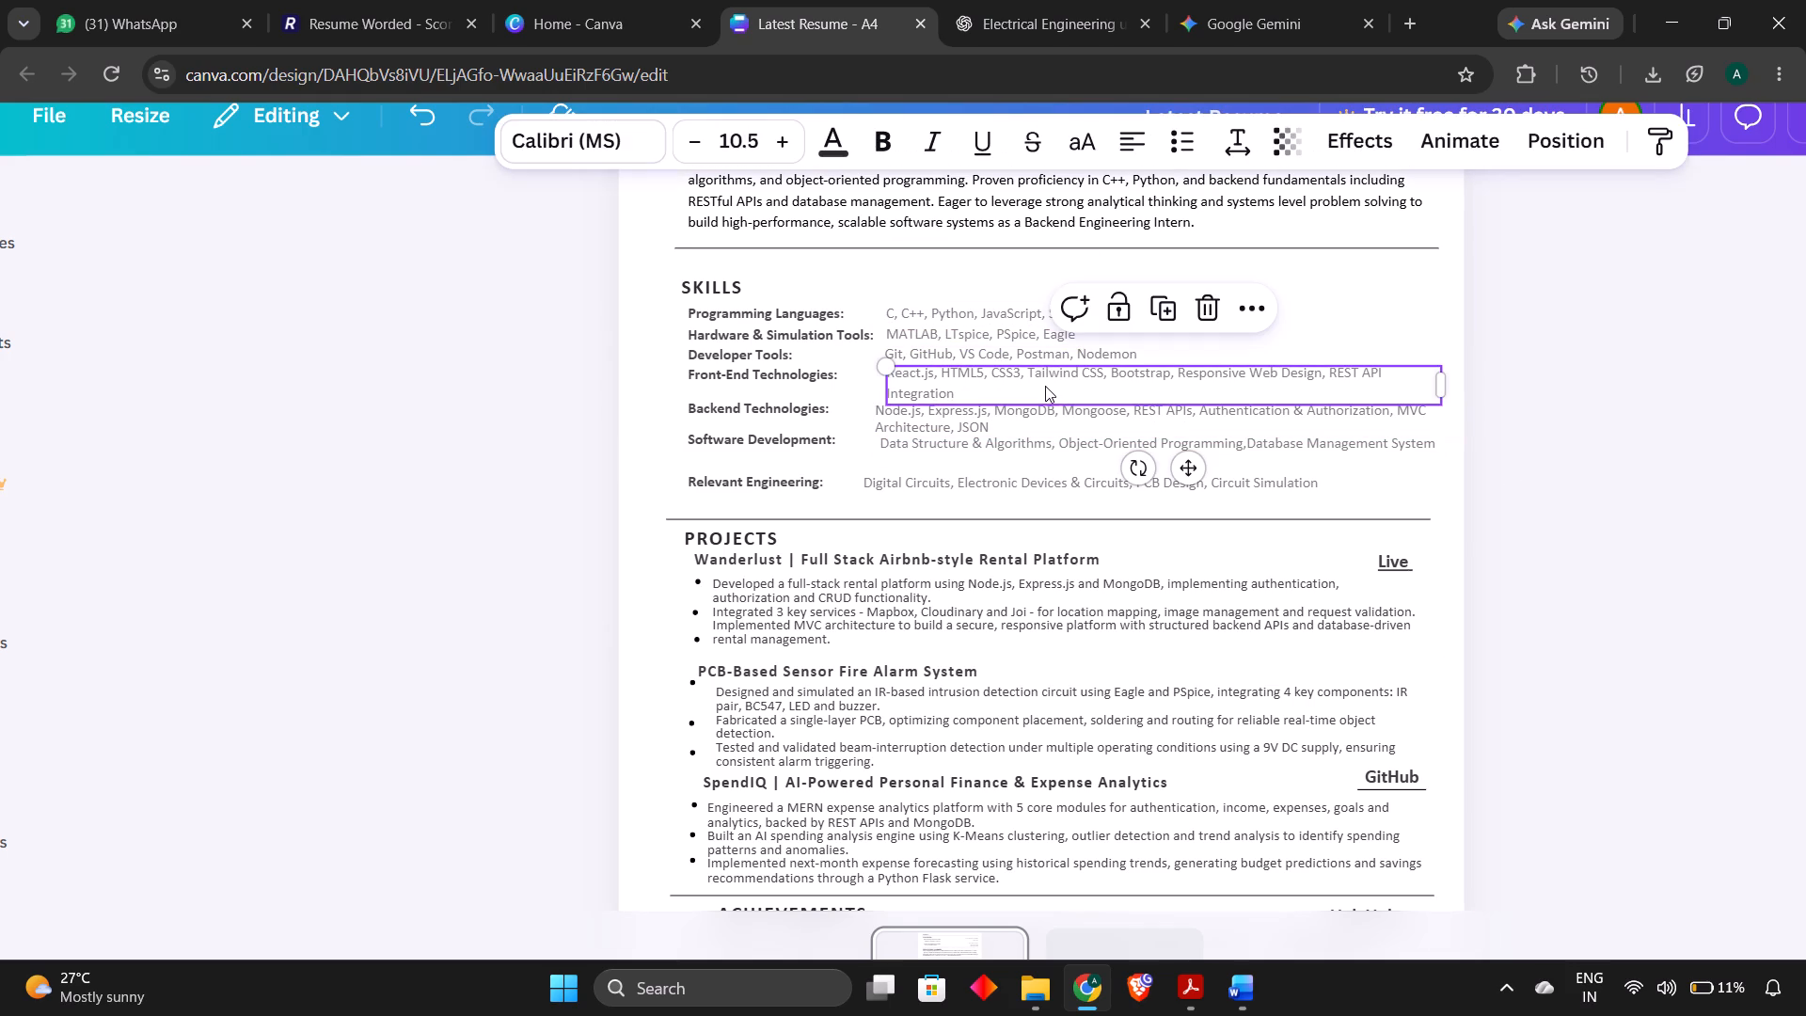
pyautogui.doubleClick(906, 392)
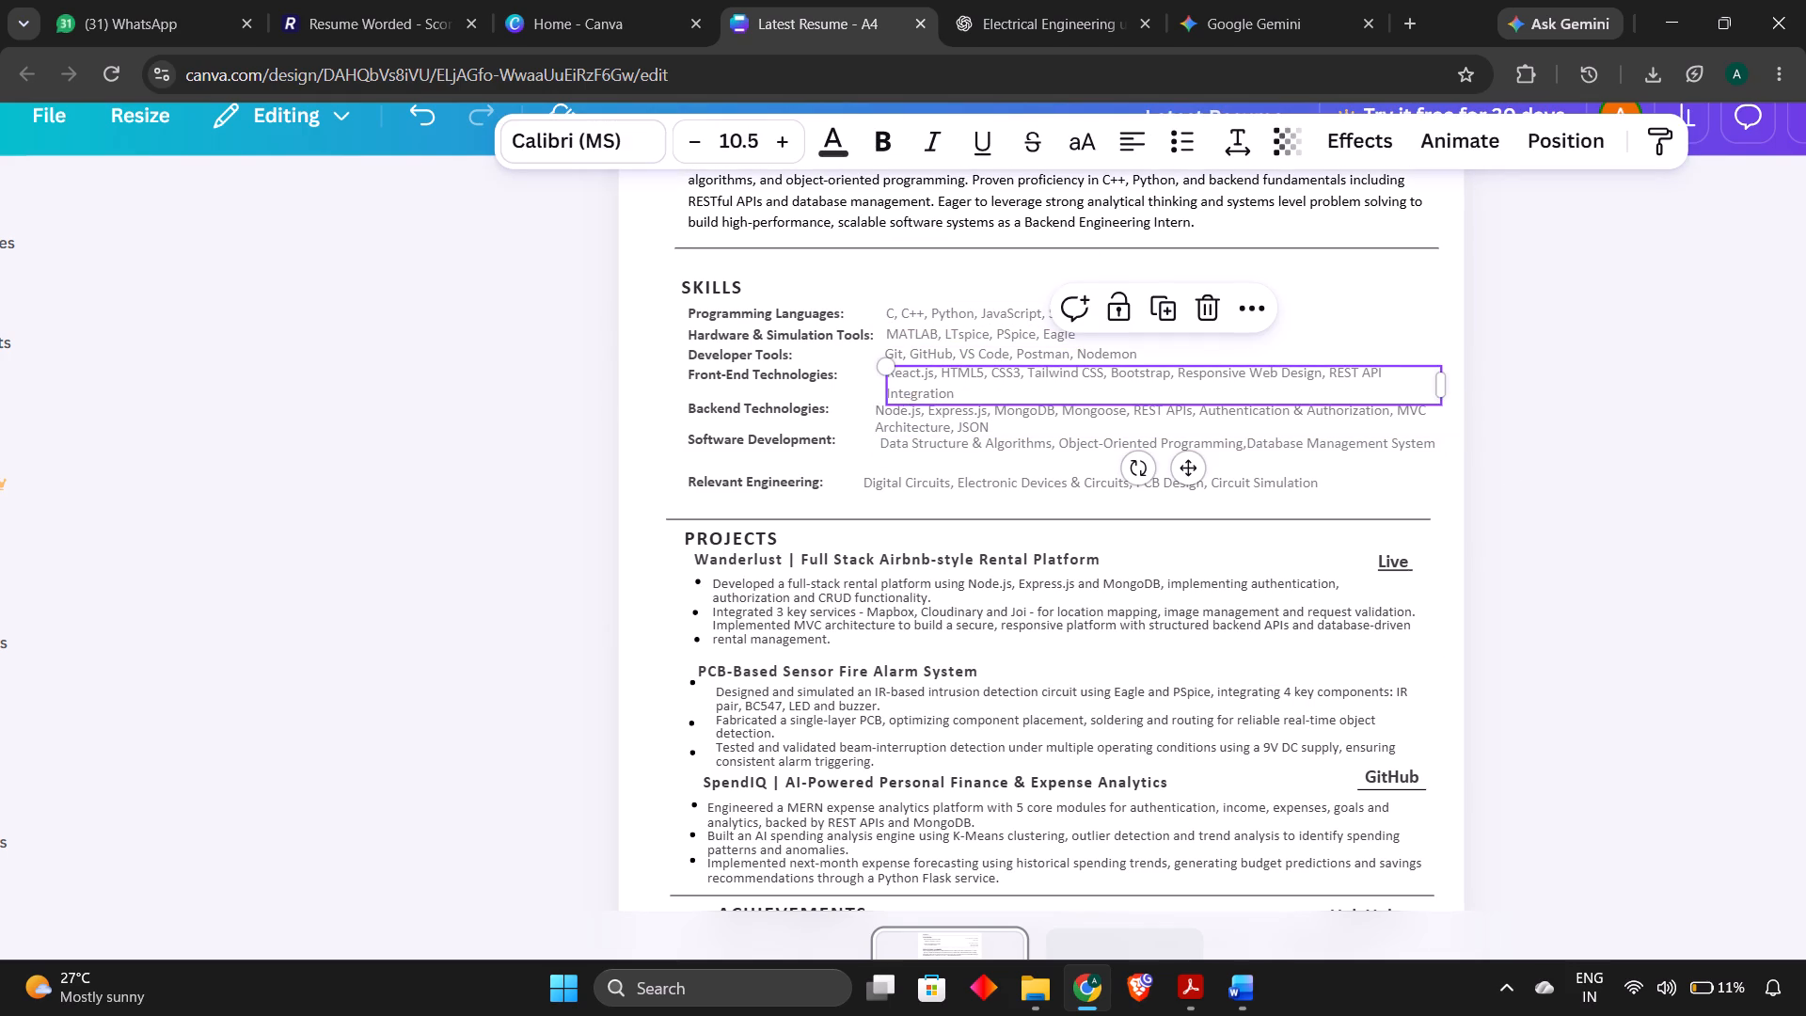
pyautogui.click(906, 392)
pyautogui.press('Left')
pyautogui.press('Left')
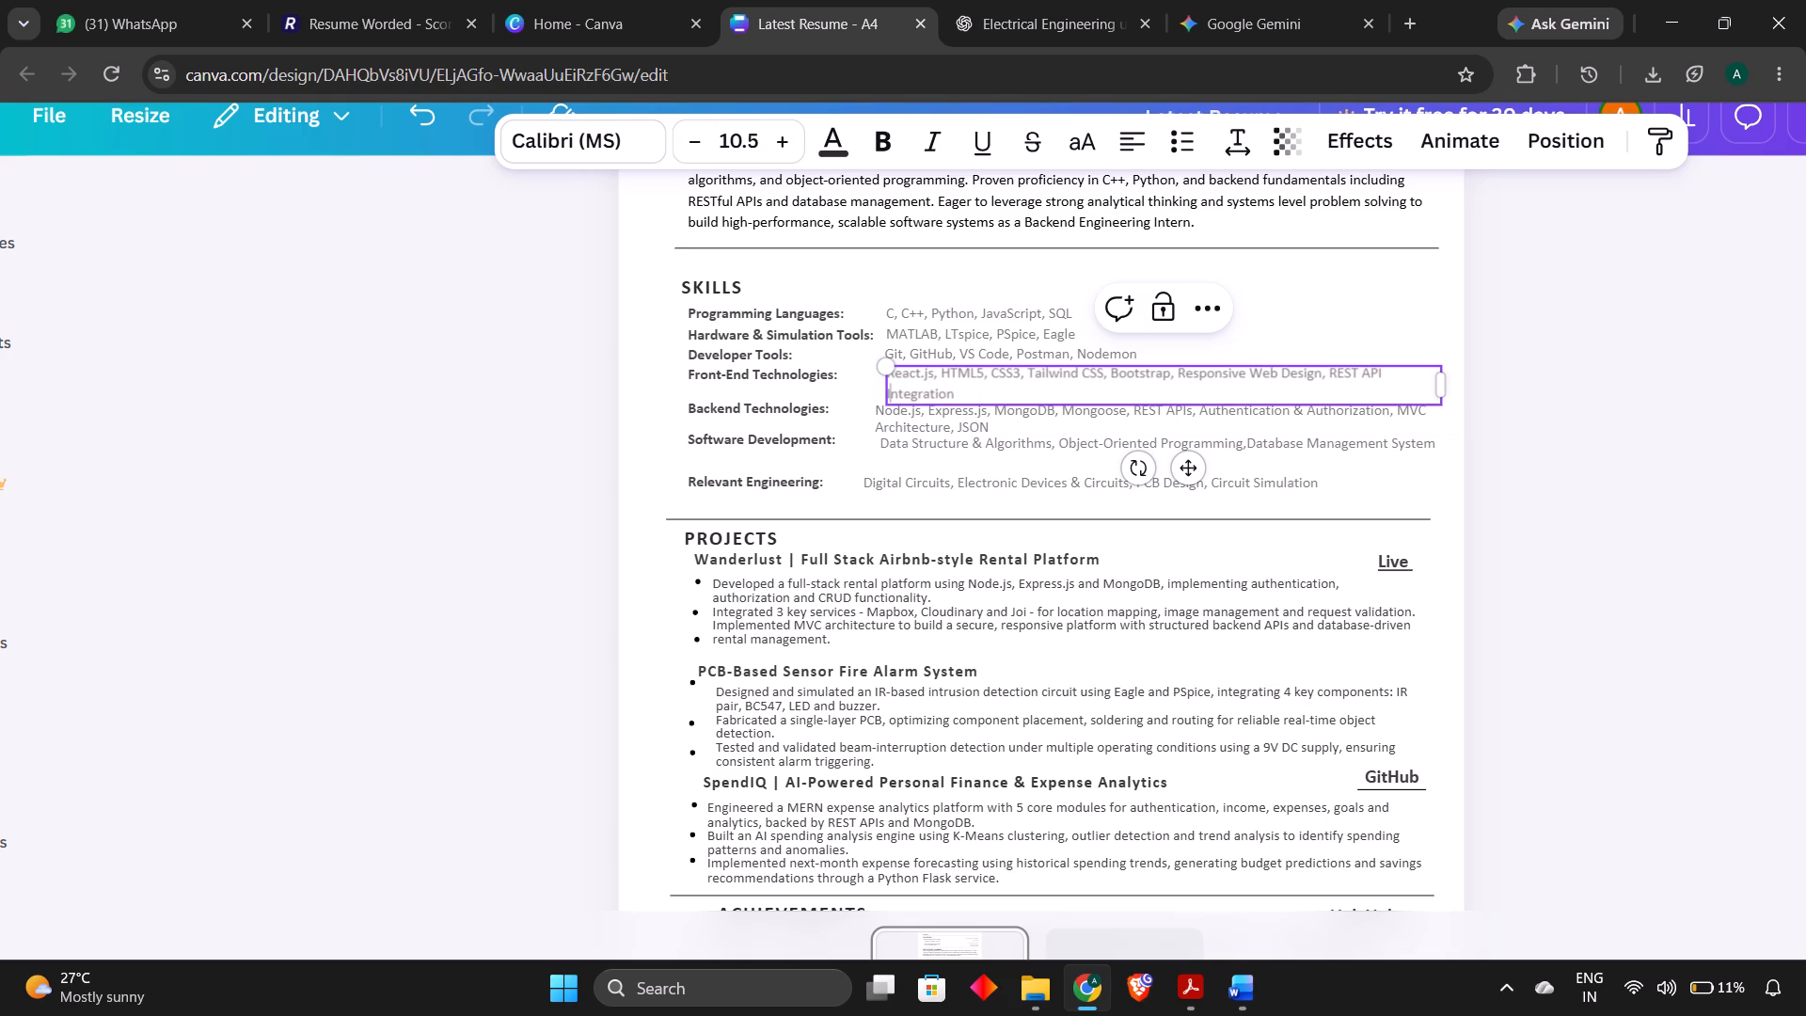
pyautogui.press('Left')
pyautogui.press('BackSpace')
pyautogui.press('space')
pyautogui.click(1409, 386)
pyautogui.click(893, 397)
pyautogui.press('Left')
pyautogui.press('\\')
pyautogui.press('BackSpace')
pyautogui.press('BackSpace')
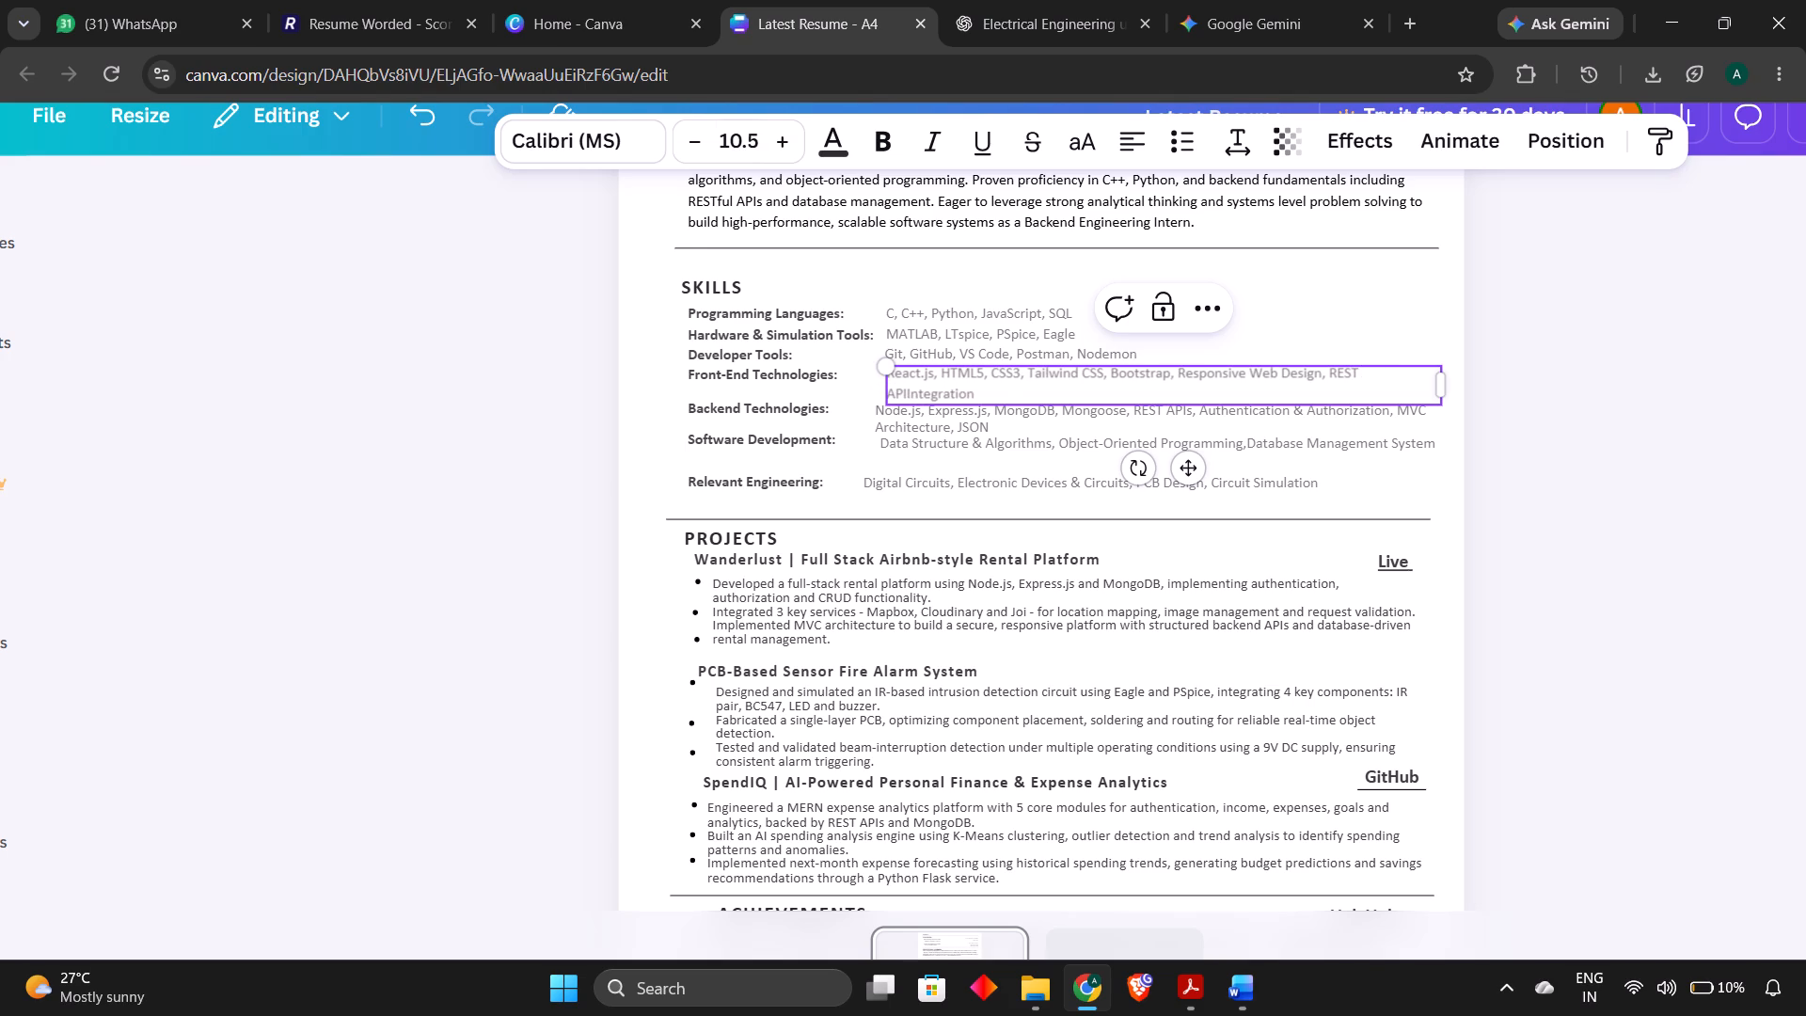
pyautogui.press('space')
# Widen the Front-End Technologies values box so the list through "REST API Integration" fits on one line.
pyautogui.moveTo(1441, 384); pyautogui.dragTo(1468, 381)
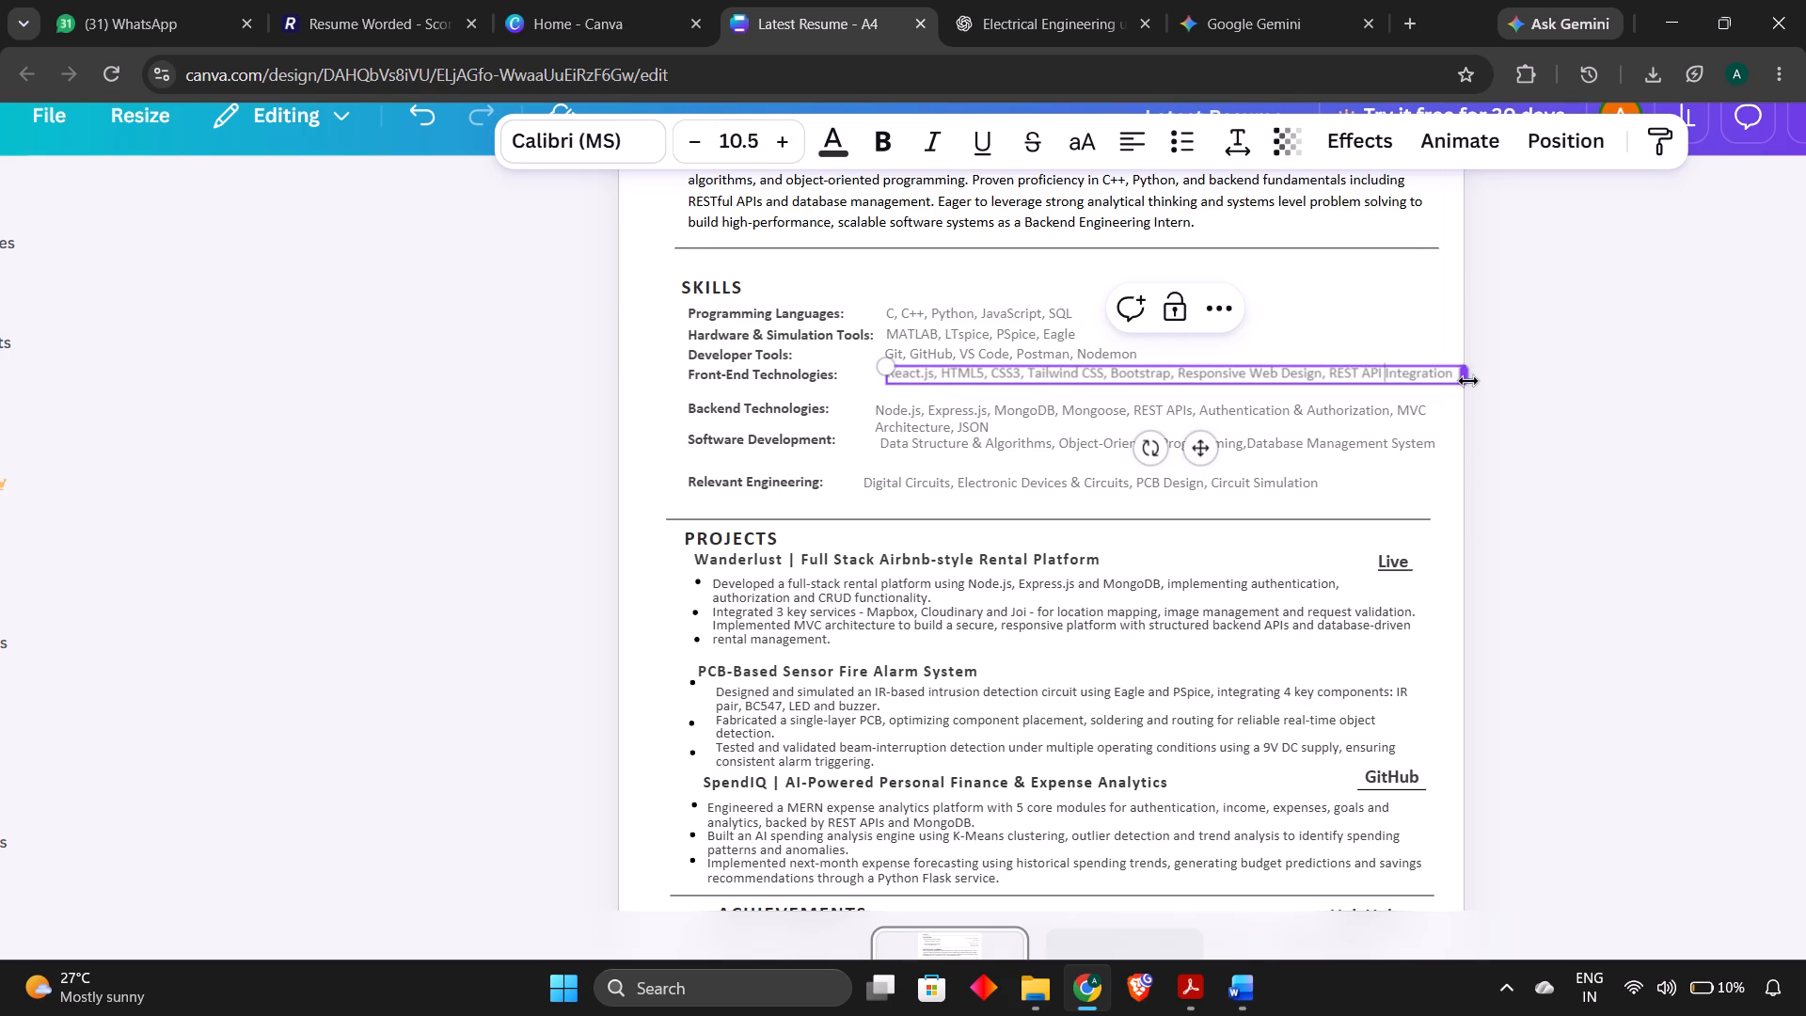
pyautogui.click(1551, 388)
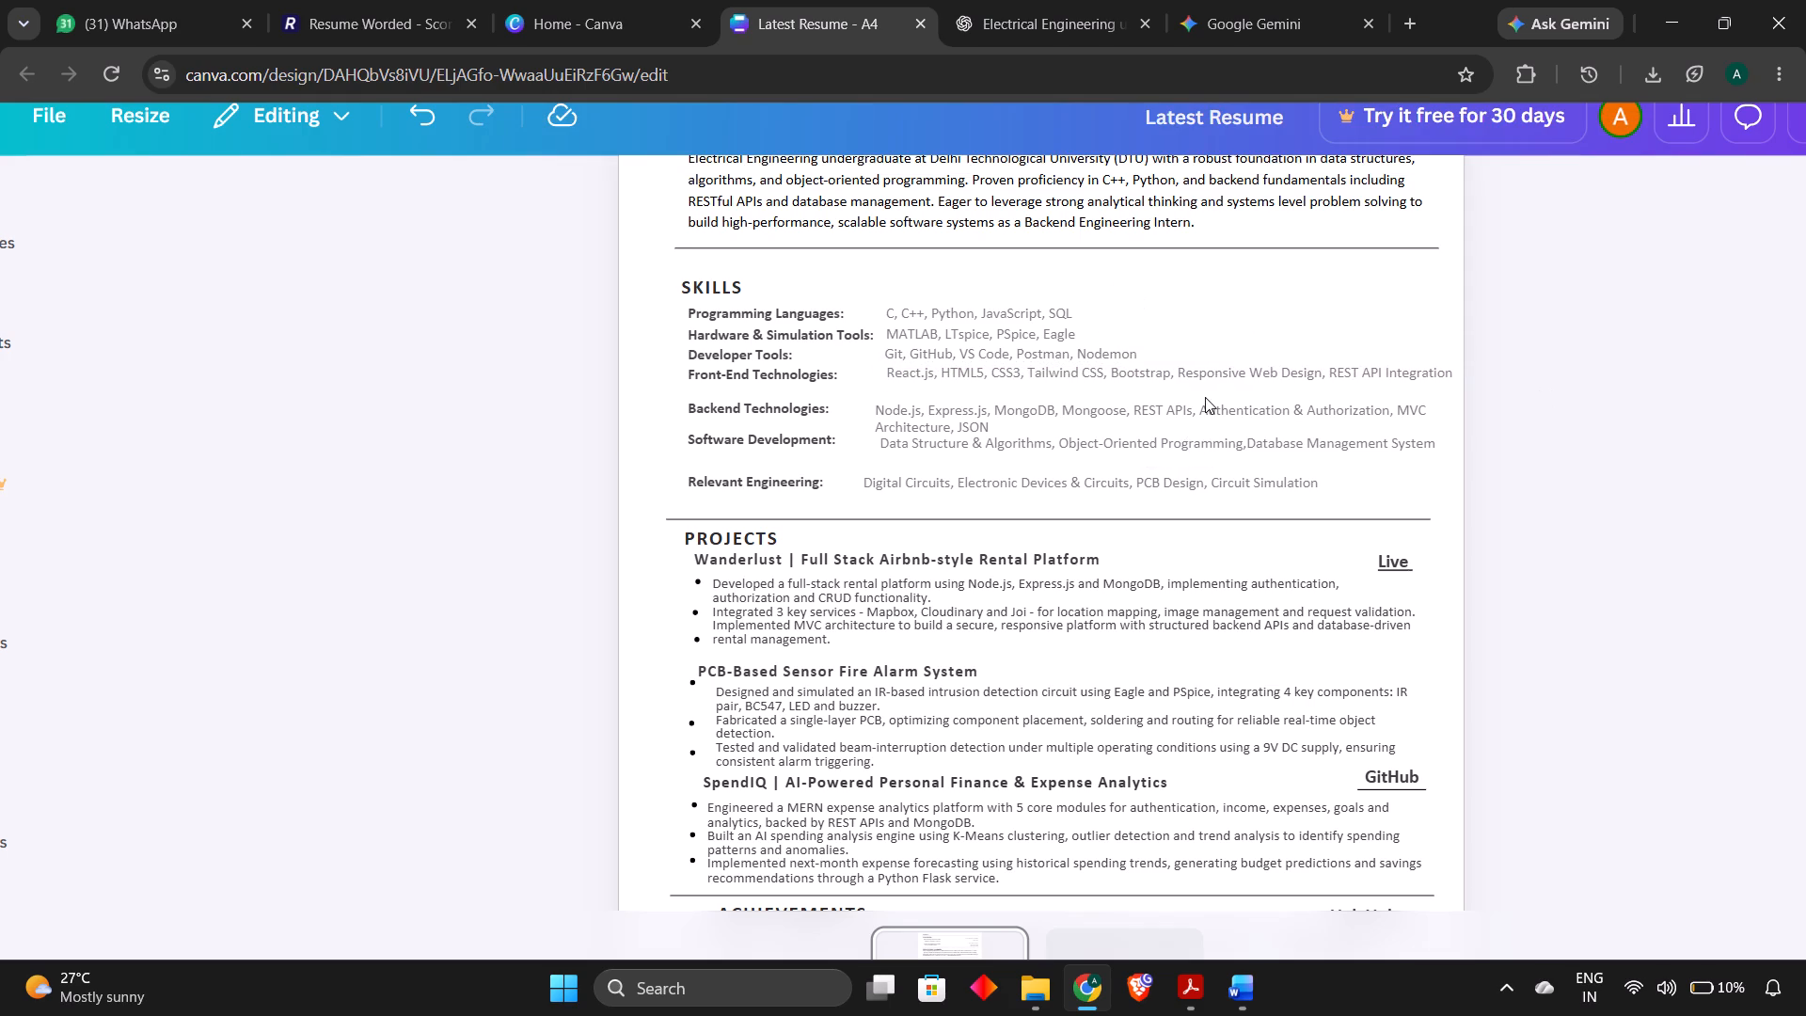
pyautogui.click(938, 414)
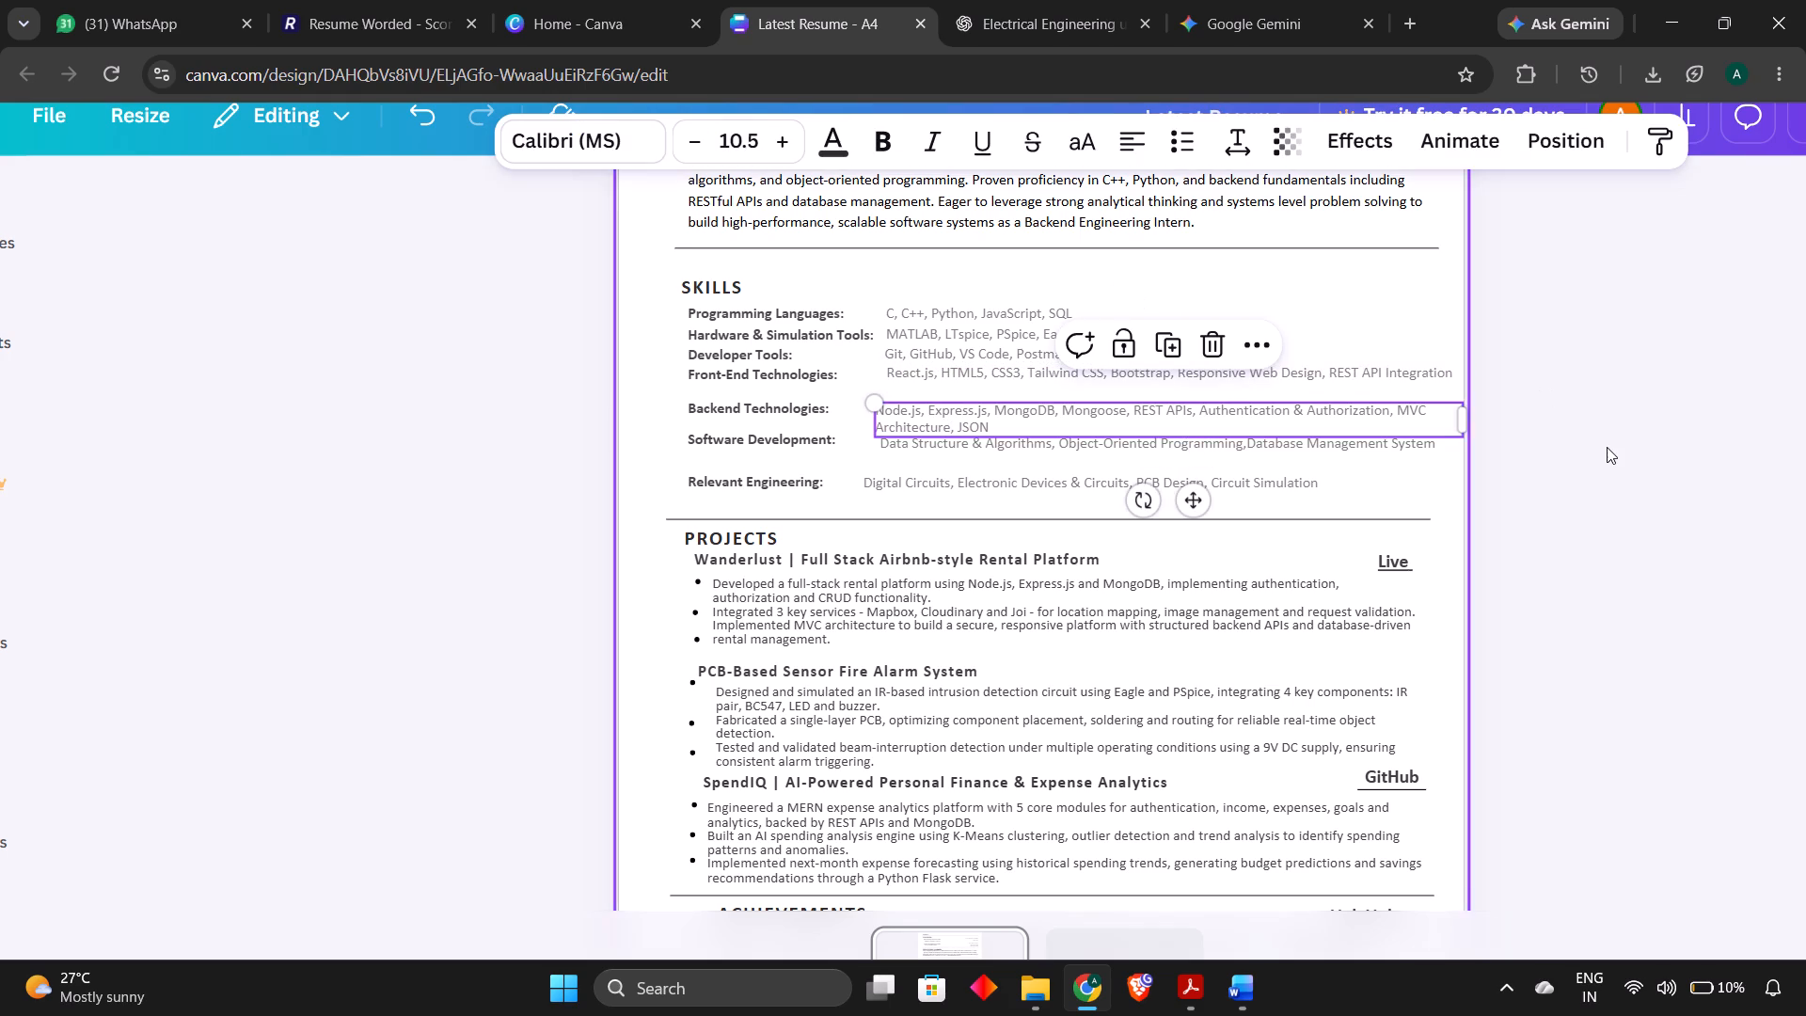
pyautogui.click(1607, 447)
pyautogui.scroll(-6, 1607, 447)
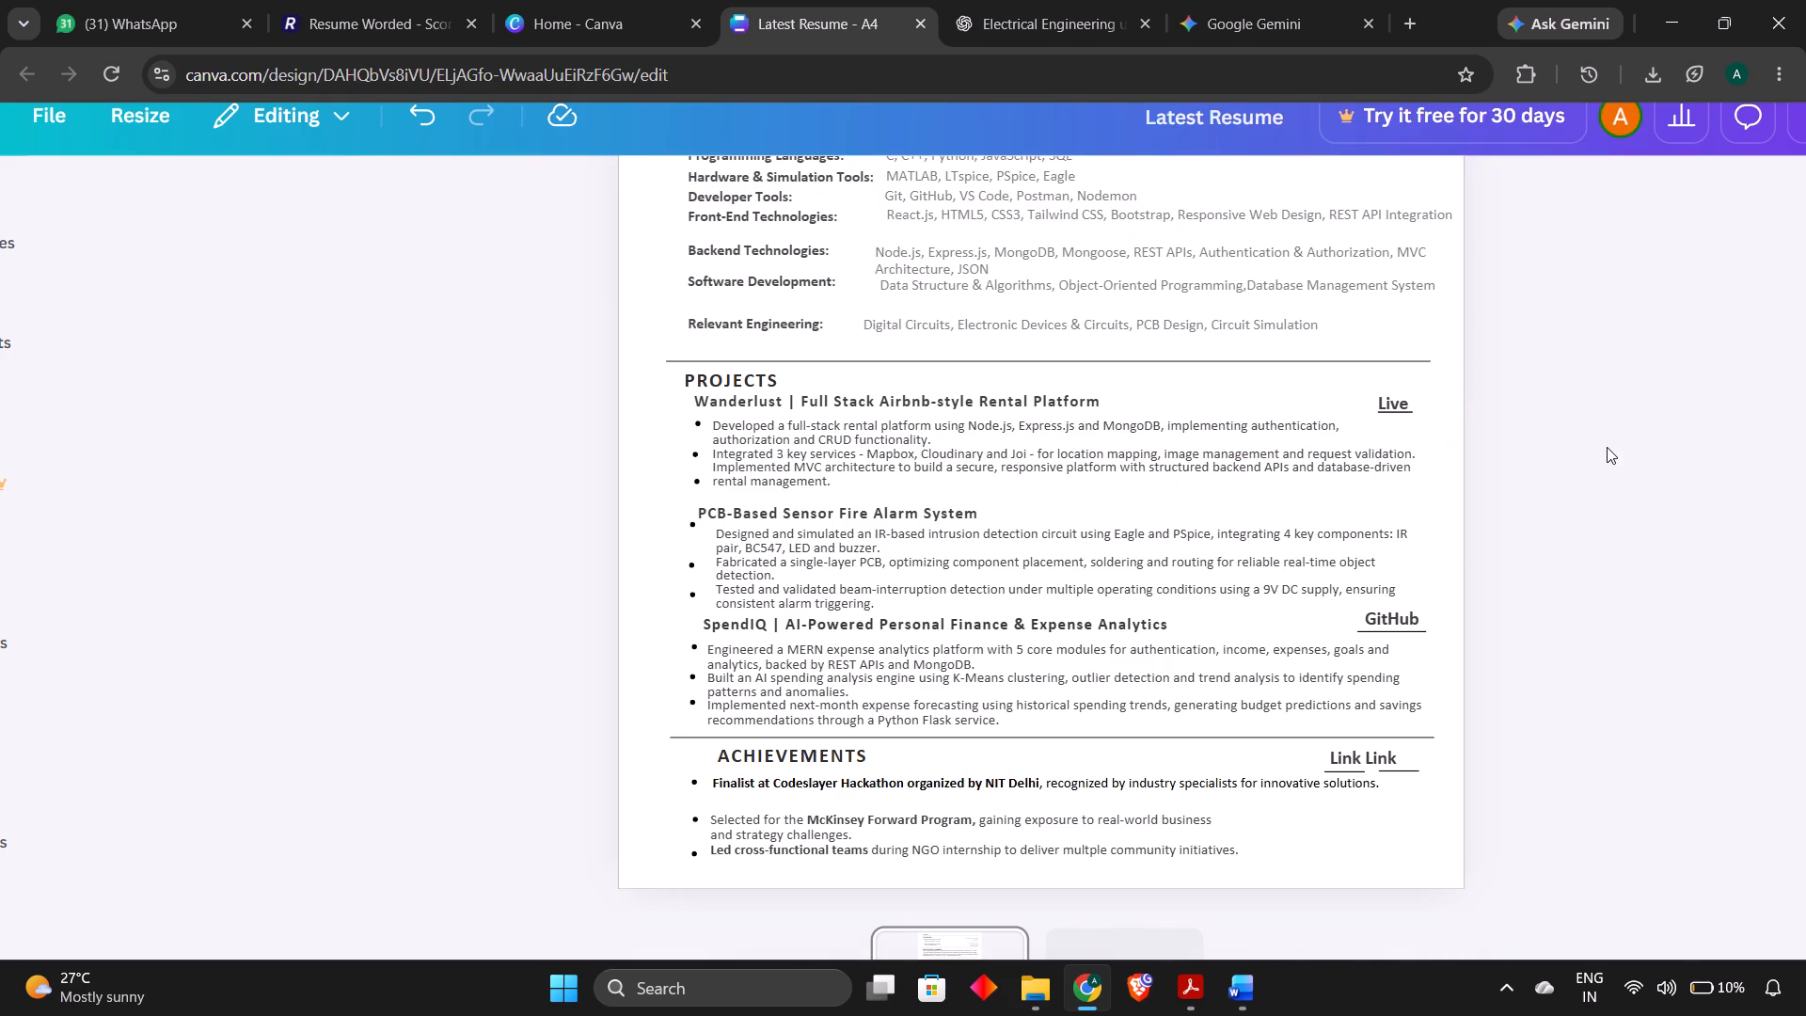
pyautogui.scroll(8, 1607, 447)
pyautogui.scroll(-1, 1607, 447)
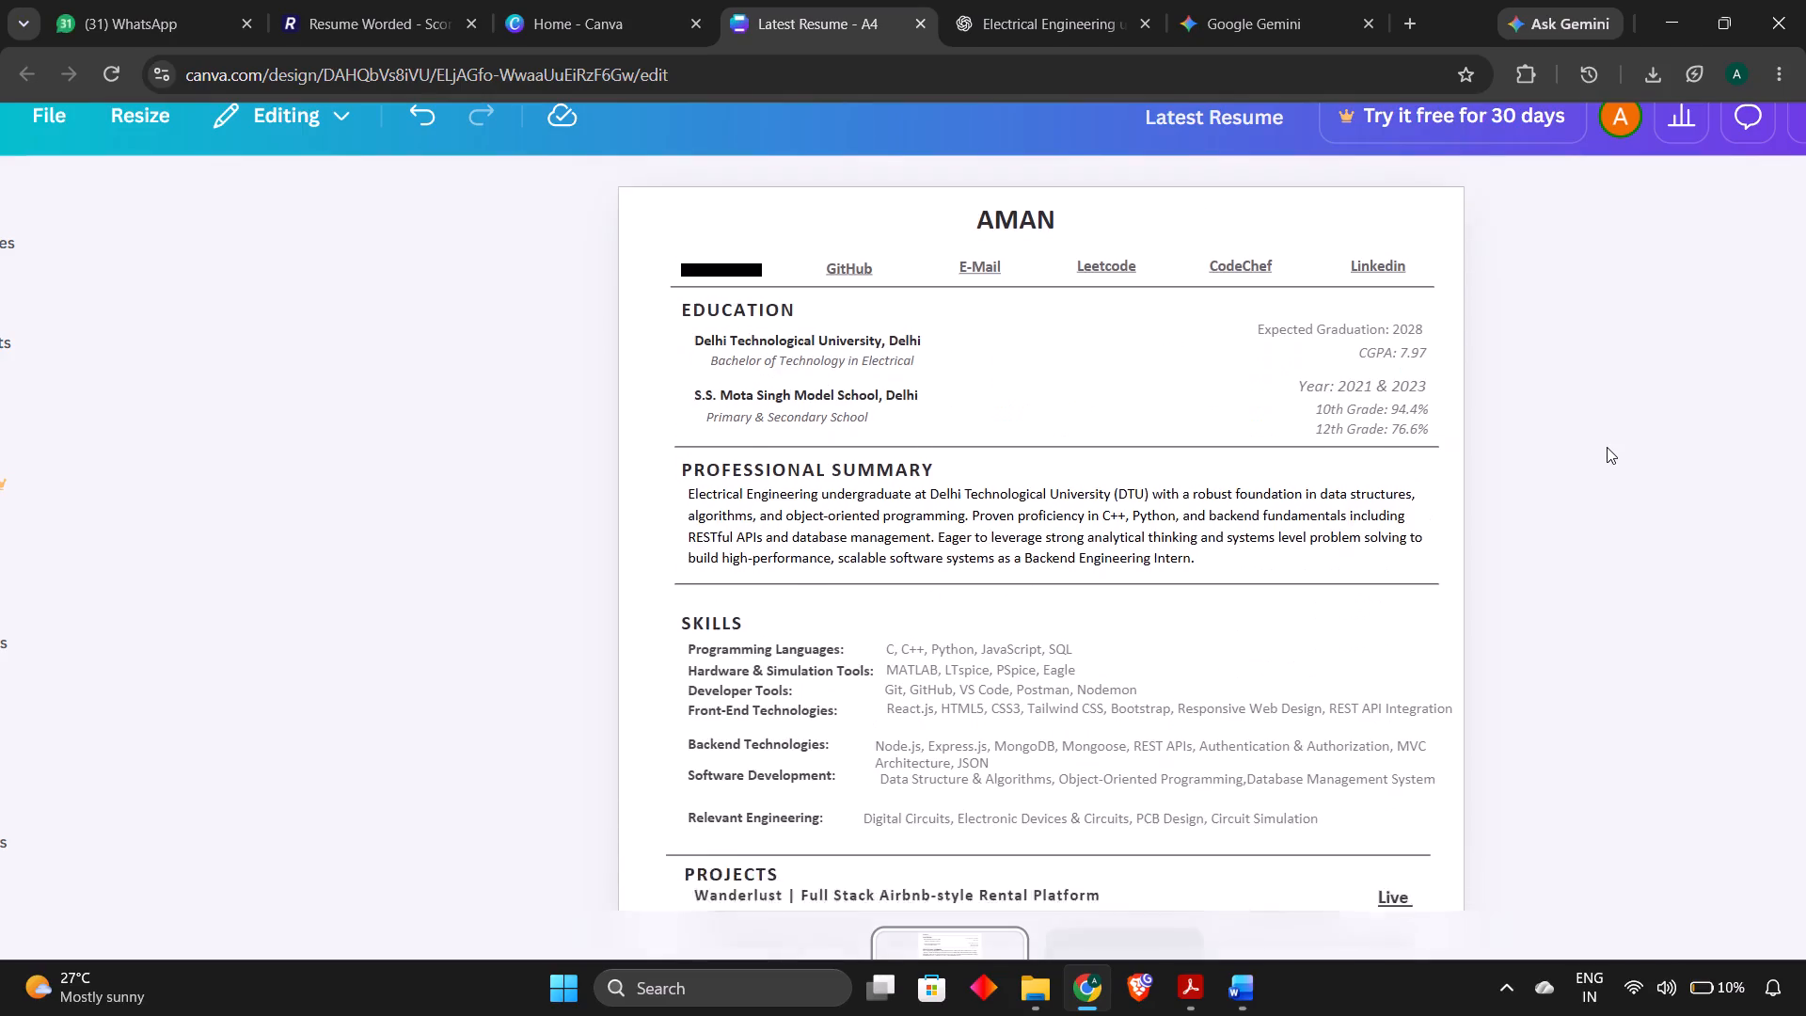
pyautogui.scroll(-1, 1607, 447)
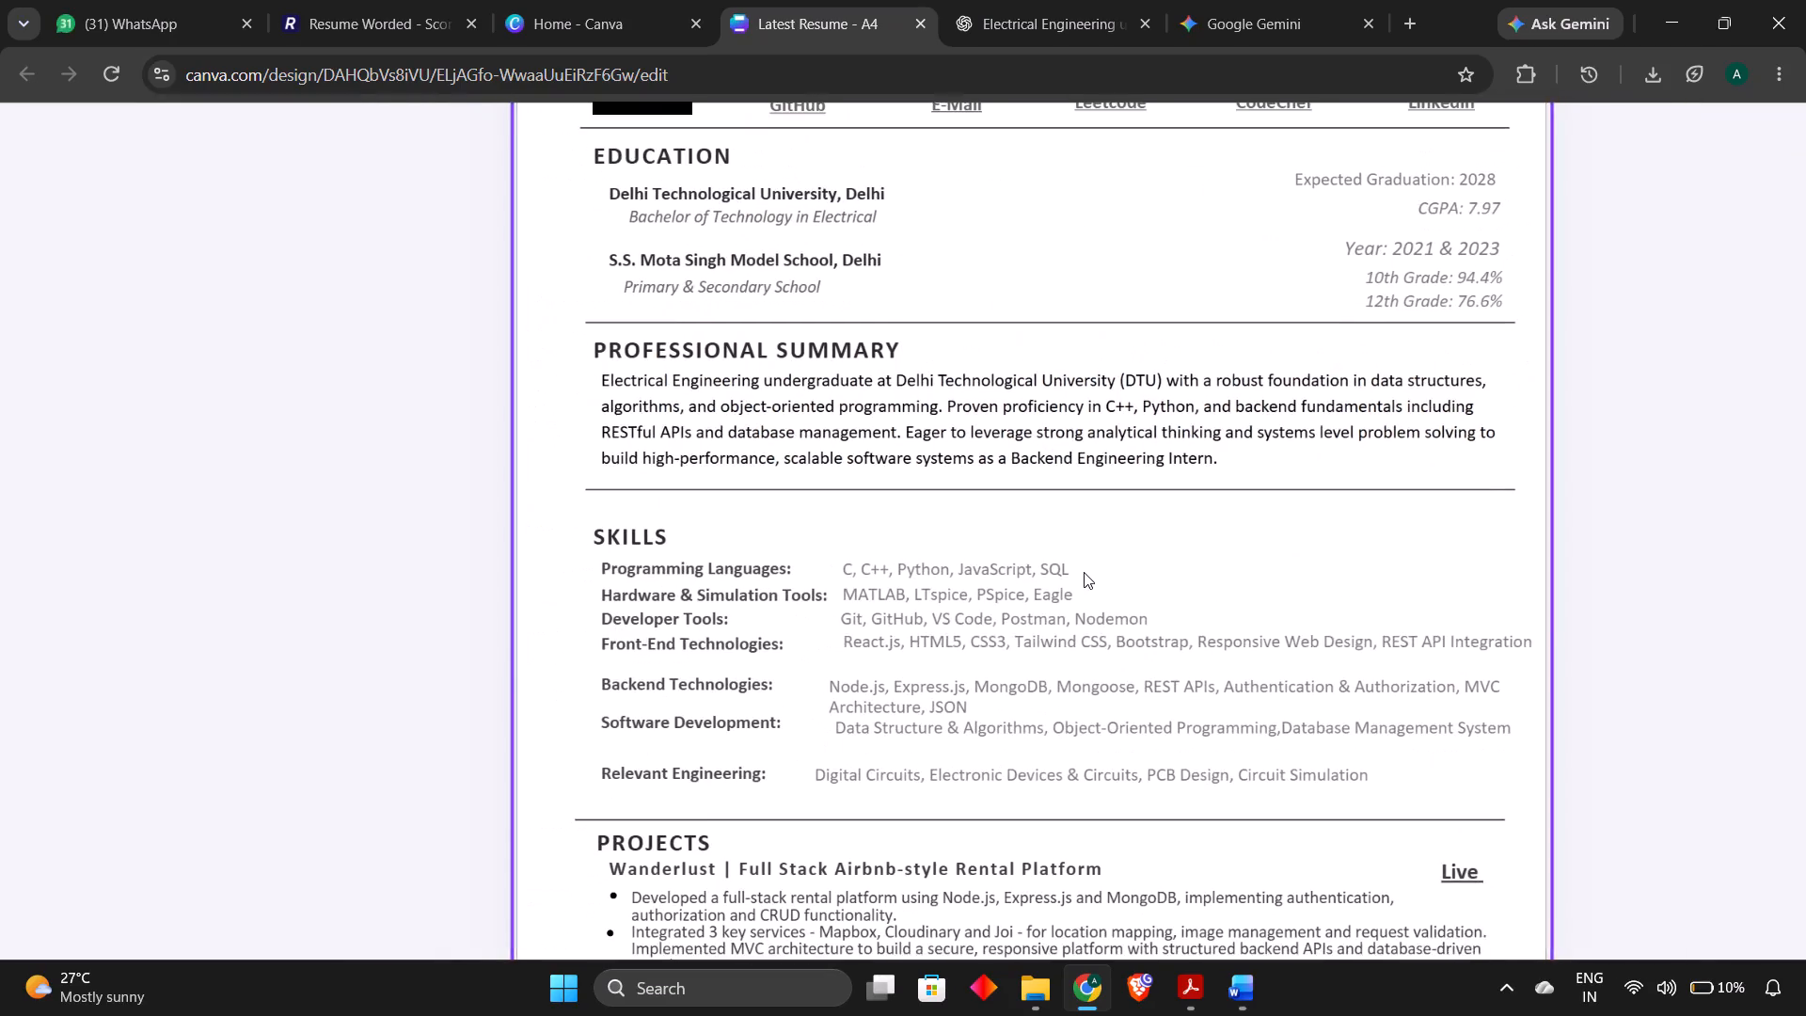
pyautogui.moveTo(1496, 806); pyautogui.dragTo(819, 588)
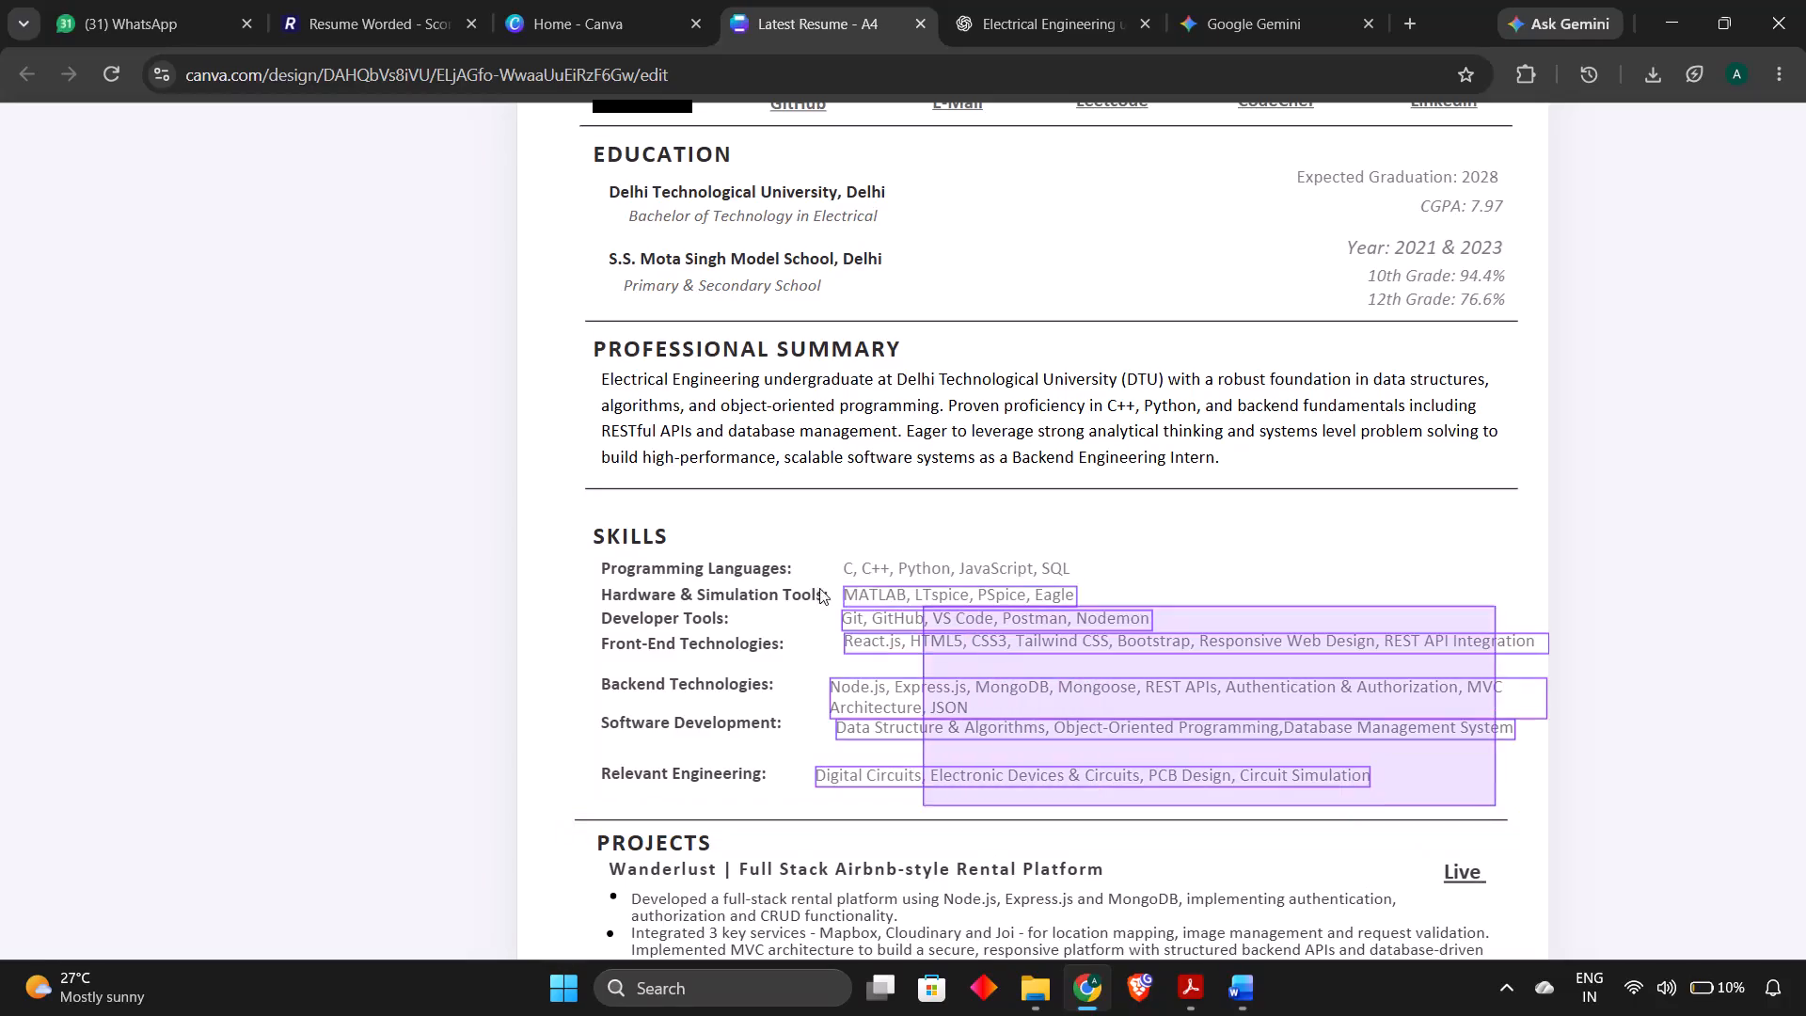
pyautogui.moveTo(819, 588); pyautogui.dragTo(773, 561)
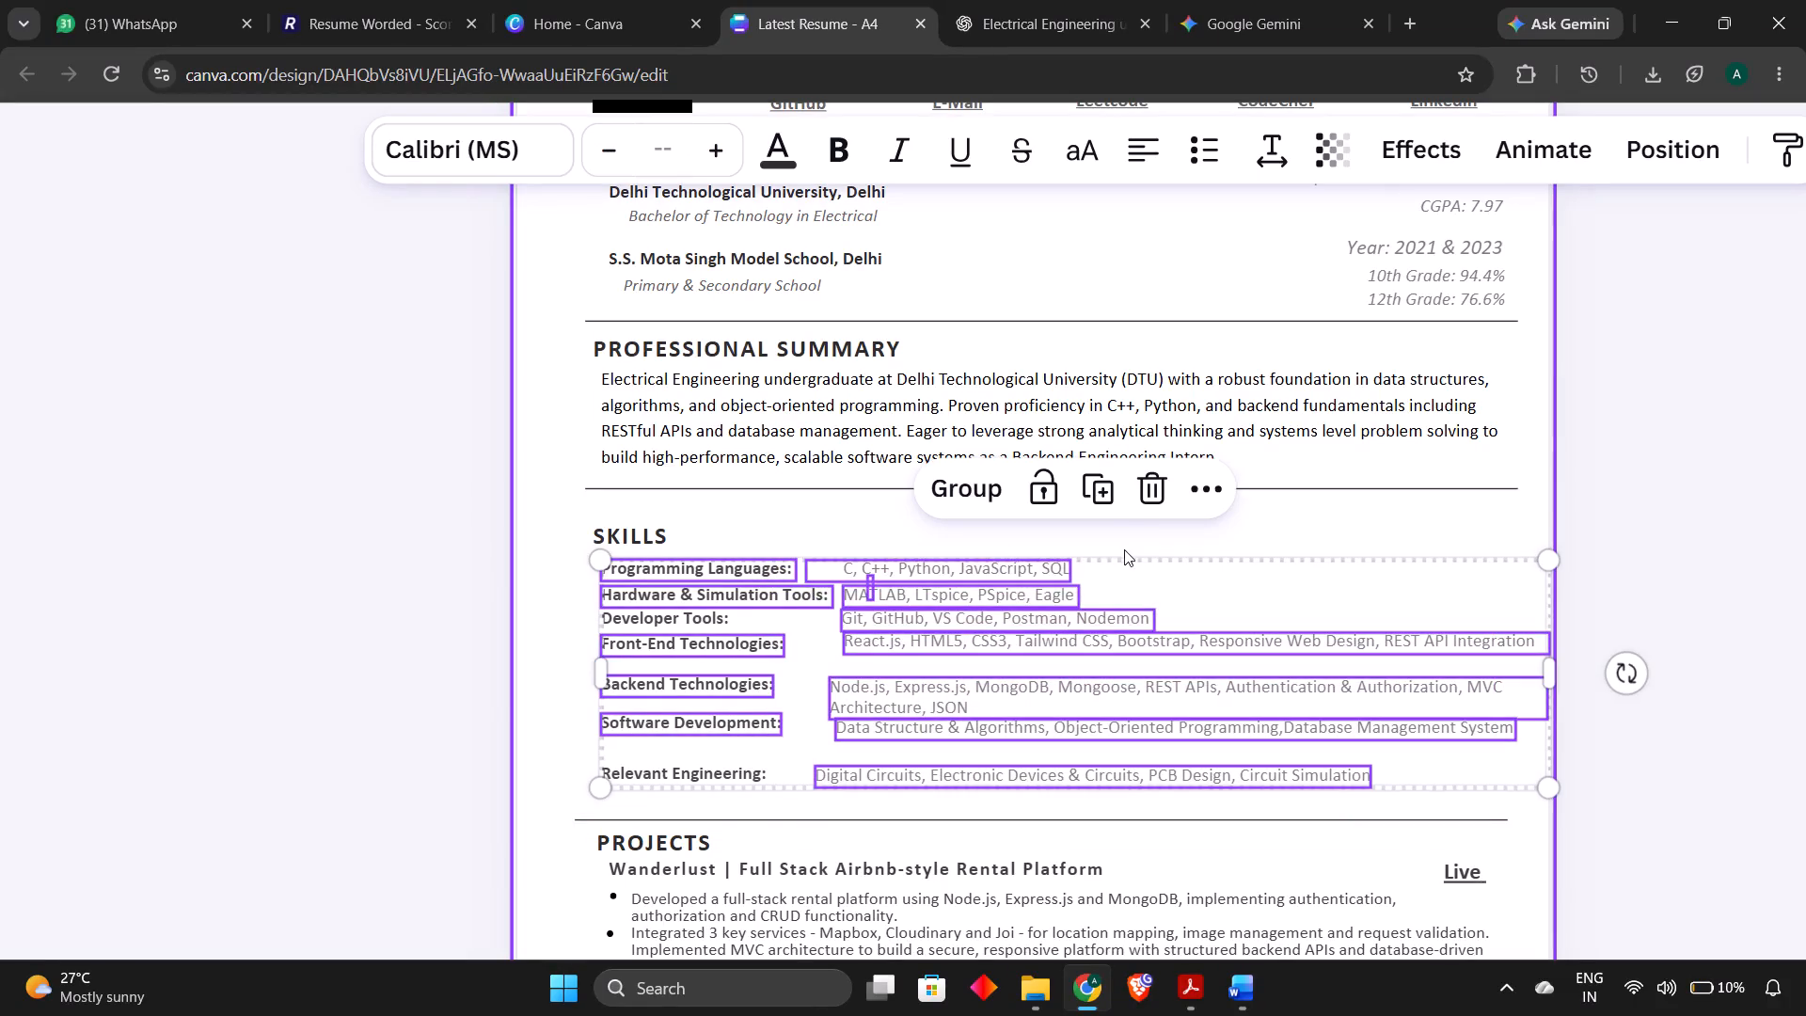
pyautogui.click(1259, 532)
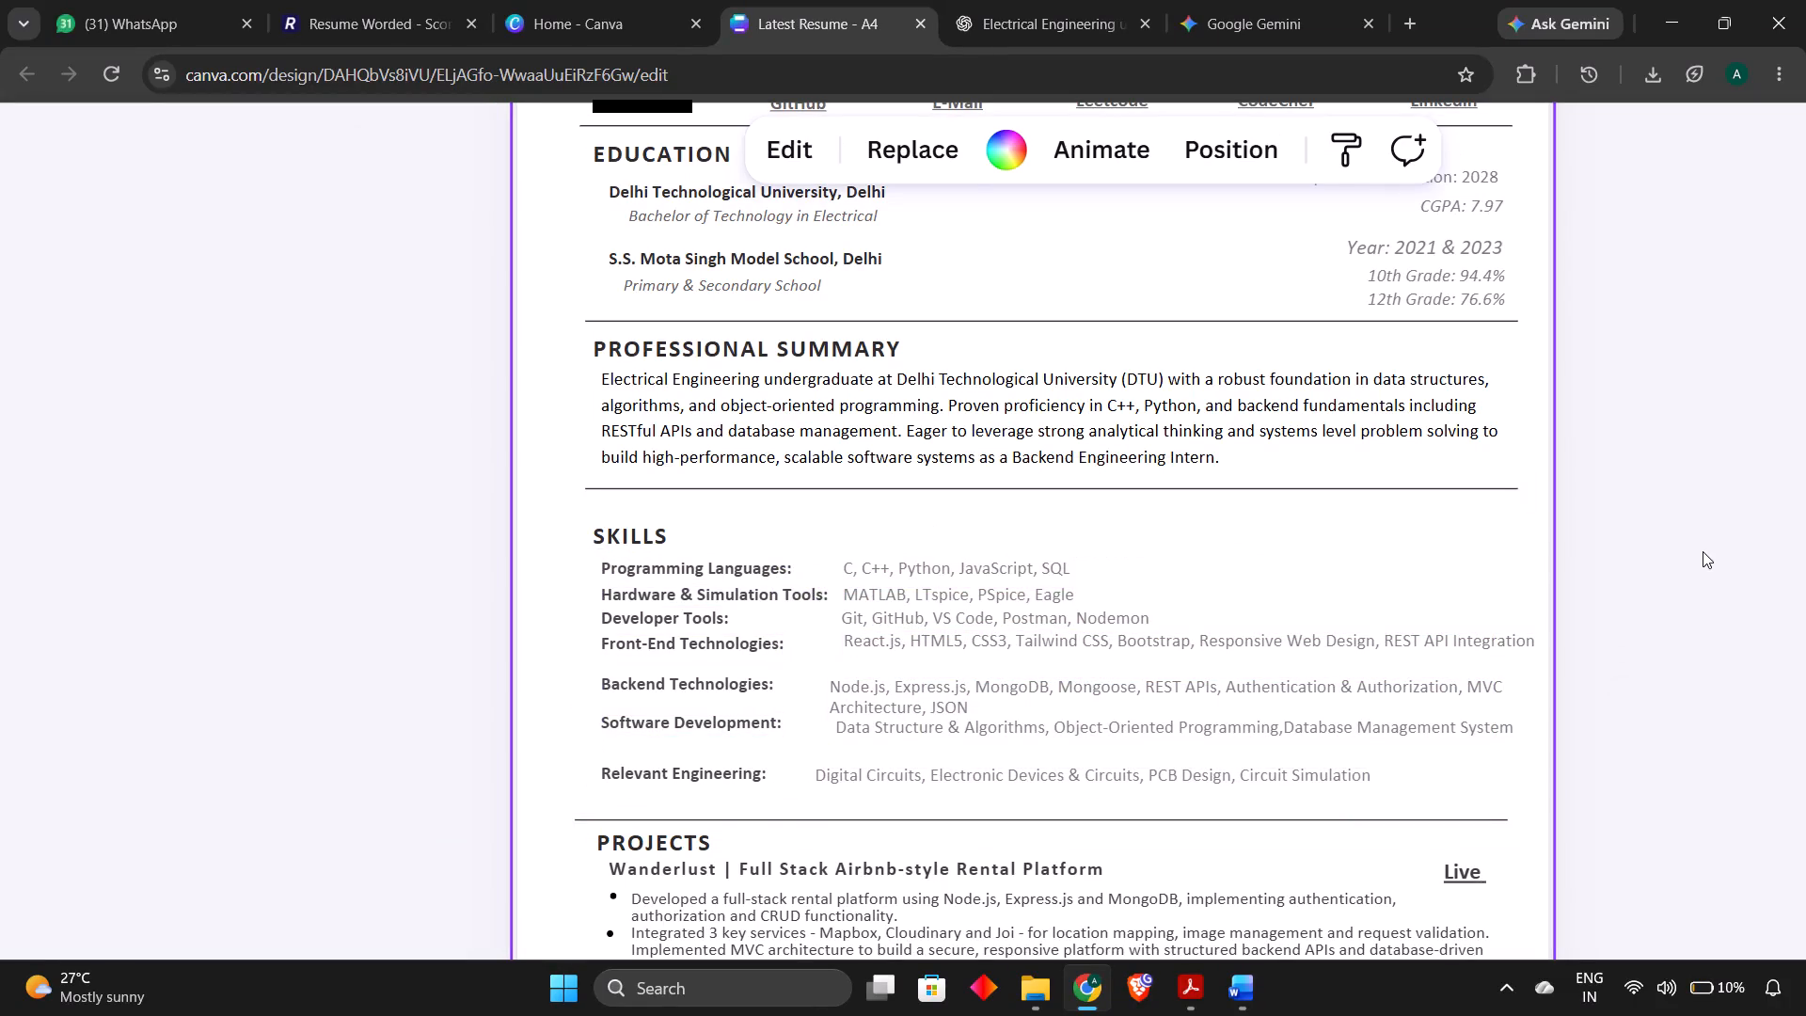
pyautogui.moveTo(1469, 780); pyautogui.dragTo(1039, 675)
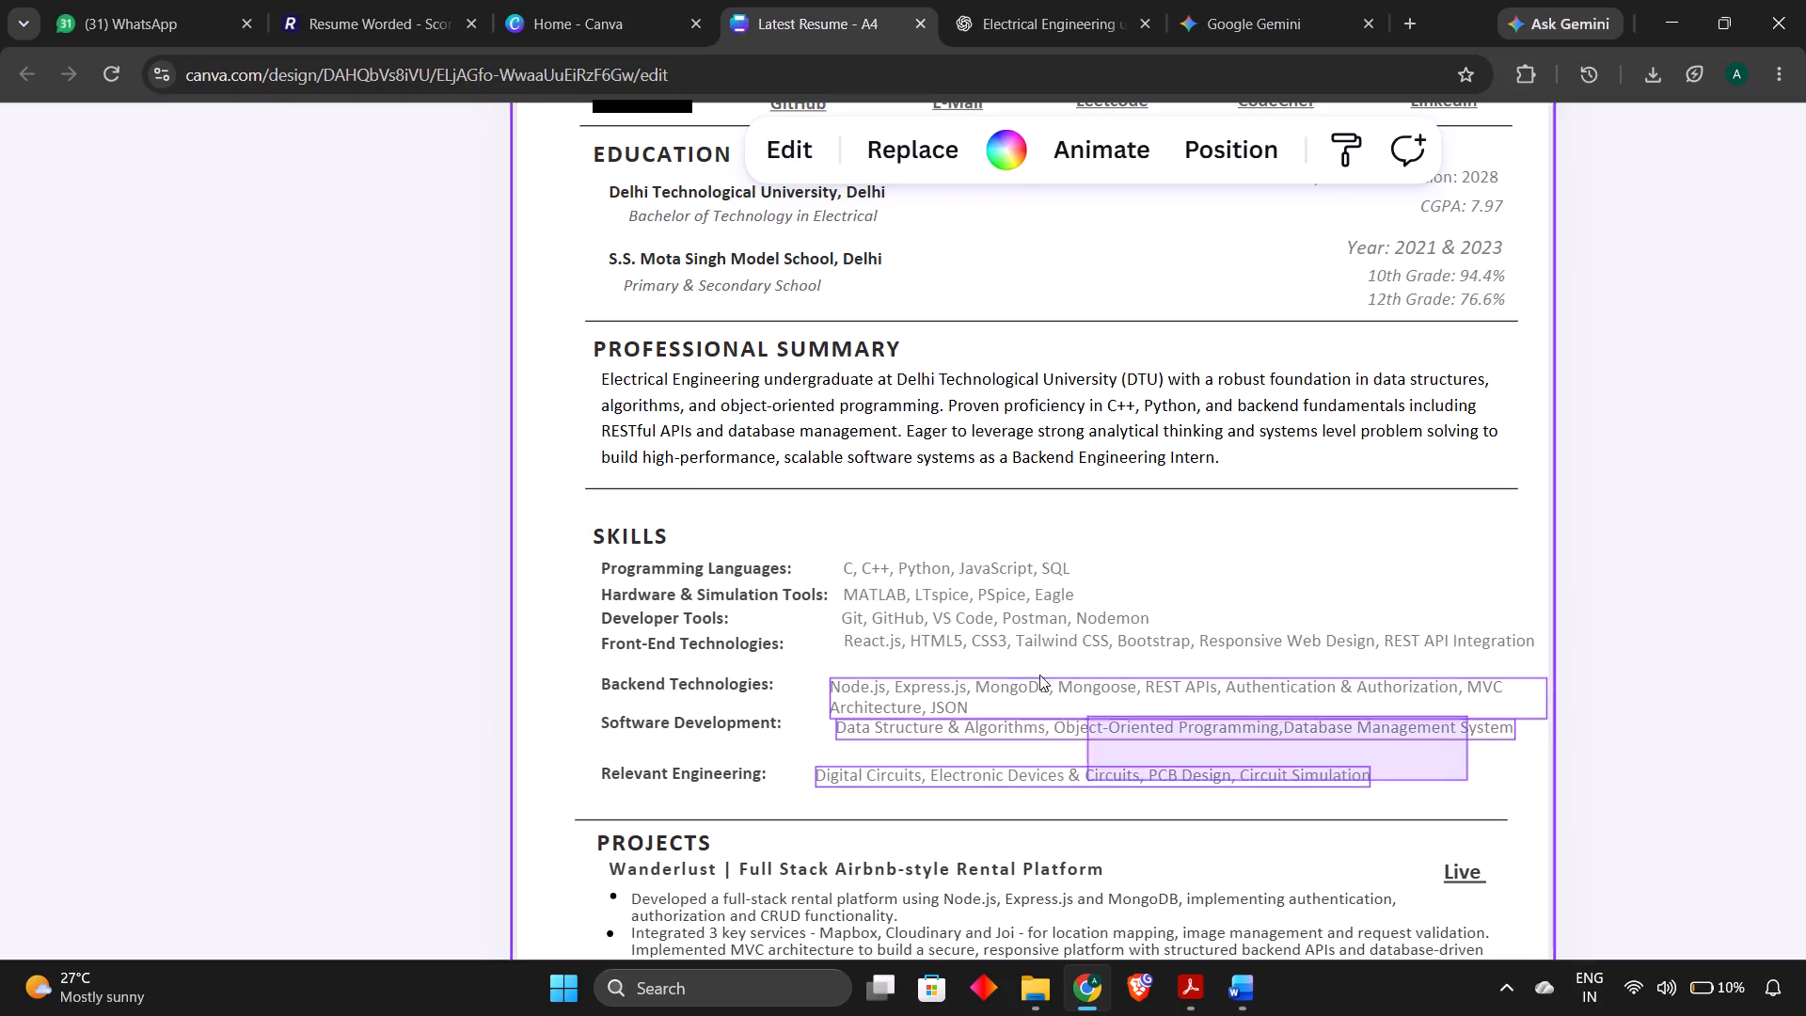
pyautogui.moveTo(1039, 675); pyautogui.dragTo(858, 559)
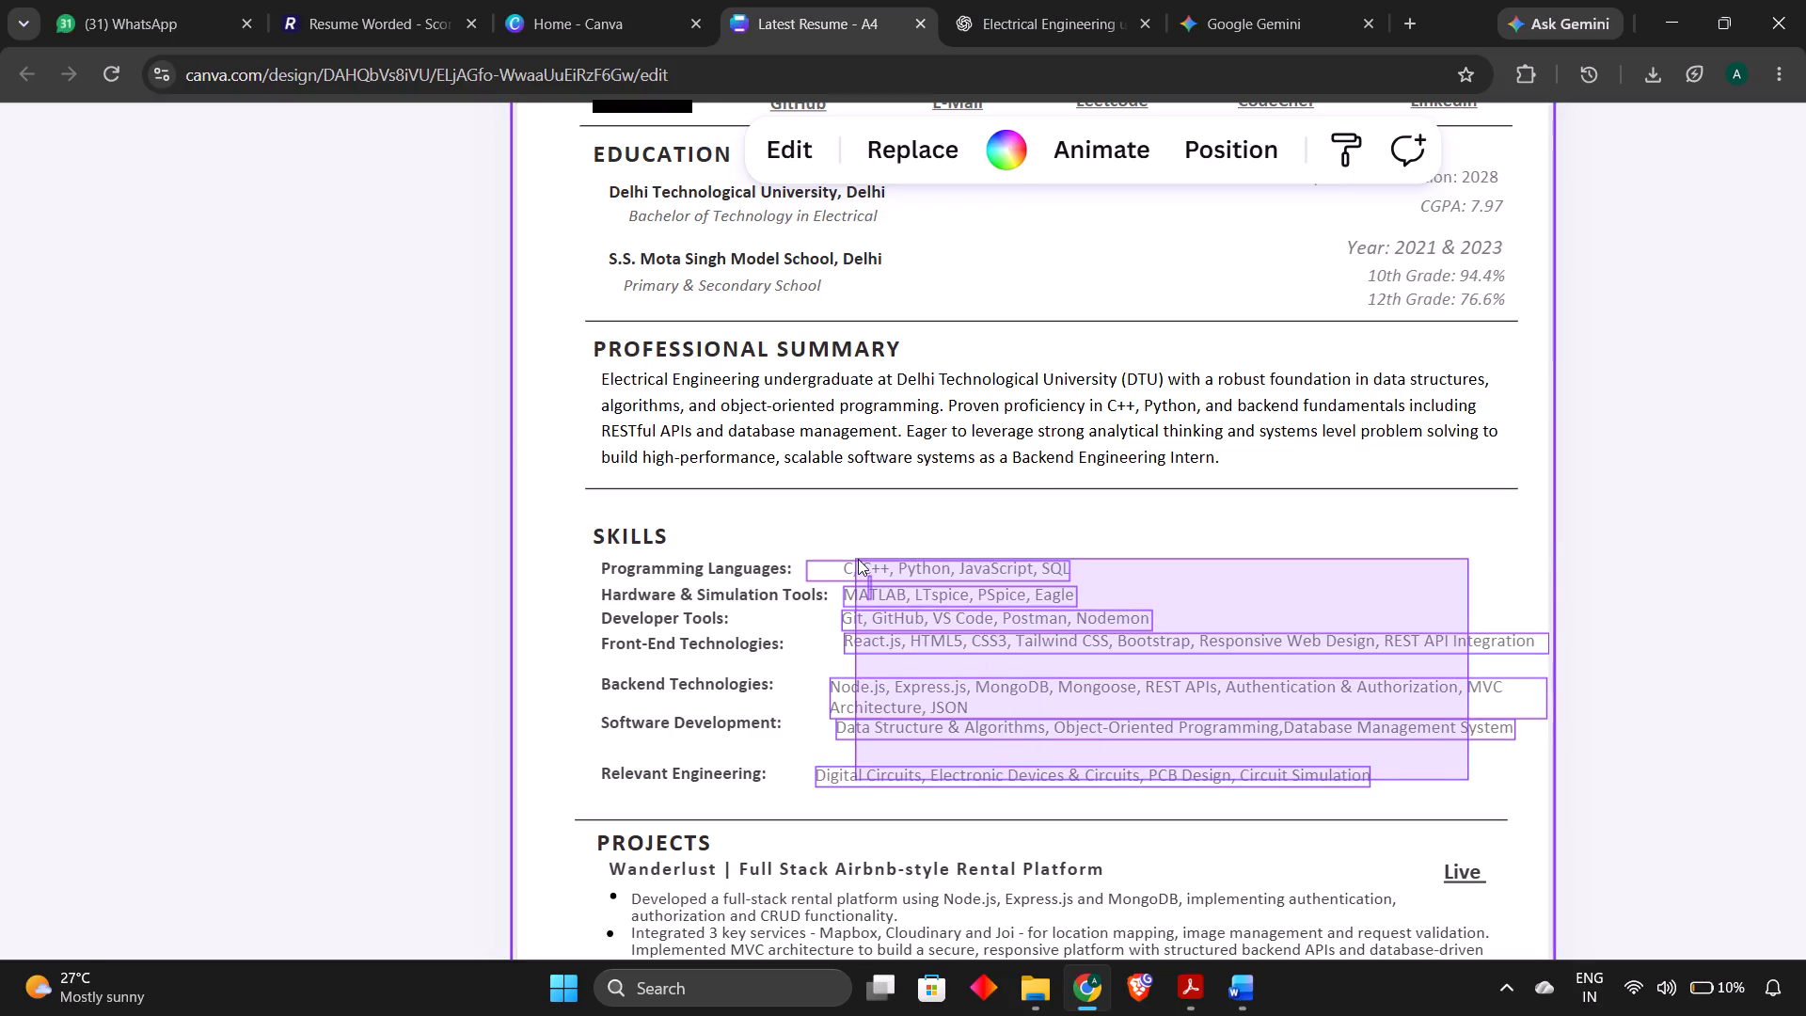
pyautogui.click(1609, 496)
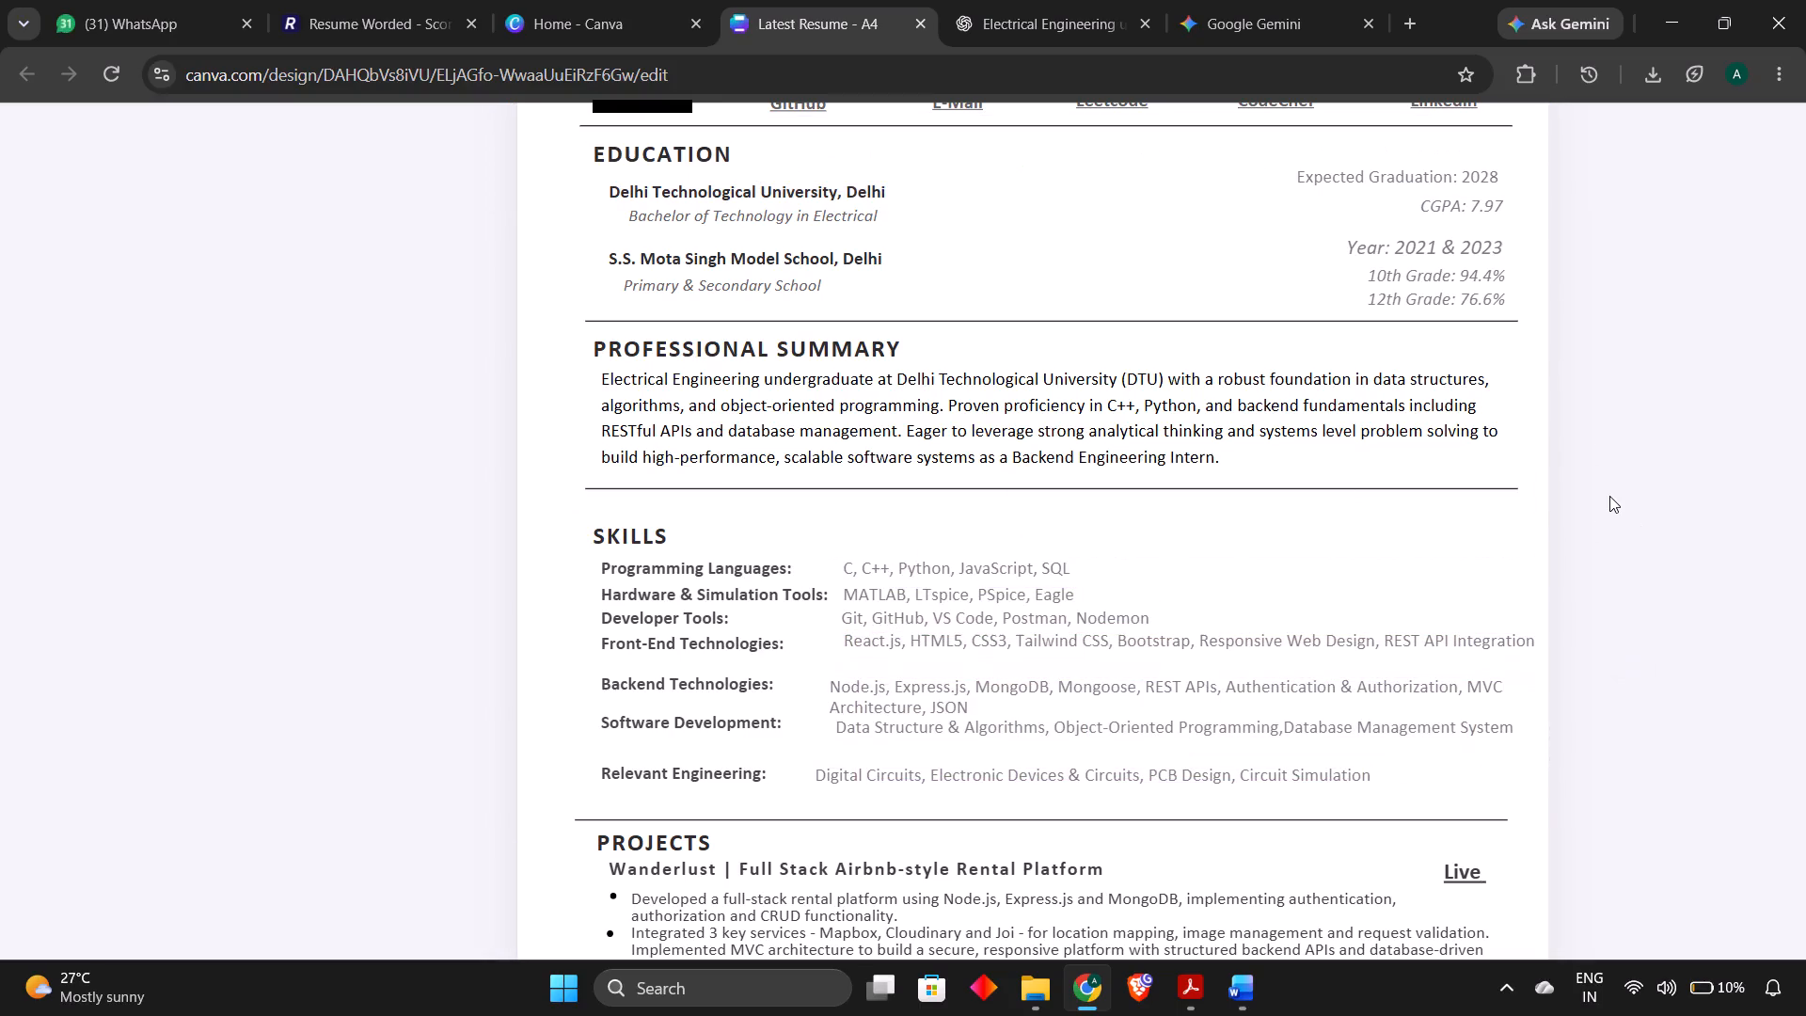
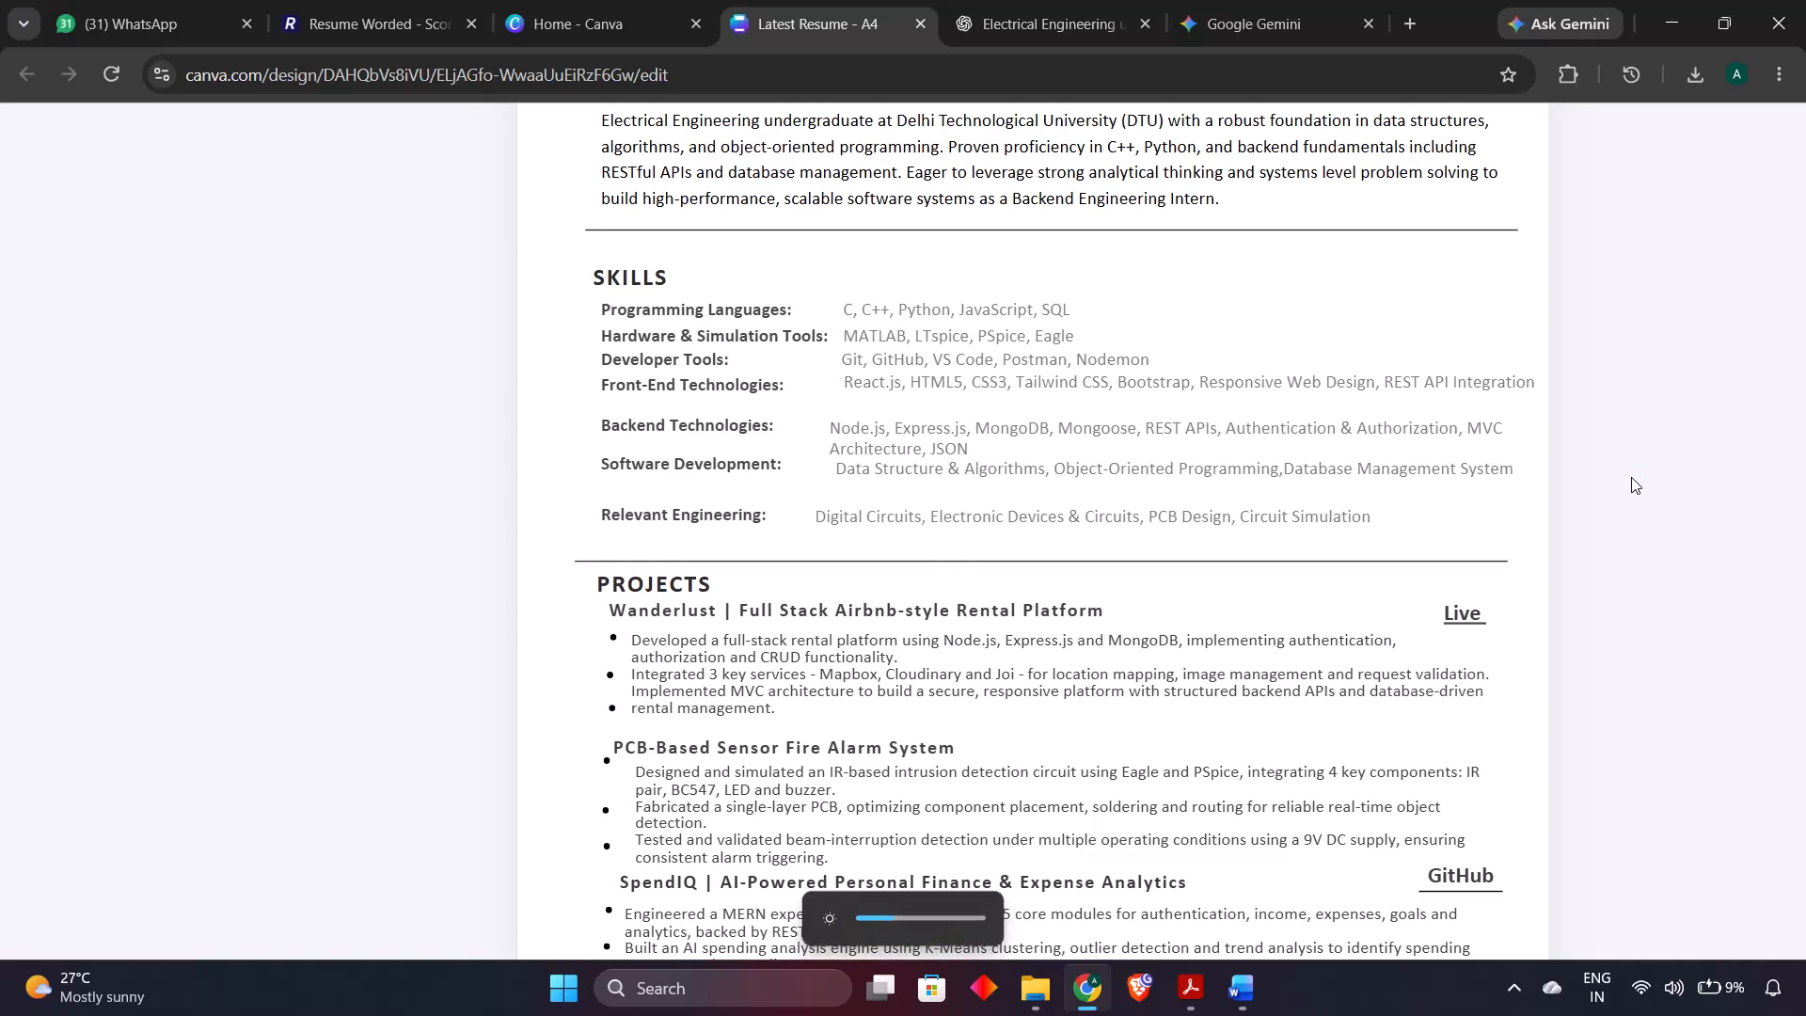
# Shift the "Link Link" text beside the Achievements heading and enlarge it so both words sit over their underlines.
pyautogui.scroll(-1, 1631, 477)
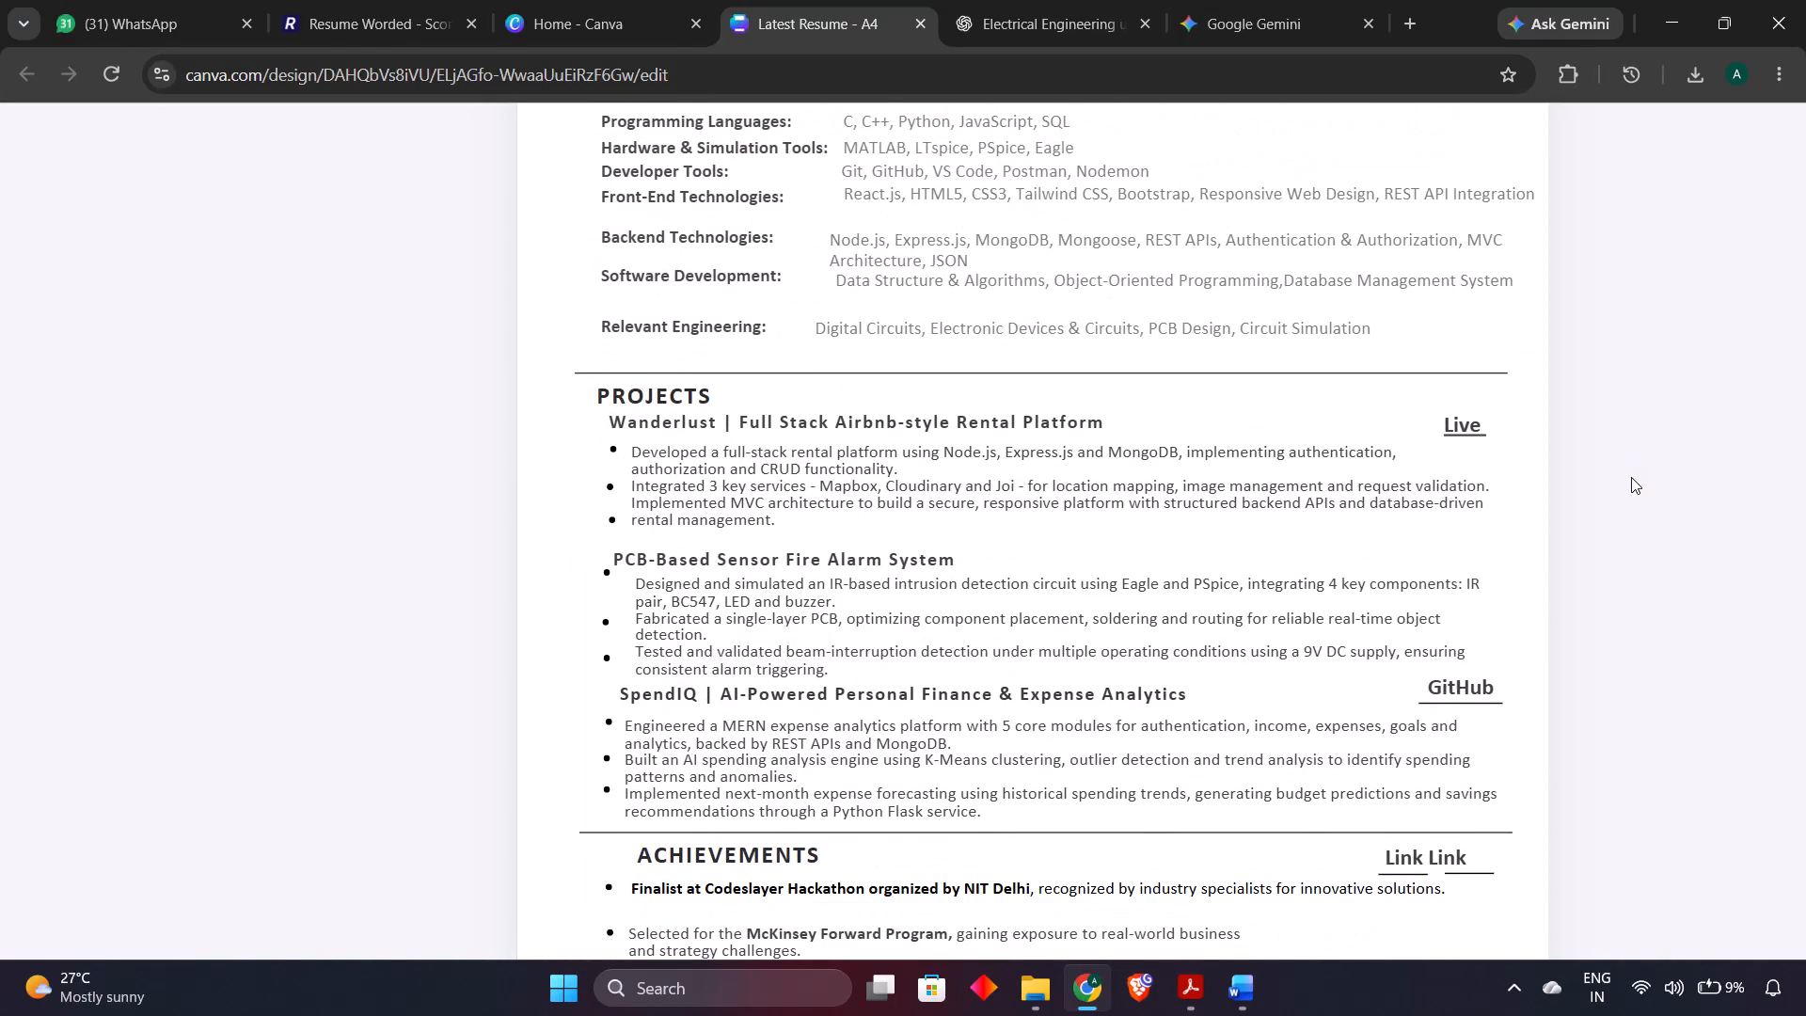
pyautogui.scroll(-2, 1631, 477)
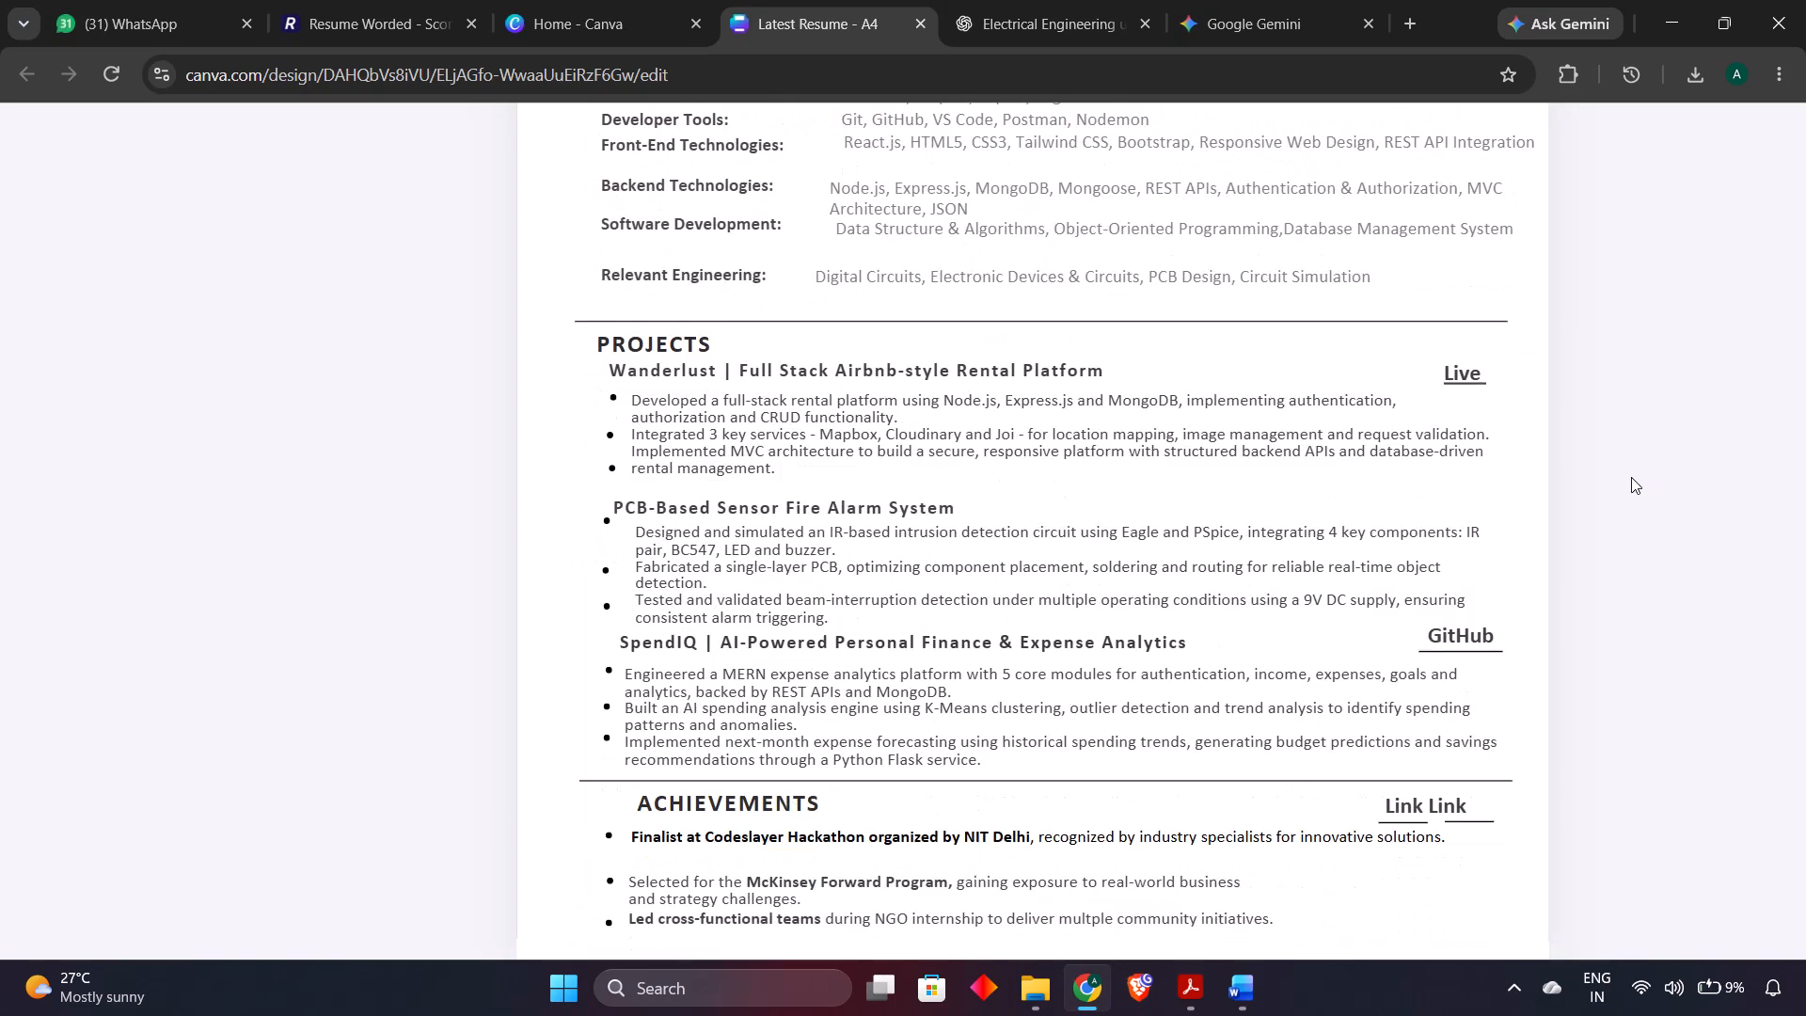
pyautogui.moveTo(1455, 801); pyautogui.dragTo(1473, 800)
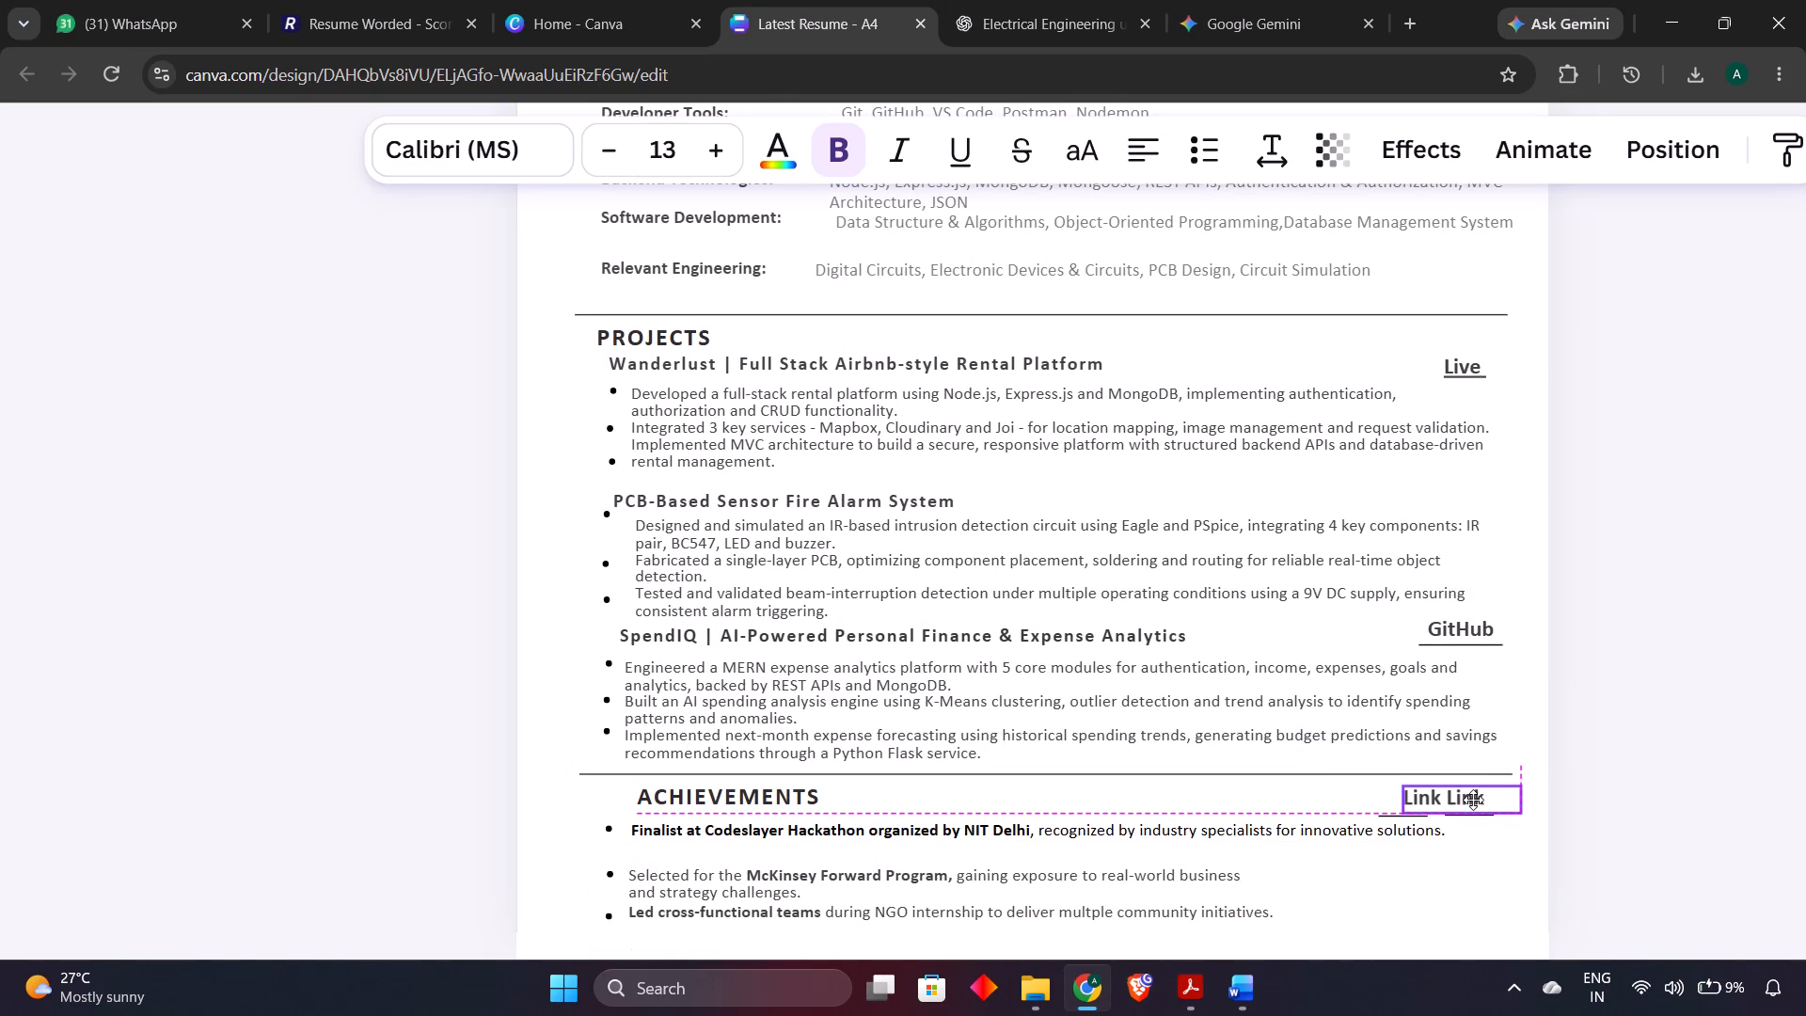
pyautogui.moveTo(1473, 800); pyautogui.dragTo(1473, 802)
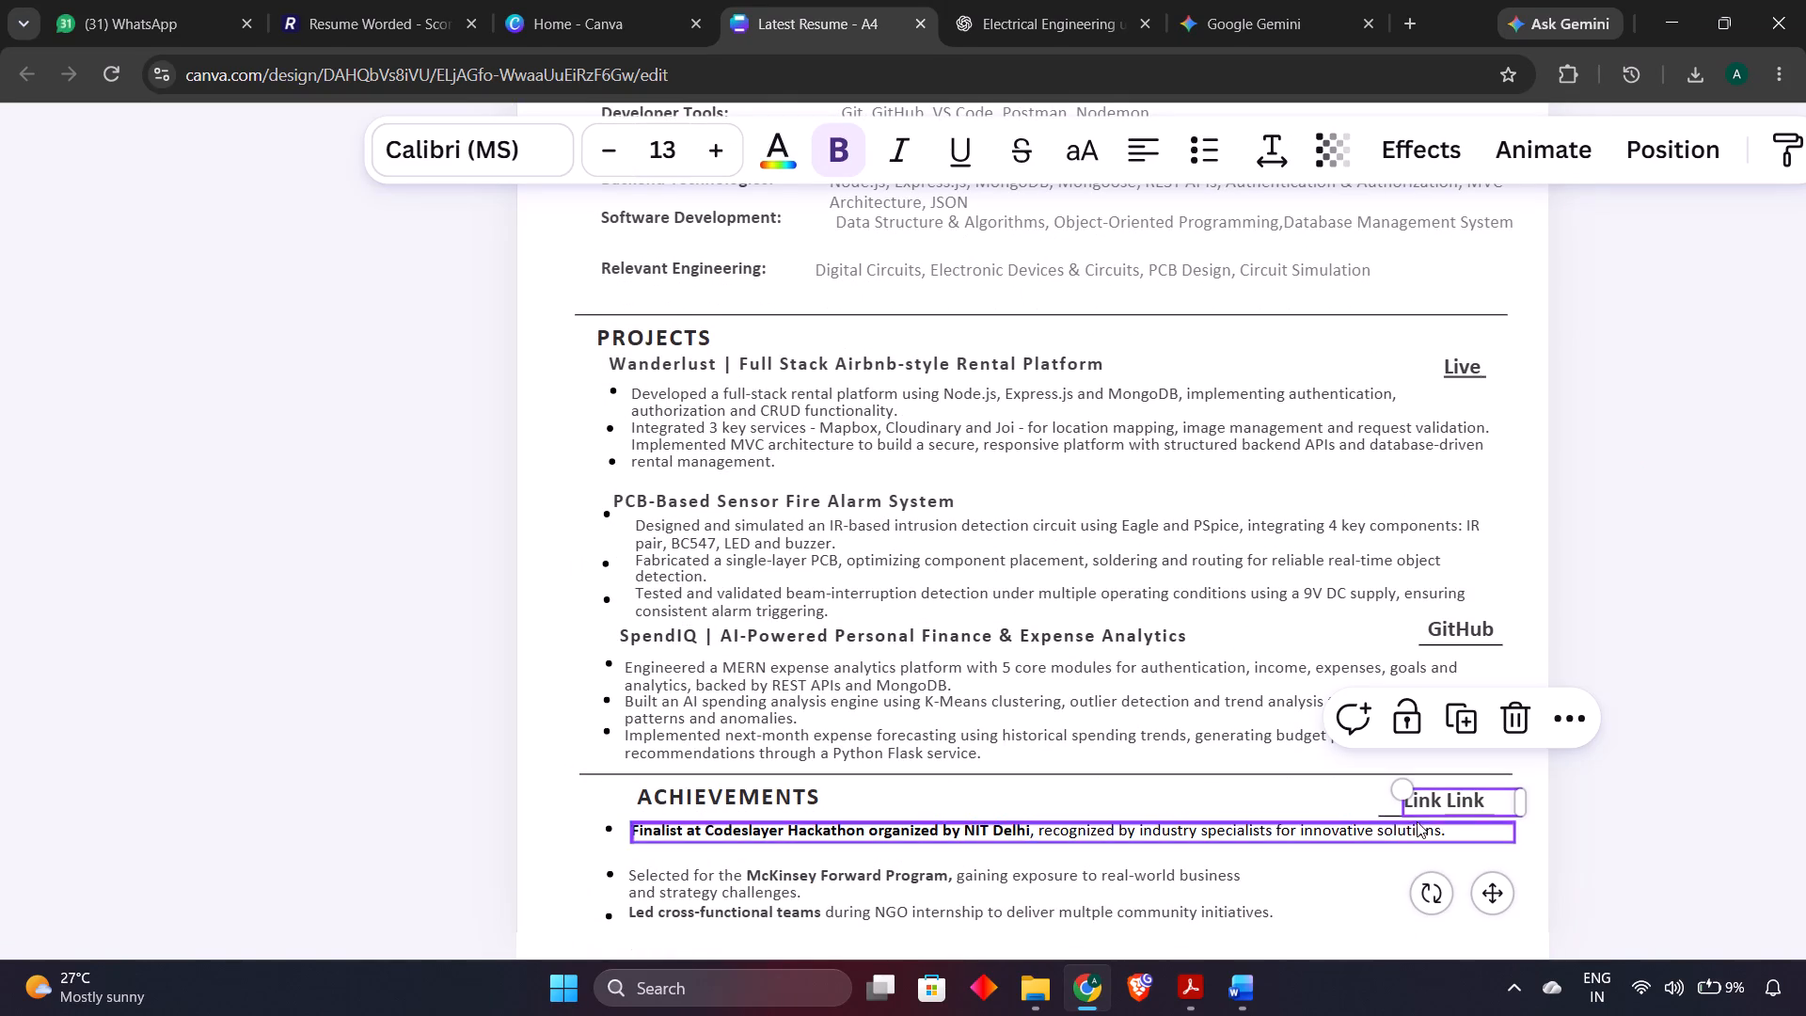
pyautogui.click(1387, 816)
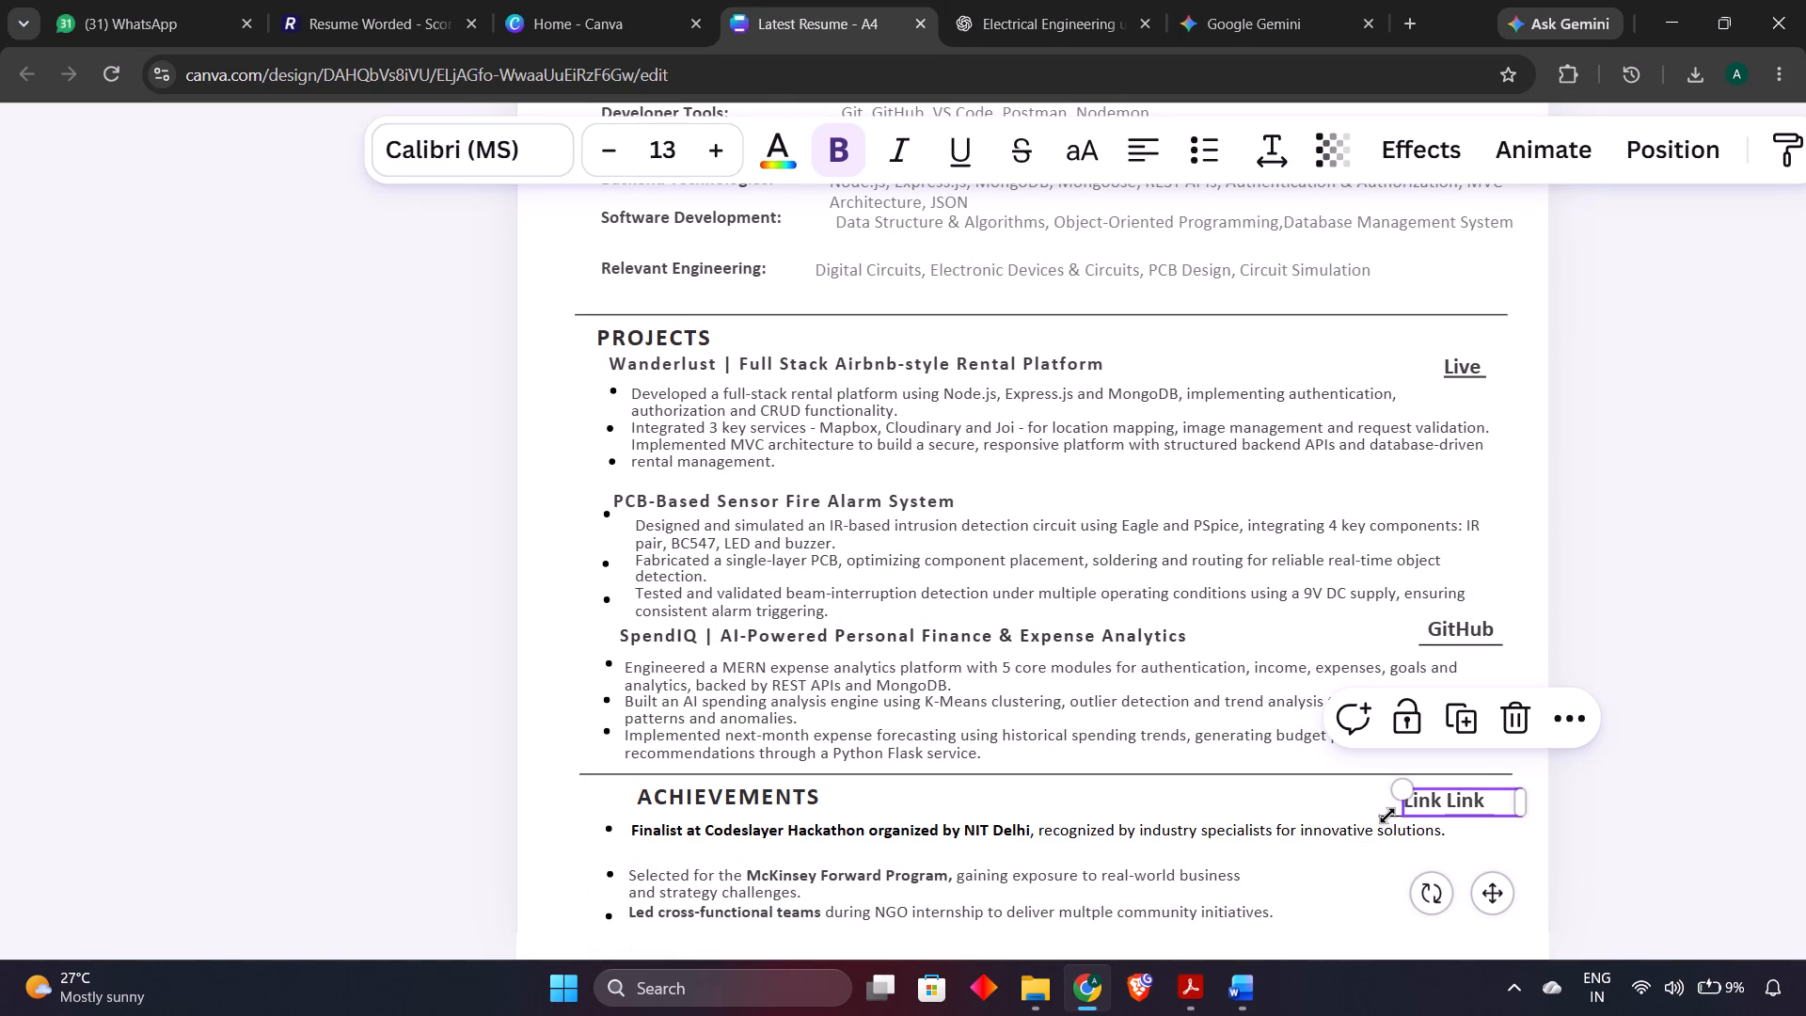
pyautogui.moveTo(1387, 816); pyautogui.dragTo(1370, 825)
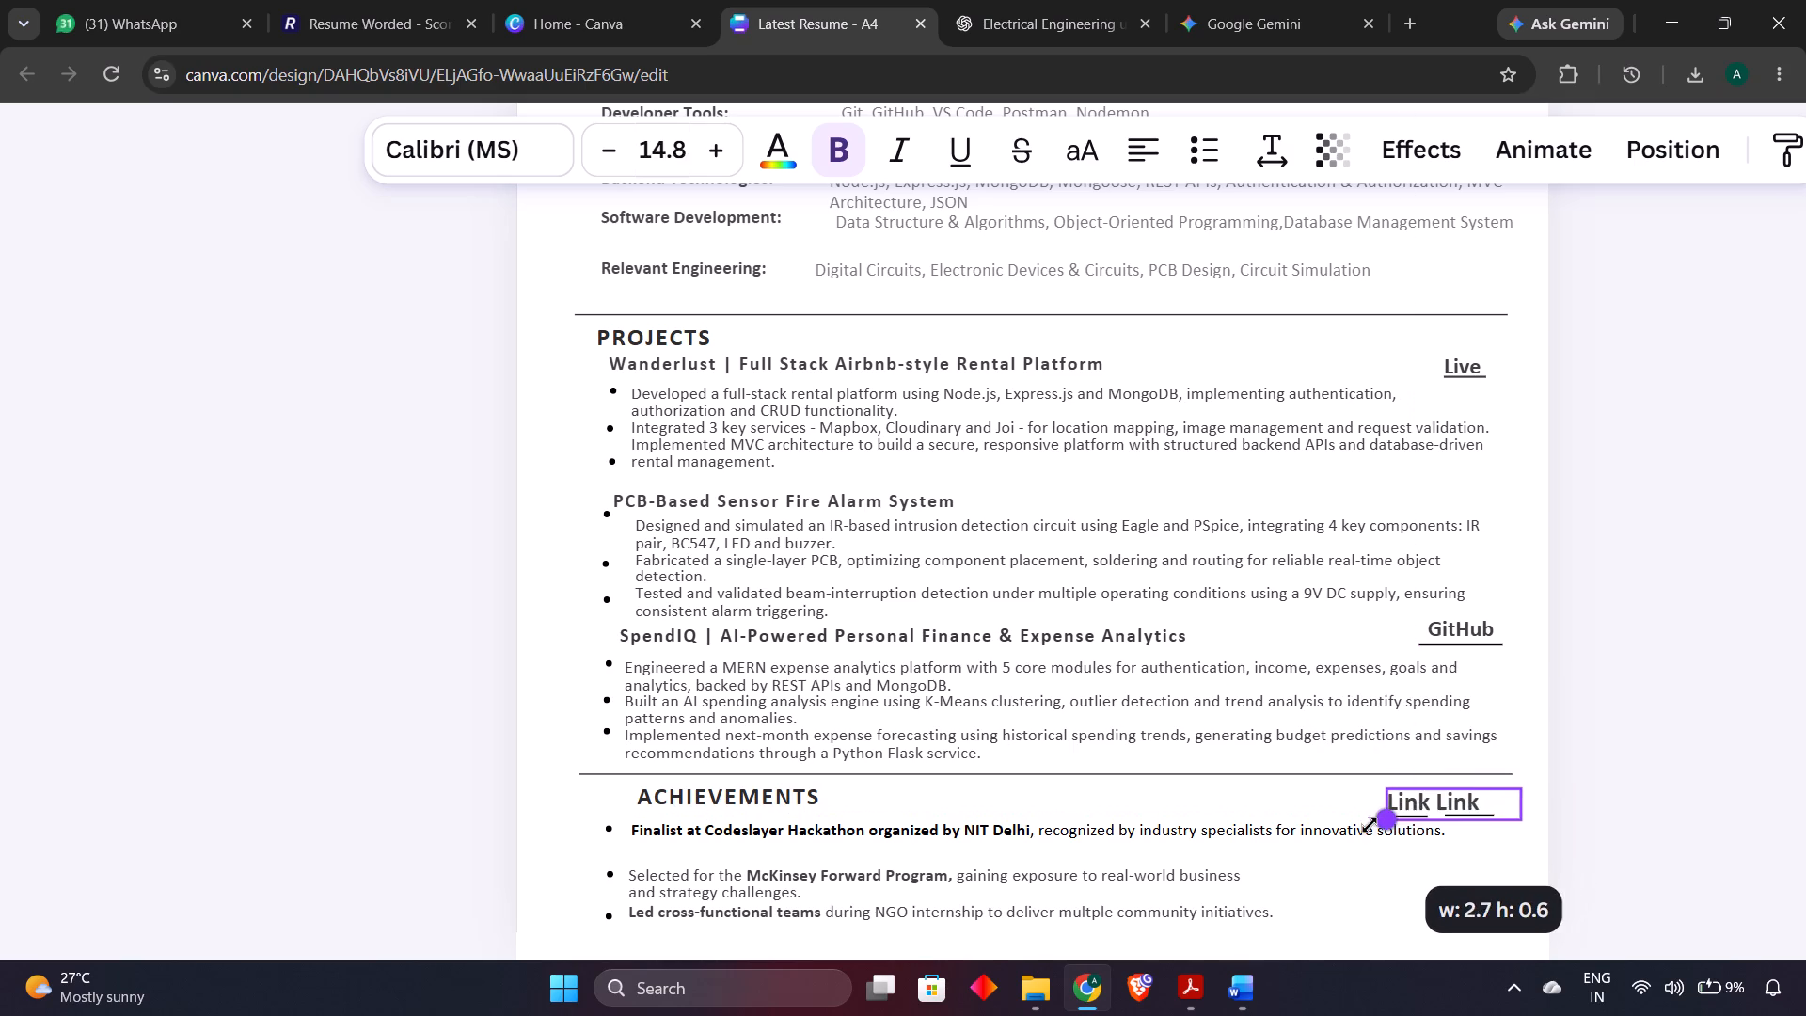
pyautogui.moveTo(1370, 825); pyautogui.dragTo(1367, 826)
pyautogui.click(1619, 803)
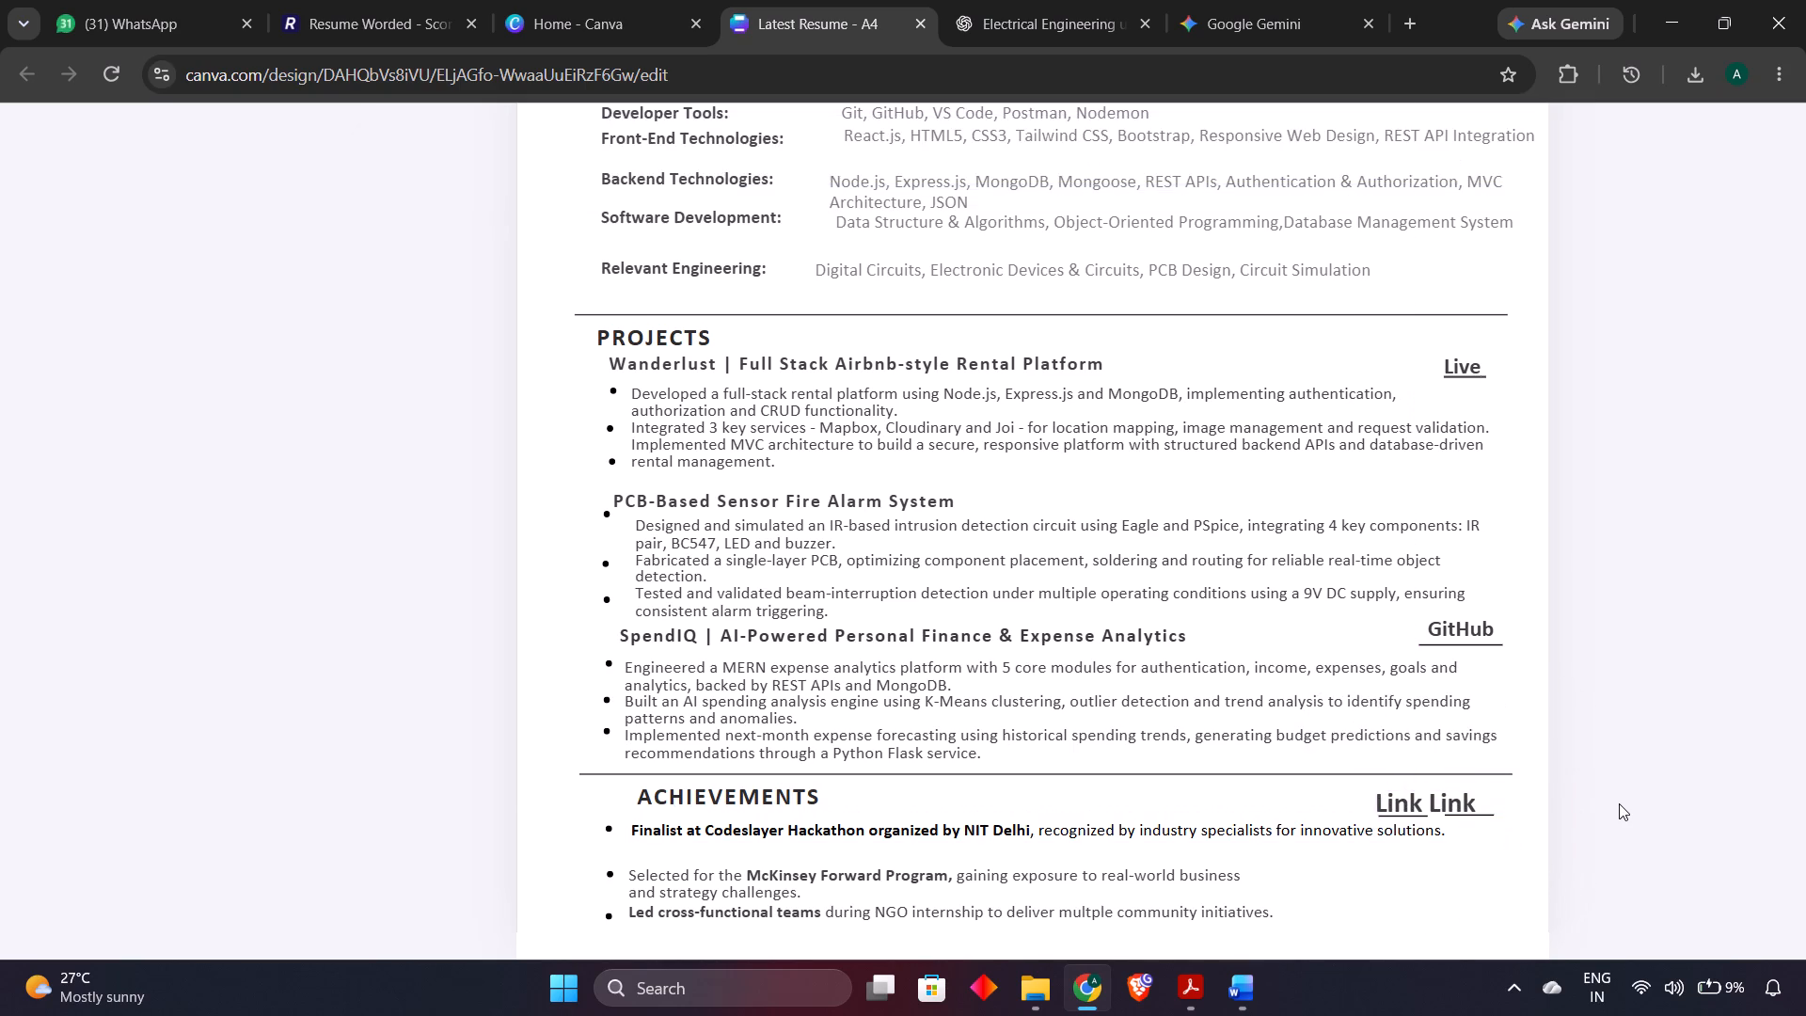
# Review the resume layout from the Achievements section up to the name header.
pyautogui.scroll(-2, 1619, 803)
pyautogui.scroll(4, 1619, 803)
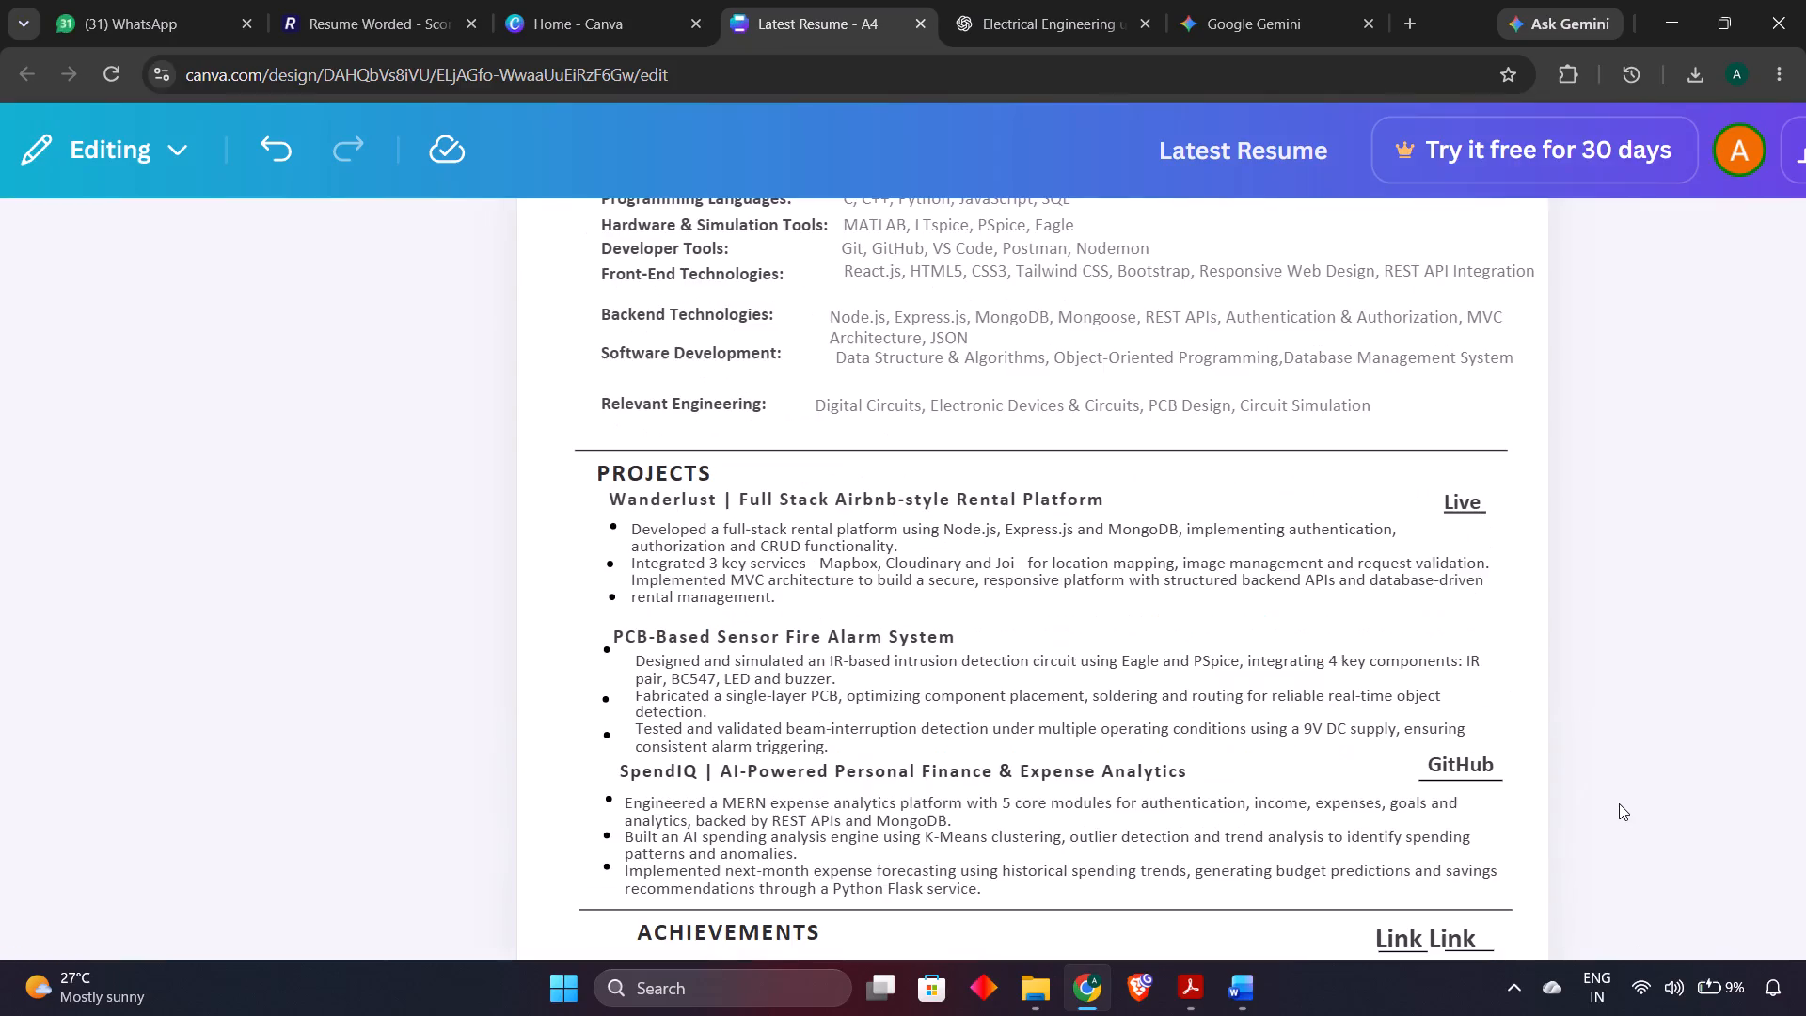
pyautogui.scroll(2, 1619, 803)
pyautogui.scroll(1, 1523, 676)
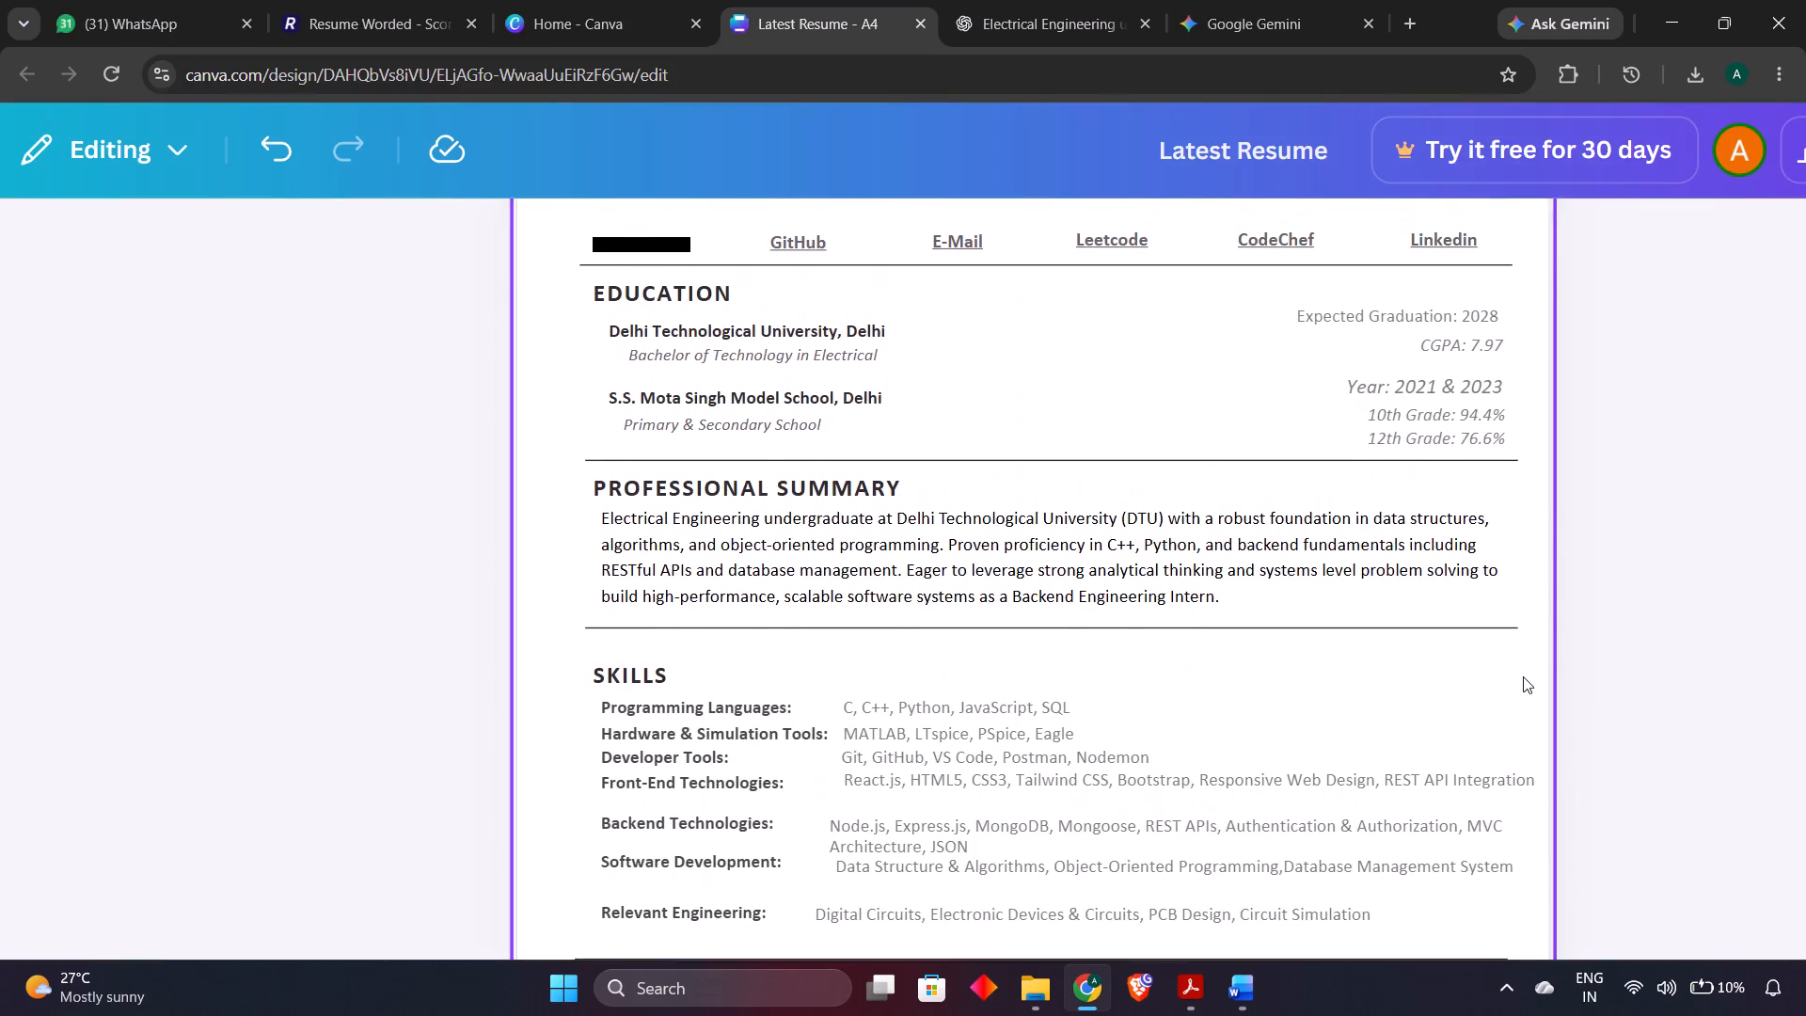
pyautogui.scroll(1, 1523, 676)
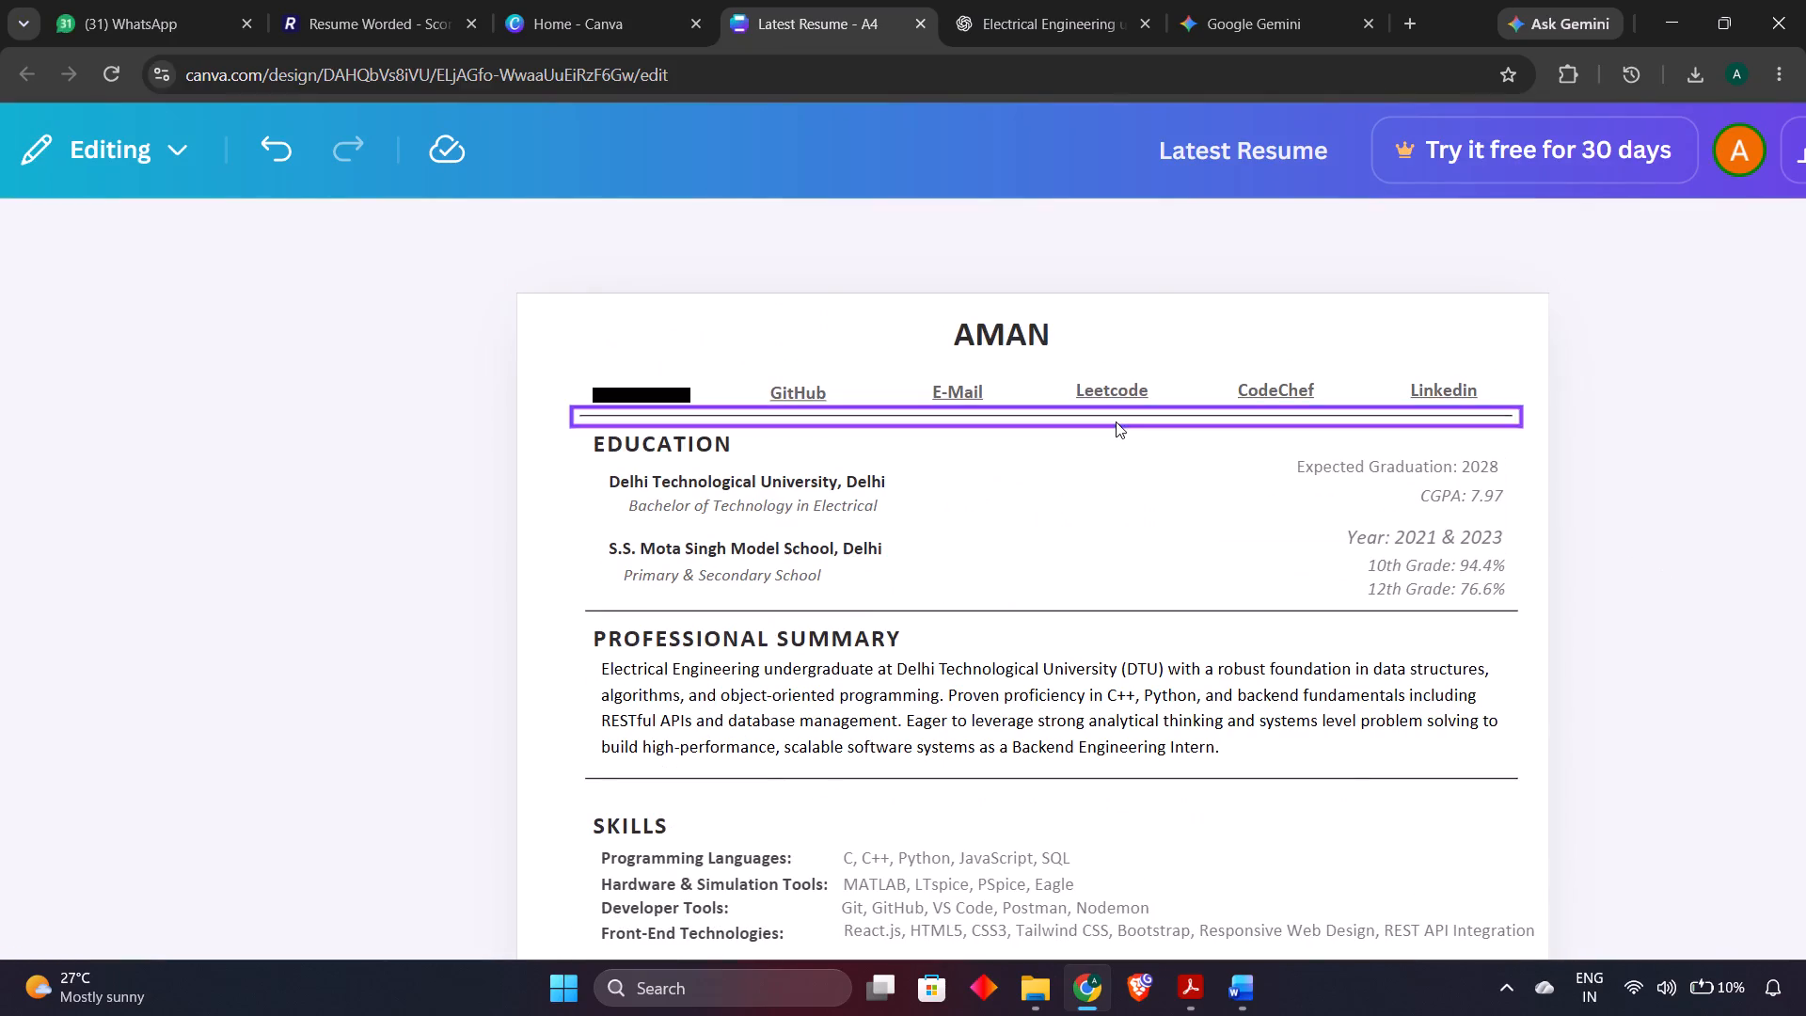
pyautogui.click(1024, 328)
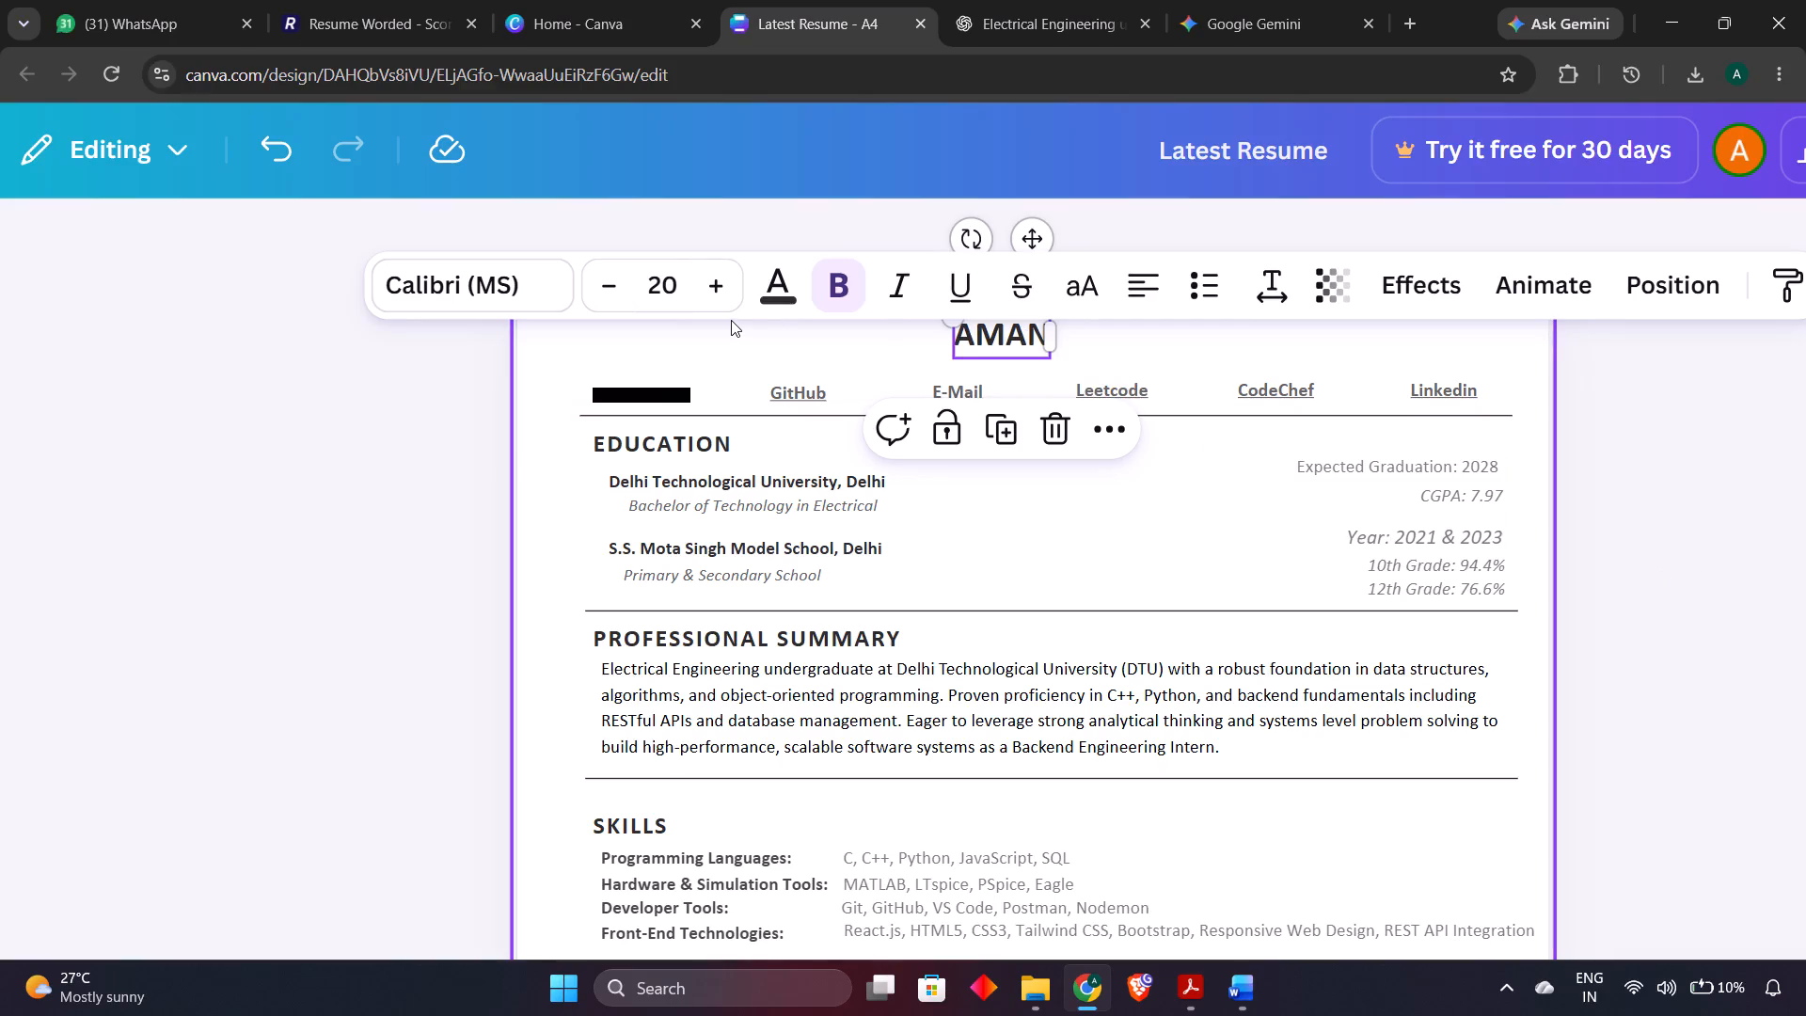
pyautogui.click(356, 489)
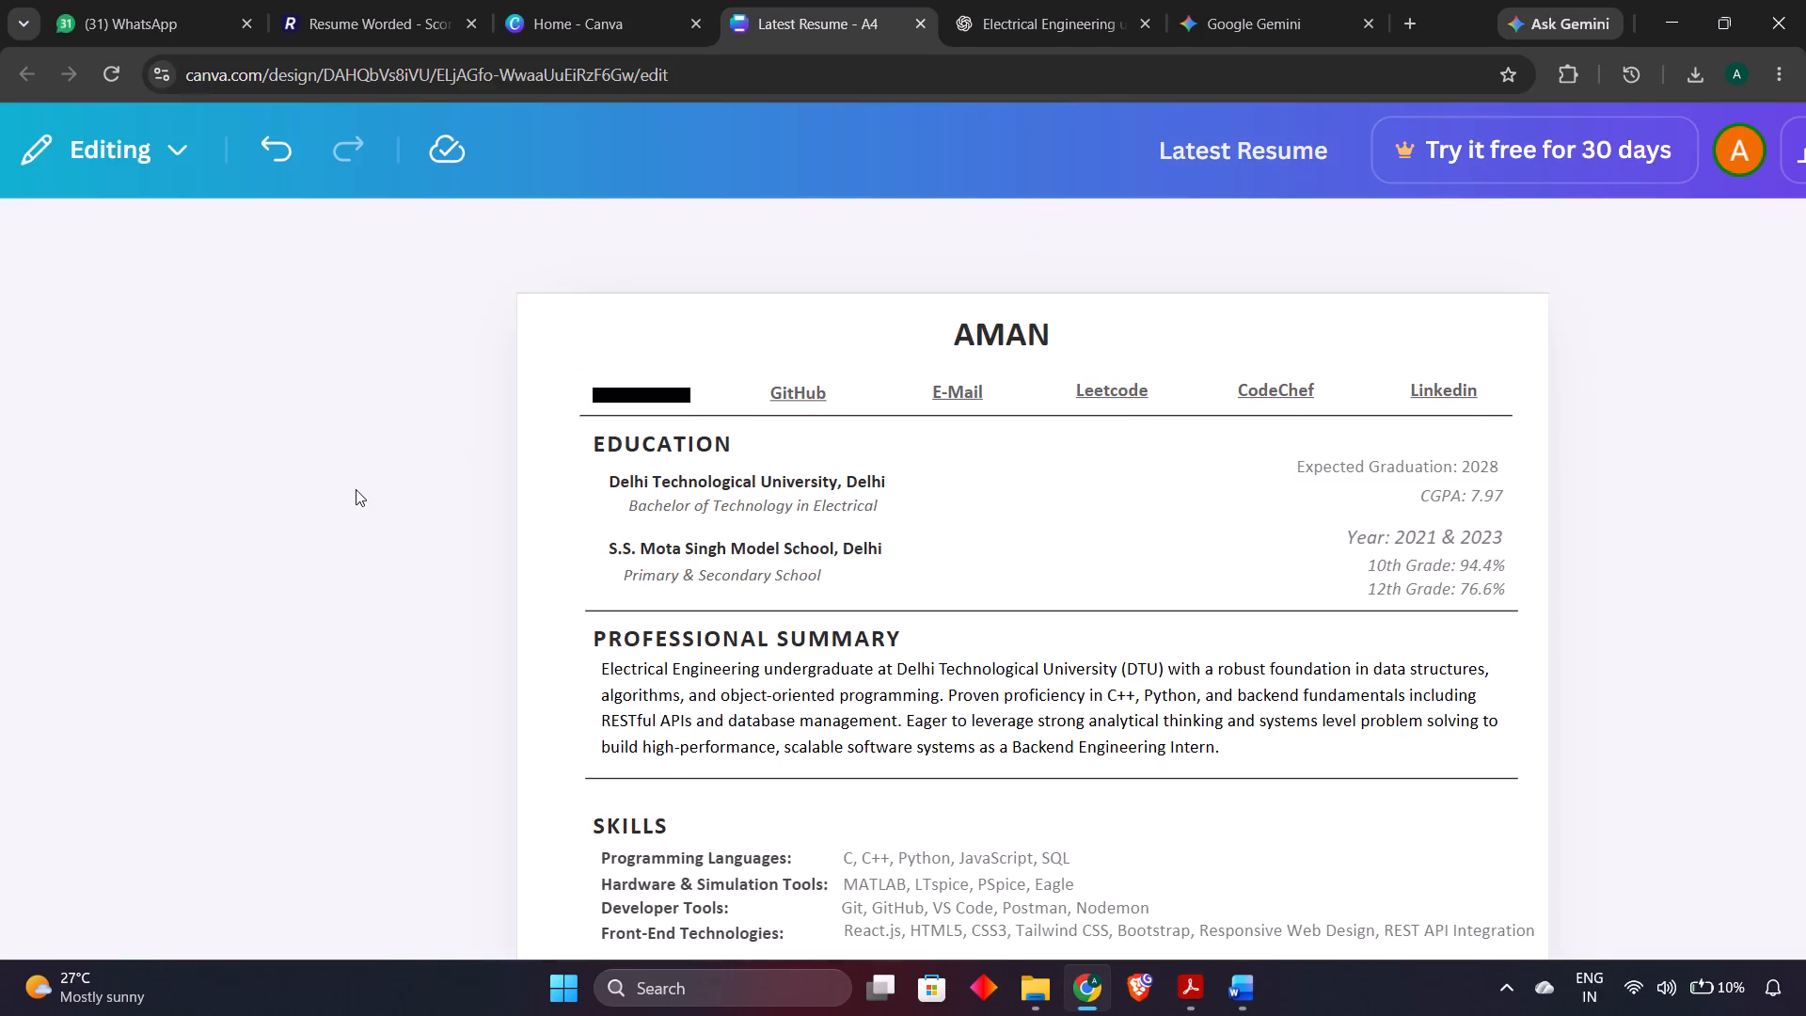
pyautogui.click(1742, 267)
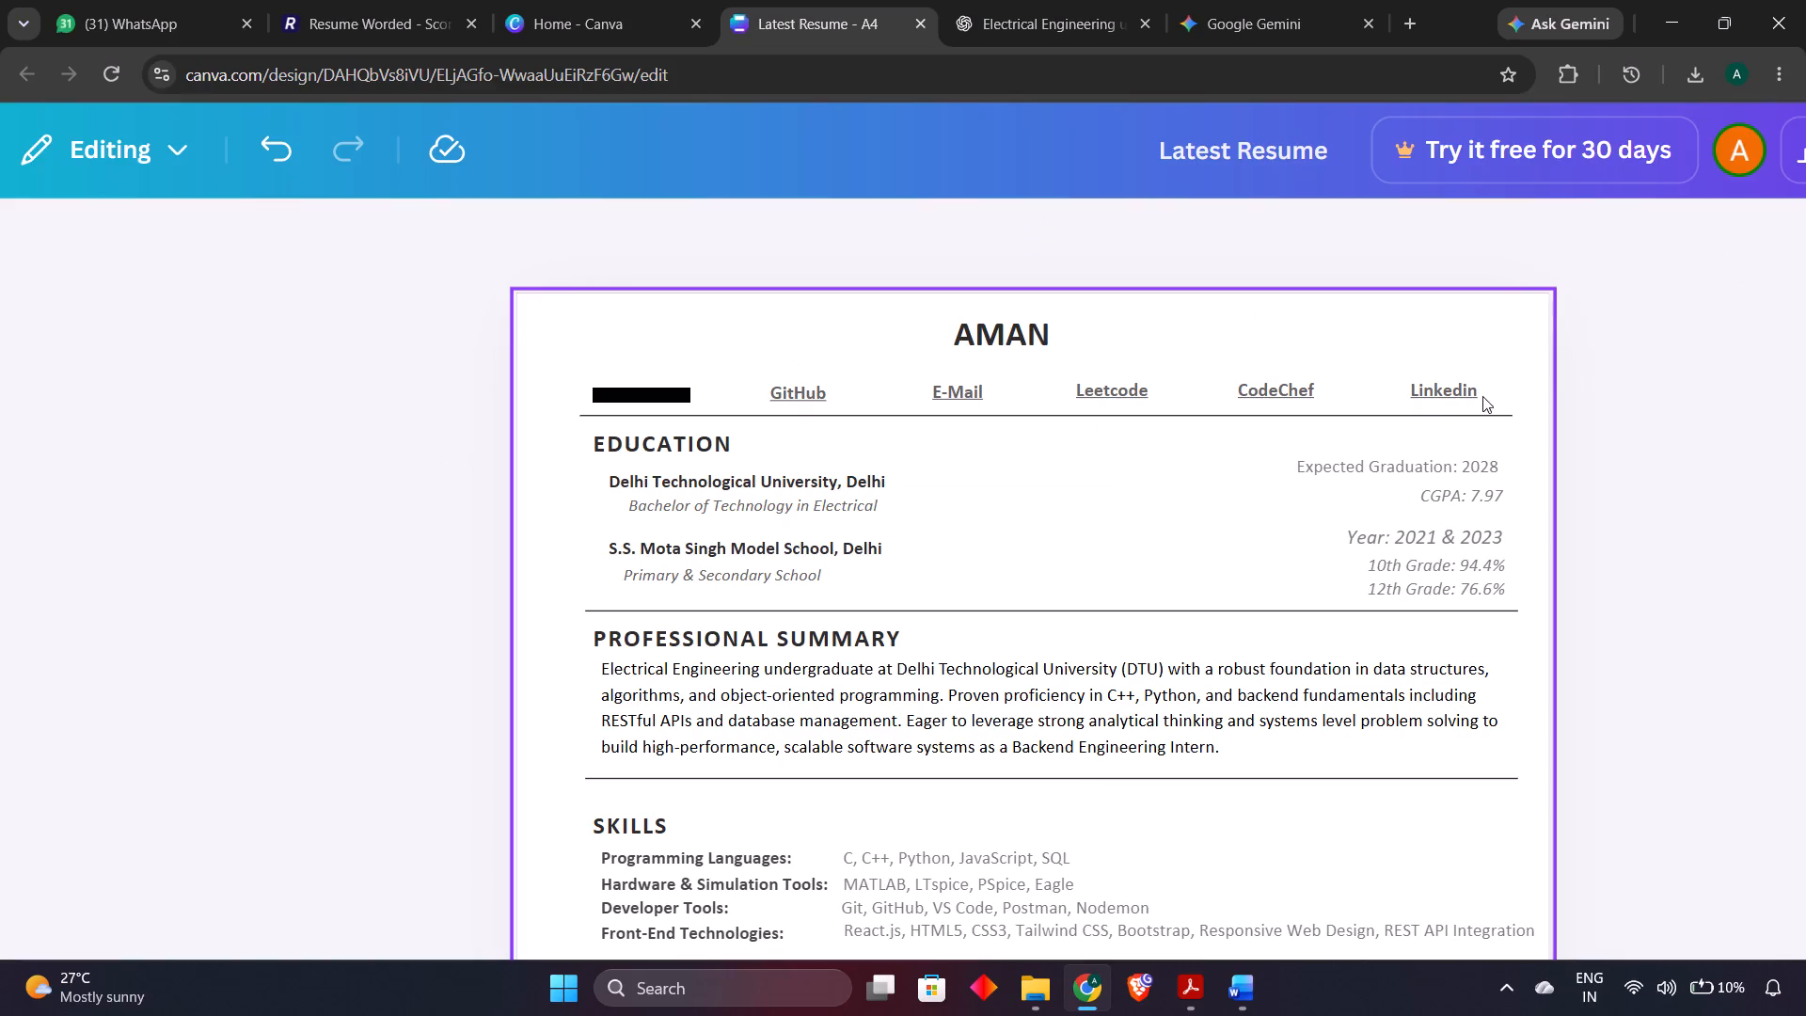
# Nudge the 10th and 12th Grade lines in Education slightly left to align with the school year line above.
pyautogui.click(1381, 467)
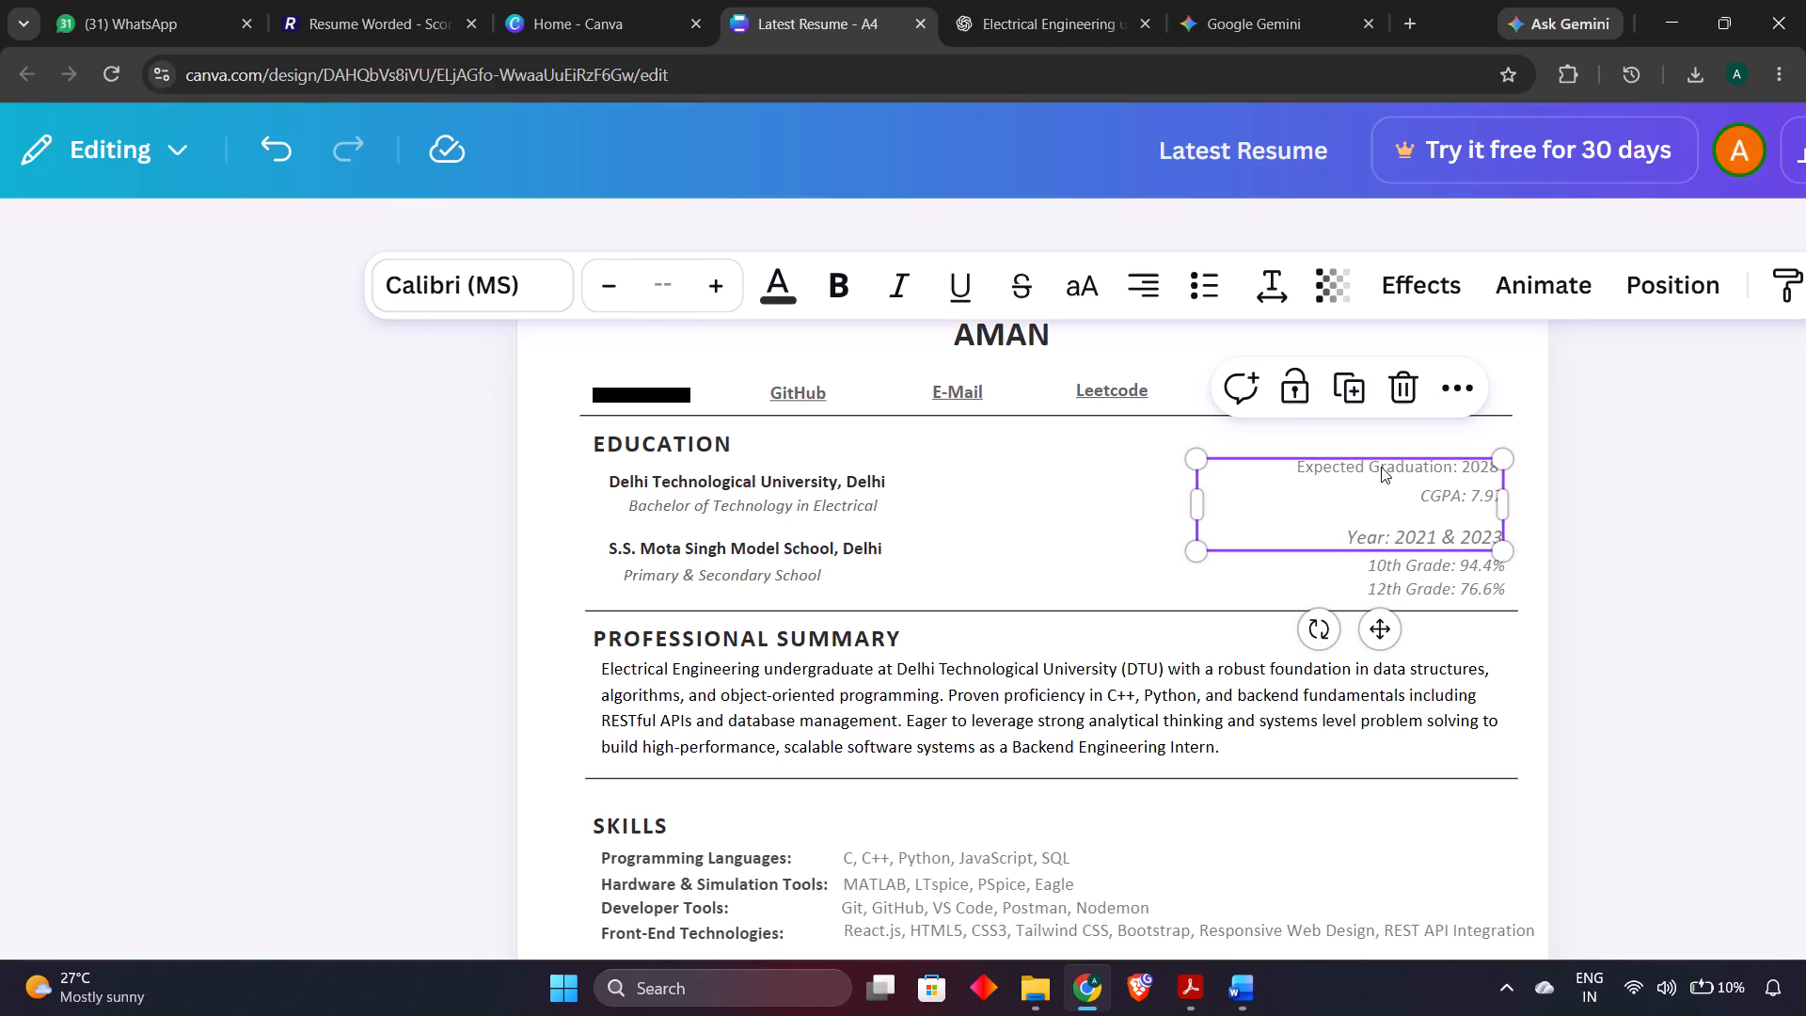
pyautogui.click(1443, 573)
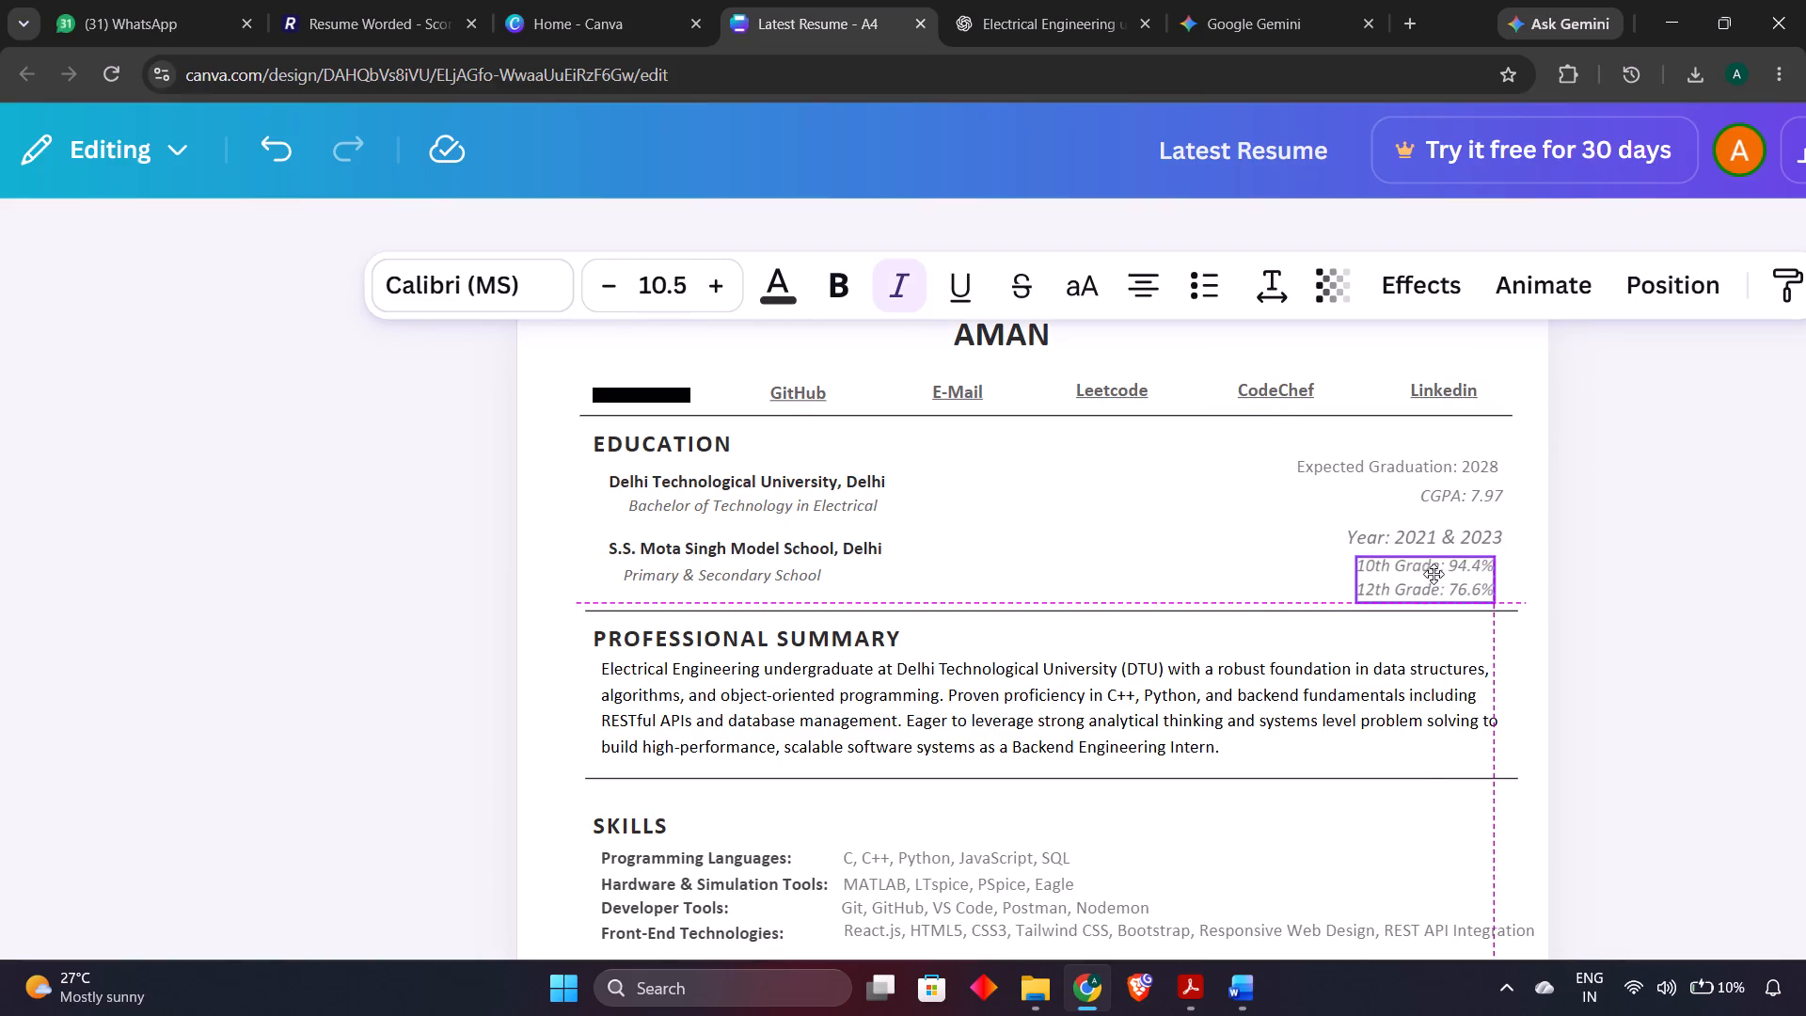
pyautogui.click(998, 548)
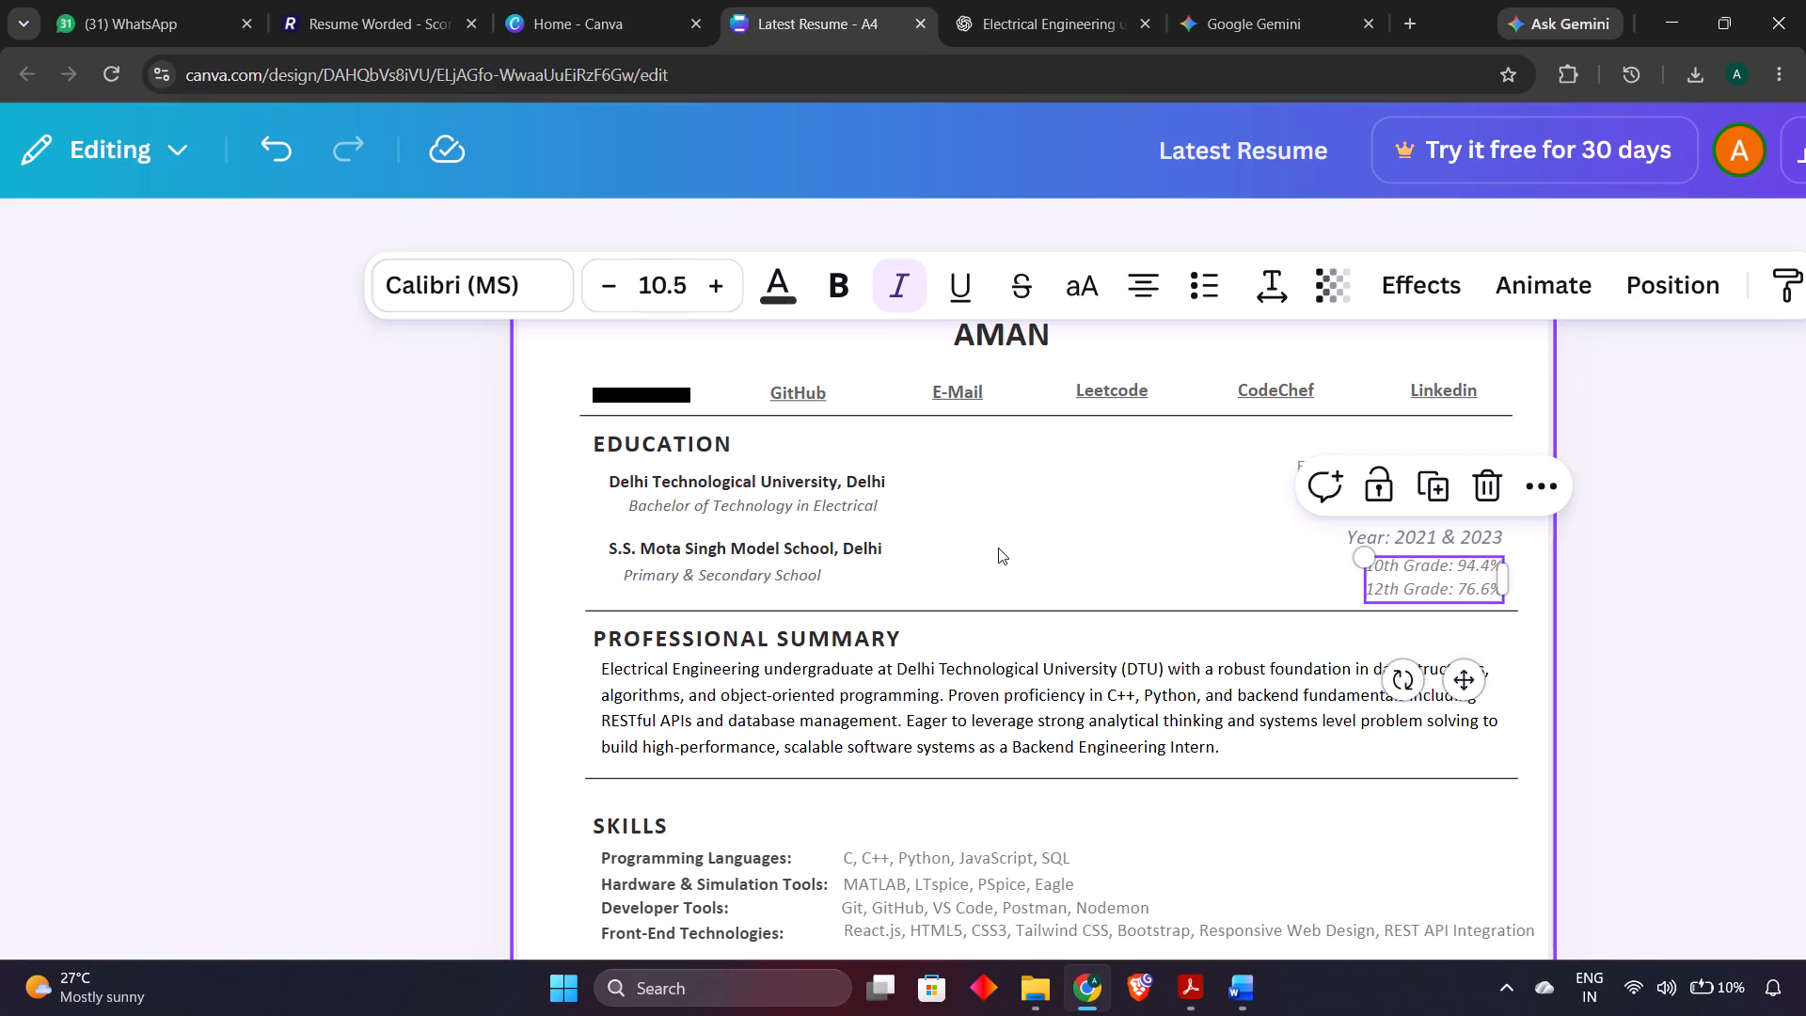
# Narrow the "S.S. Mota Singh Model School, Delhi" text box in Education so it fits closely around its text.
pyautogui.click(794, 475)
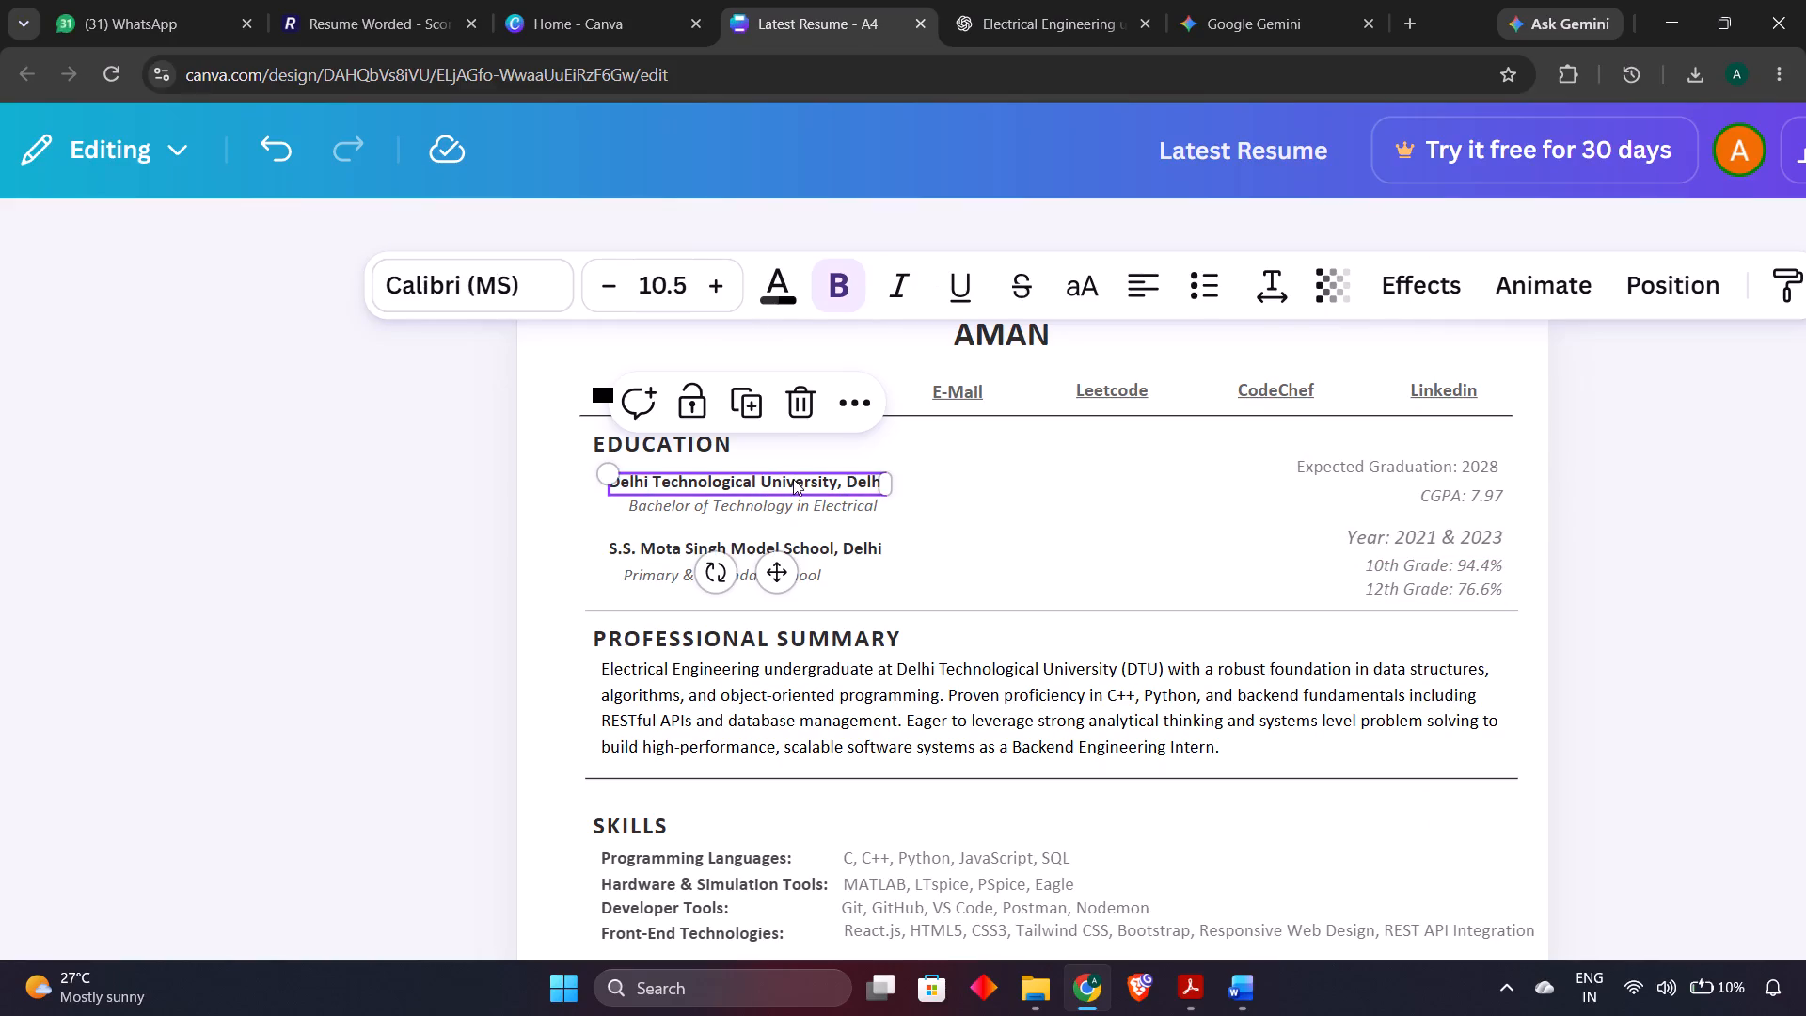
pyautogui.click(790, 505)
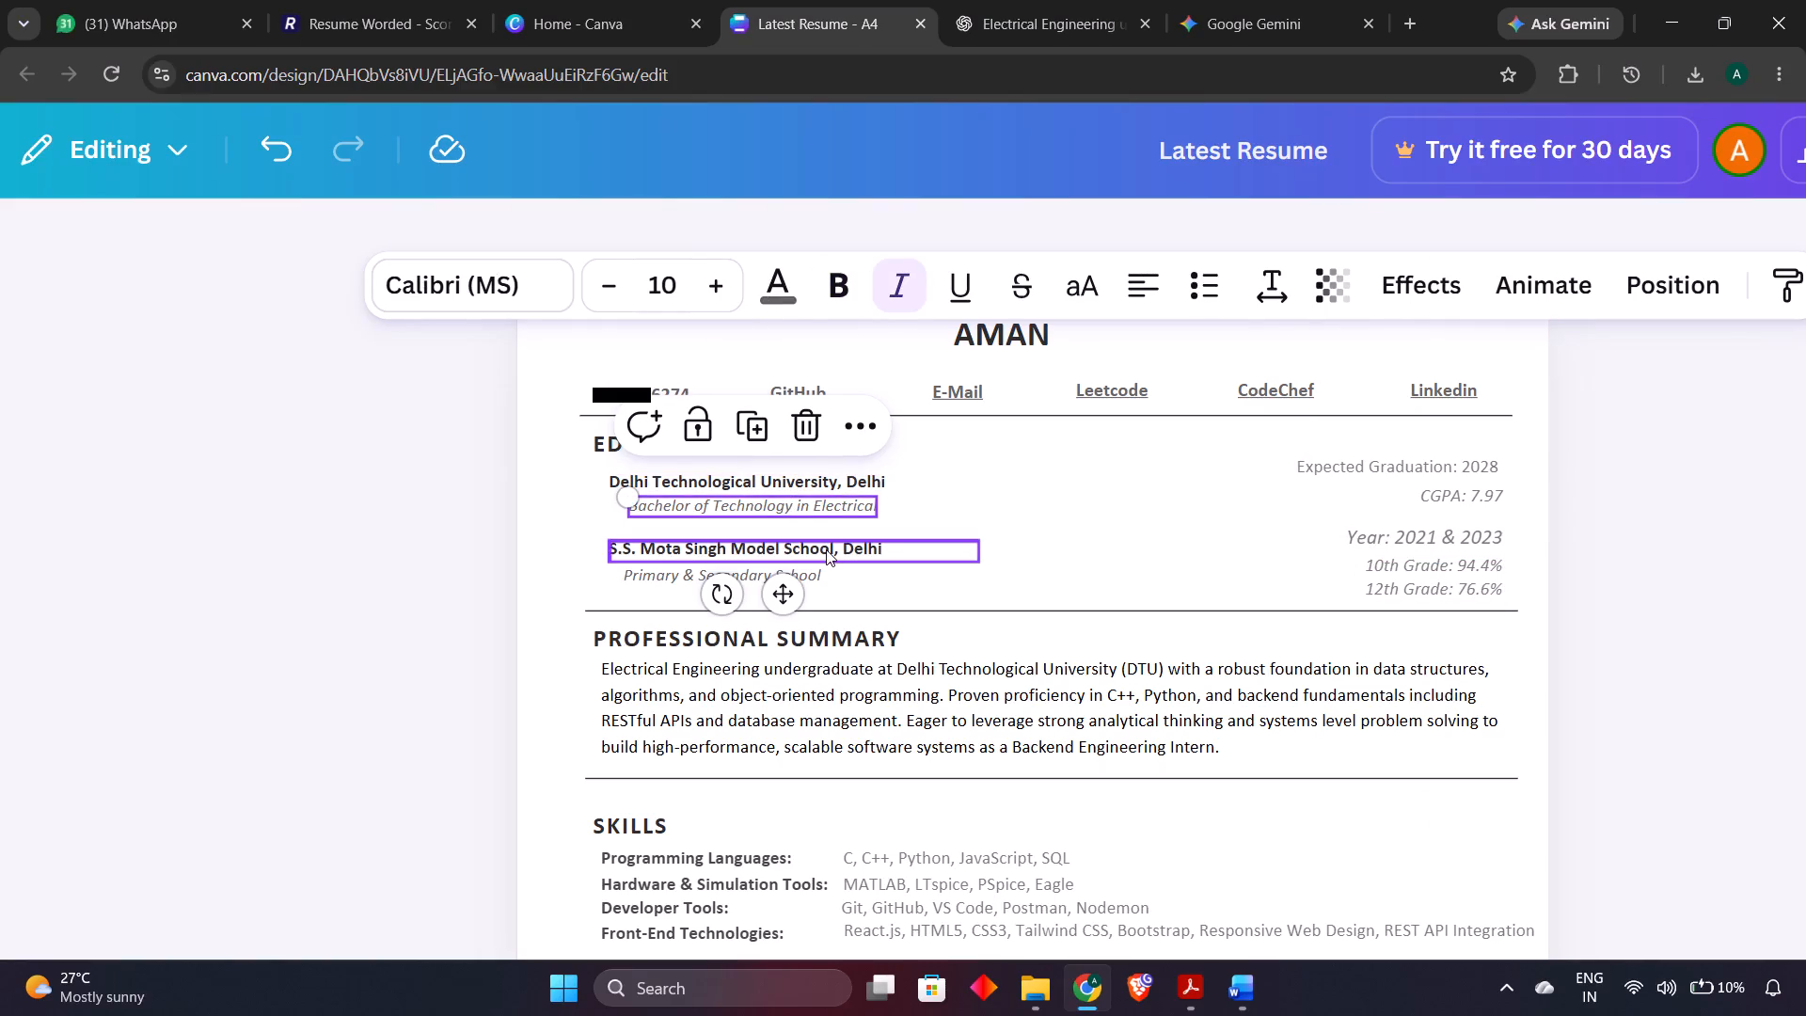
pyautogui.click(826, 549)
pyautogui.moveTo(984, 556); pyautogui.dragTo(958, 554)
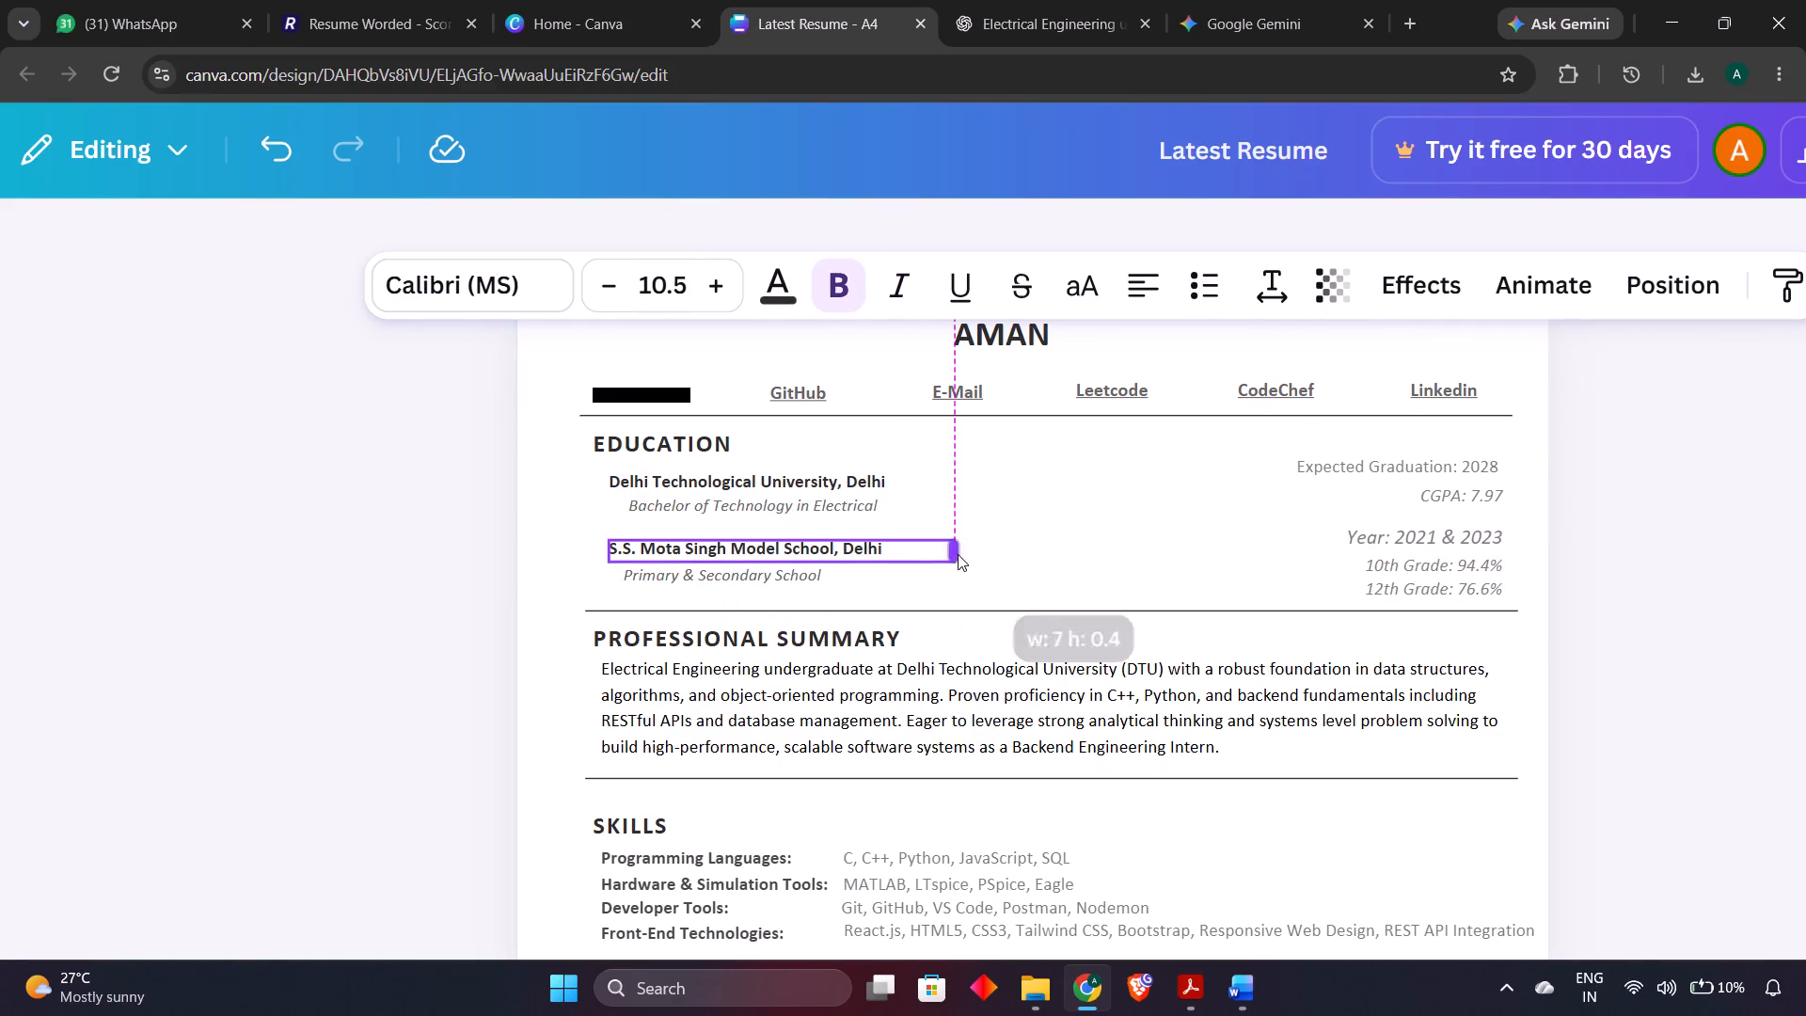
pyautogui.moveTo(958, 554); pyautogui.dragTo(908, 558)
pyautogui.click(1038, 575)
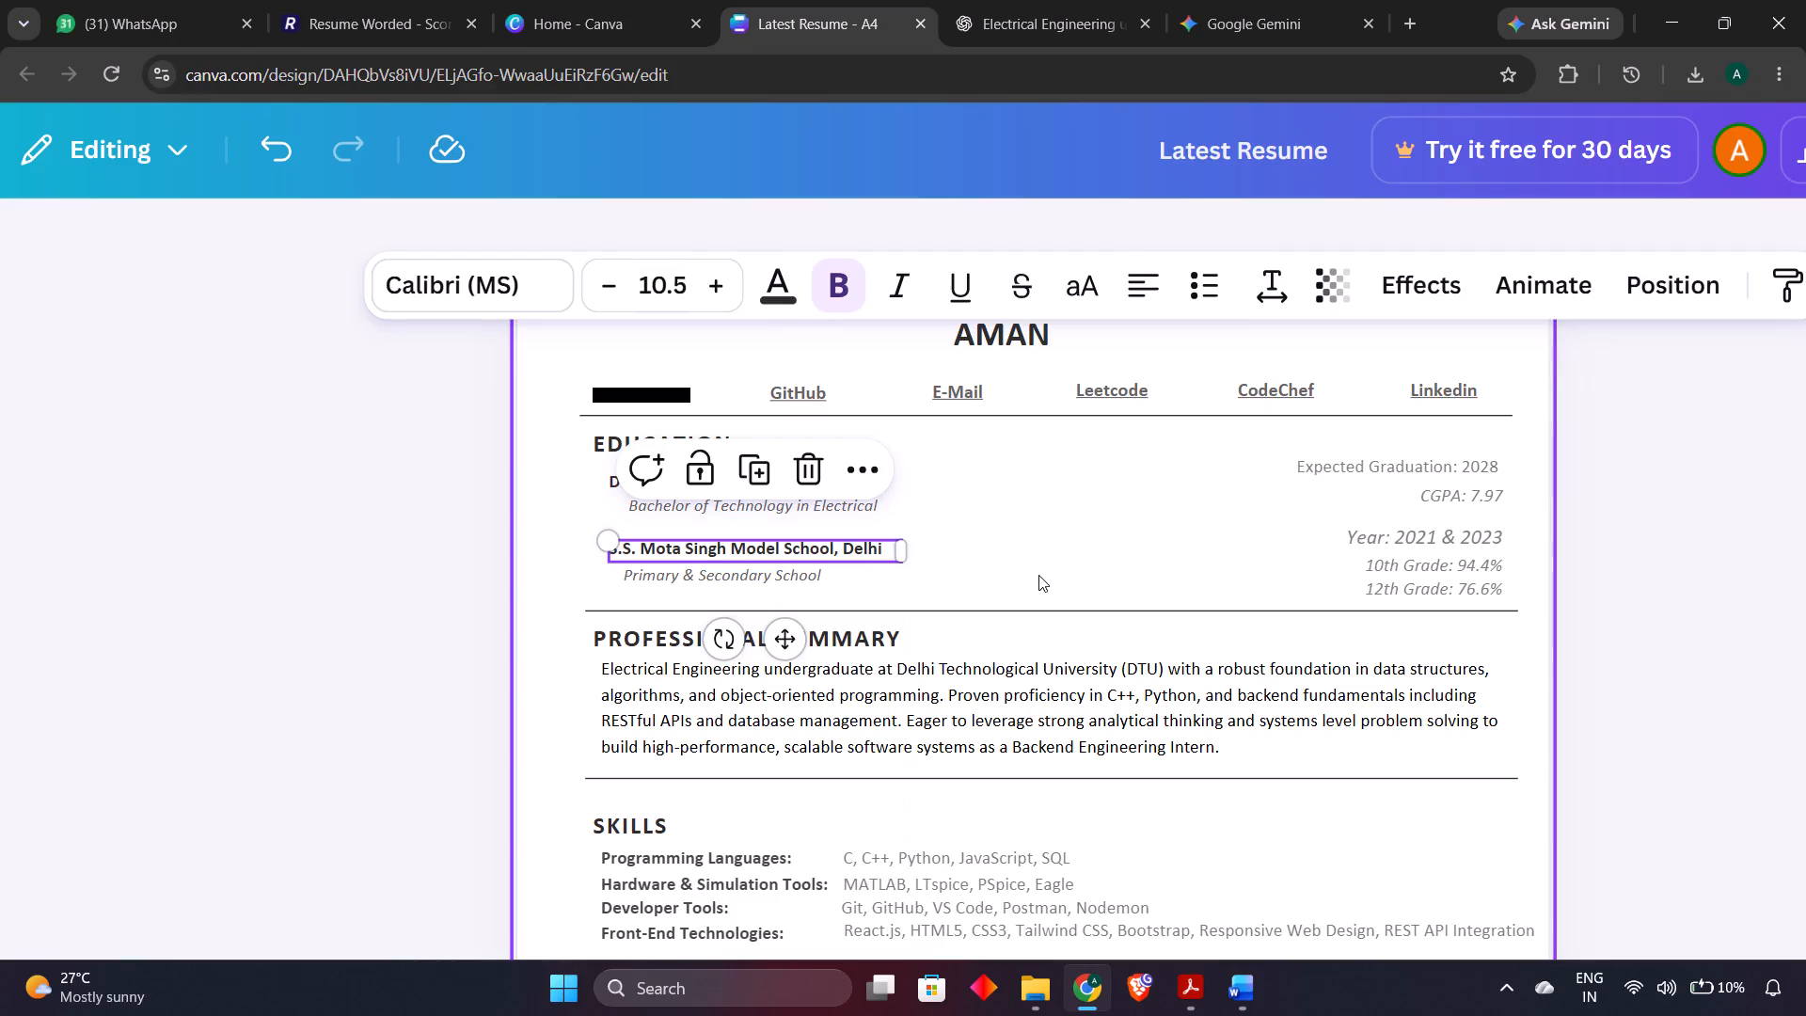
# Move the SKILLS heading up closer to the divider line, keeping it left-aligned with the Professional Summary heading.
pyautogui.scroll(-1, 1038, 575)
pyautogui.click(1036, 601)
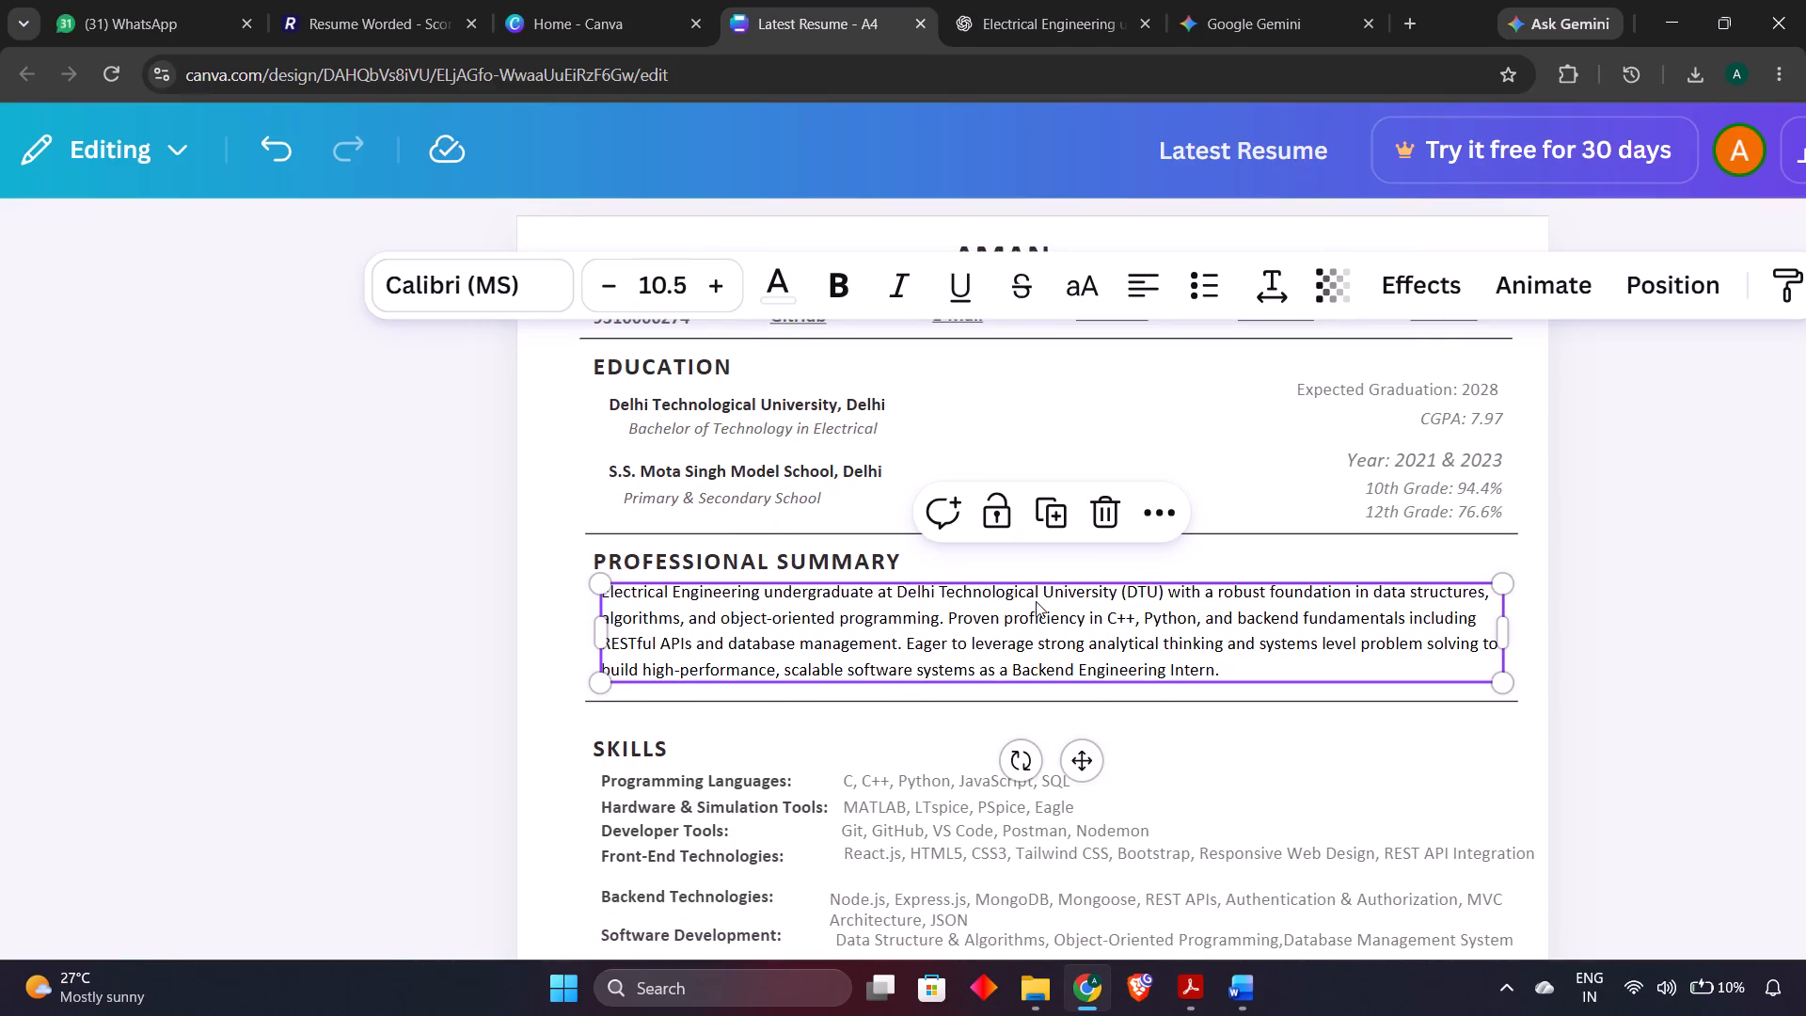
pyautogui.click(1570, 649)
pyautogui.scroll(-1, 1570, 649)
pyautogui.moveTo(645, 579); pyautogui.dragTo(645, 568)
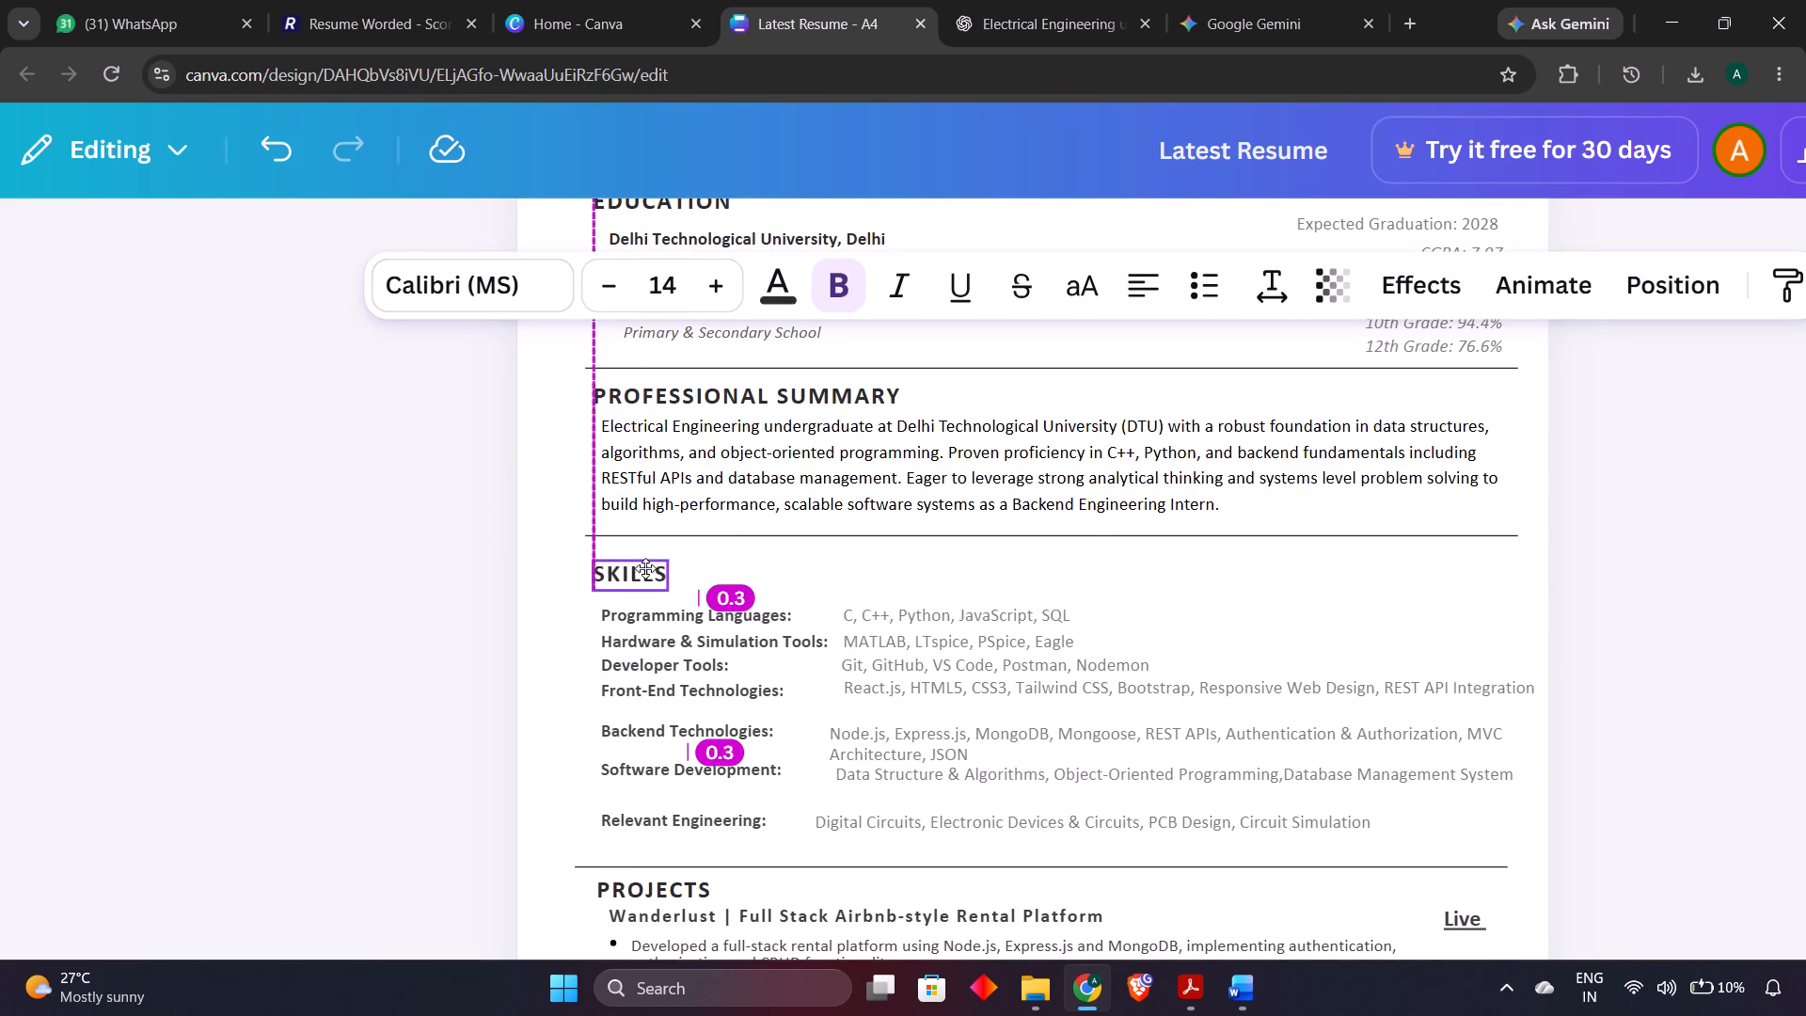
pyautogui.moveTo(645, 568); pyautogui.dragTo(645, 567)
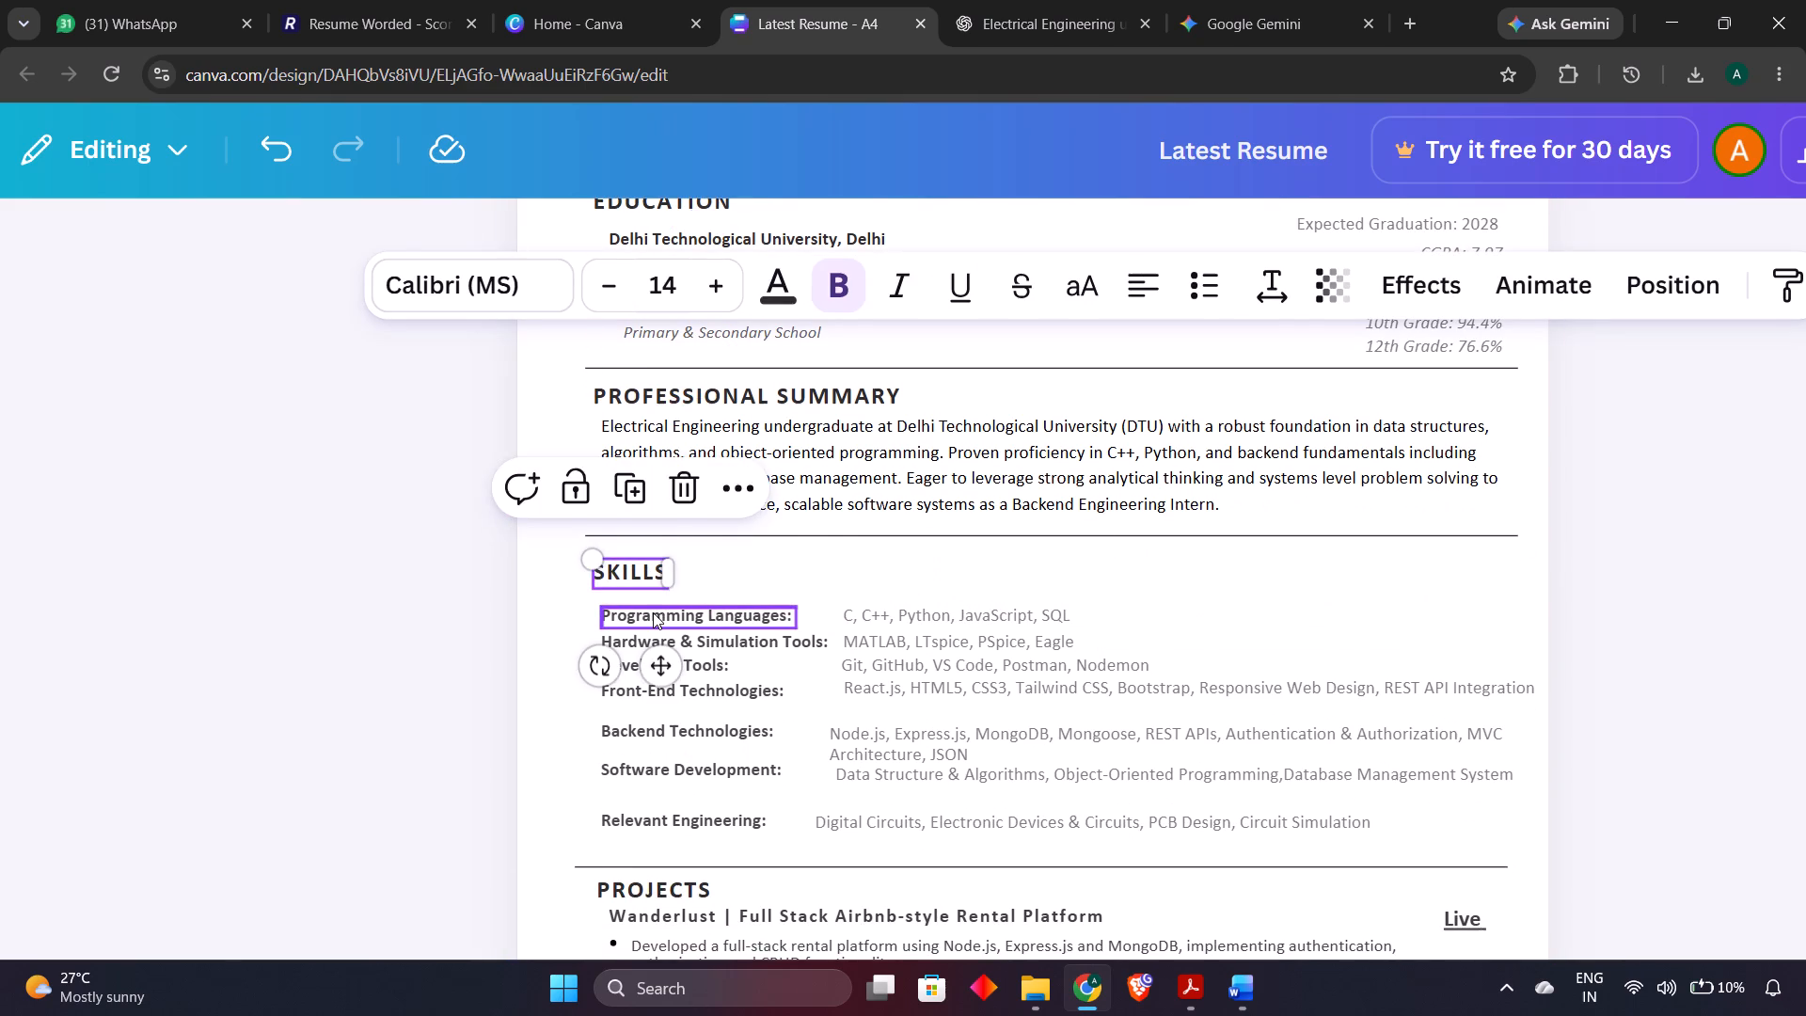
# Move the Skills category labels from Programming Languages to Relevant Engineering up into compact, evenly spaced rows below the heading.
pyautogui.moveTo(653, 612); pyautogui.dragTo(653, 606)
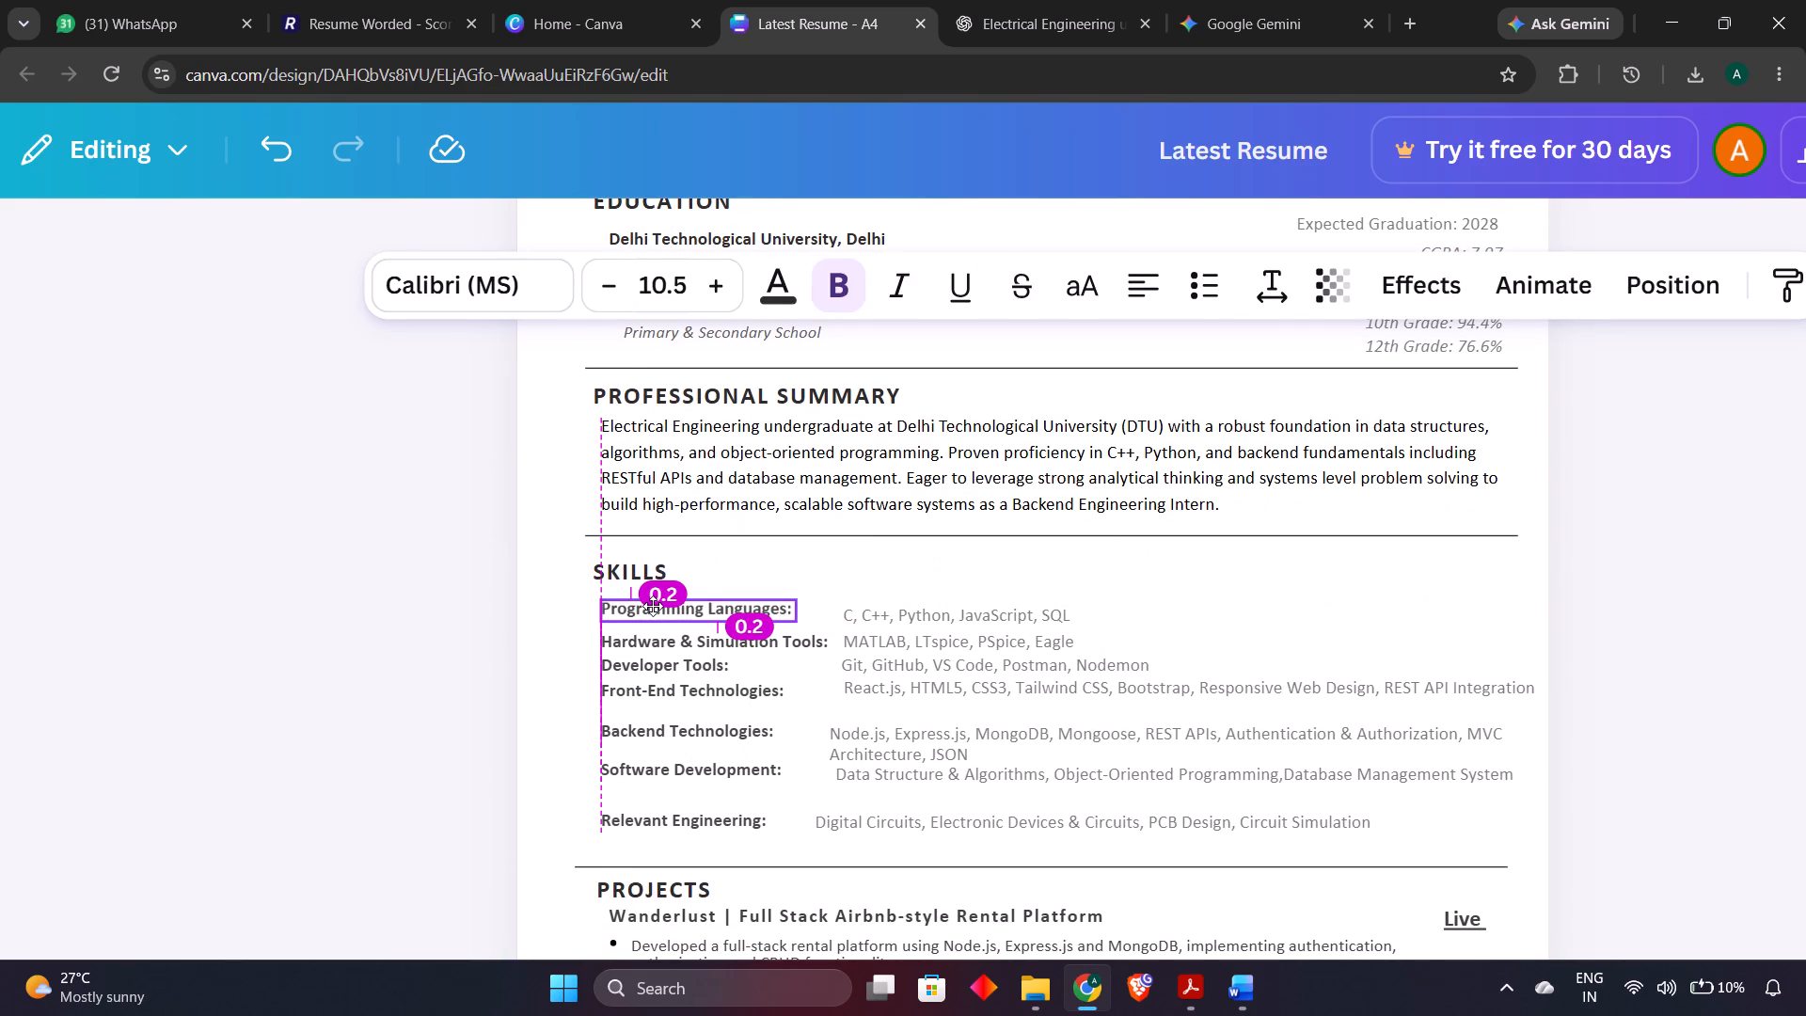
pyautogui.moveTo(653, 606); pyautogui.dragTo(652, 602)
pyautogui.click(654, 629)
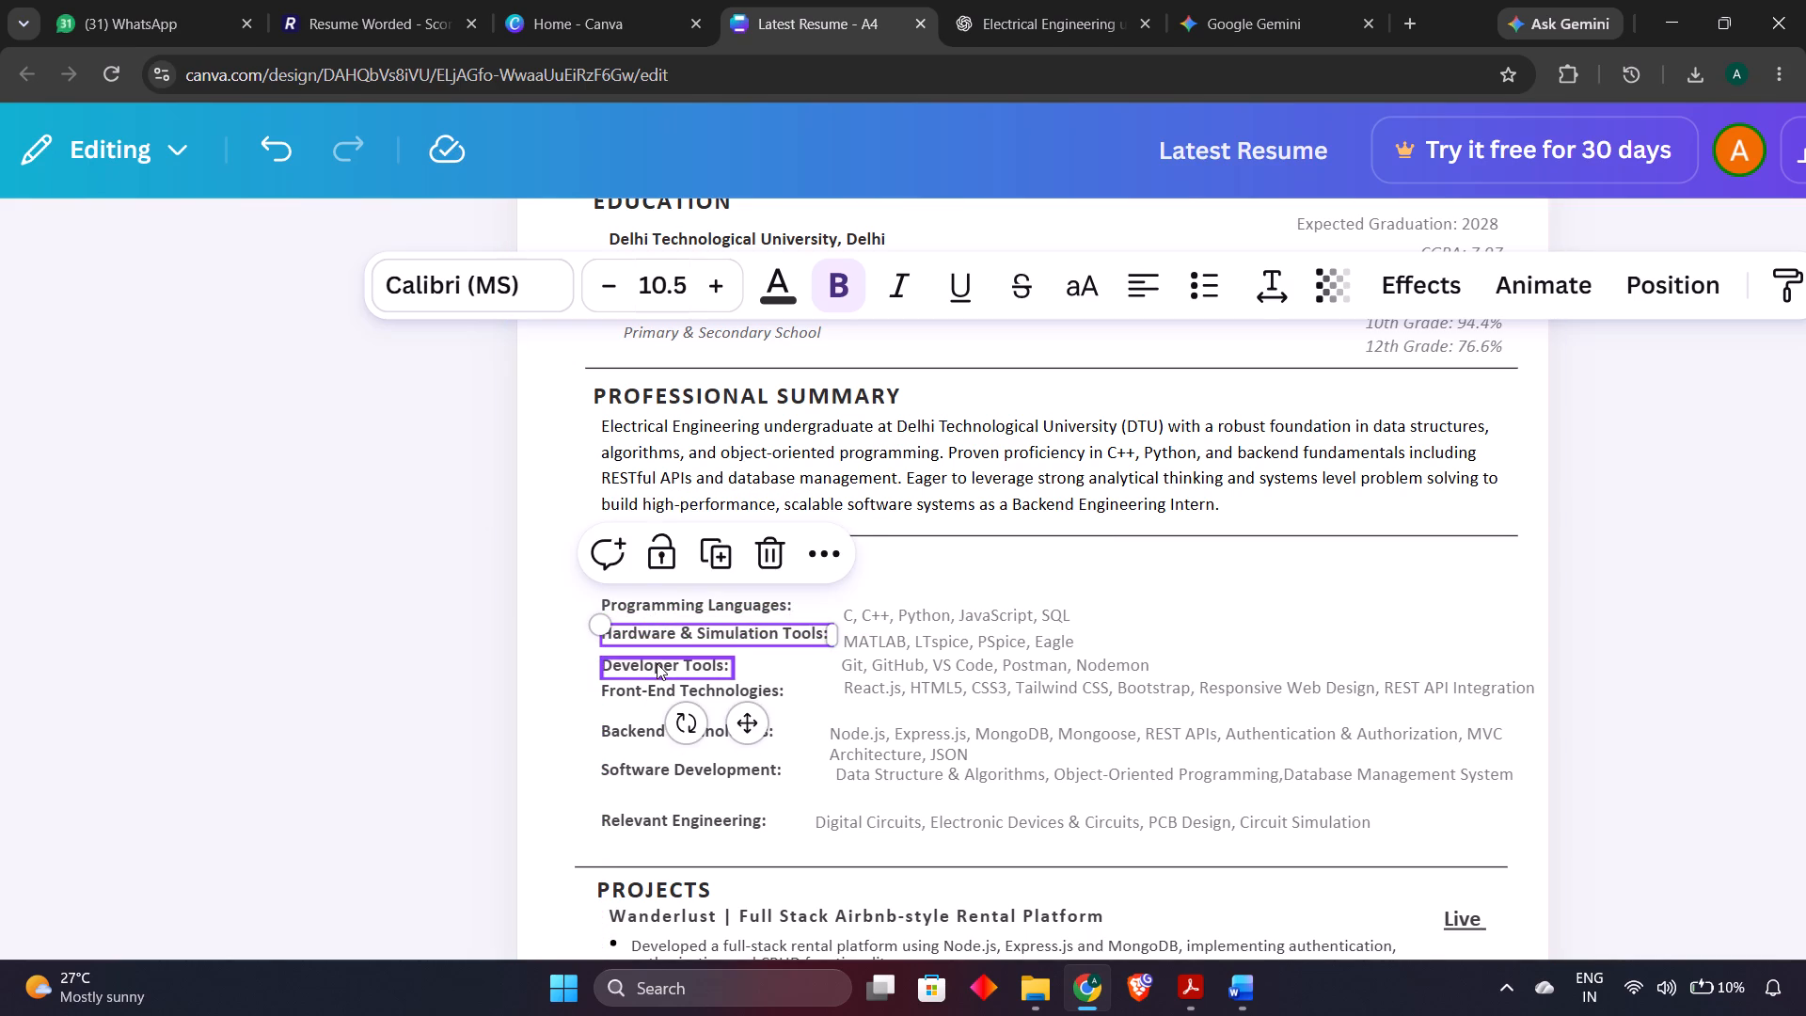
pyautogui.click(657, 663)
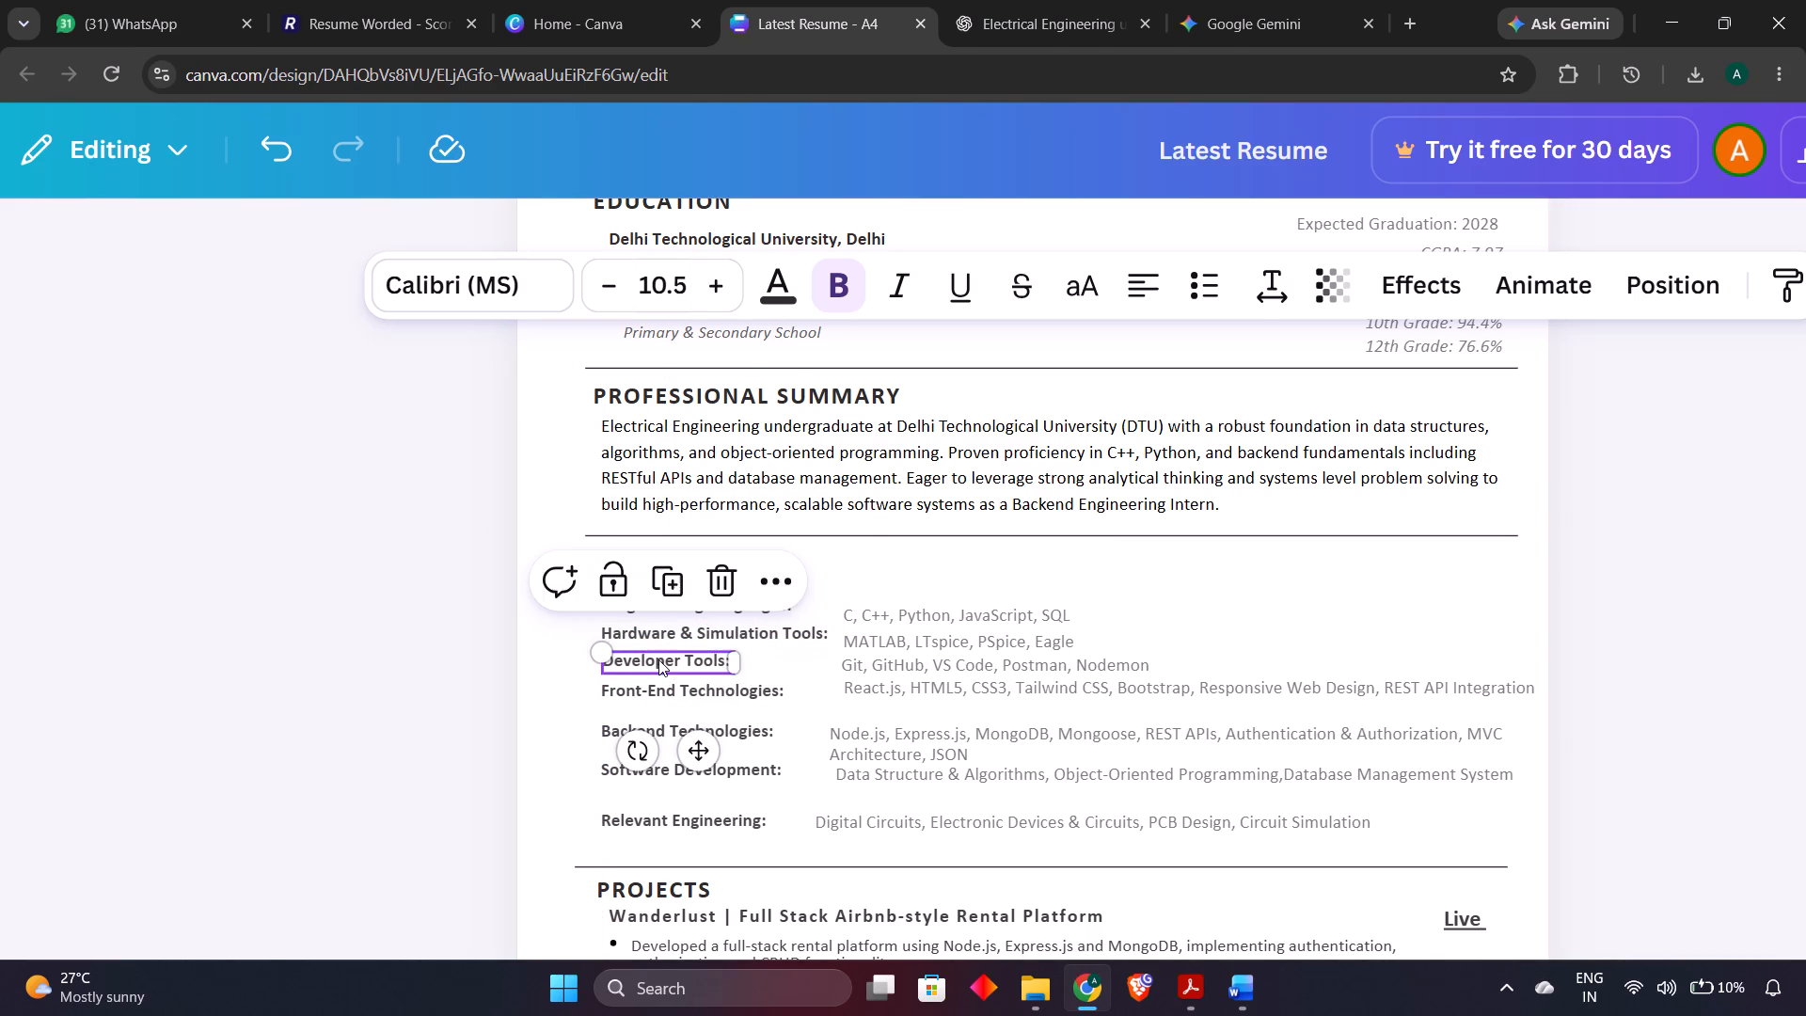
pyautogui.click(659, 691)
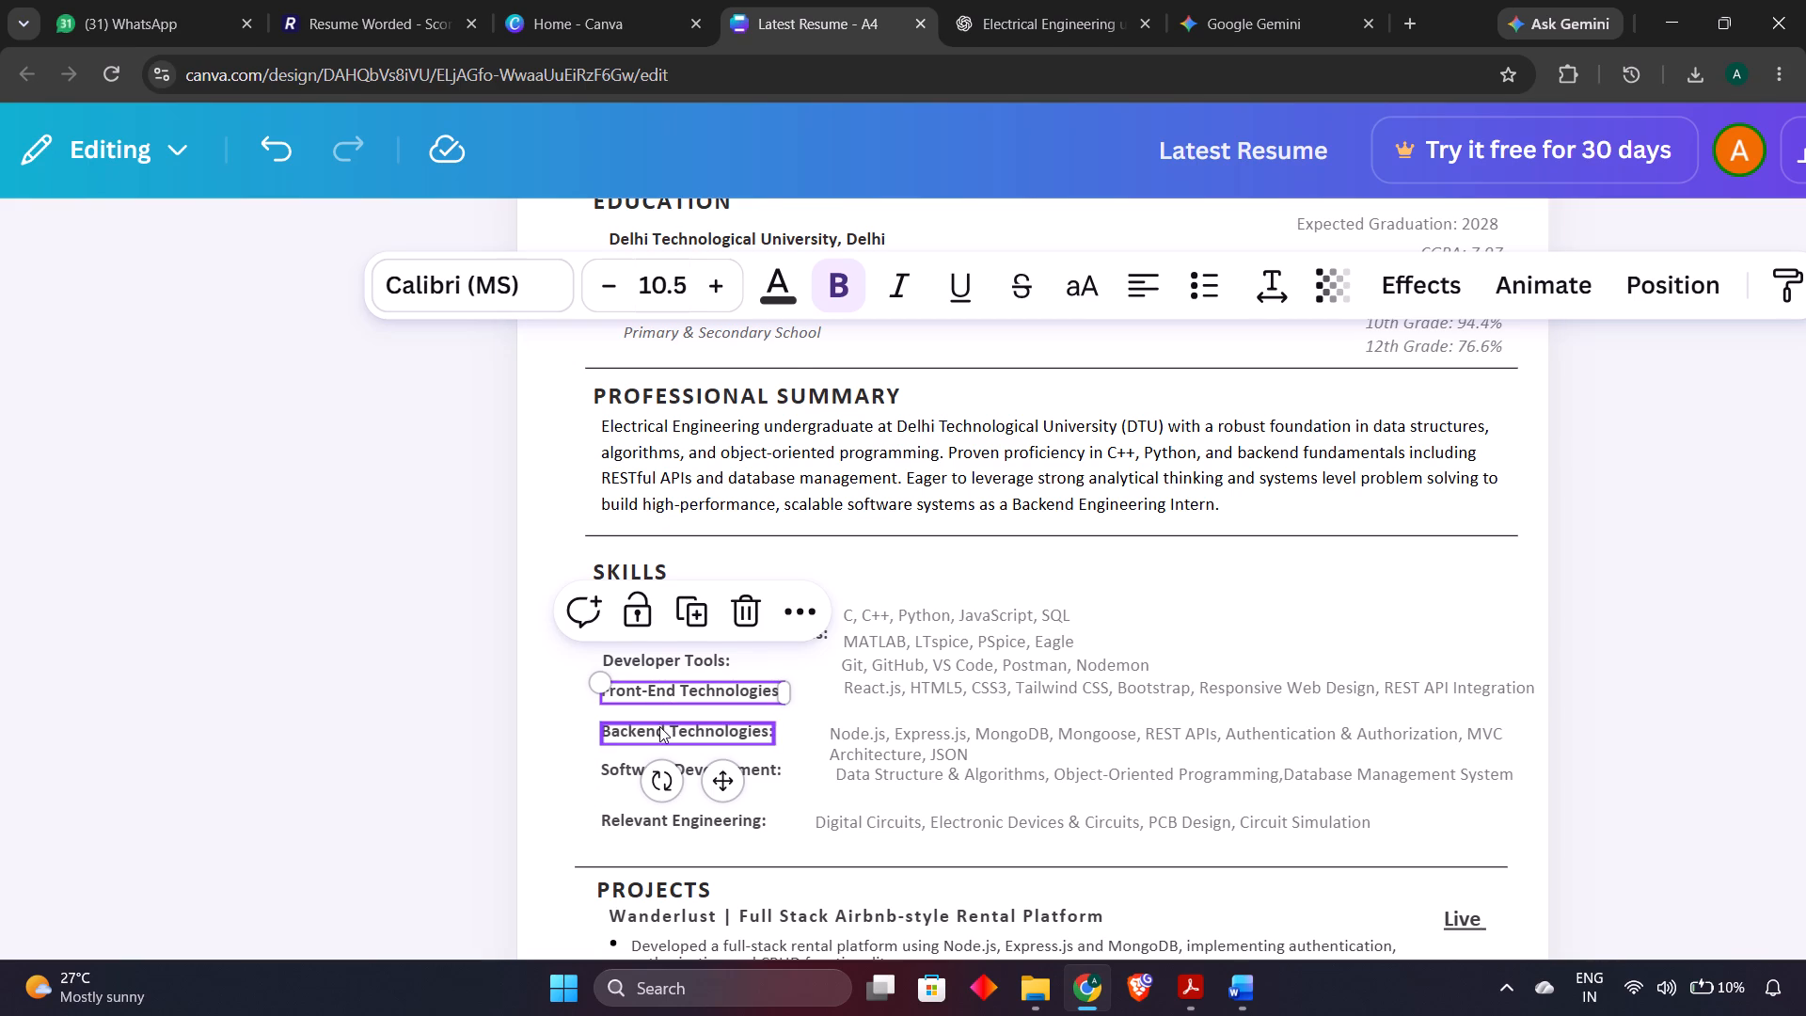
pyautogui.moveTo(659, 725); pyautogui.dragTo(660, 718)
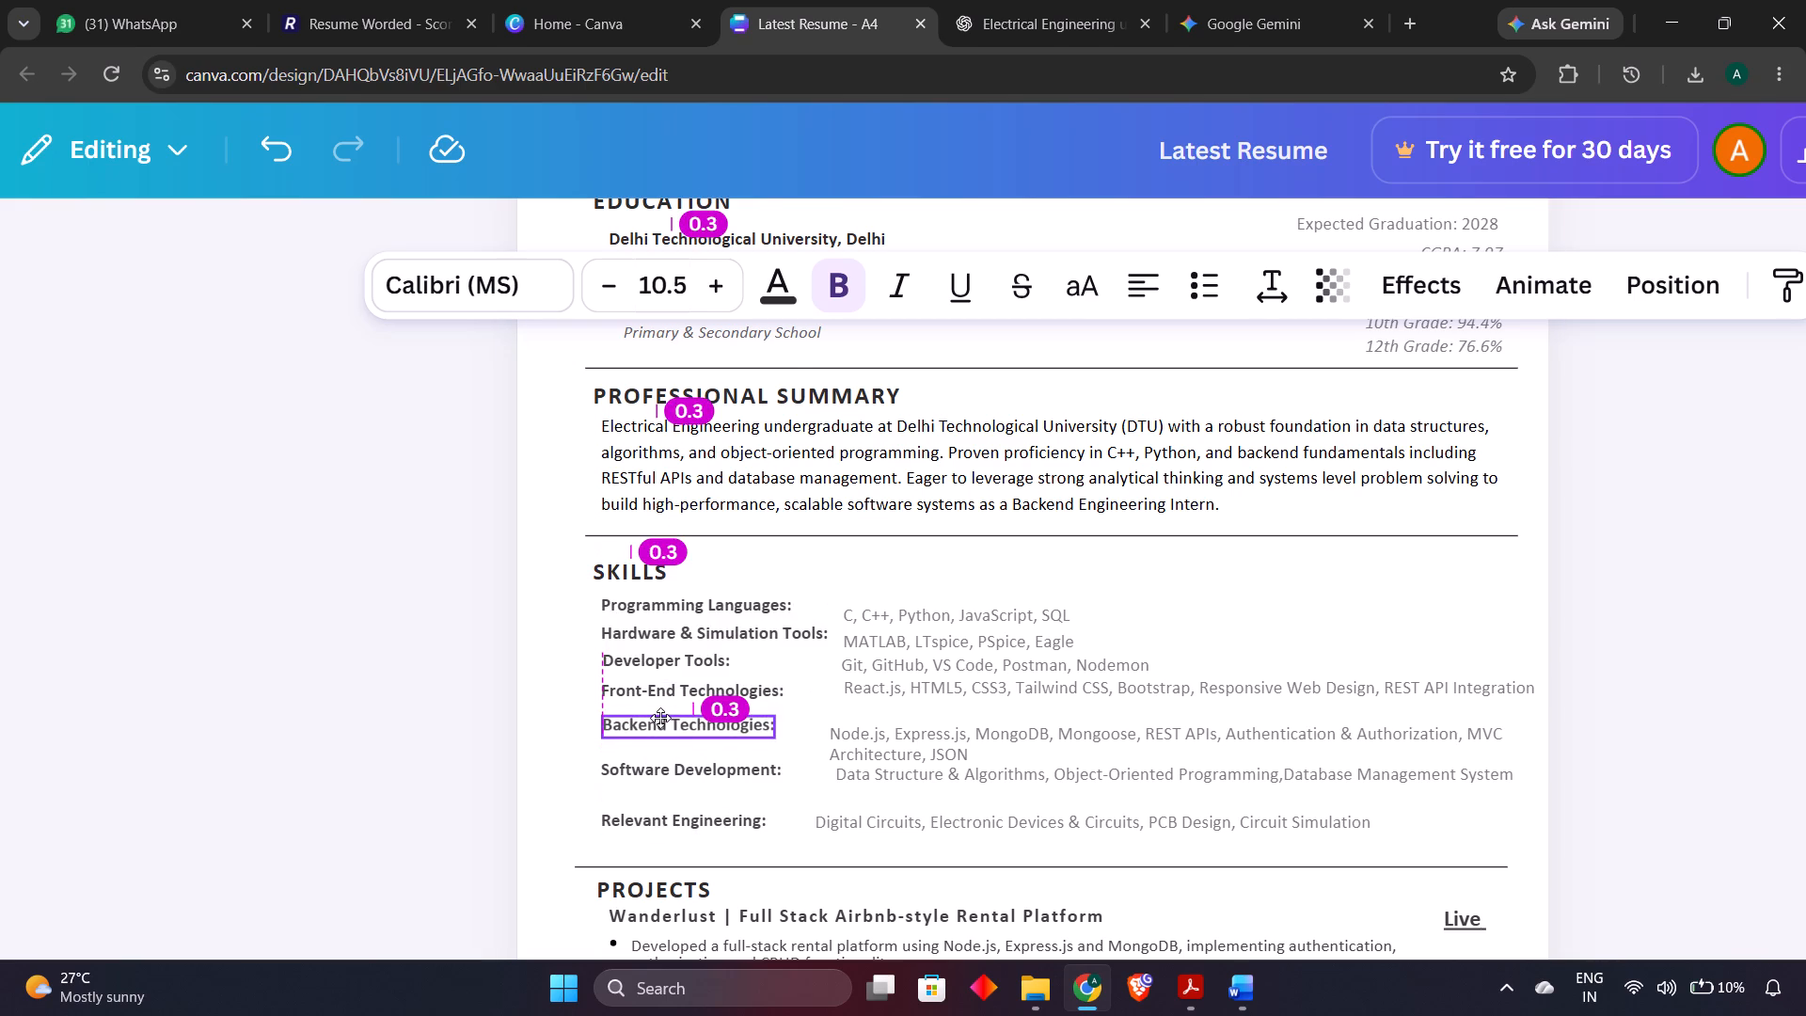
pyautogui.moveTo(660, 718); pyautogui.dragTo(660, 716)
pyautogui.moveTo(665, 765); pyautogui.dragTo(665, 758)
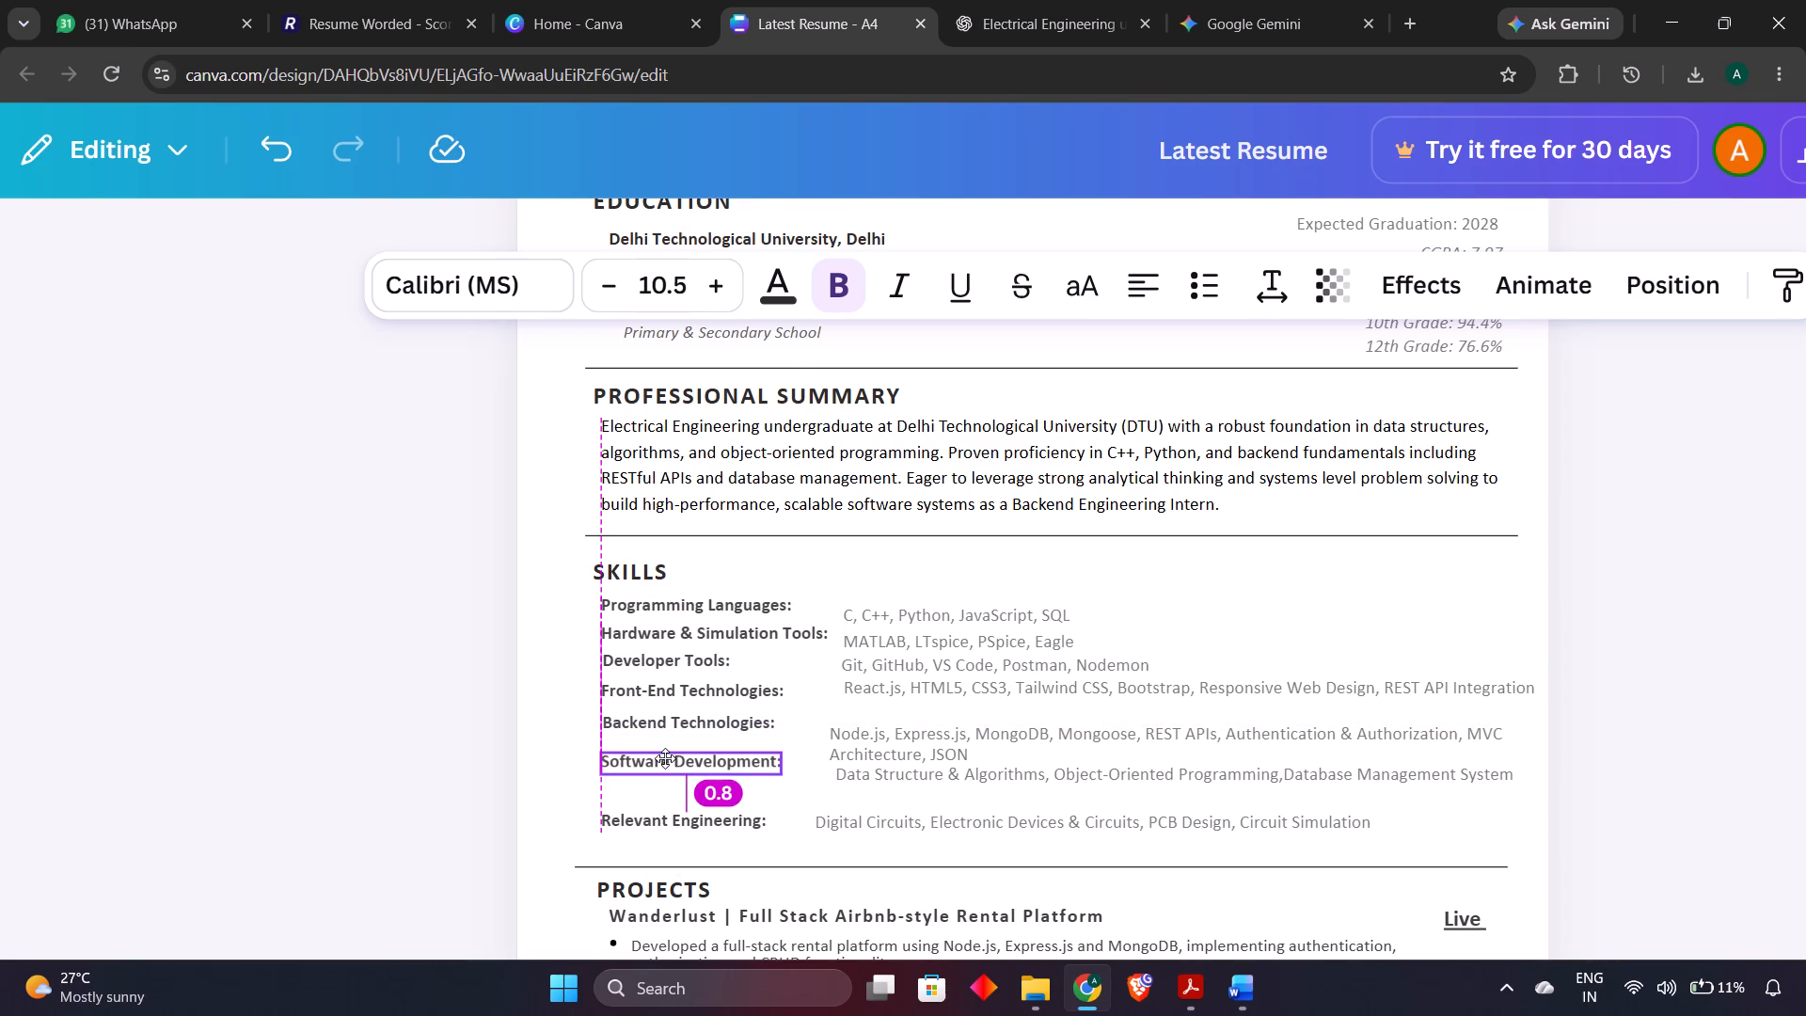
pyautogui.moveTo(665, 758); pyautogui.dragTo(664, 749)
pyautogui.moveTo(674, 811); pyautogui.dragTo(674, 771)
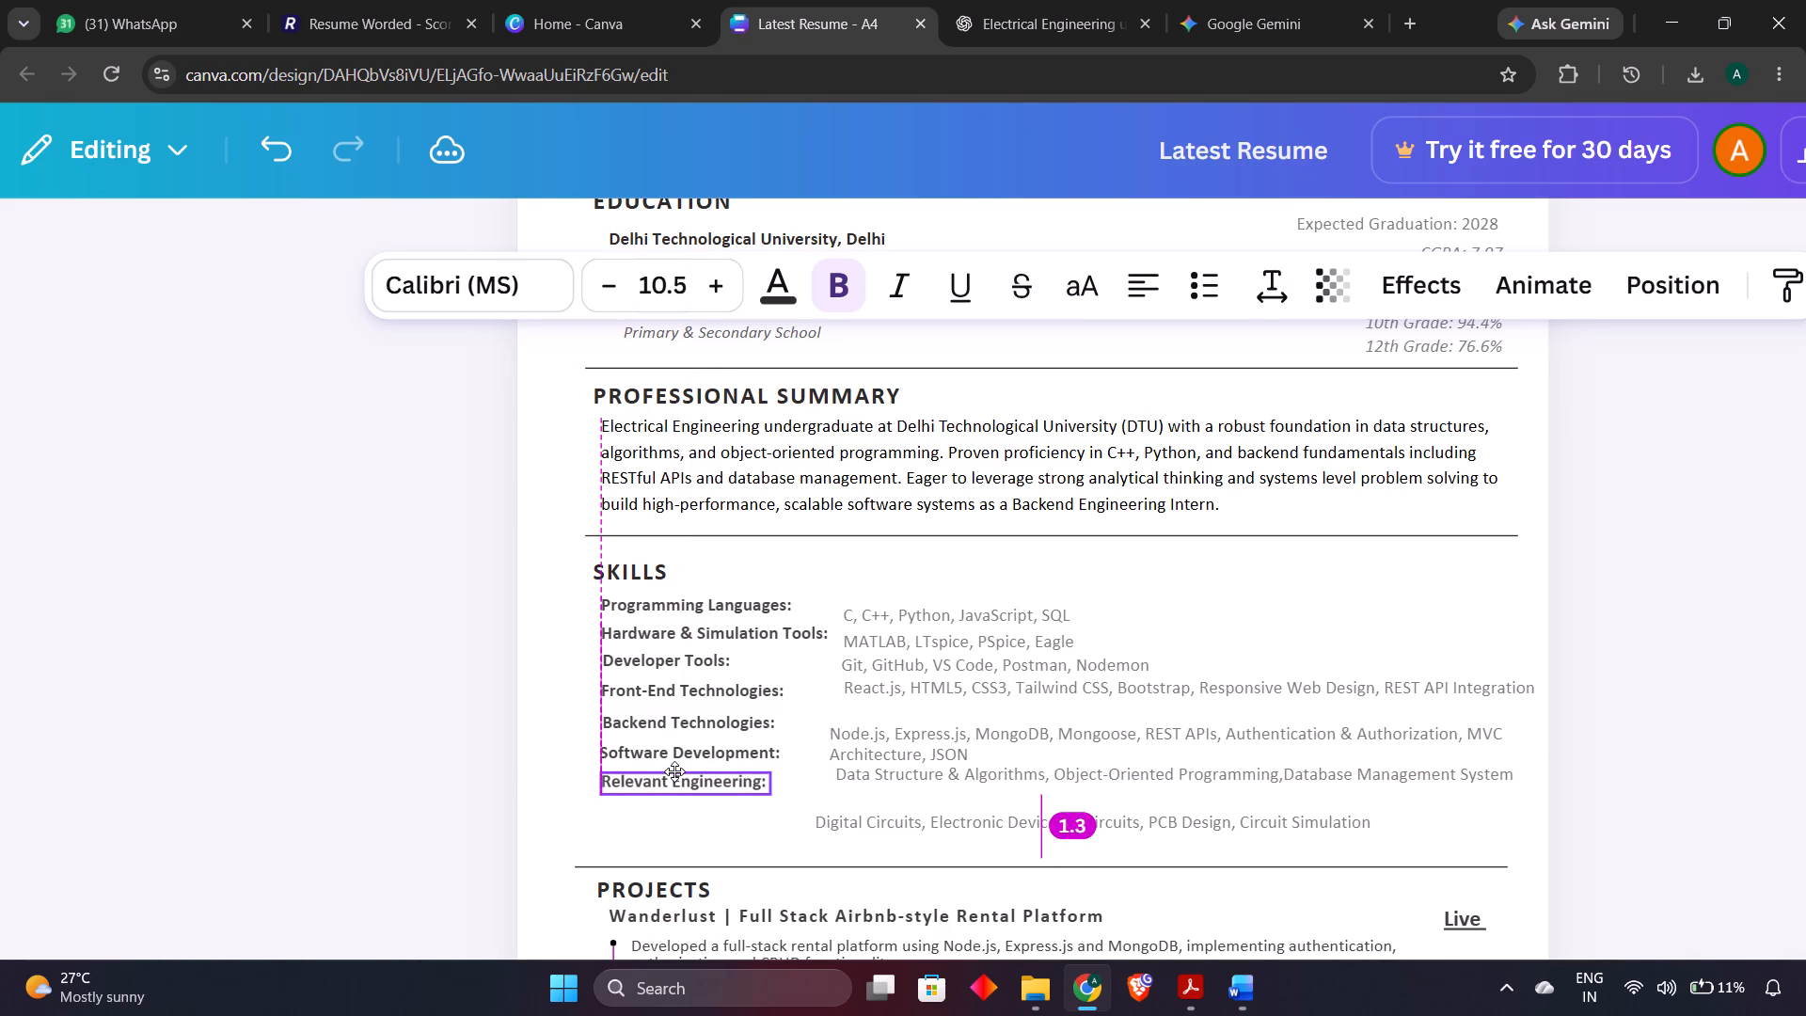
pyautogui.moveTo(674, 771); pyautogui.dragTo(674, 774)
# Move the Programming Languages, Hardware & Simulation Tools and Developer Tools skill values up level with their labels.
pyautogui.moveTo(929, 606); pyautogui.dragTo(929, 595)
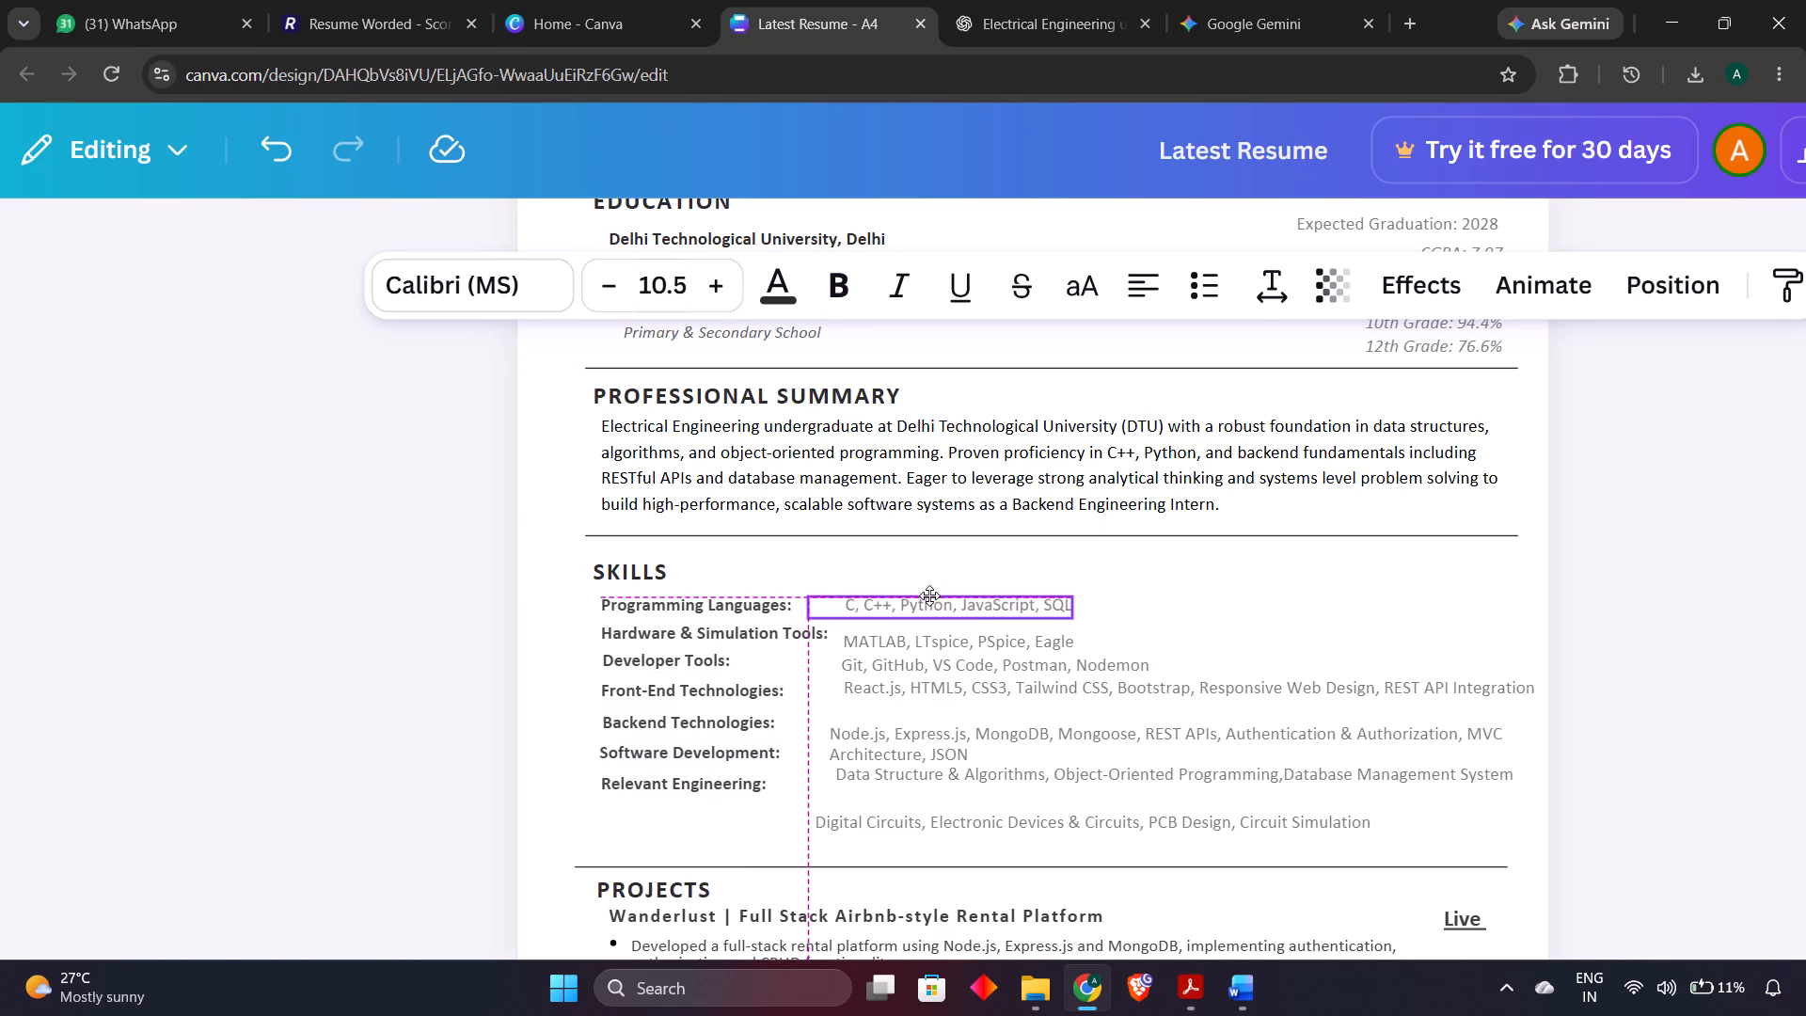
pyautogui.moveTo(929, 595); pyautogui.dragTo(929, 596)
pyautogui.click(929, 631)
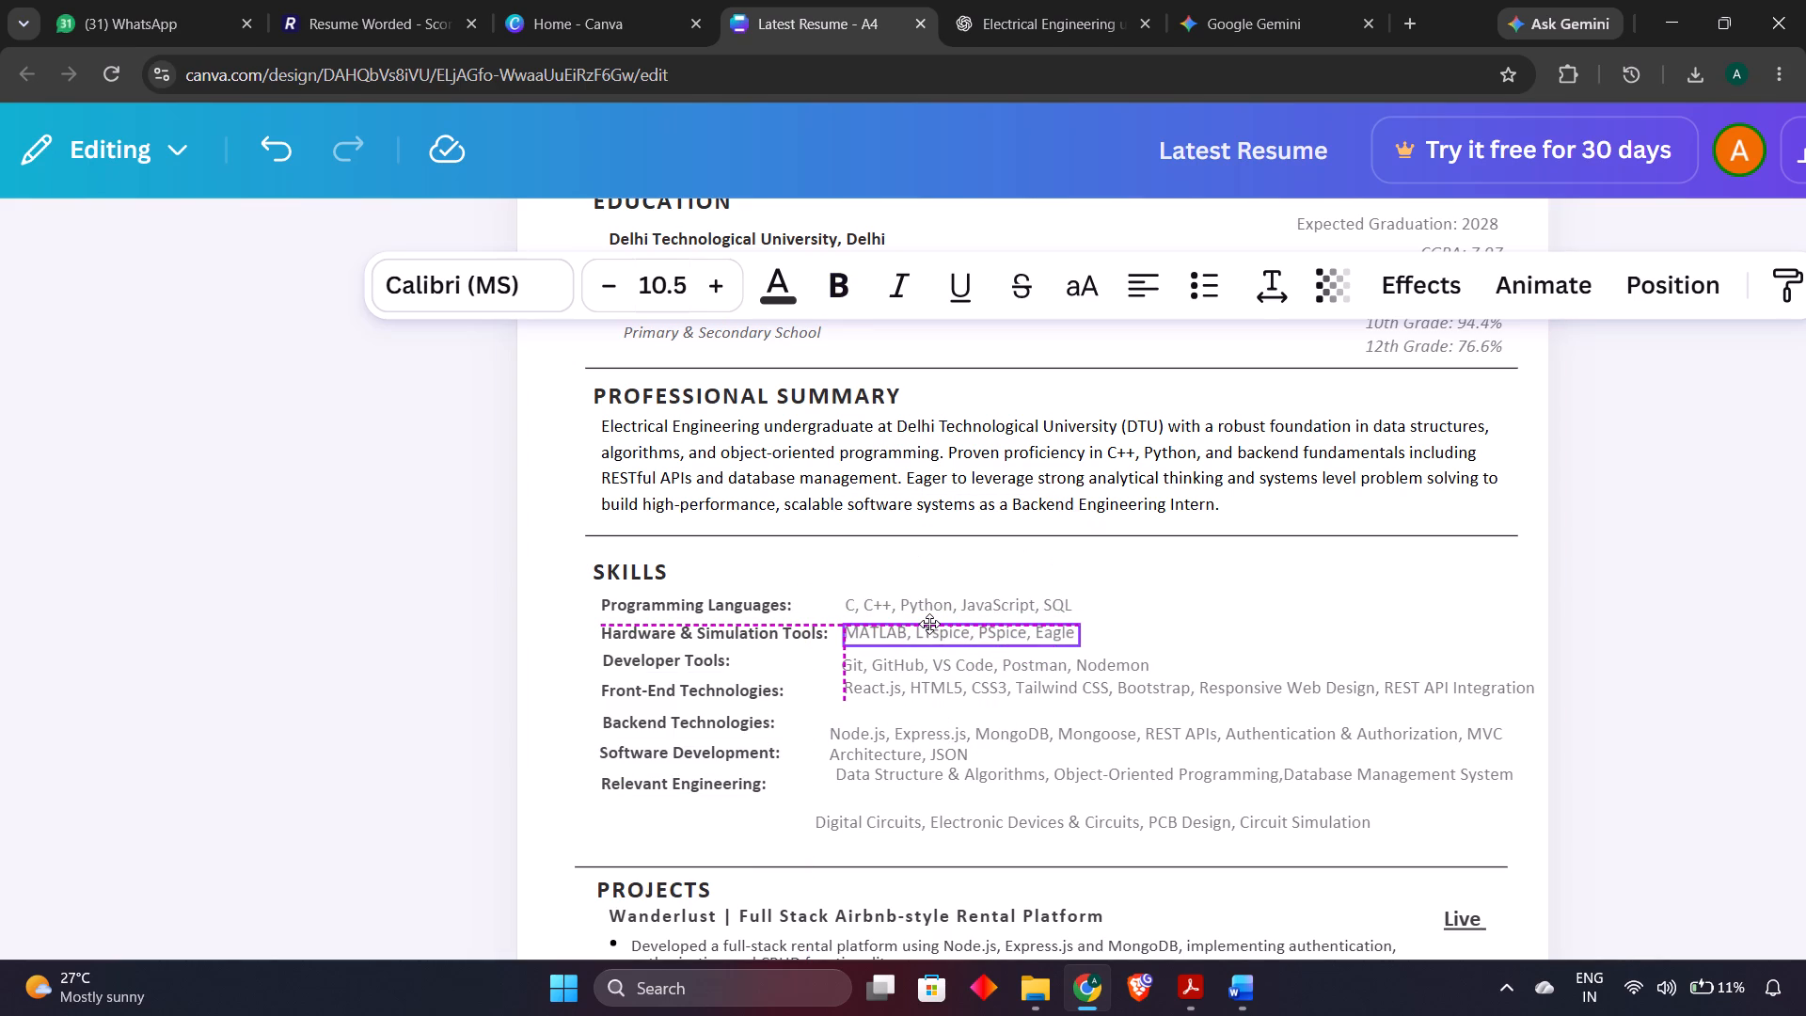
pyautogui.click(910, 668)
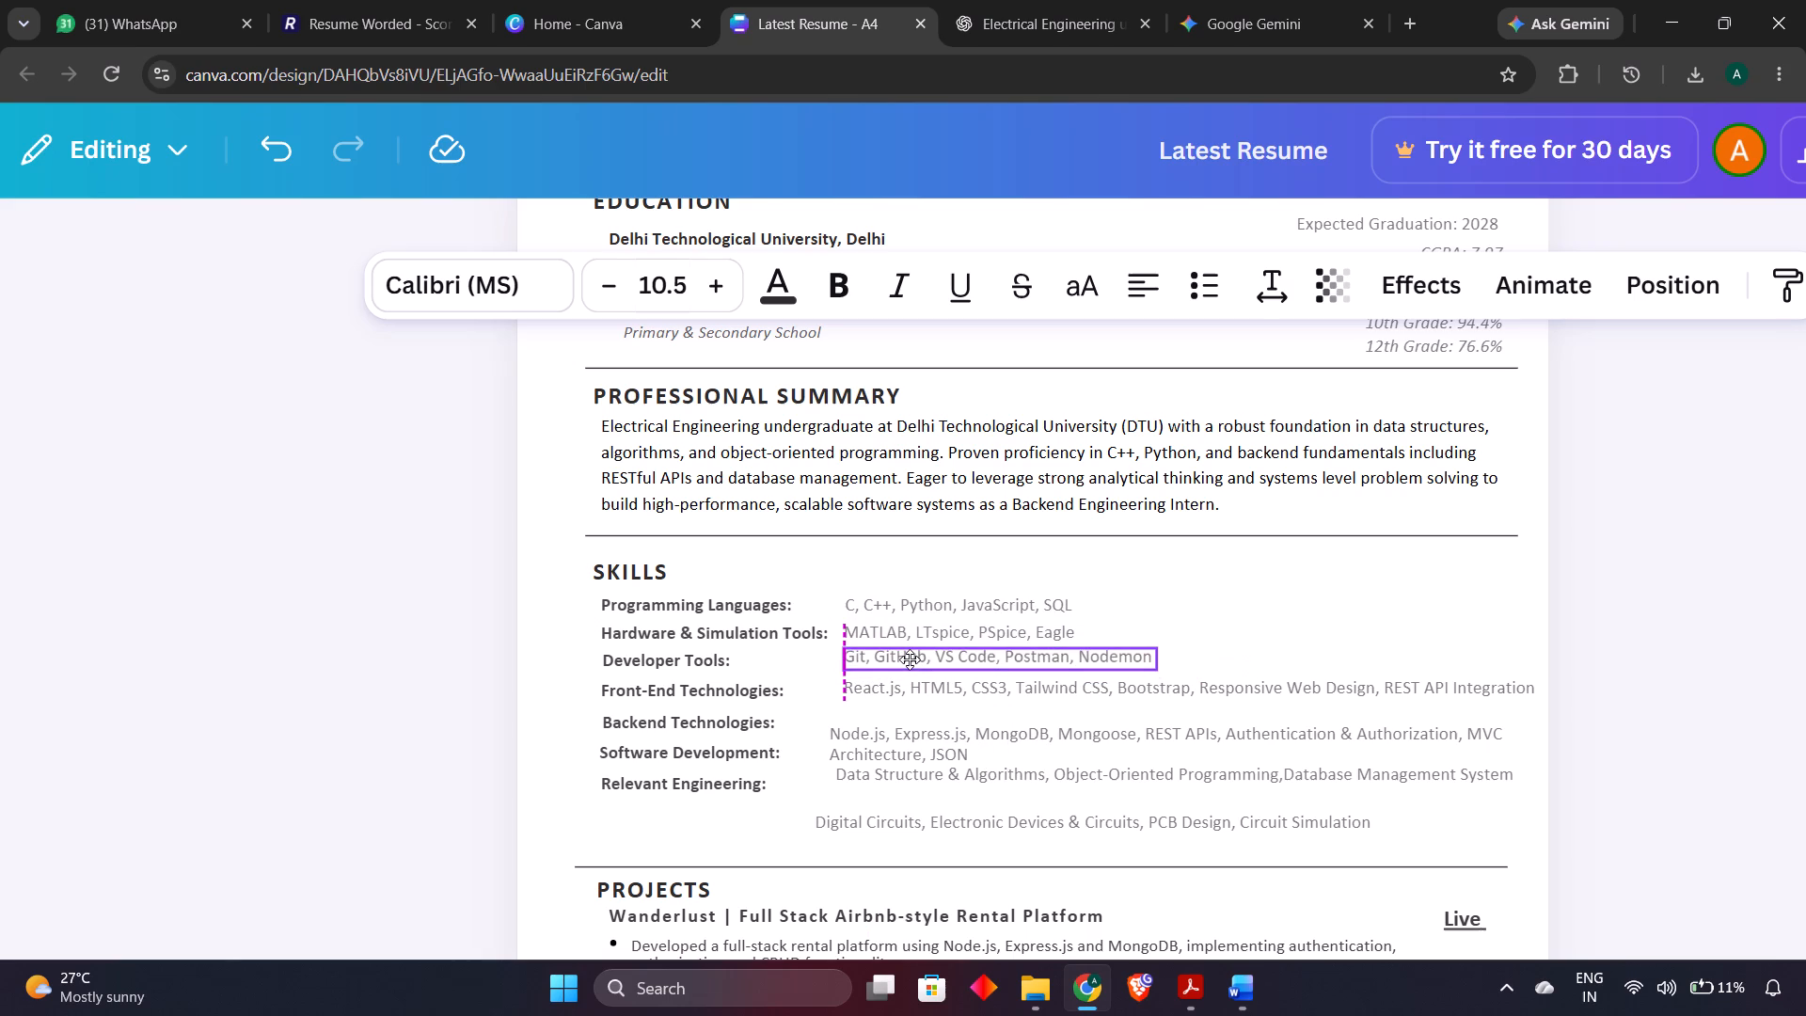
# Narrow the Front-End Technologies values text box to the divider's width so its text wraps onto a second line.
pyautogui.click(906, 689)
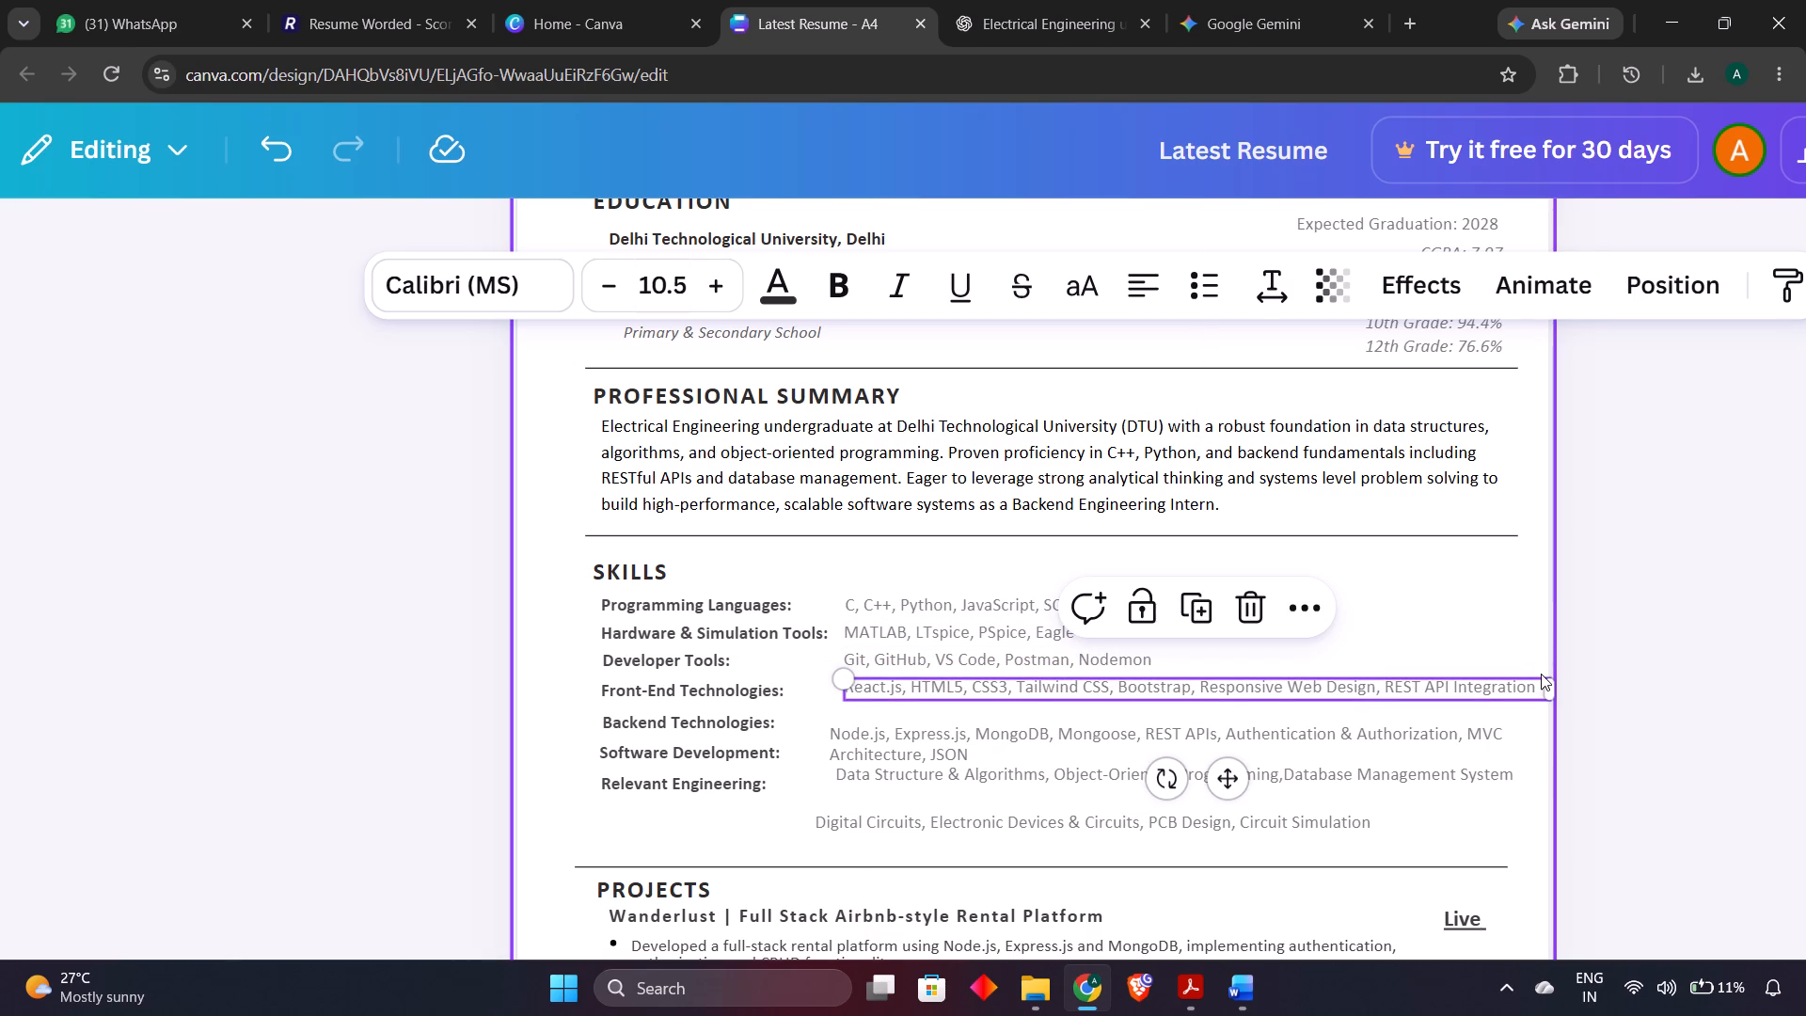
pyautogui.moveTo(1552, 689); pyautogui.dragTo(1548, 699)
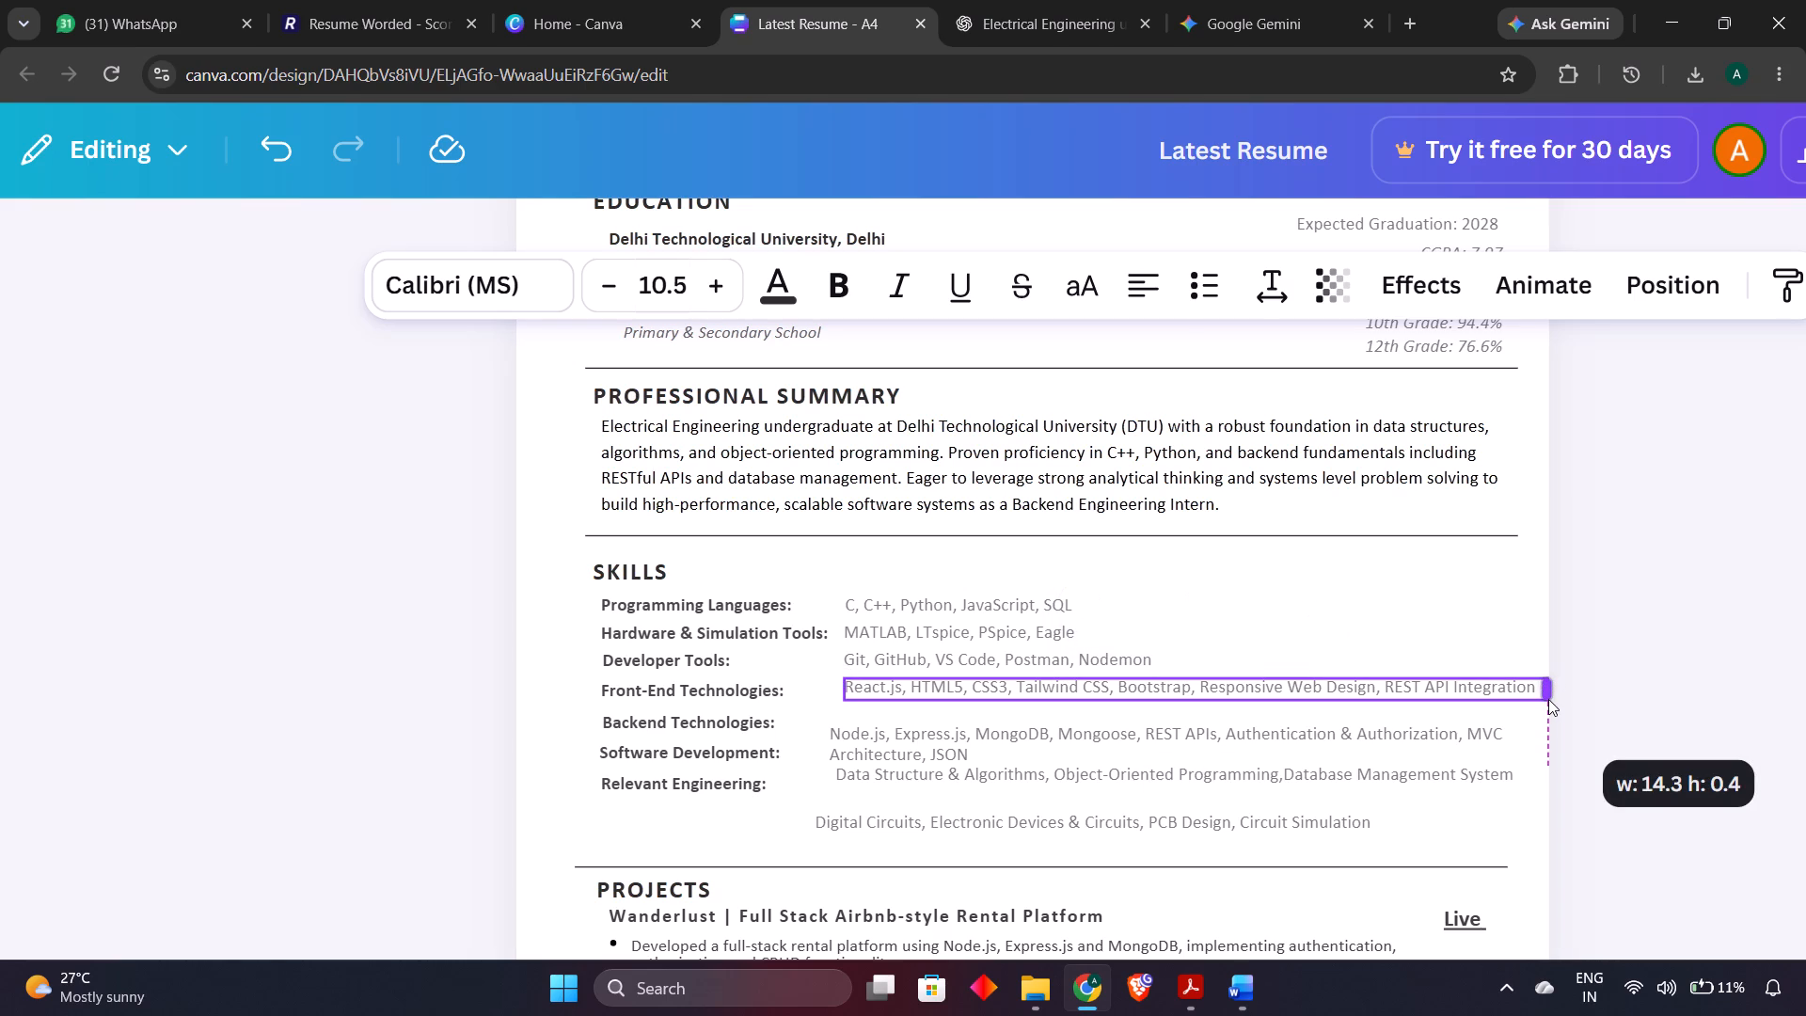
pyautogui.moveTo(1548, 699); pyautogui.dragTo(1522, 702)
pyautogui.click(1656, 687)
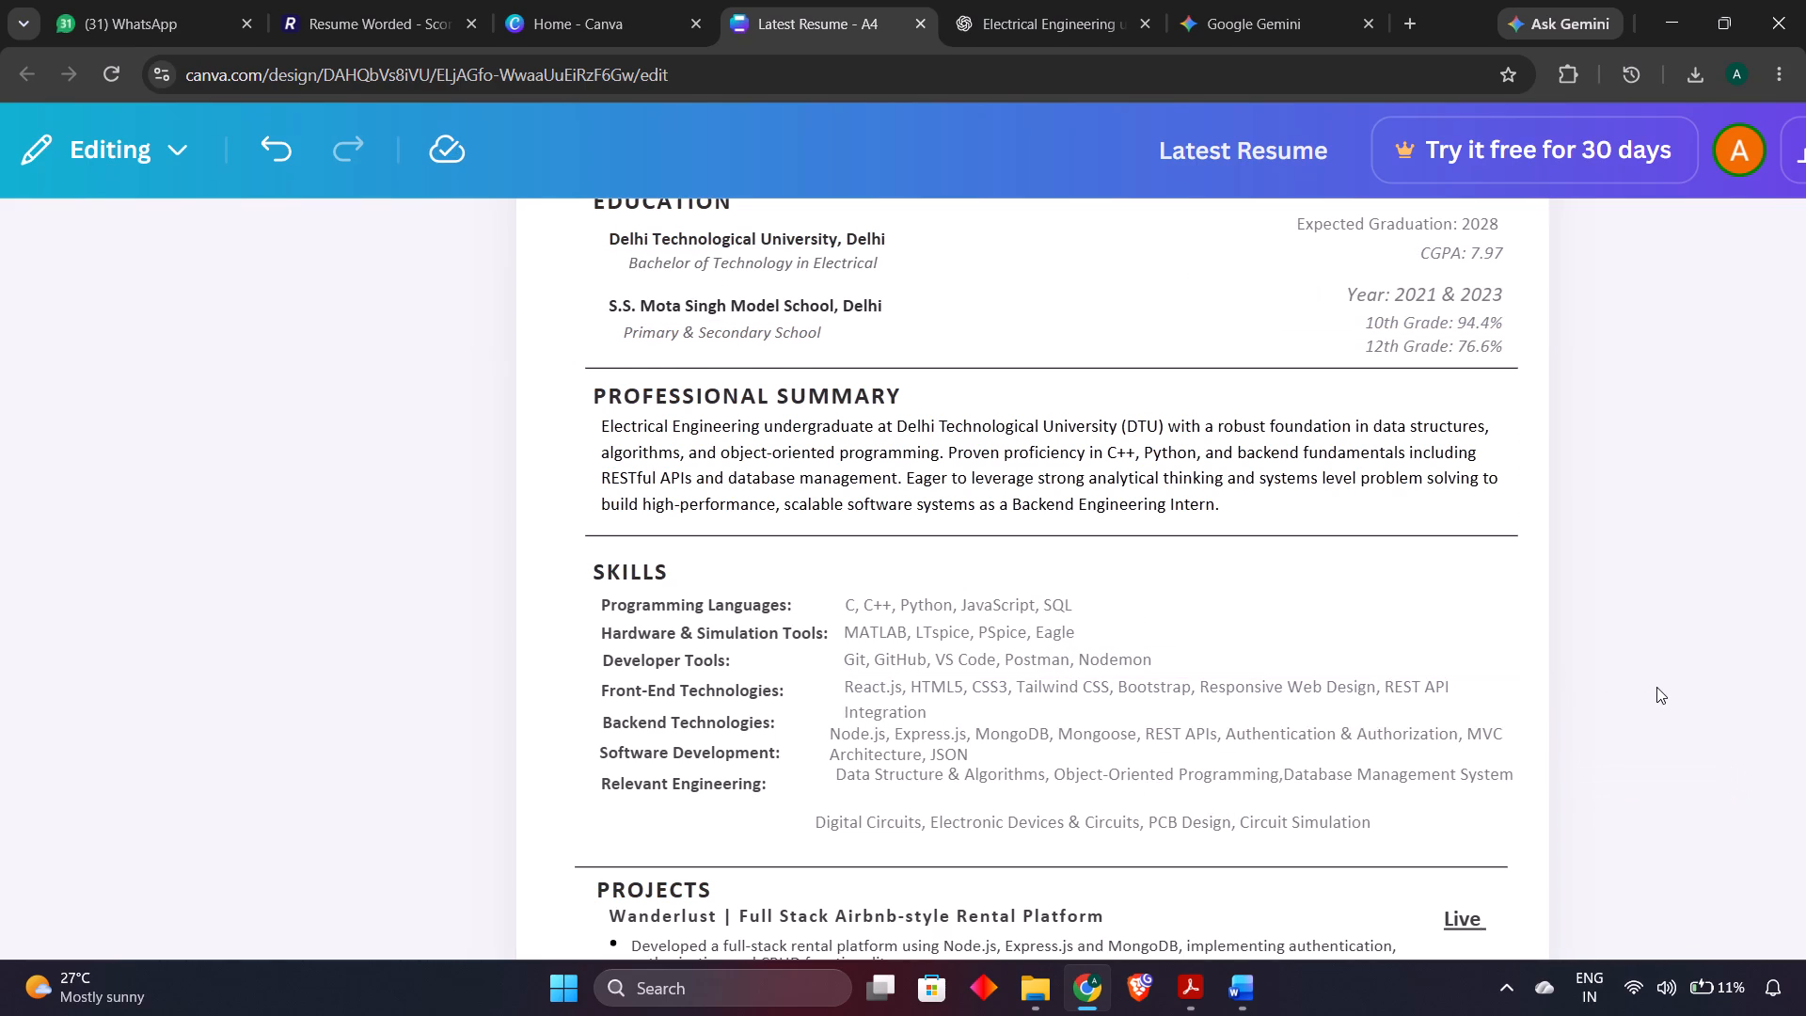
# Align the Backend Technologies values with the left edge of the skill values above, just below the Front-End text.
pyautogui.moveTo(1164, 748); pyautogui.dragTo(1183, 746)
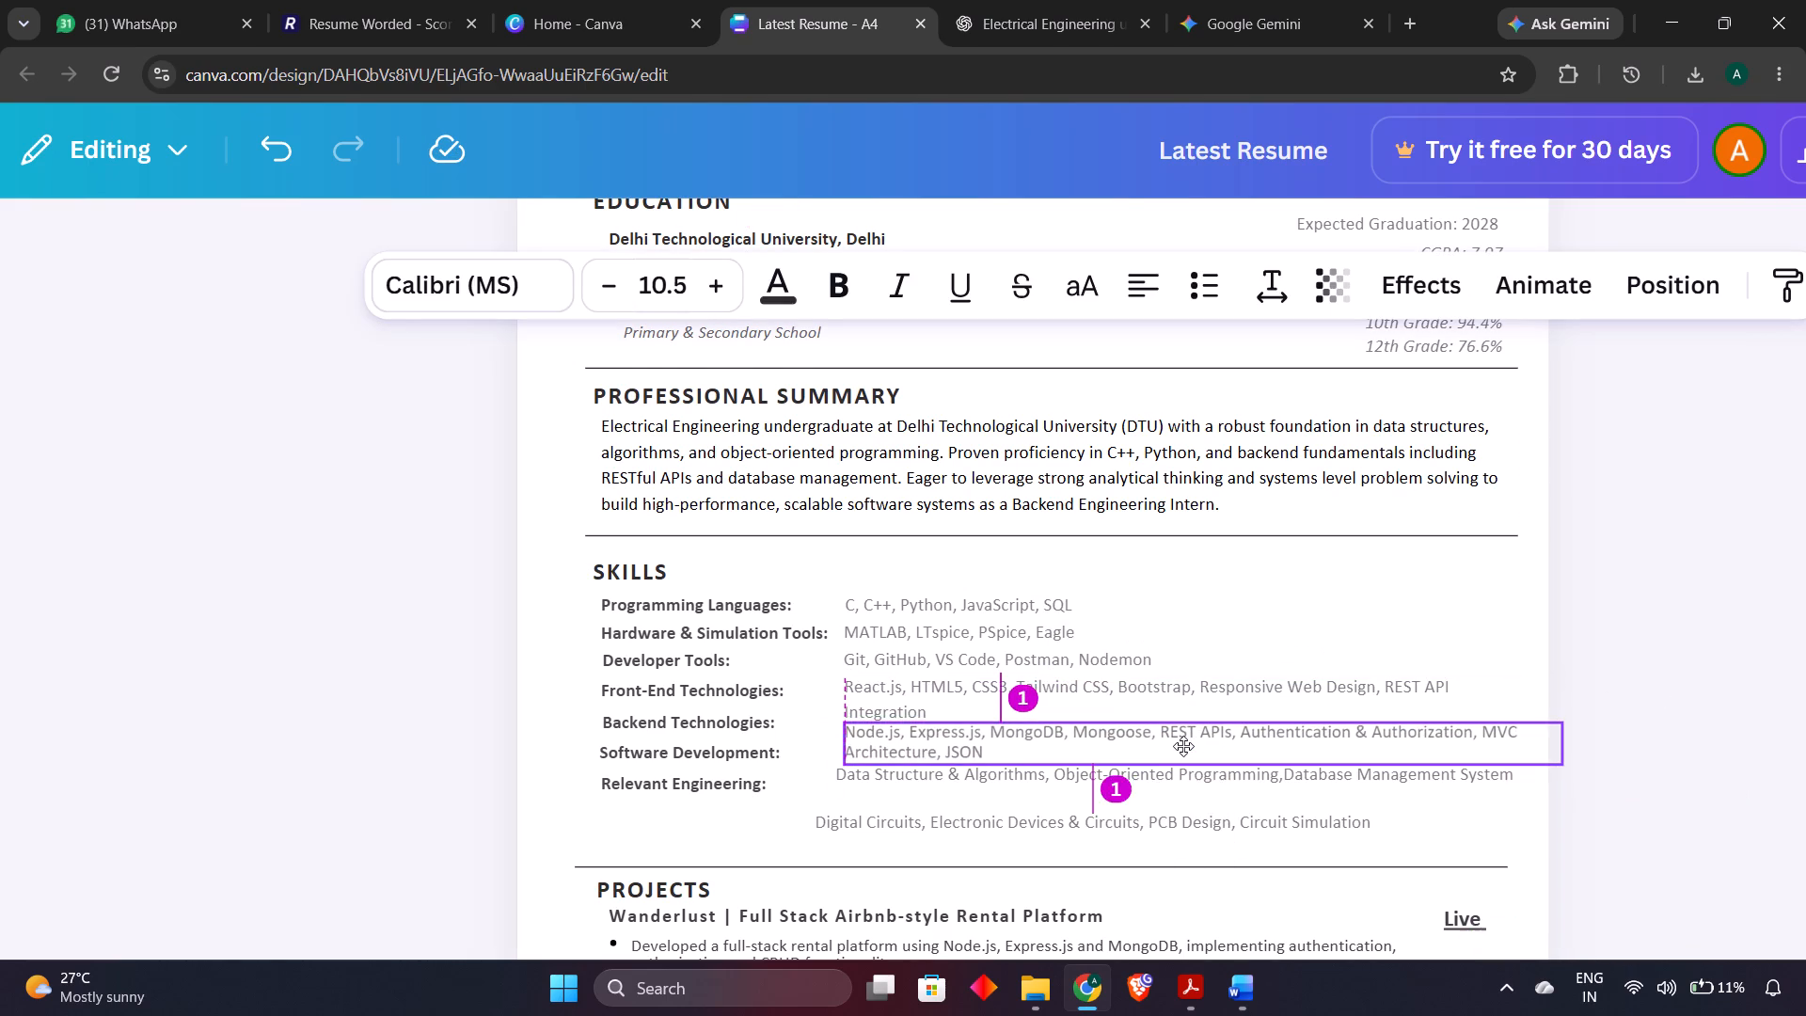
pyautogui.moveTo(1183, 746); pyautogui.dragTo(1183, 744)
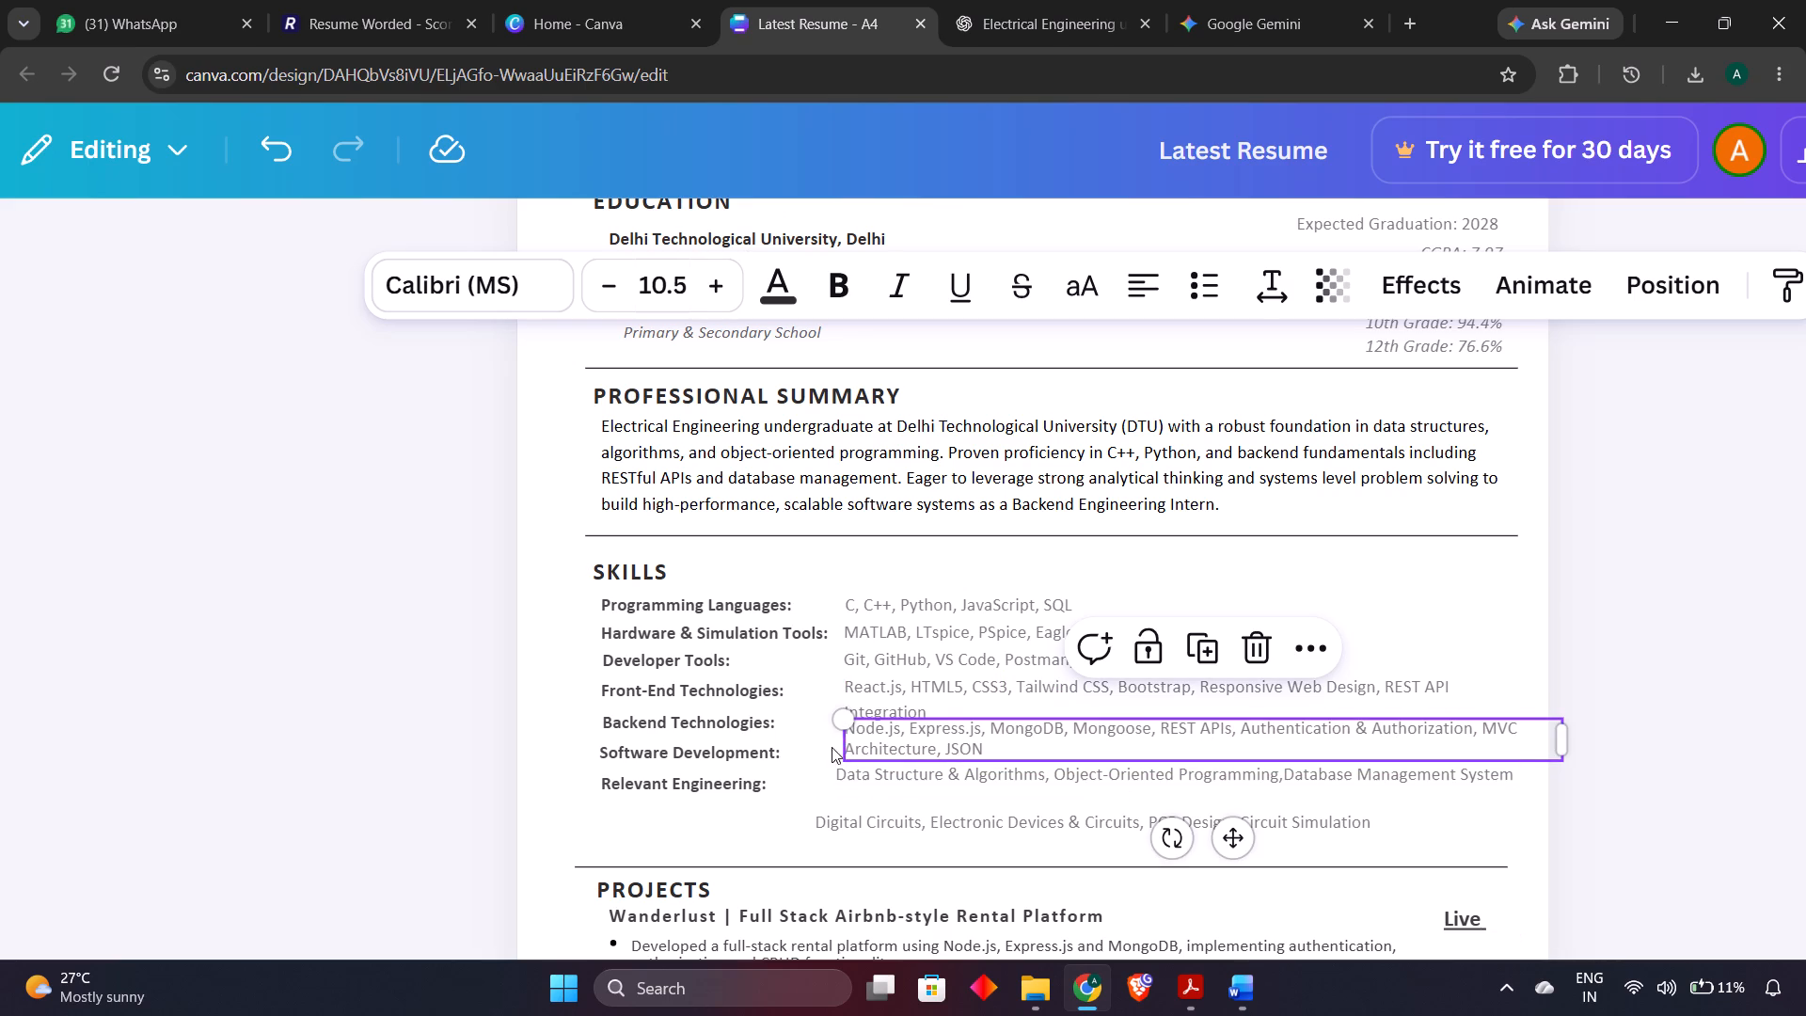
# Move the Relevant Engineering and Software Development labels down level with their corresponding skill values.
pyautogui.moveTo(729, 776); pyautogui.dragTo(729, 792)
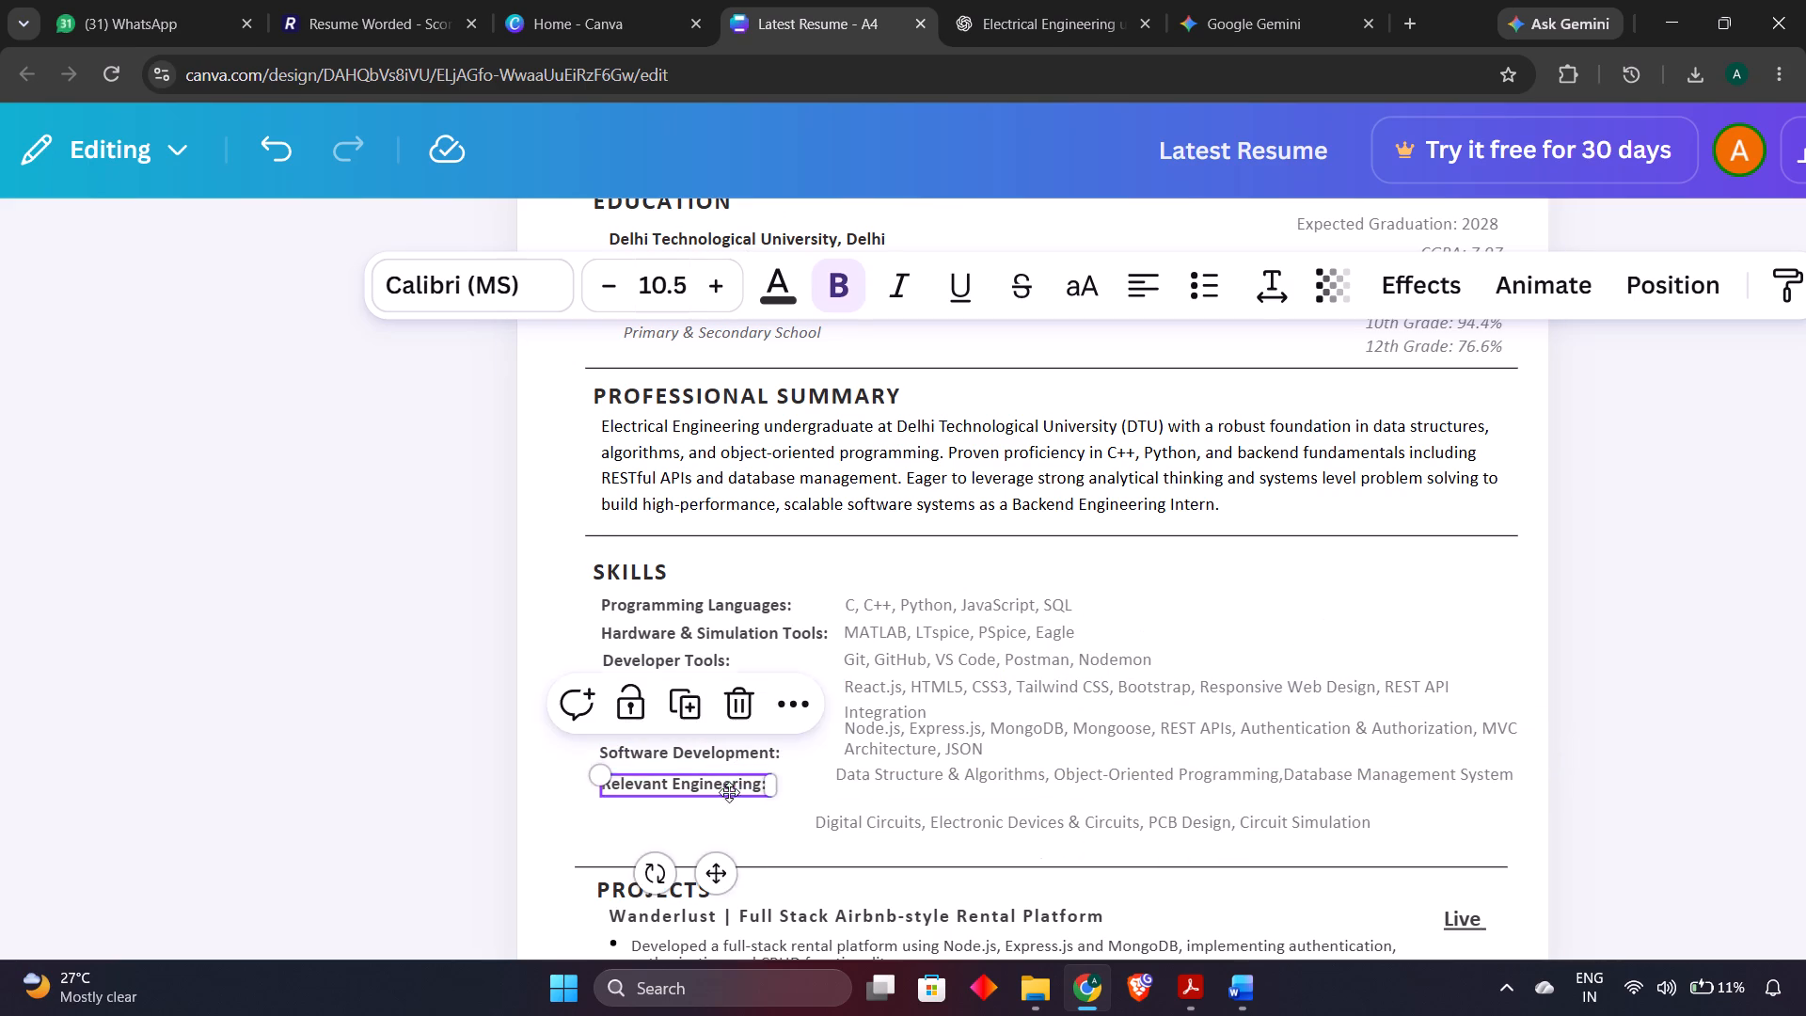
pyautogui.moveTo(729, 792); pyautogui.dragTo(732, 817)
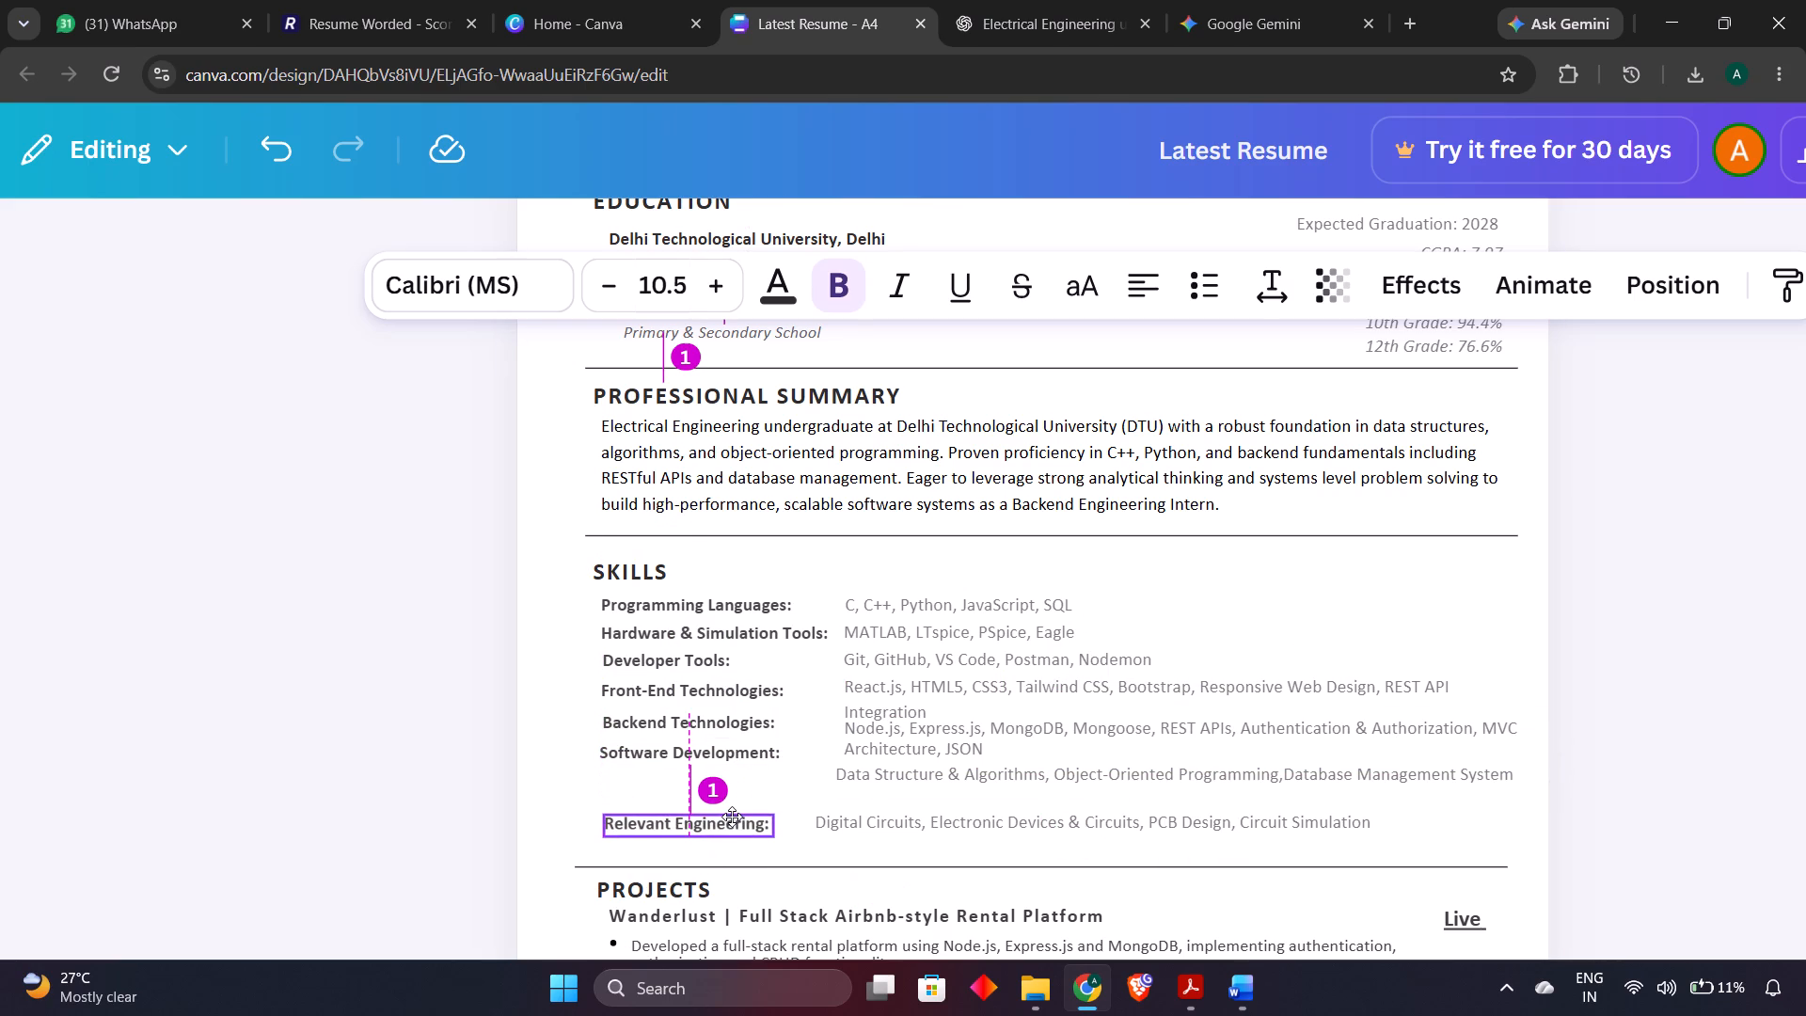
pyautogui.moveTo(732, 817); pyautogui.dragTo(732, 816)
pyautogui.click(784, 788)
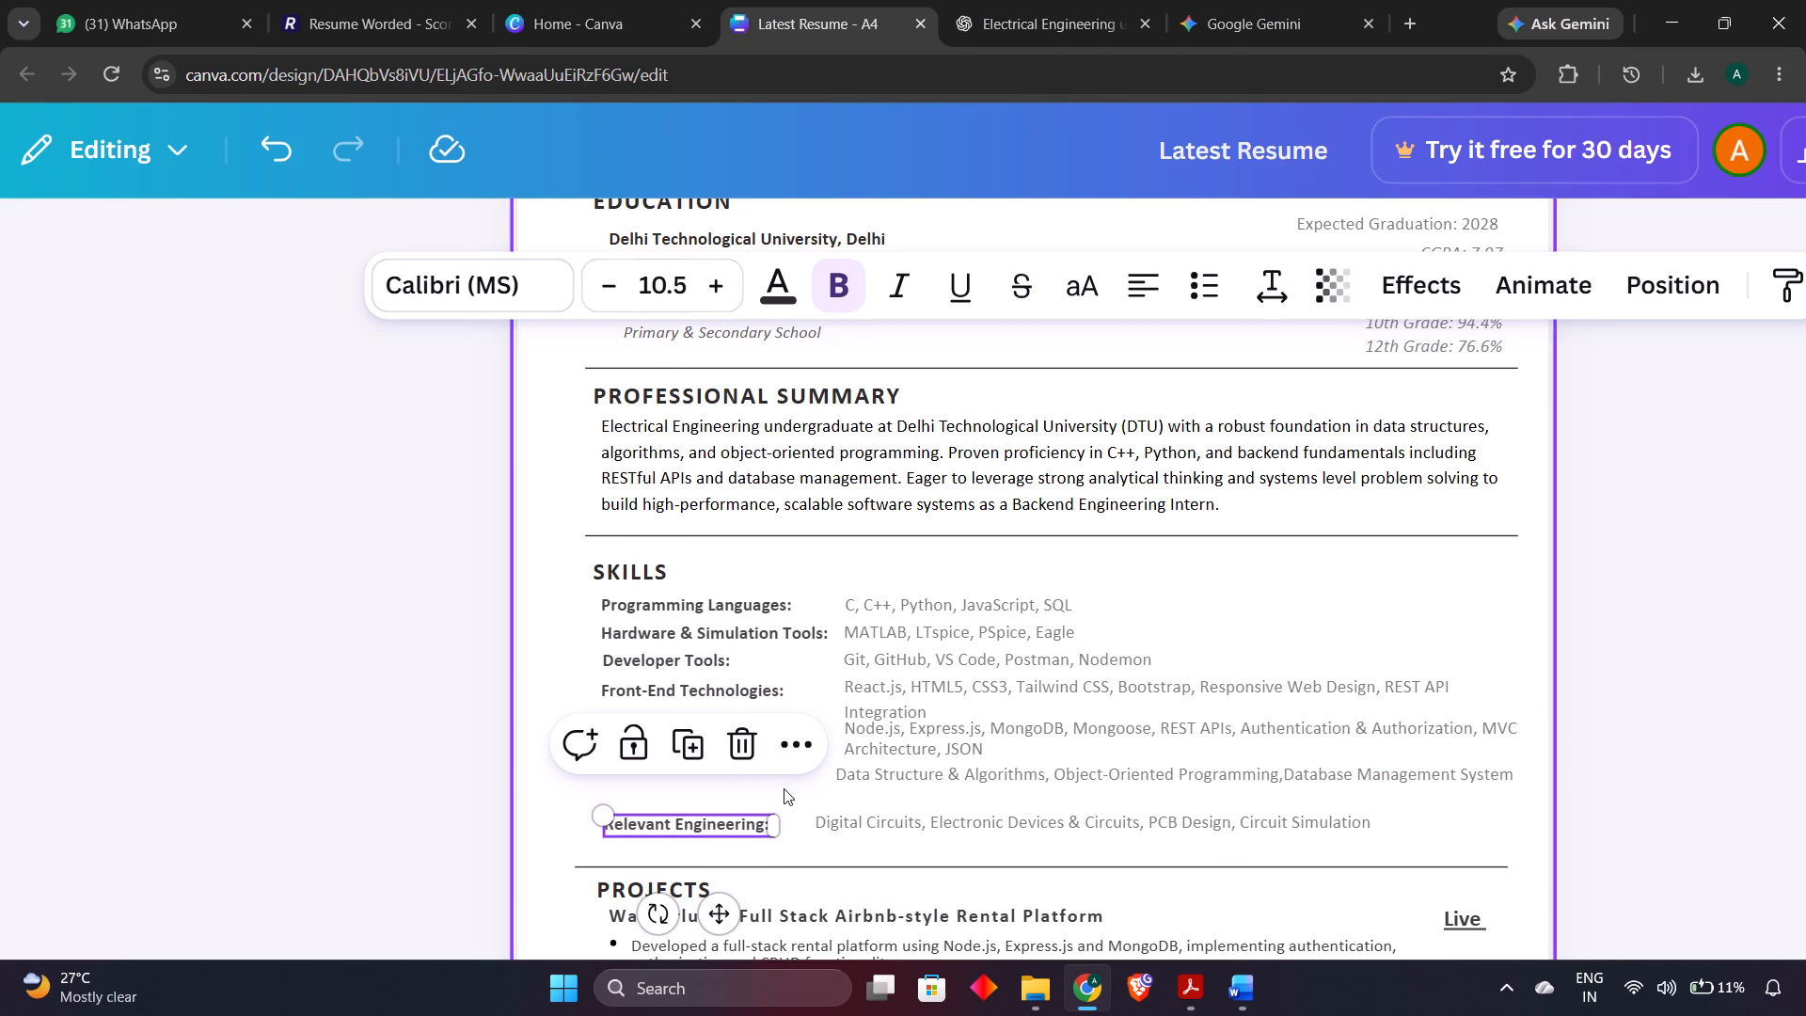
pyautogui.moveTo(773, 760); pyautogui.dragTo(775, 781)
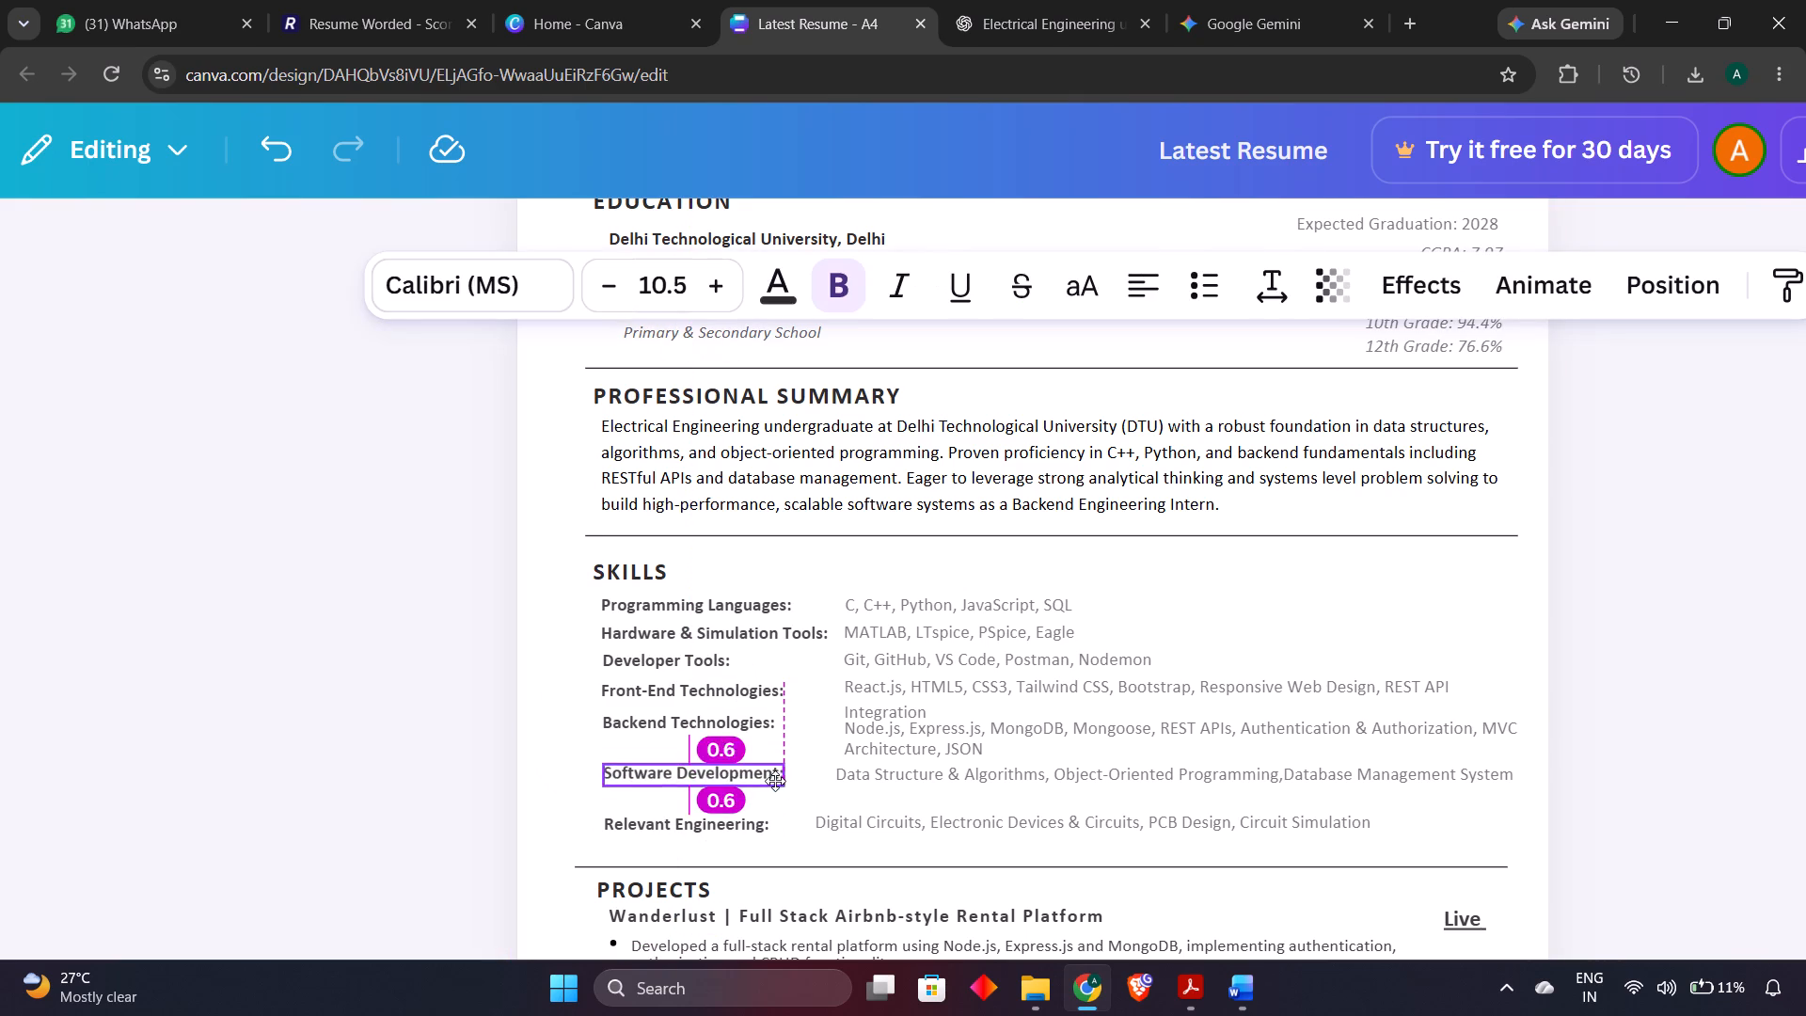
pyautogui.moveTo(775, 781); pyautogui.dragTo(776, 794)
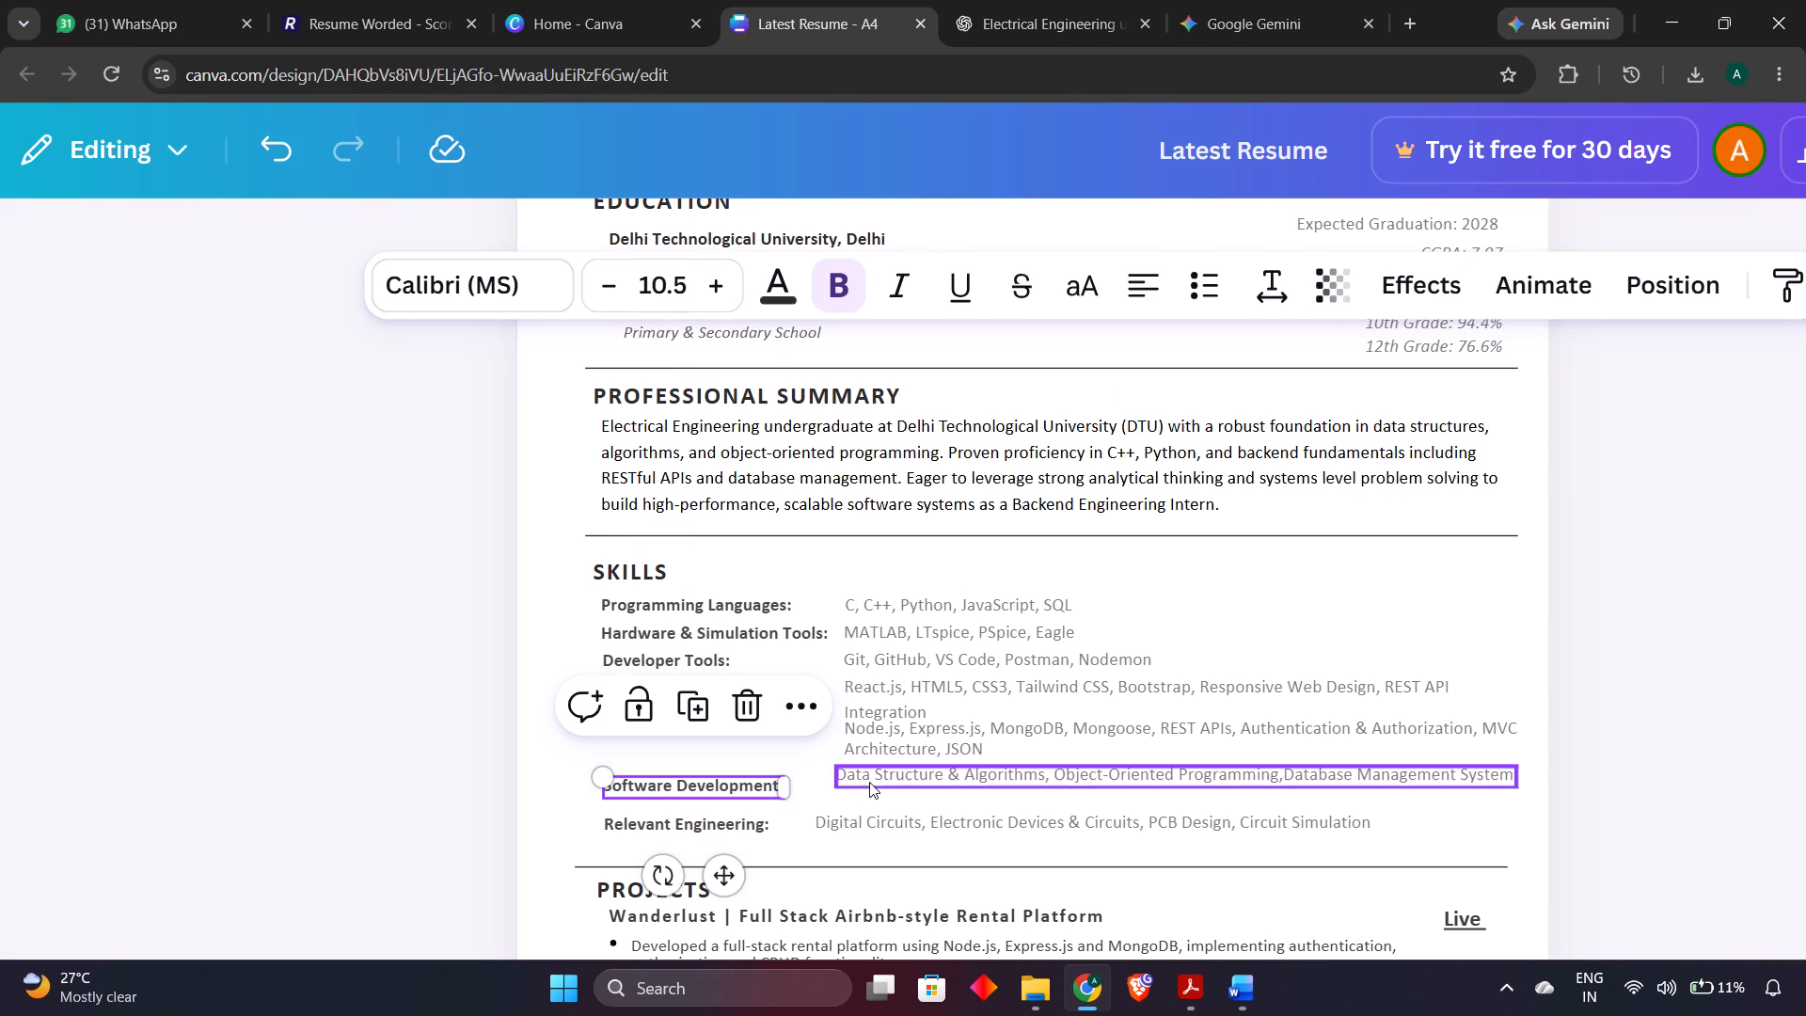
# Shift the Data Structure & Algorithms line slightly right and down so it sits level with the Software Development label.
pyautogui.moveTo(873, 781); pyautogui.dragTo(880, 786)
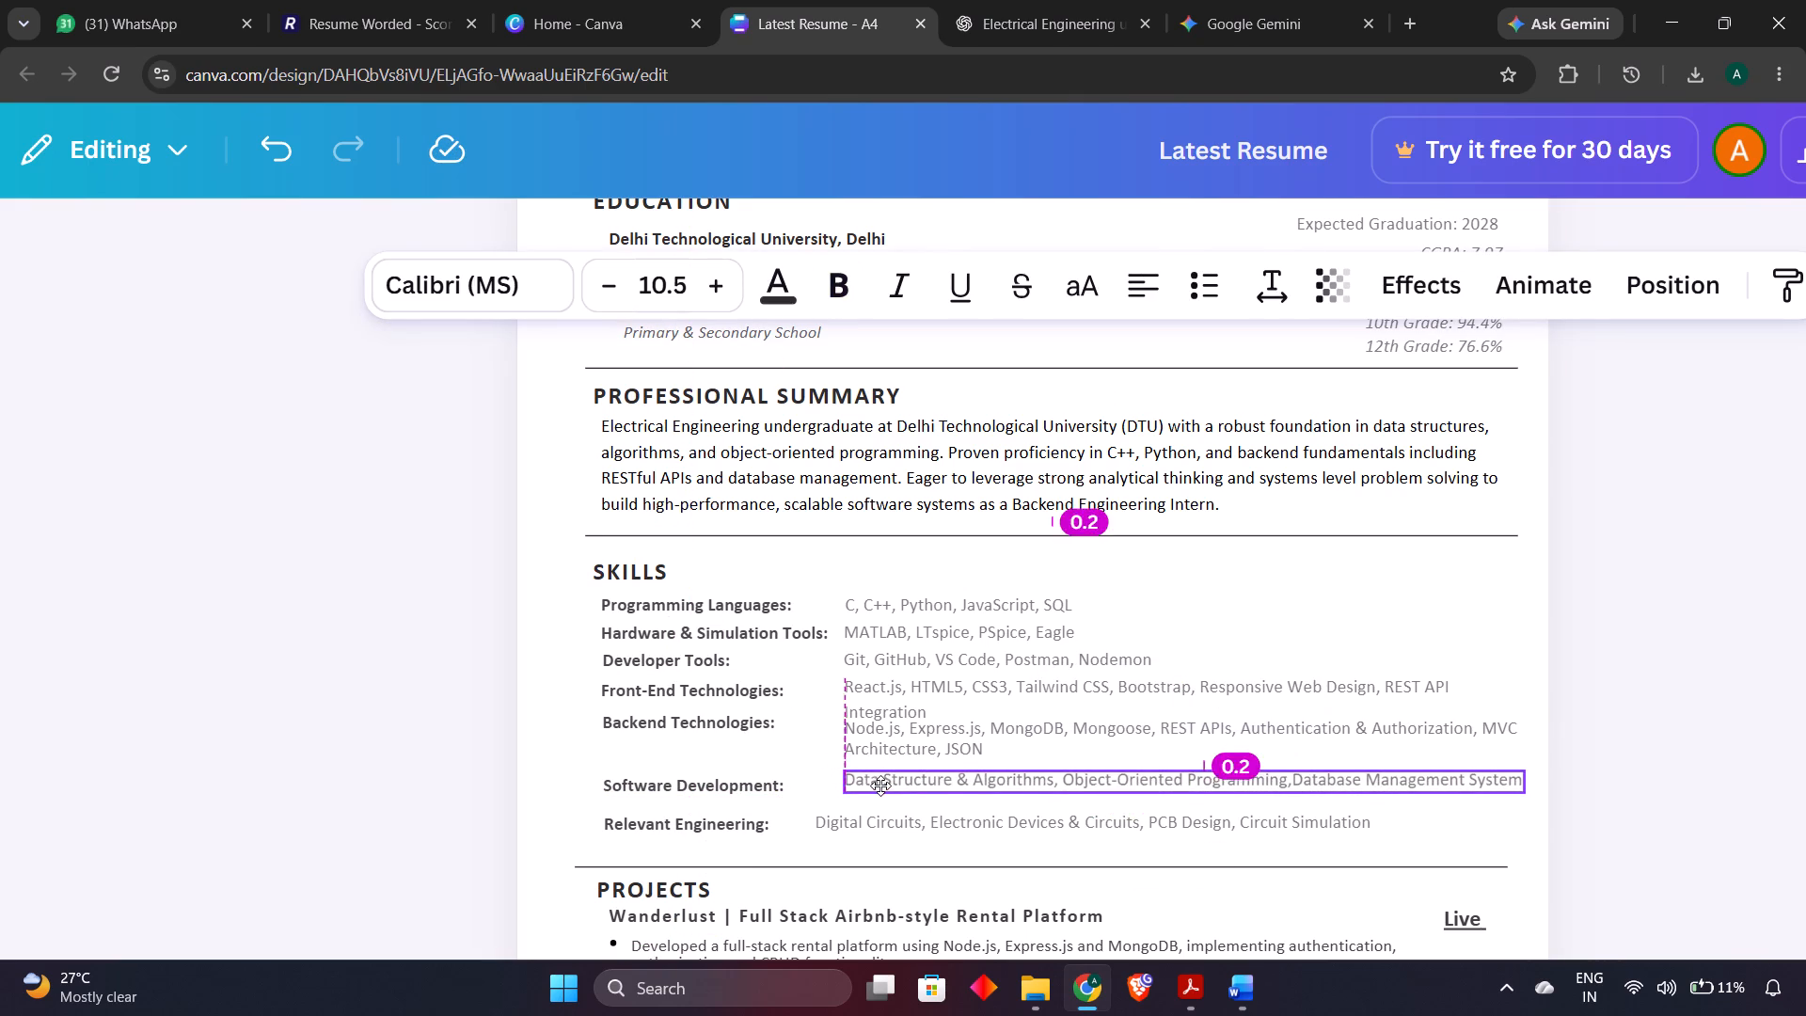
pyautogui.moveTo(880, 786); pyautogui.dragTo(882, 789)
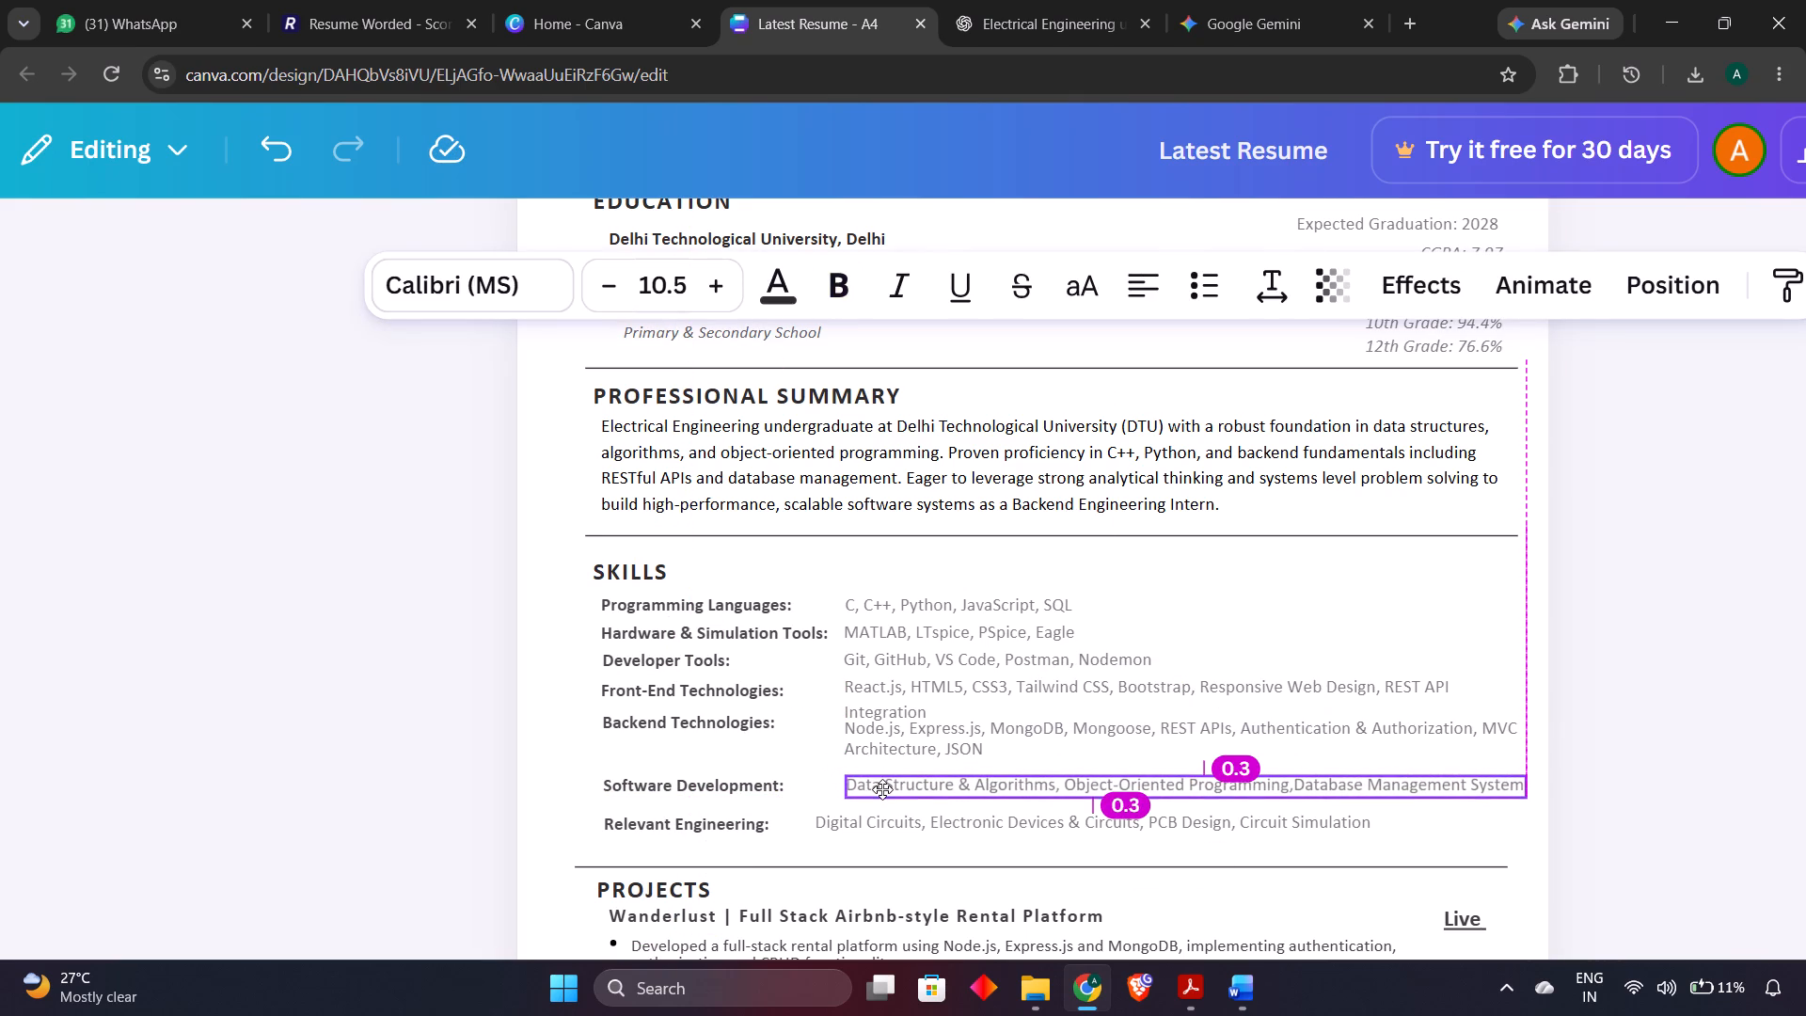
pyautogui.moveTo(882, 789); pyautogui.dragTo(882, 791)
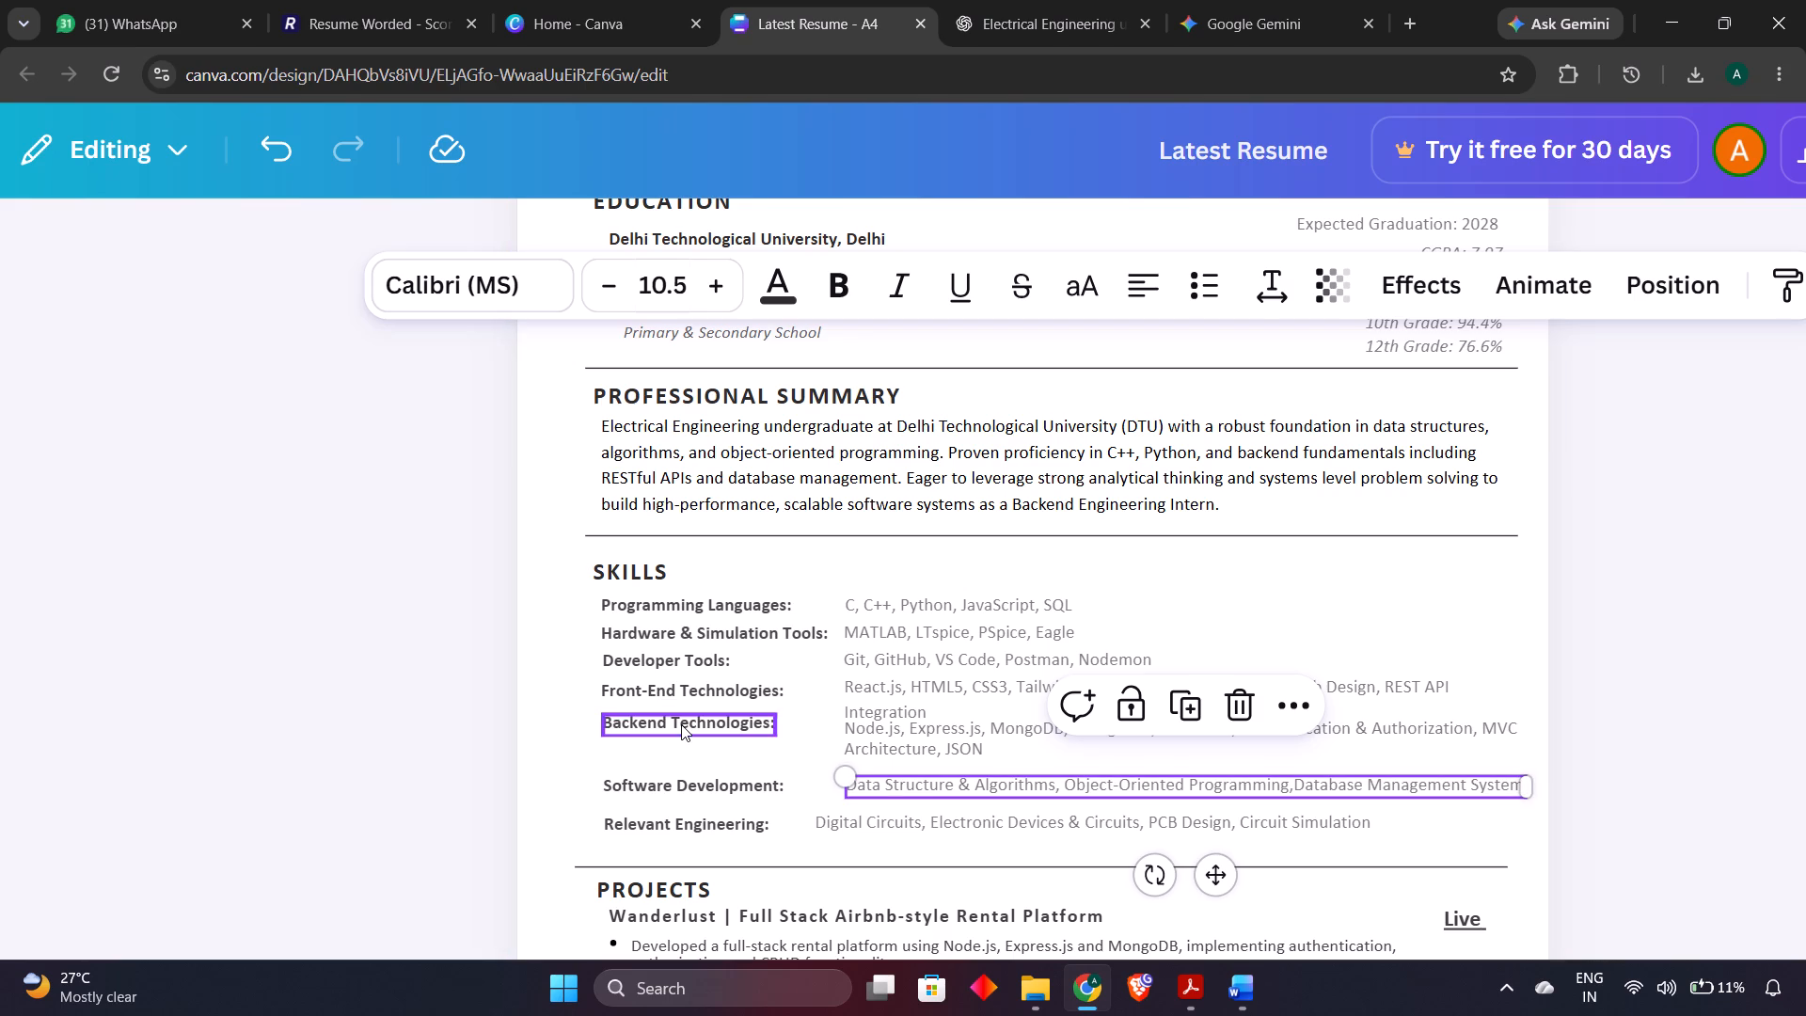
# Lower the Backend Technologies label and its Node.js values slightly to clear the wrapped Front-End Technologies text.
pyautogui.moveTo(682, 724); pyautogui.dragTo(683, 735)
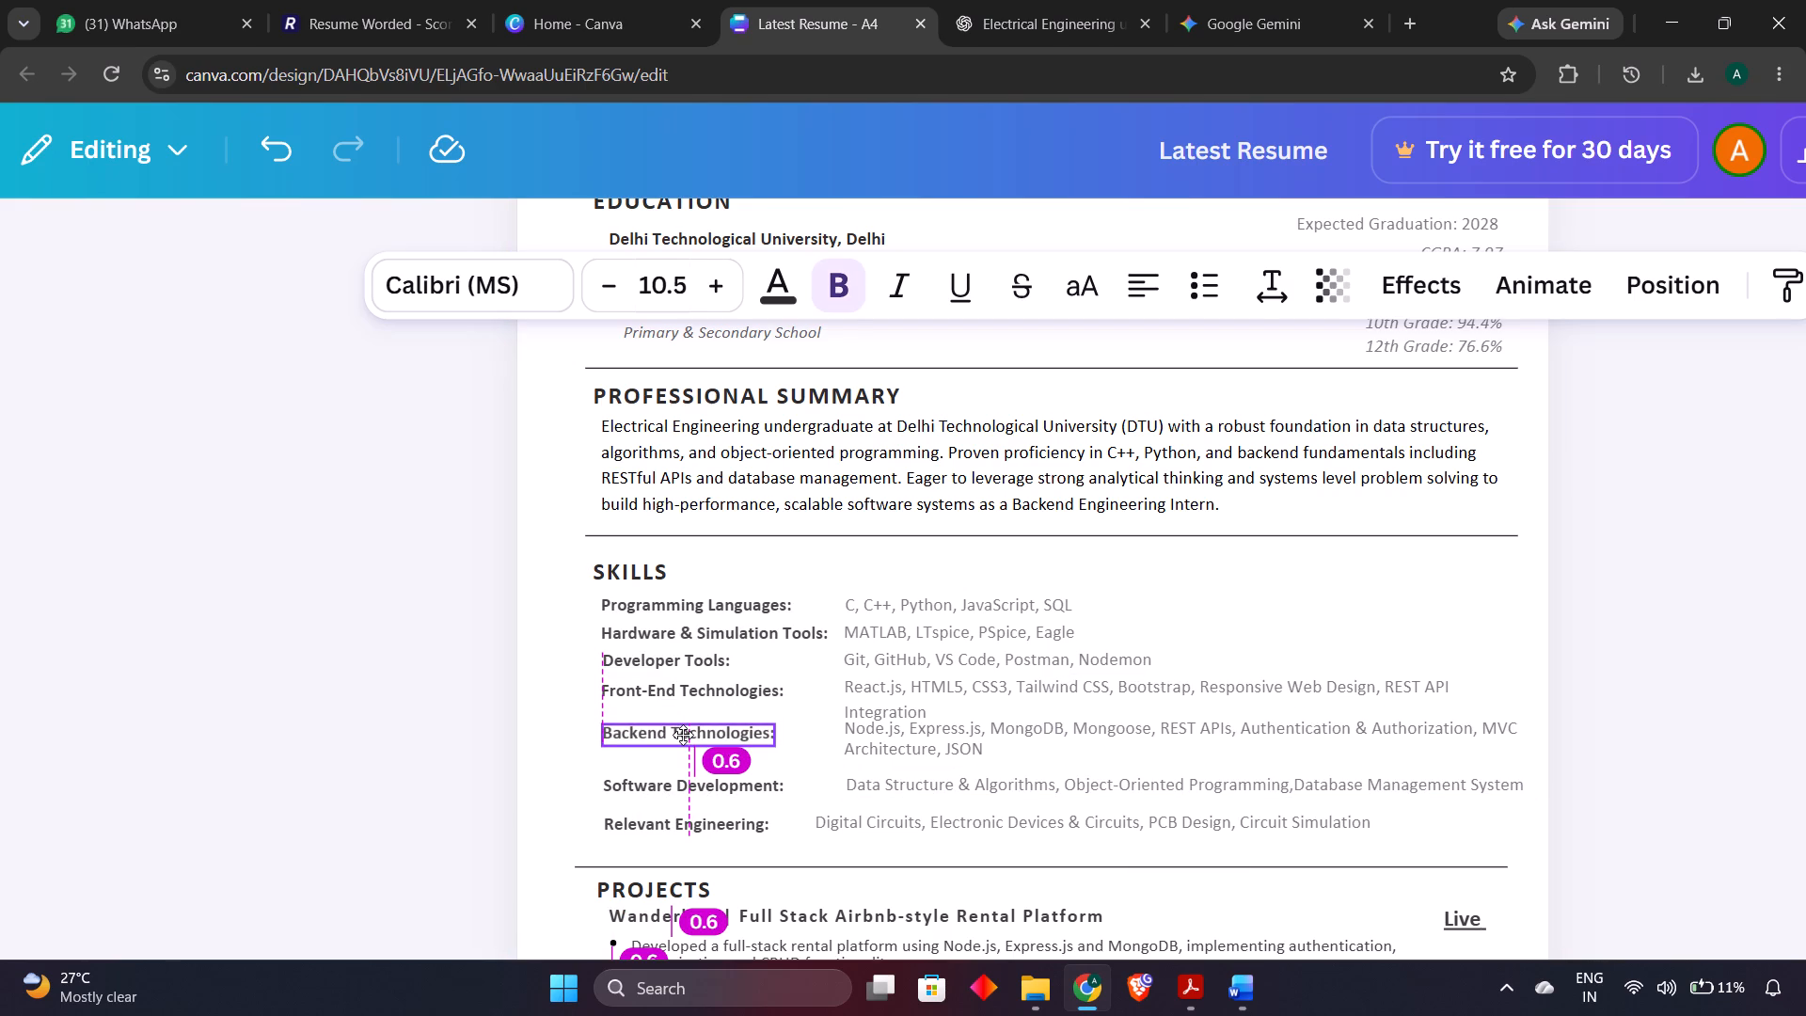
pyautogui.moveTo(683, 735); pyautogui.dragTo(683, 736)
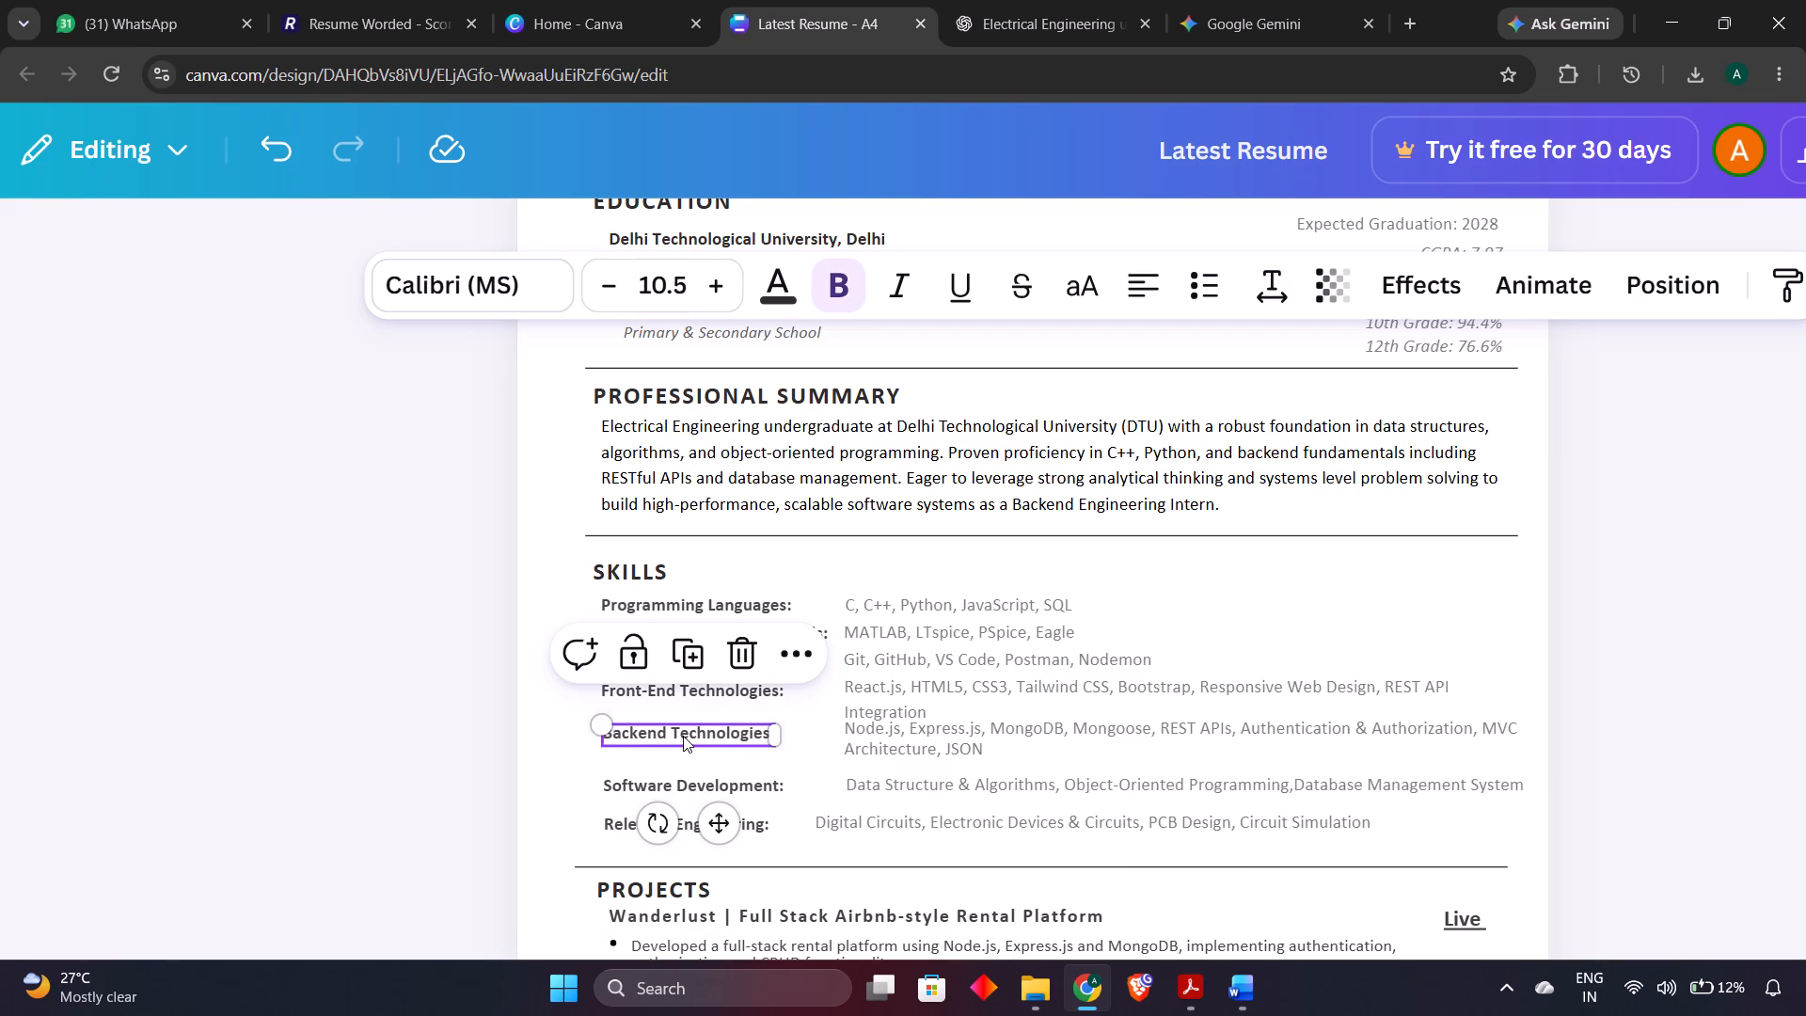
pyautogui.click(856, 733)
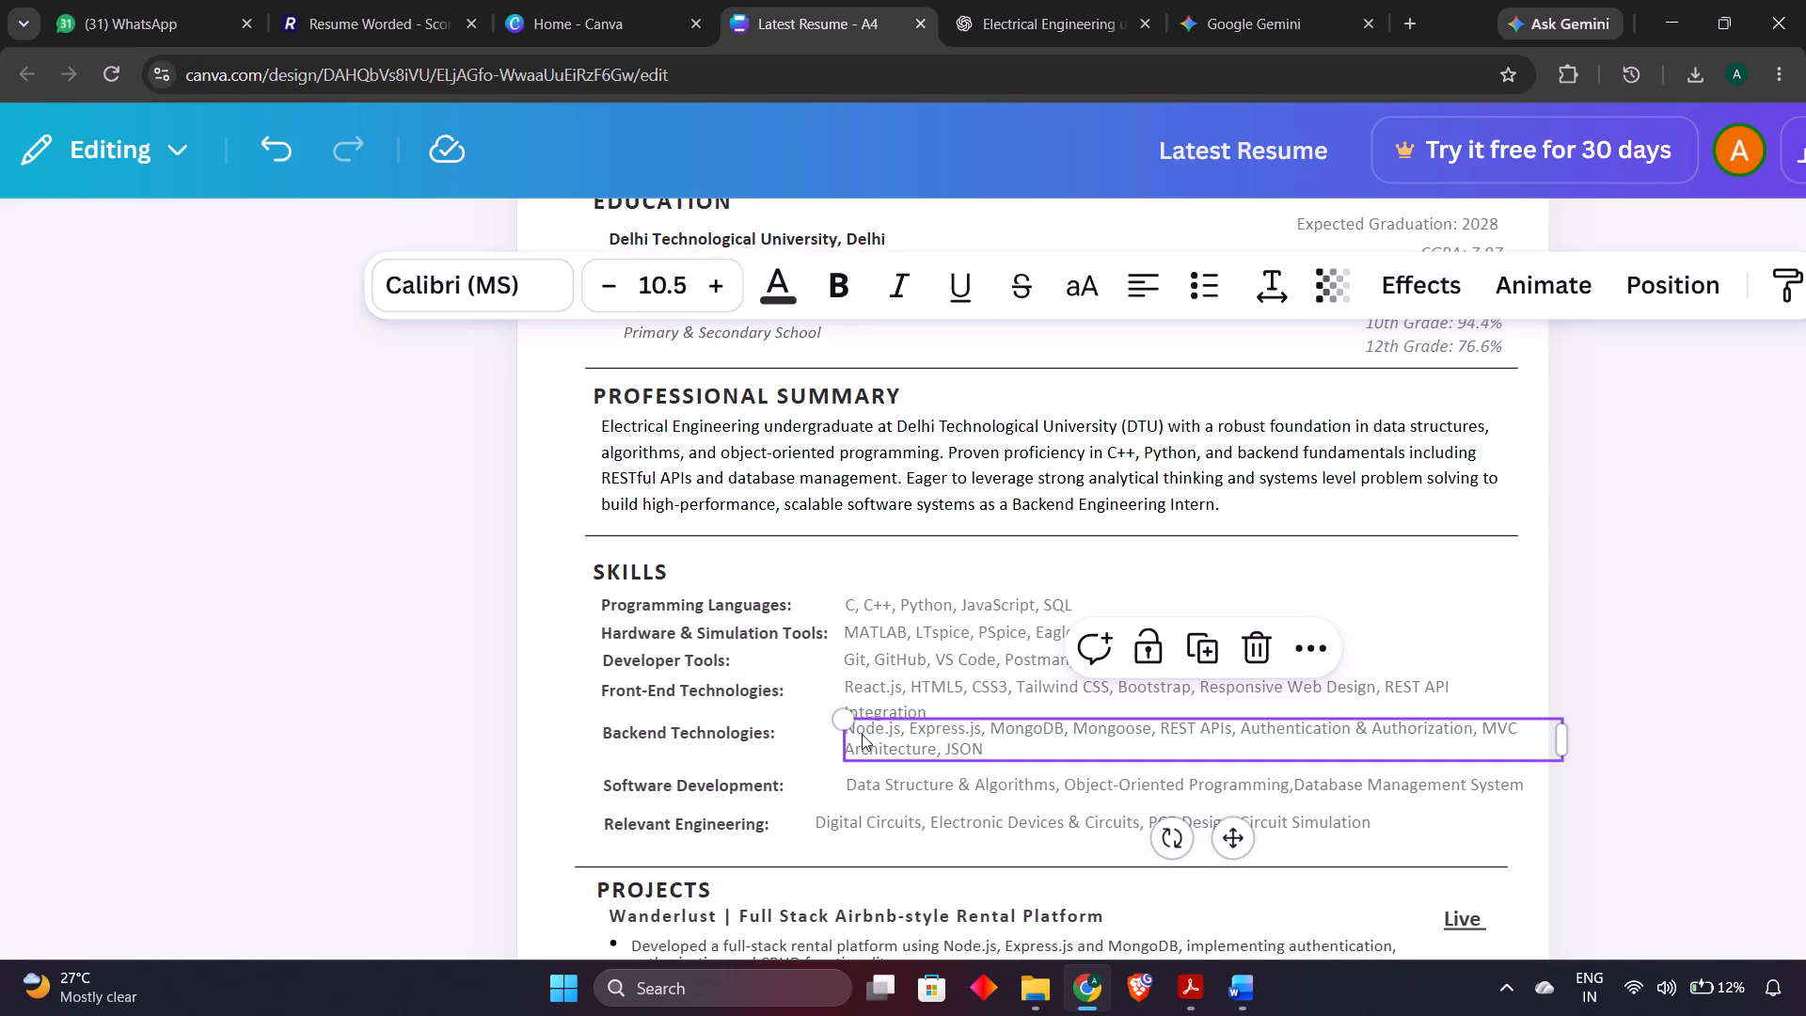
pyautogui.click(874, 734)
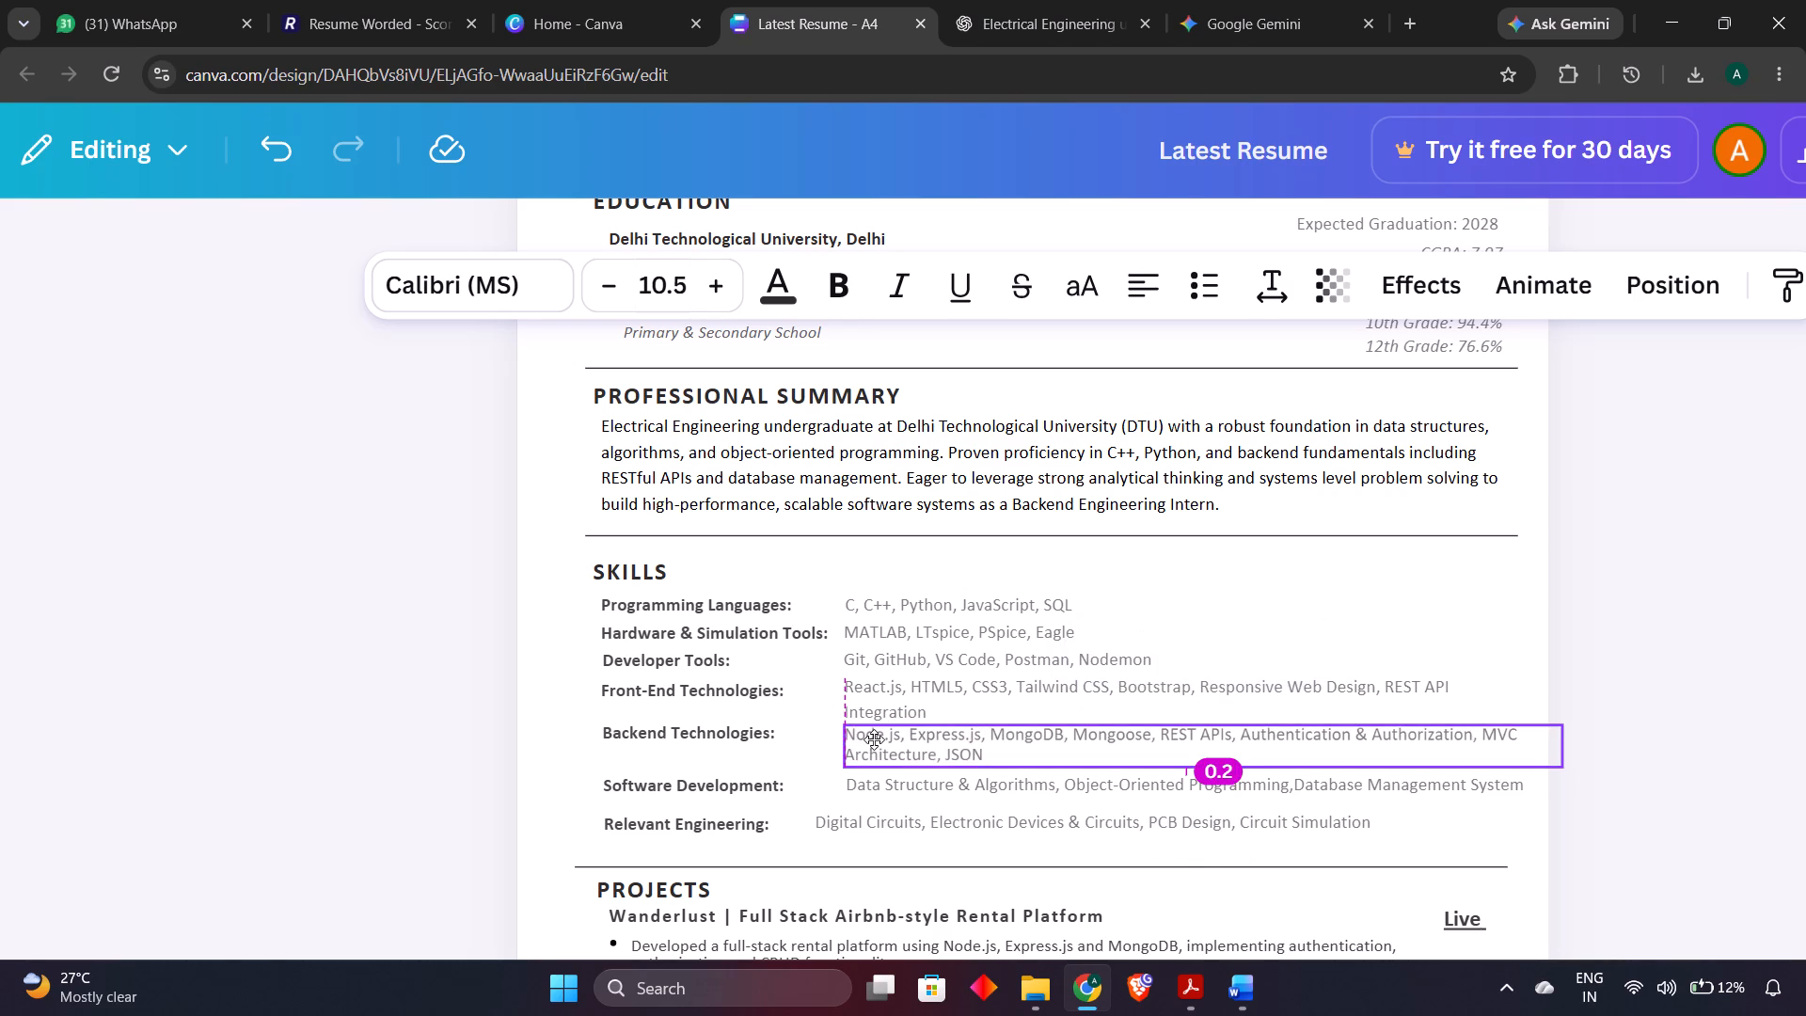
pyautogui.click(877, 709)
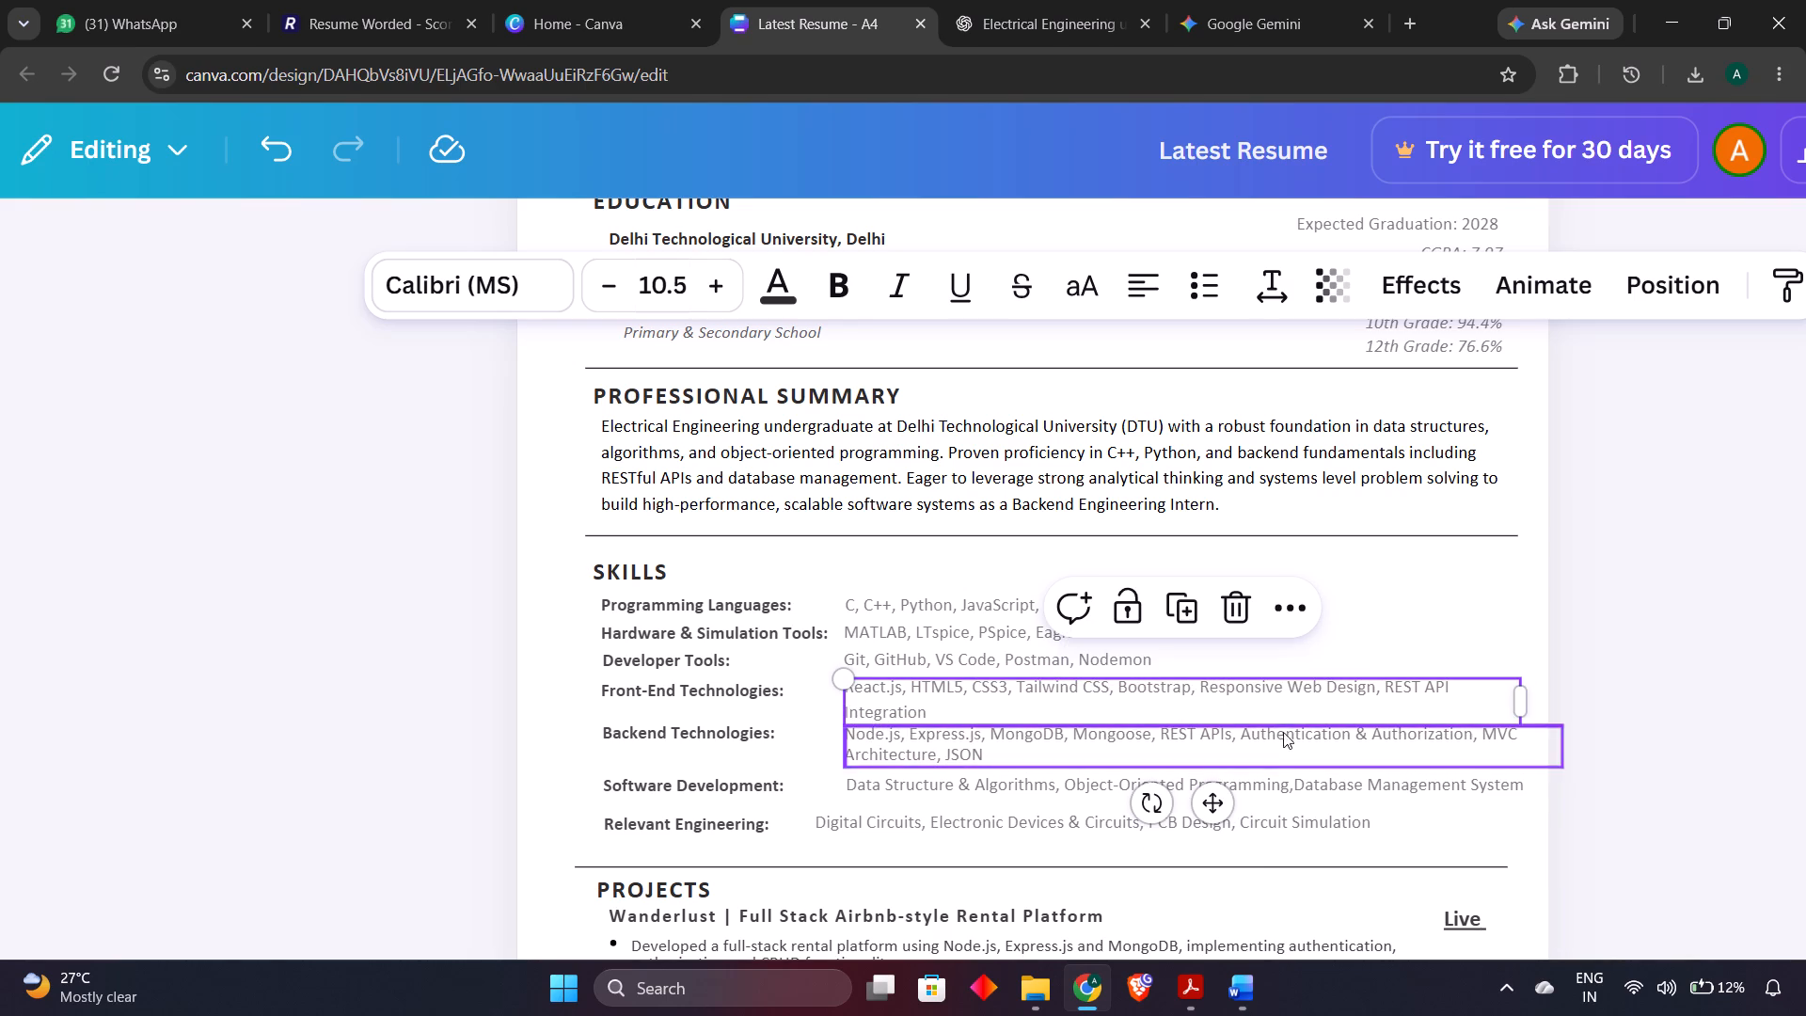
# Align the Software Development and Relevant Engineering values with the left edge of the skill values above.
pyautogui.click(895, 784)
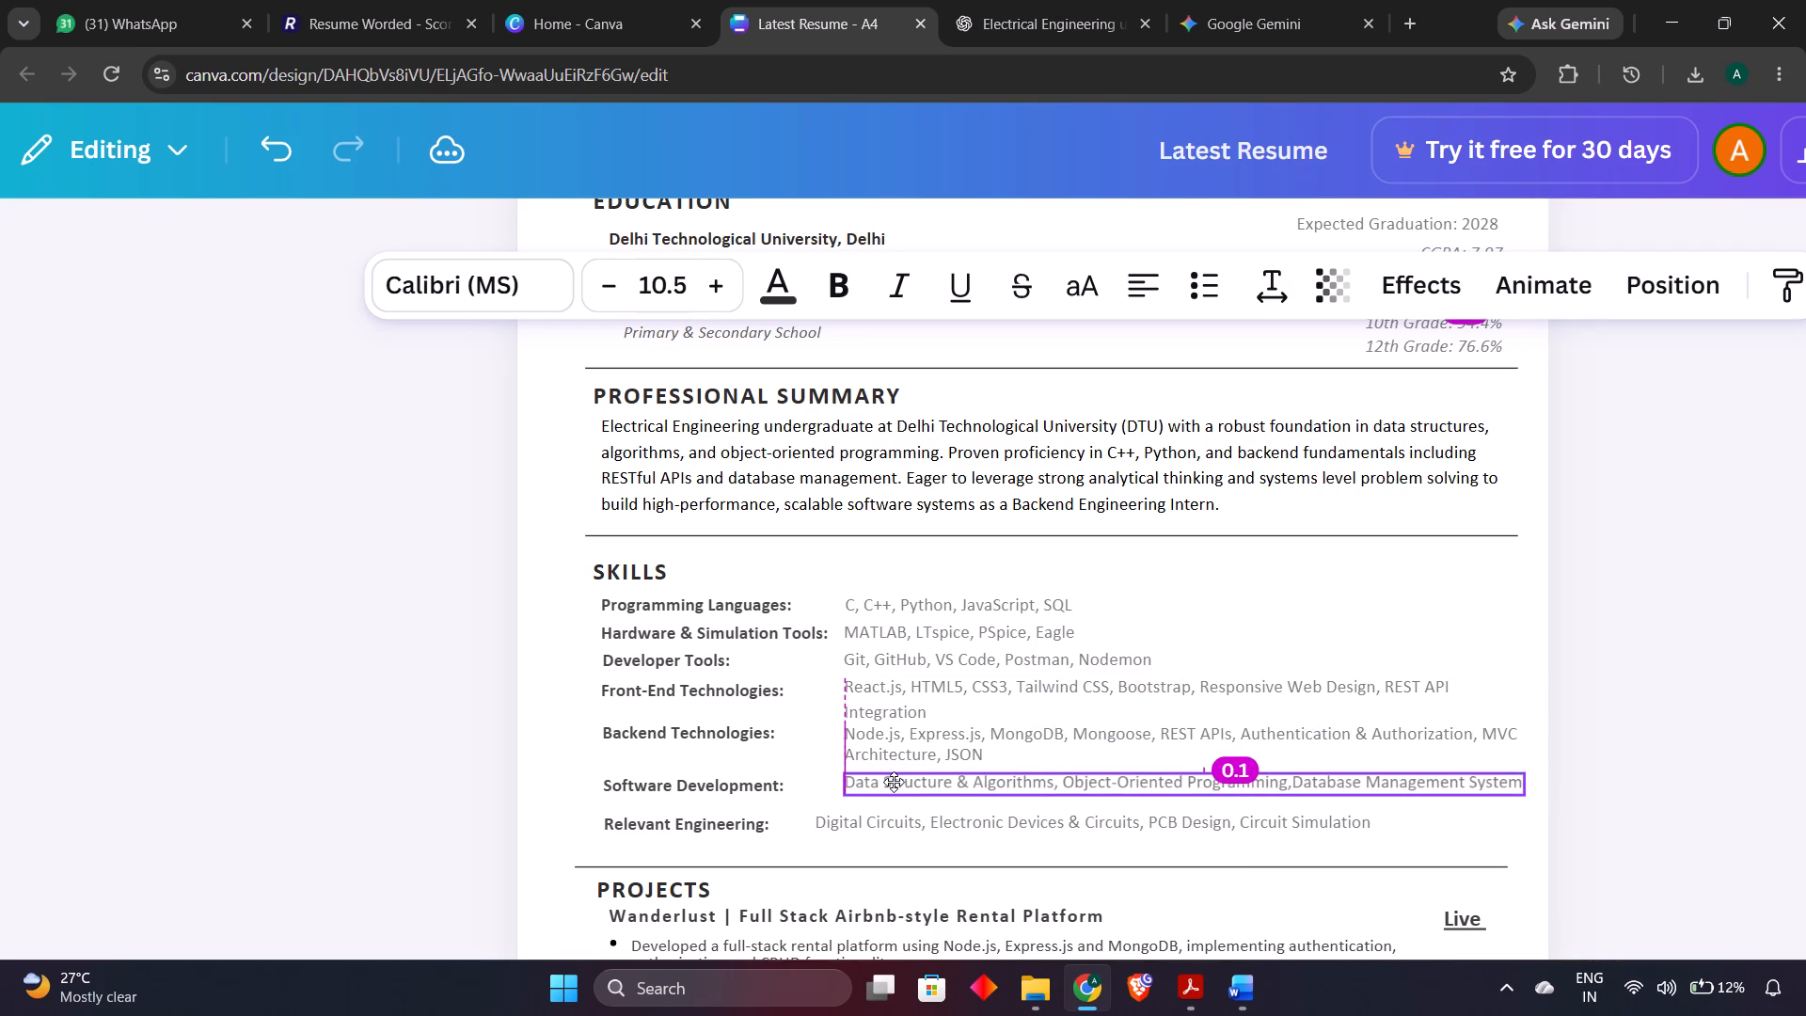
pyautogui.click(886, 786)
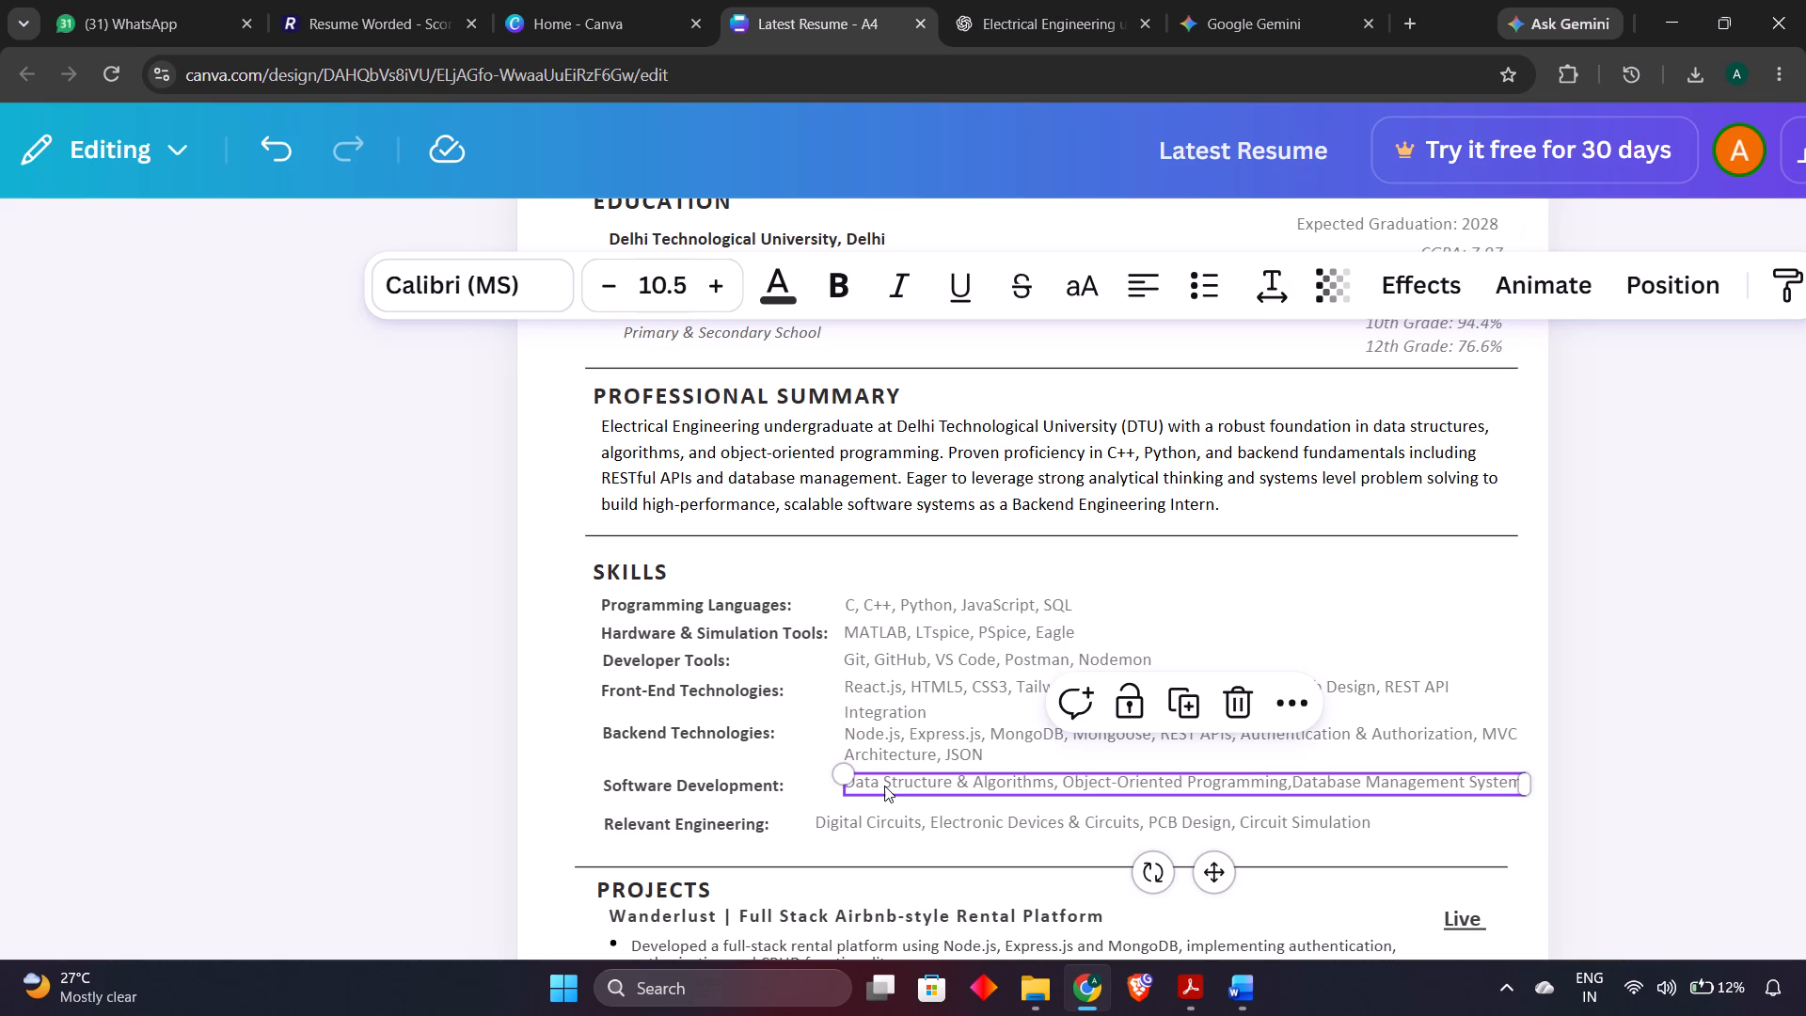
pyautogui.moveTo(864, 813); pyautogui.dragTo(894, 813)
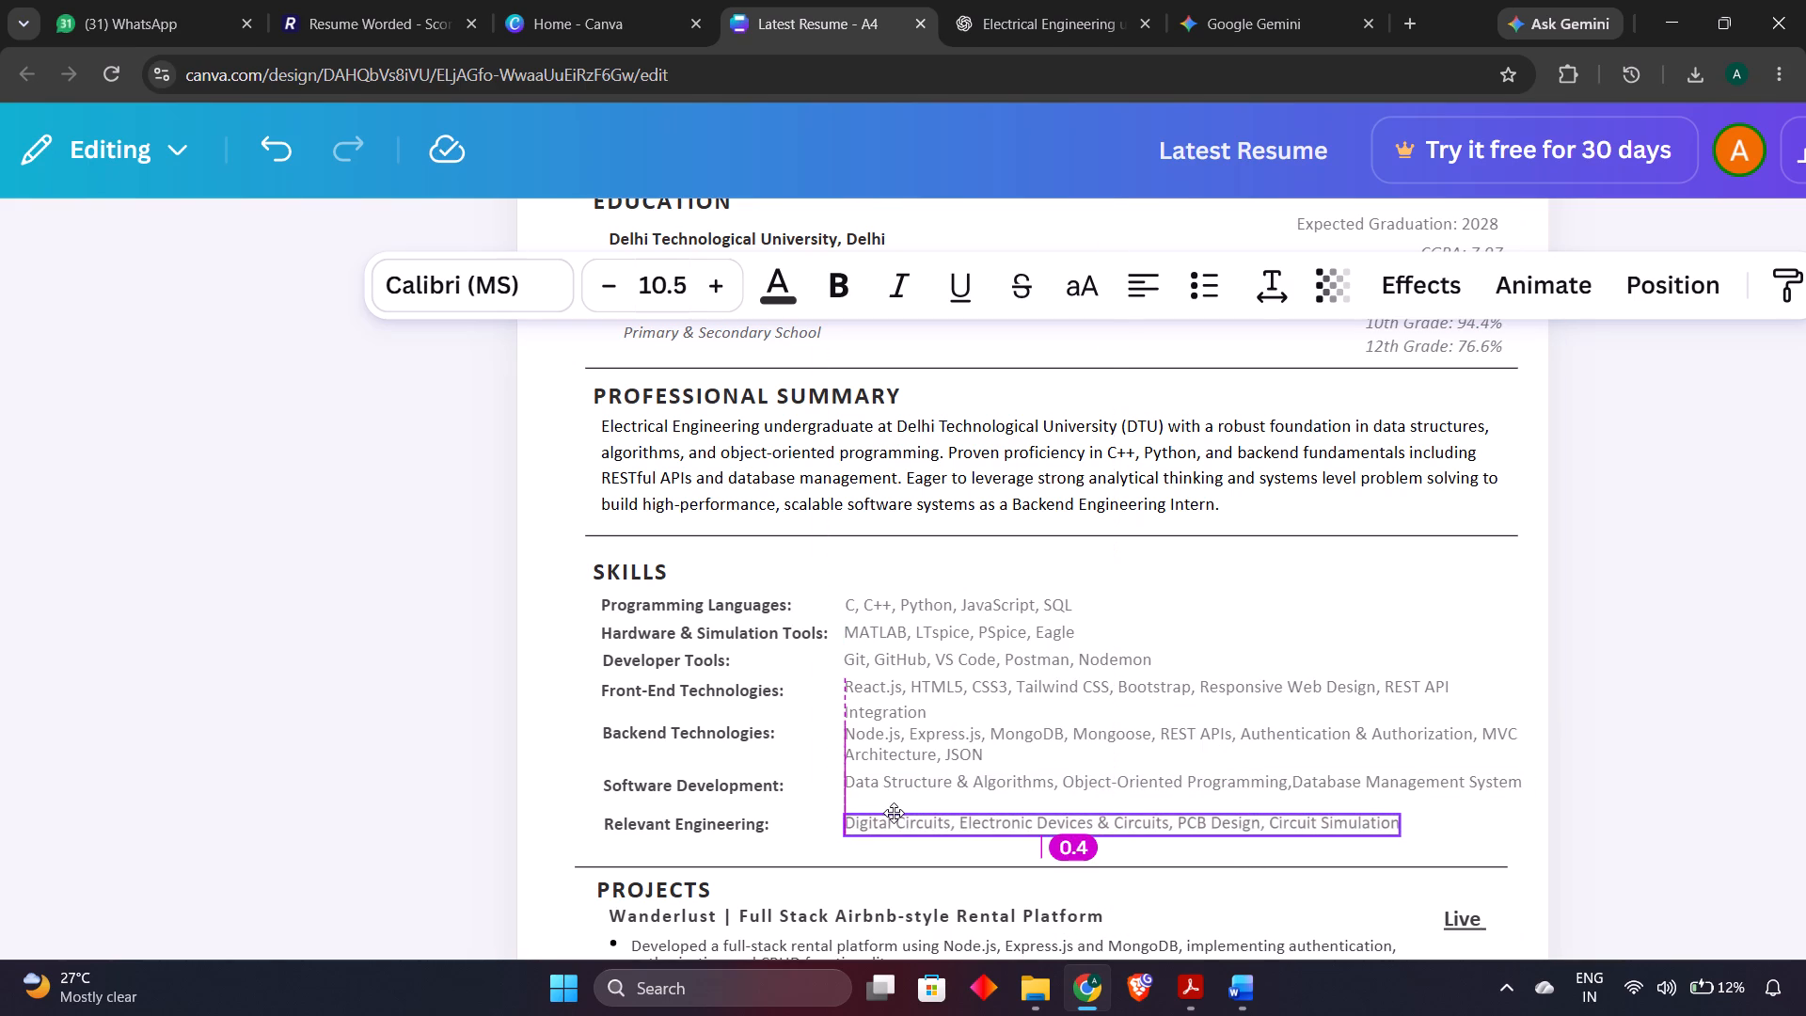
pyautogui.moveTo(894, 813); pyautogui.dragTo(893, 813)
pyautogui.click(1615, 702)
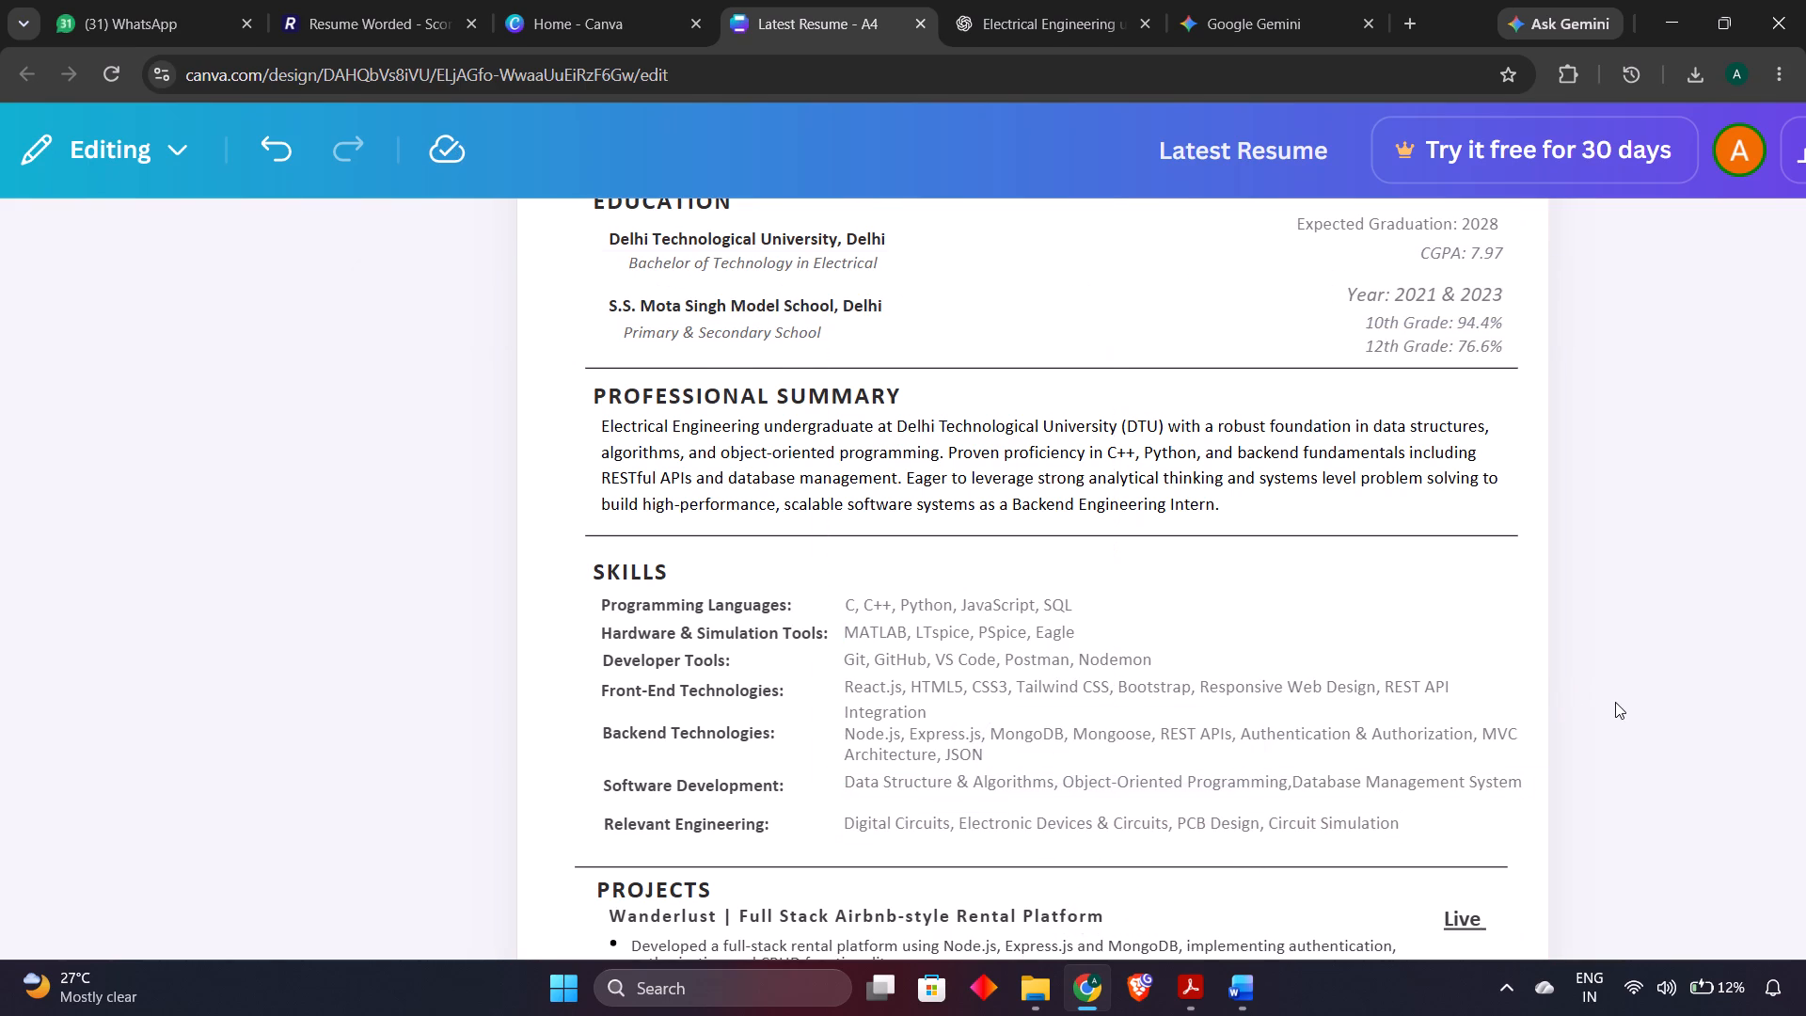
# Line up the three bullet dots of the PCB-Based Sensor Fire Alarm System project vertically beside their text lines.
pyautogui.scroll(-1, 1615, 702)
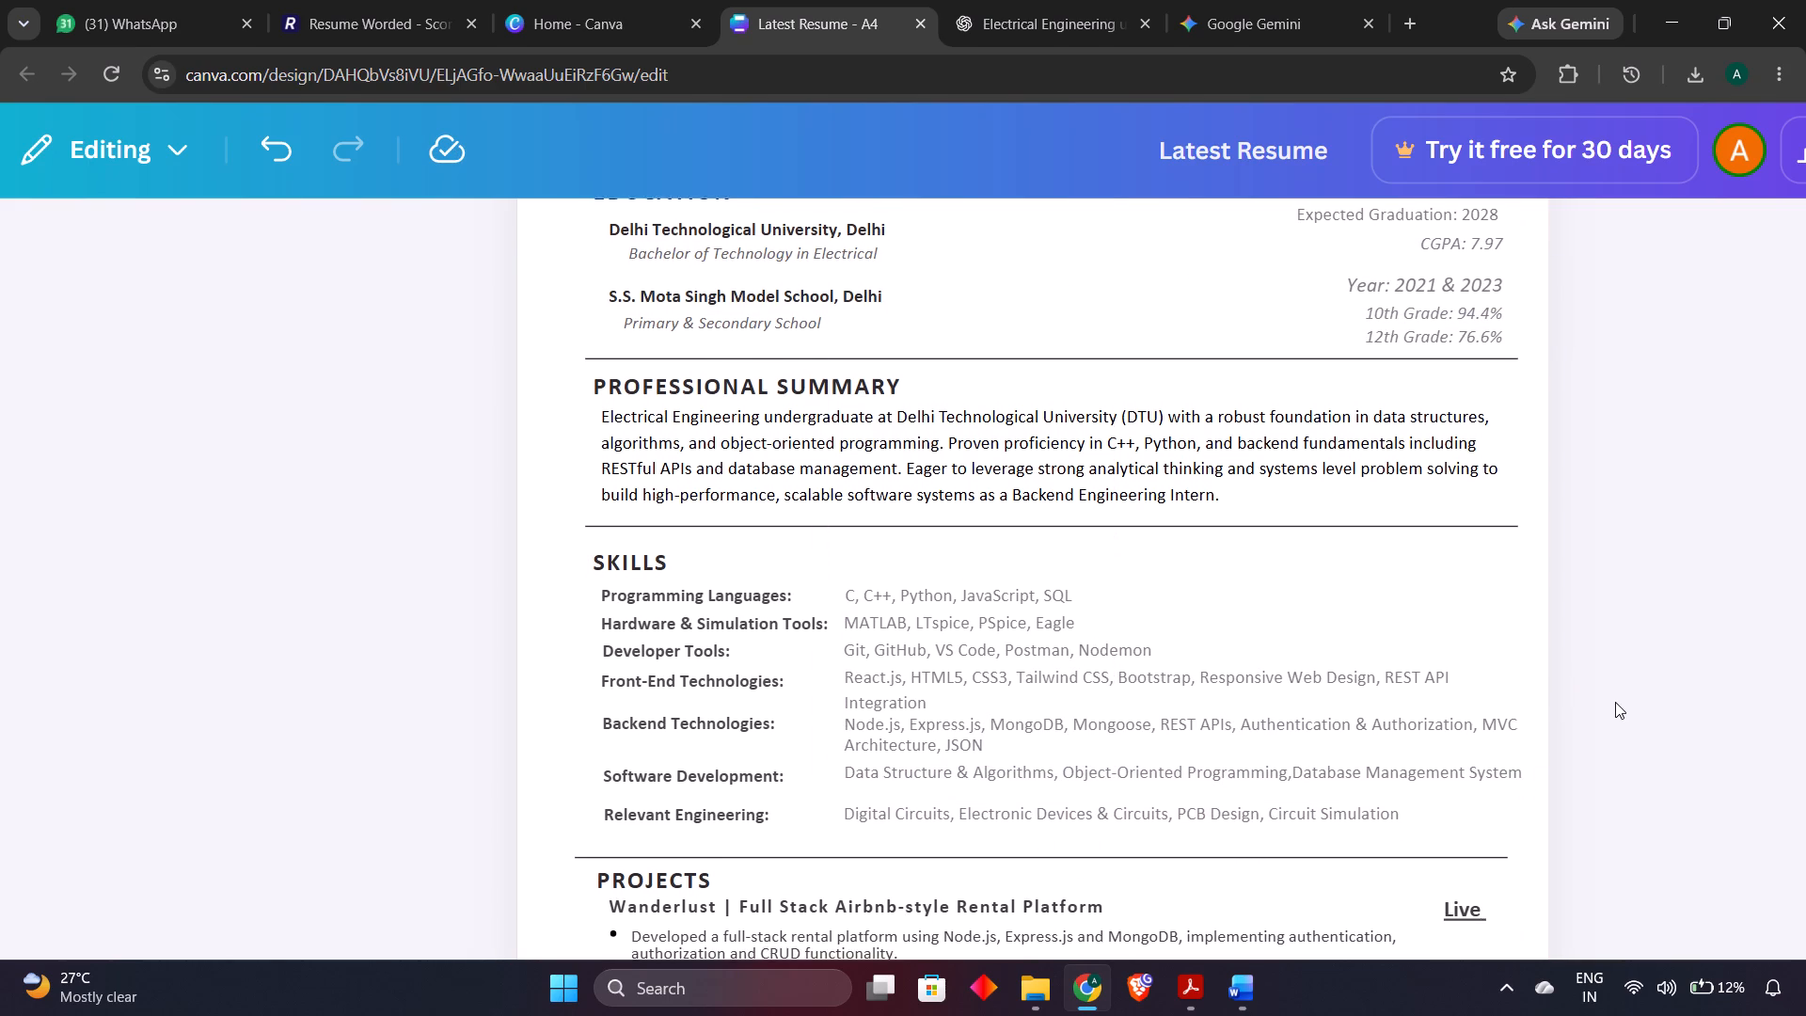
pyautogui.scroll(-1, 1615, 702)
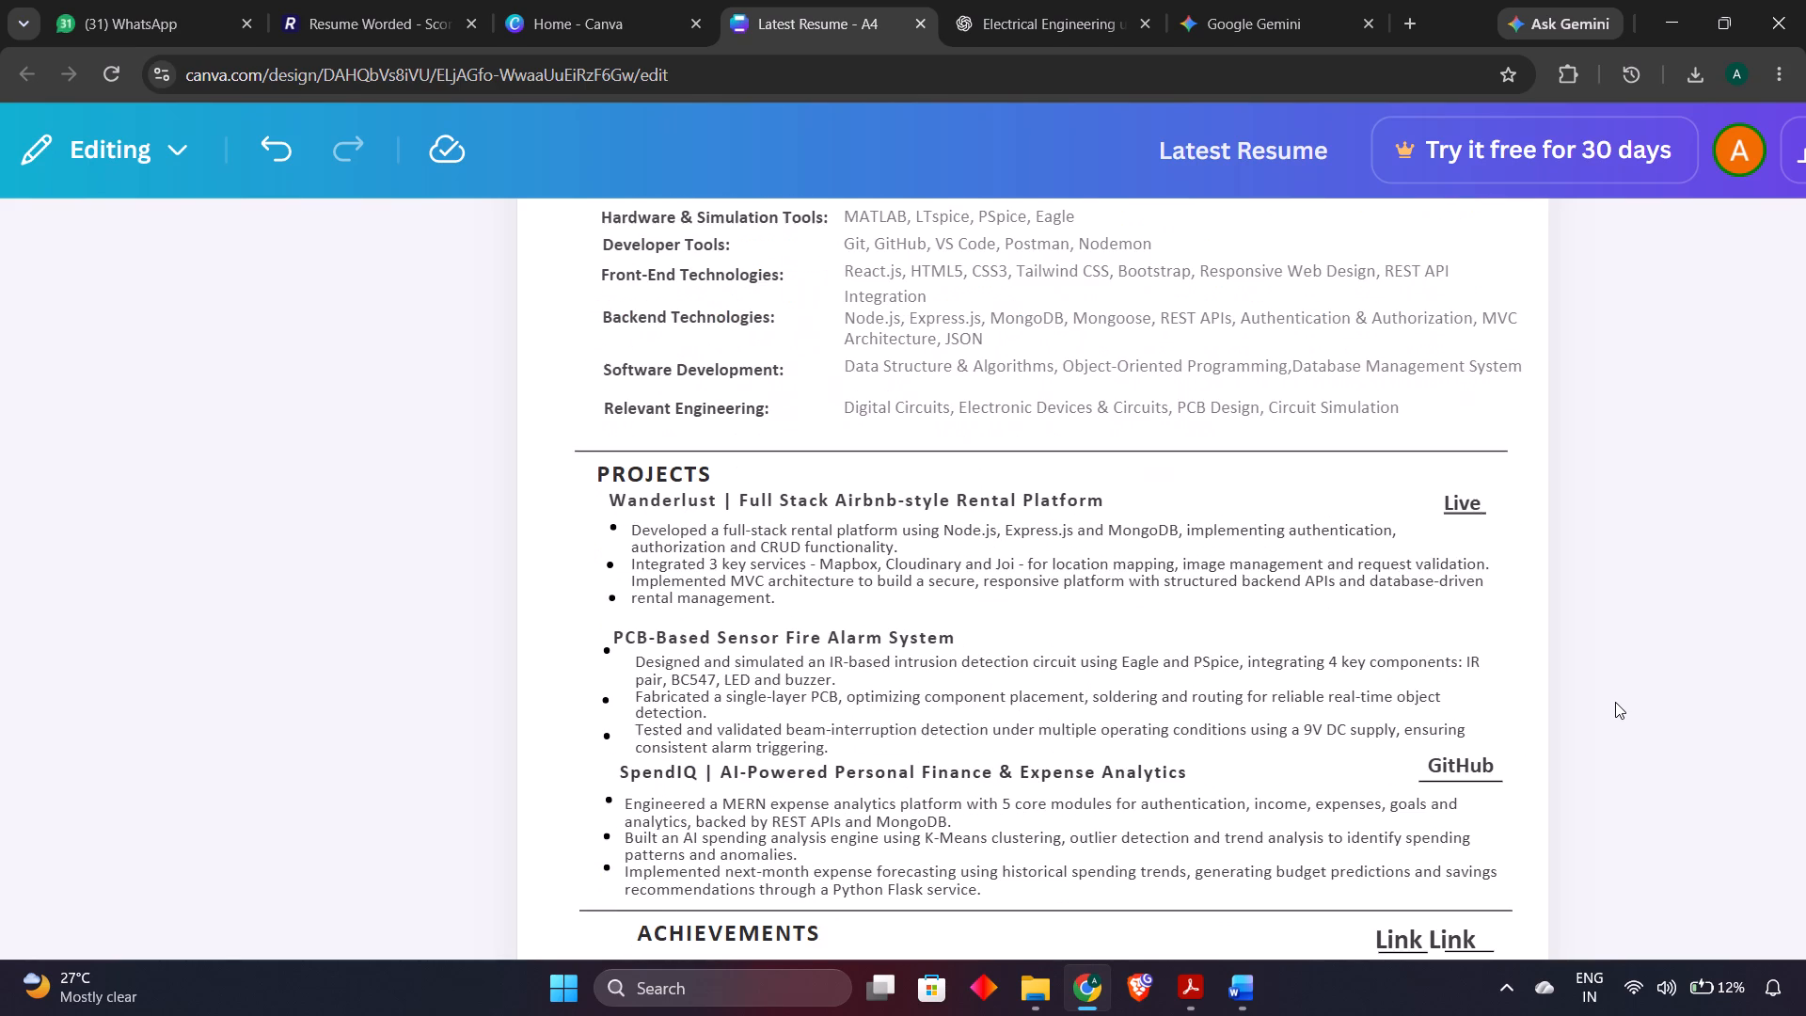
pyautogui.scroll(-1, 1615, 702)
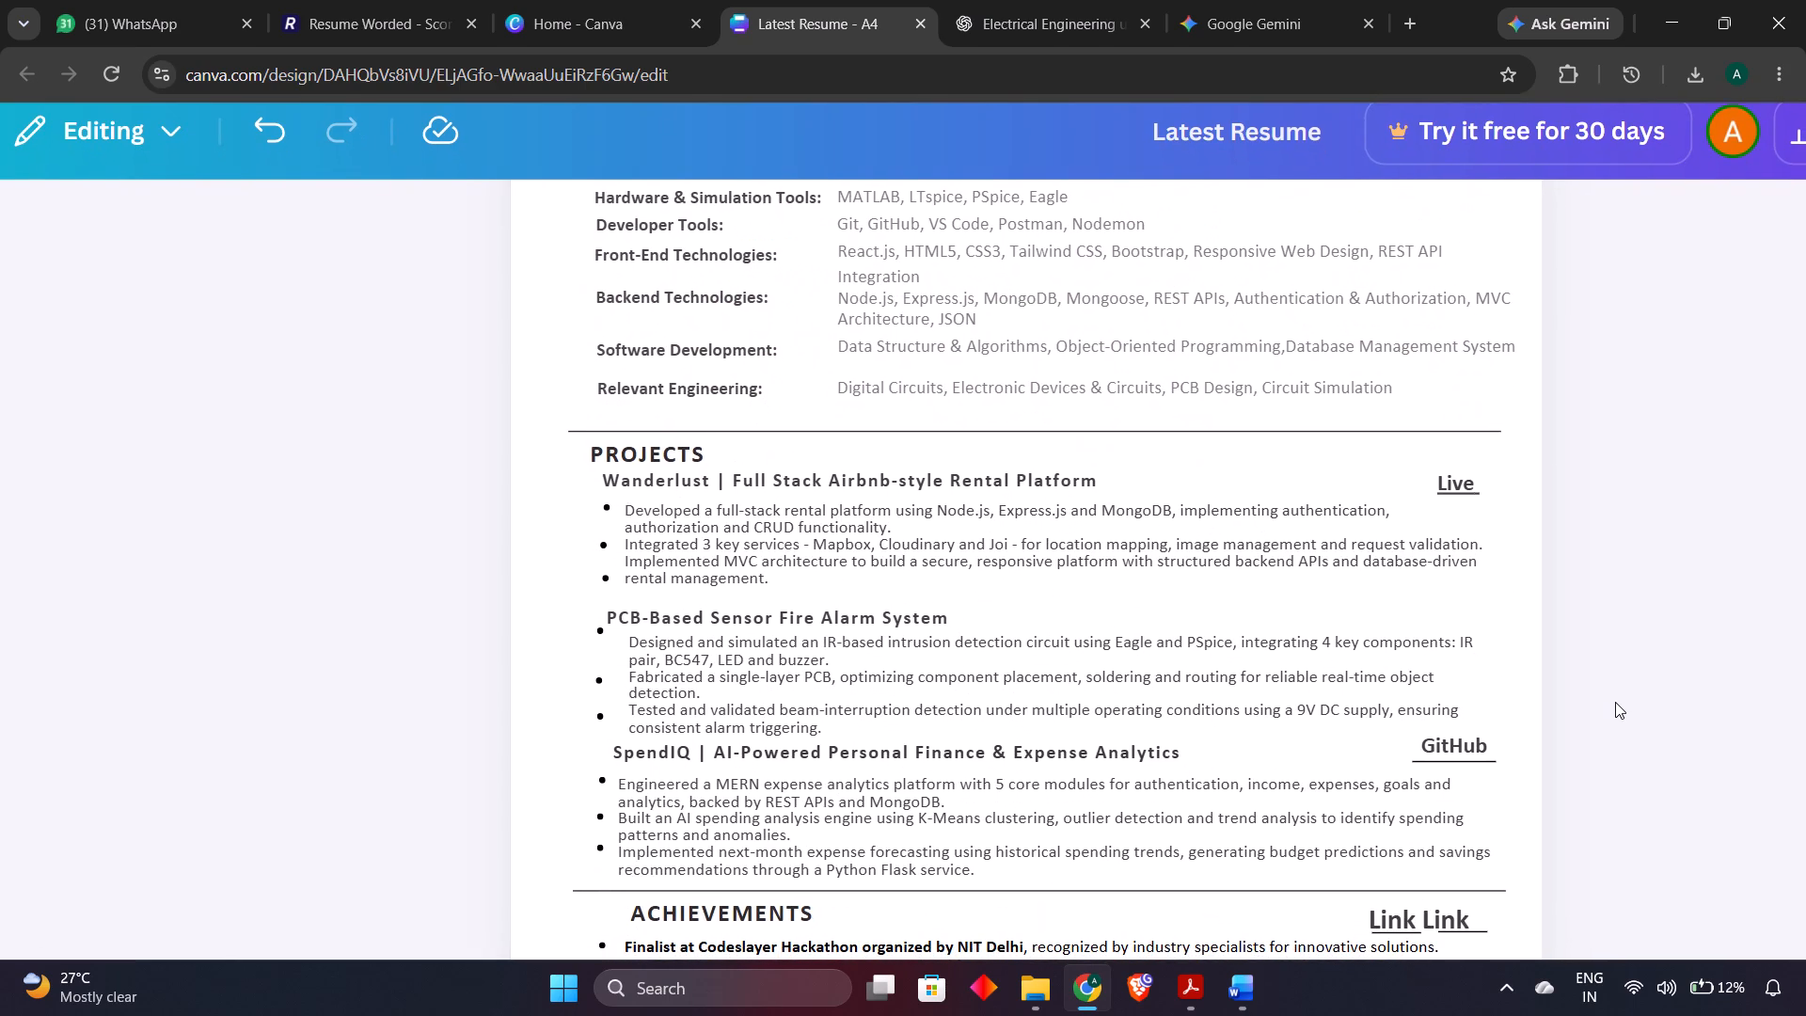
pyautogui.click(596, 627)
pyautogui.moveTo(626, 724); pyautogui.dragTo(630, 739)
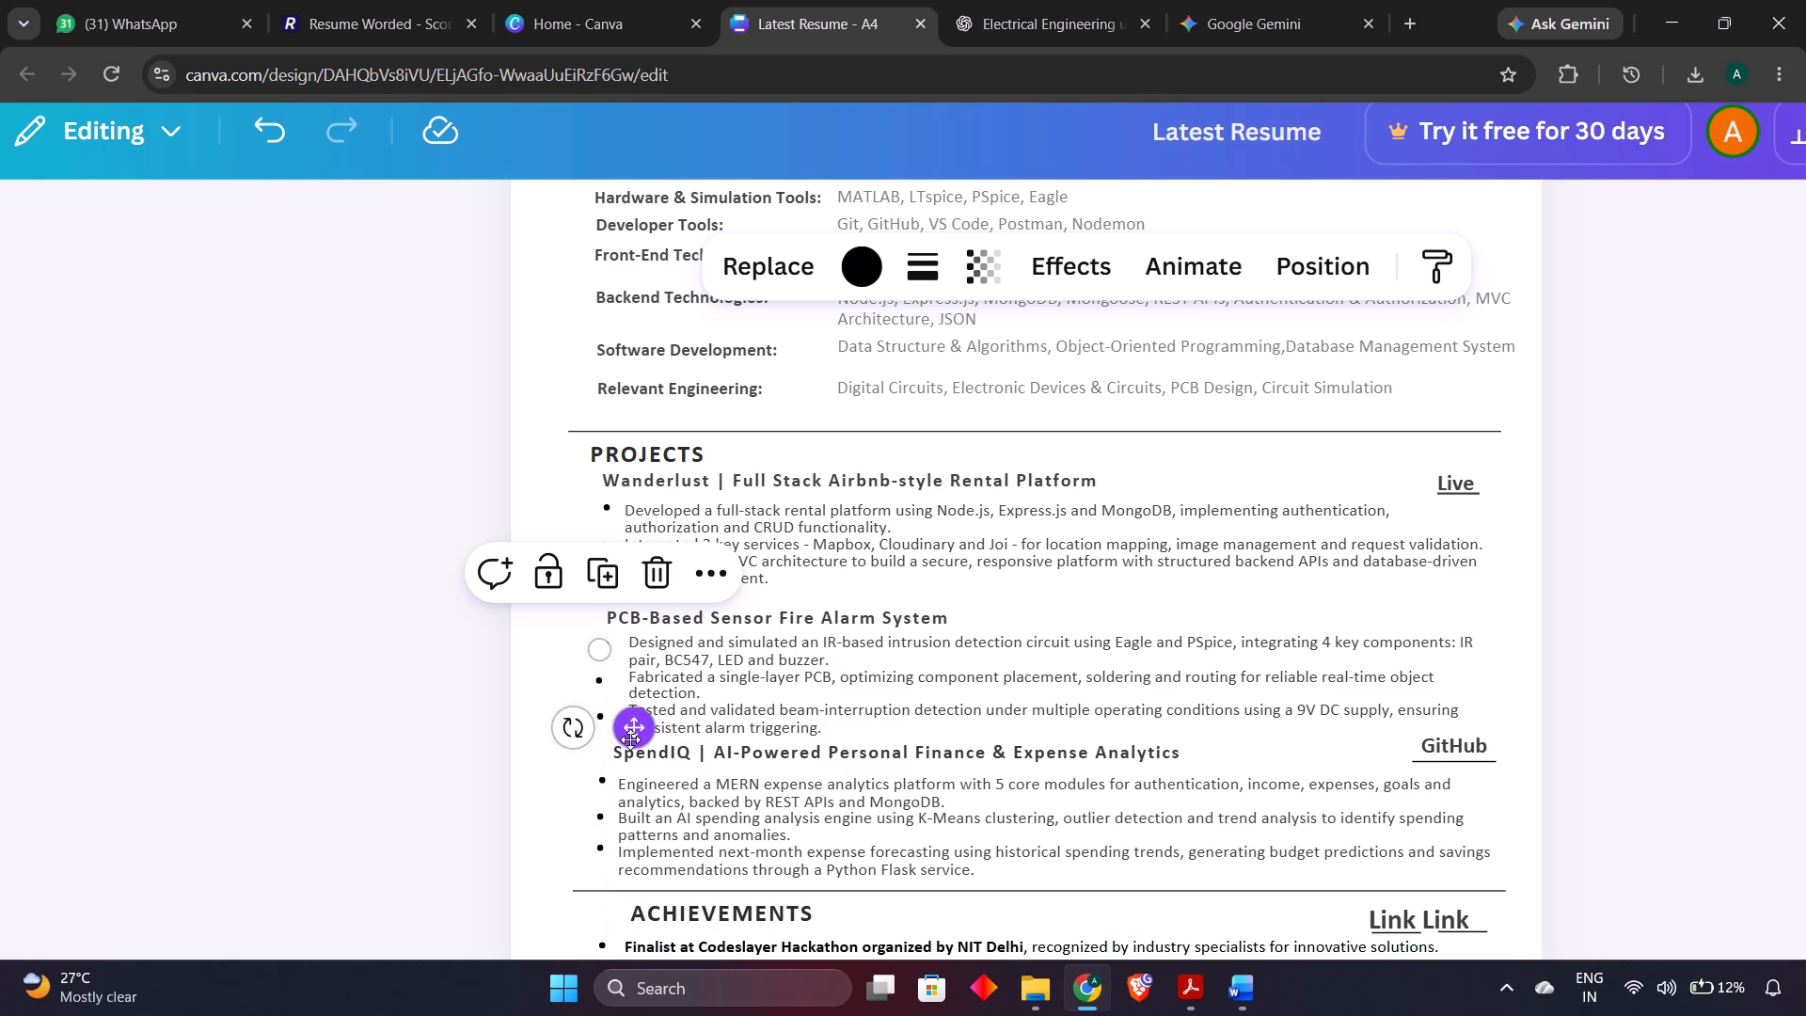
pyautogui.click(597, 683)
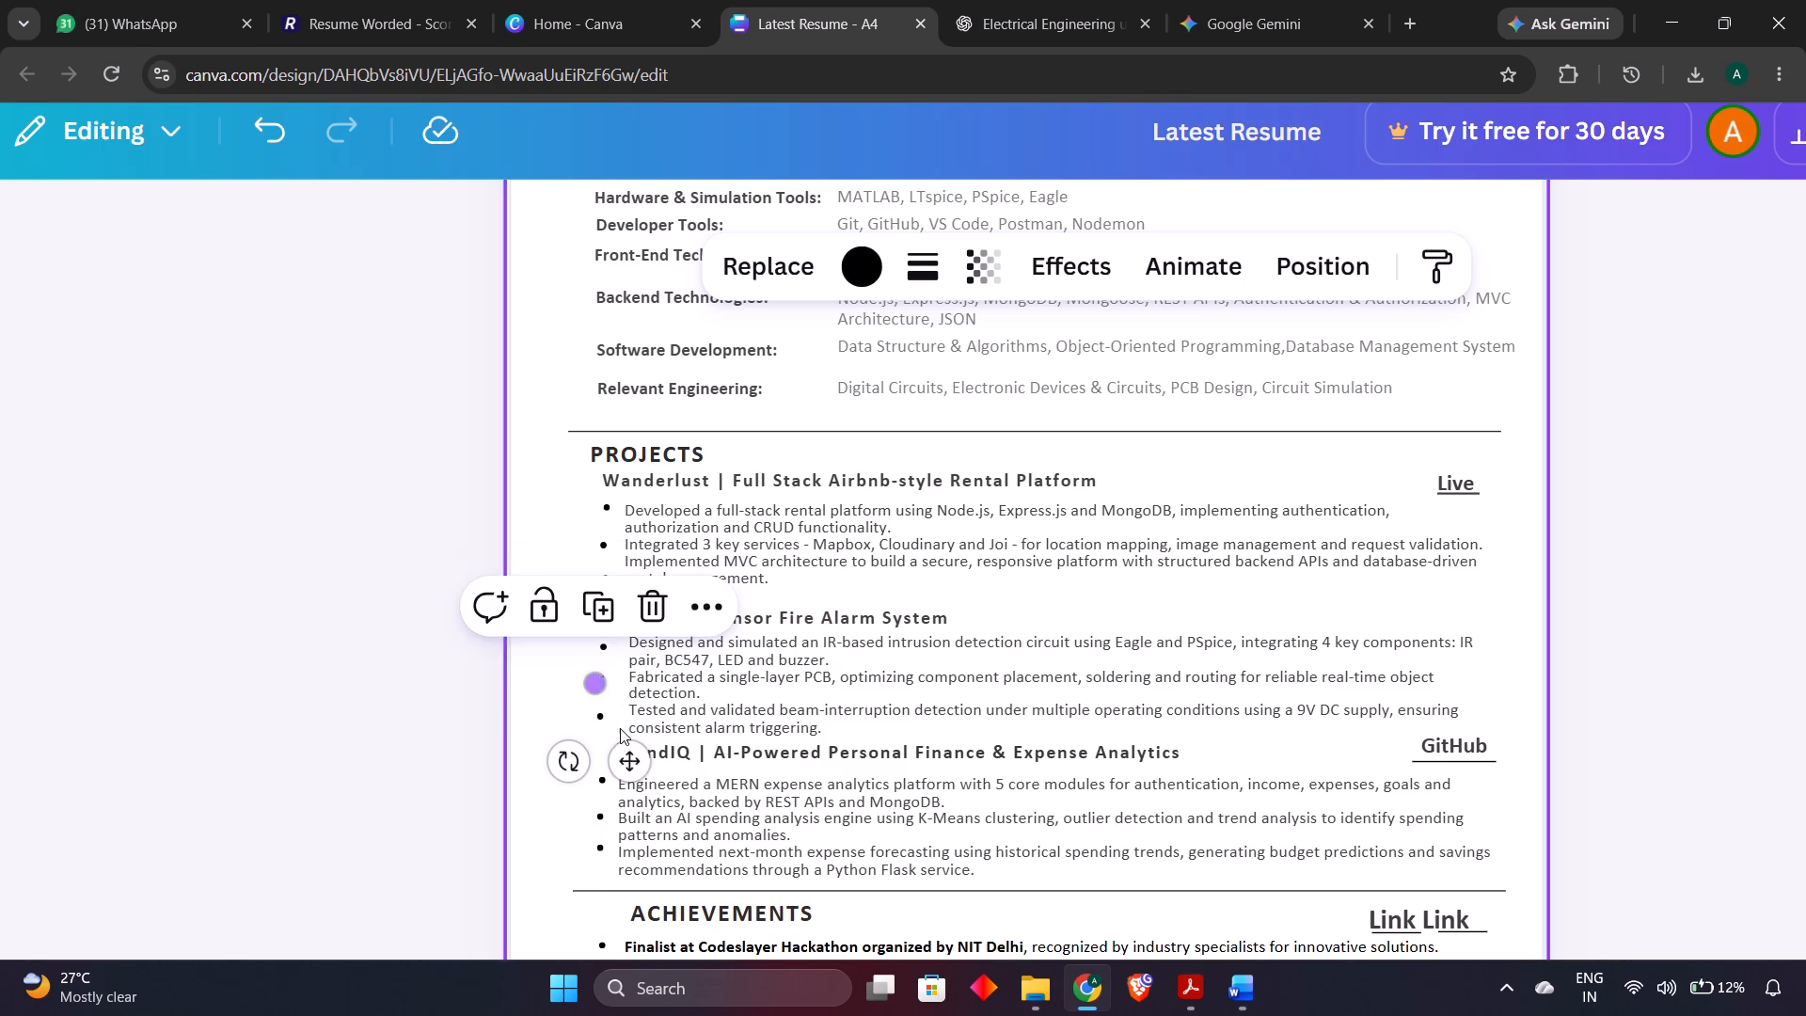
pyautogui.click(630, 772)
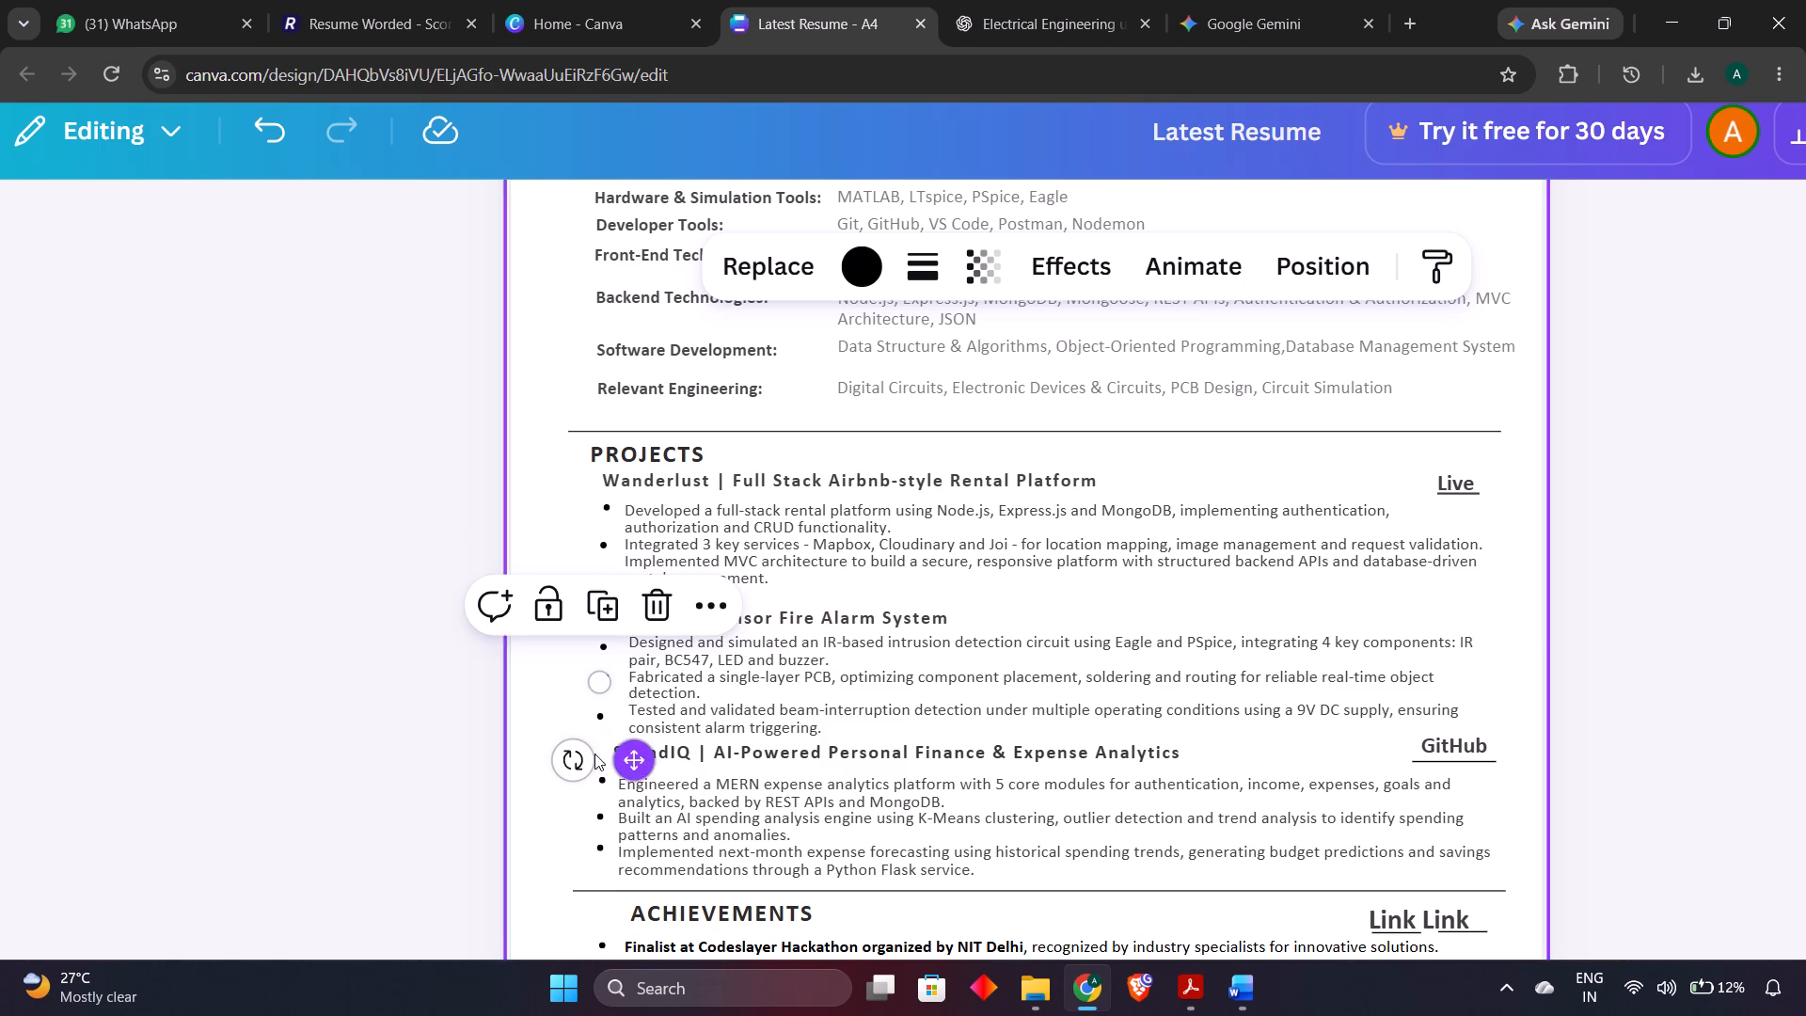
pyautogui.click(599, 716)
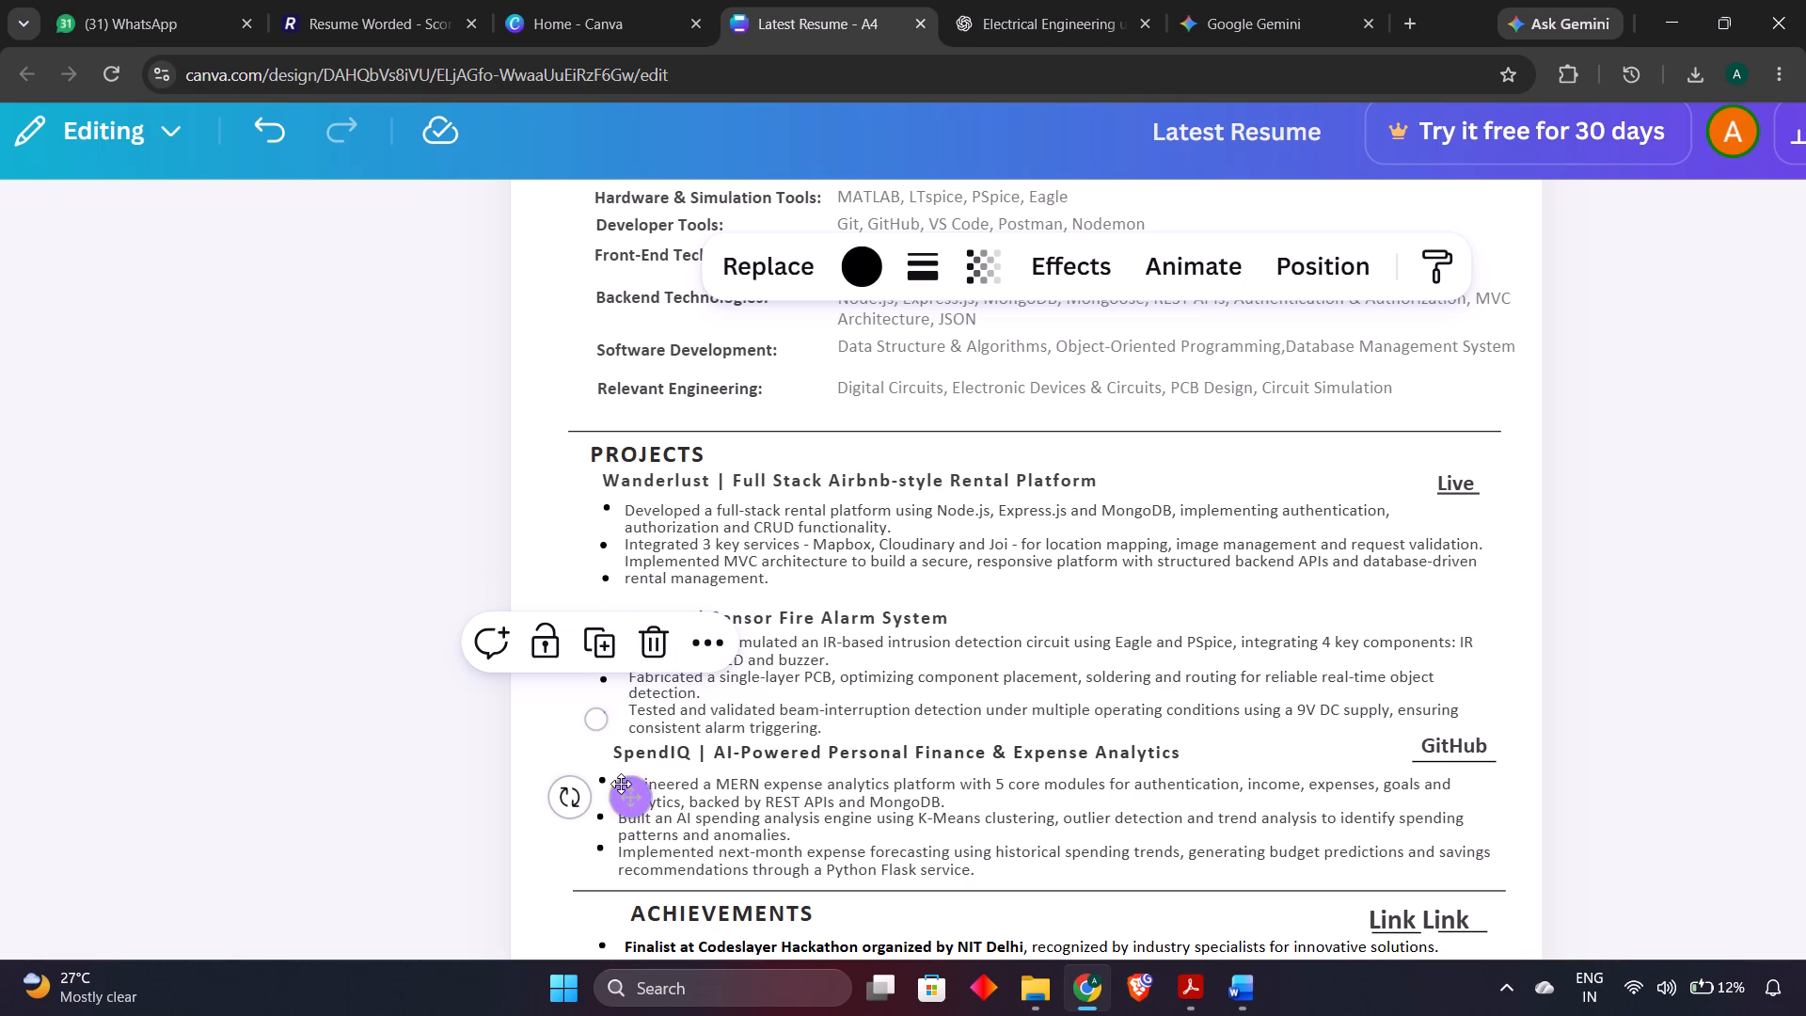
pyautogui.click(621, 784)
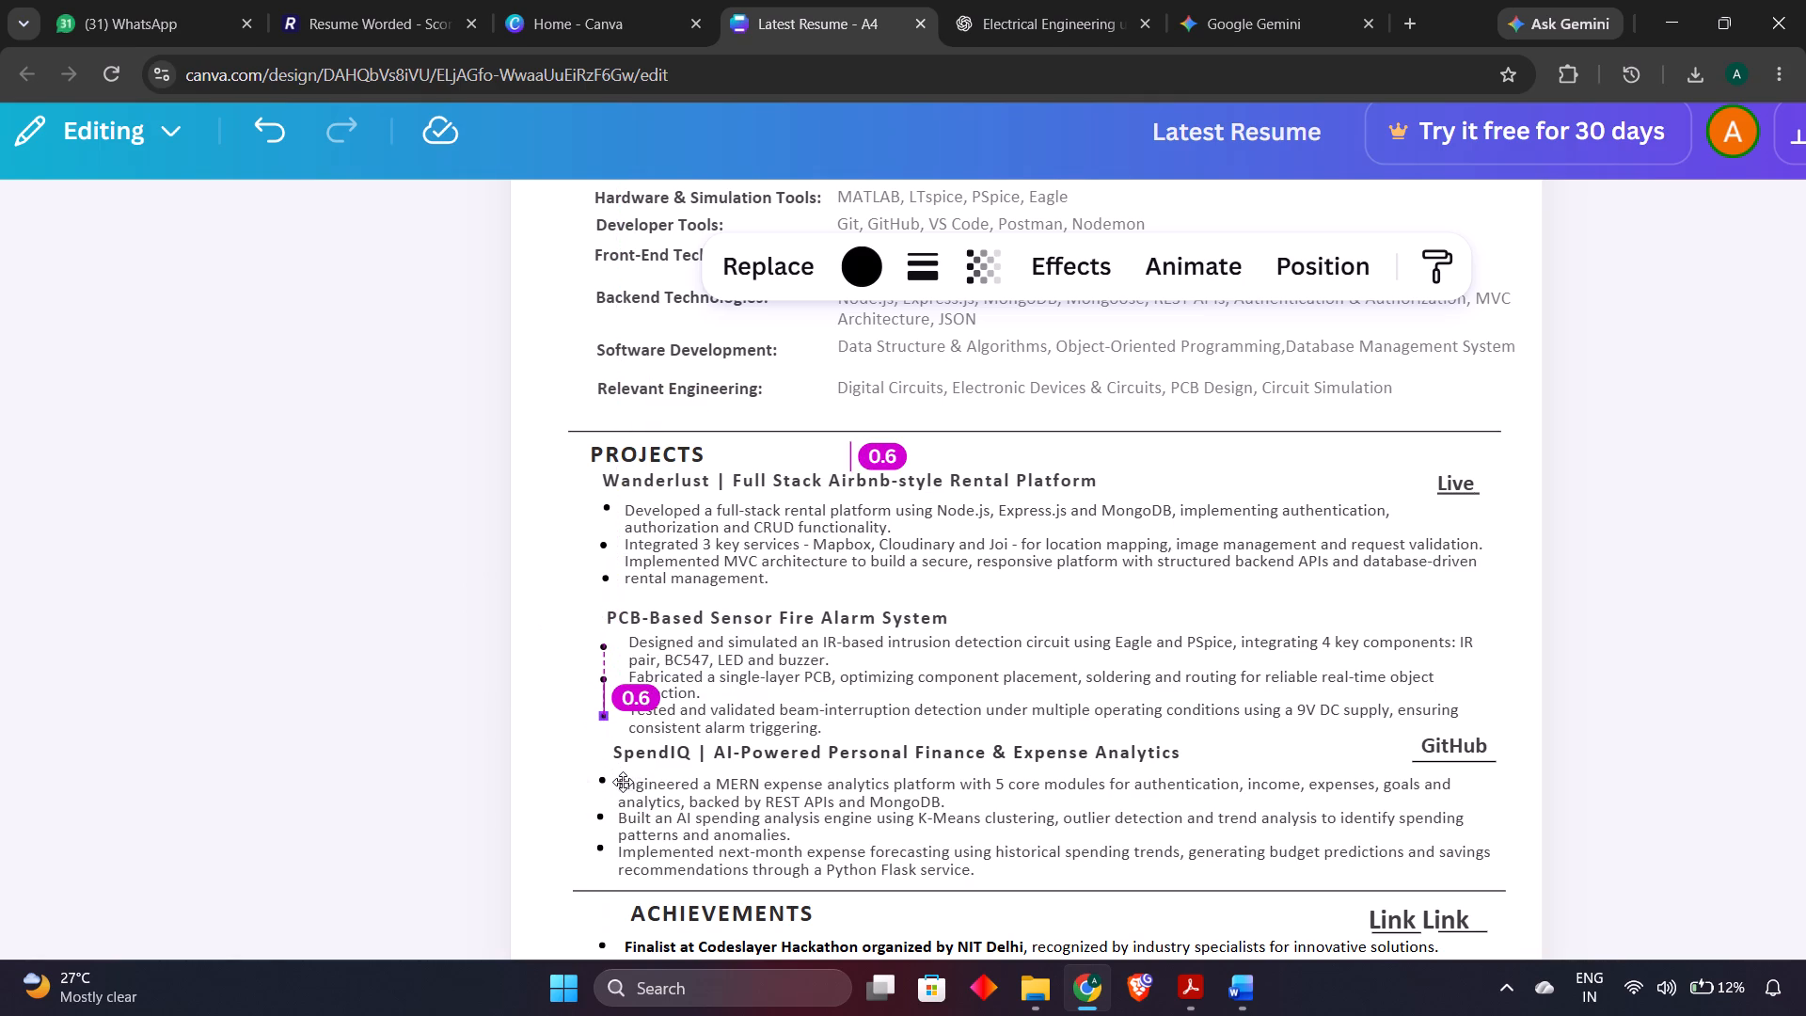
pyautogui.click(543, 733)
# Move the SpendIQ project heading slightly down, closer to its description.
pyautogui.scroll(-1, 792, 783)
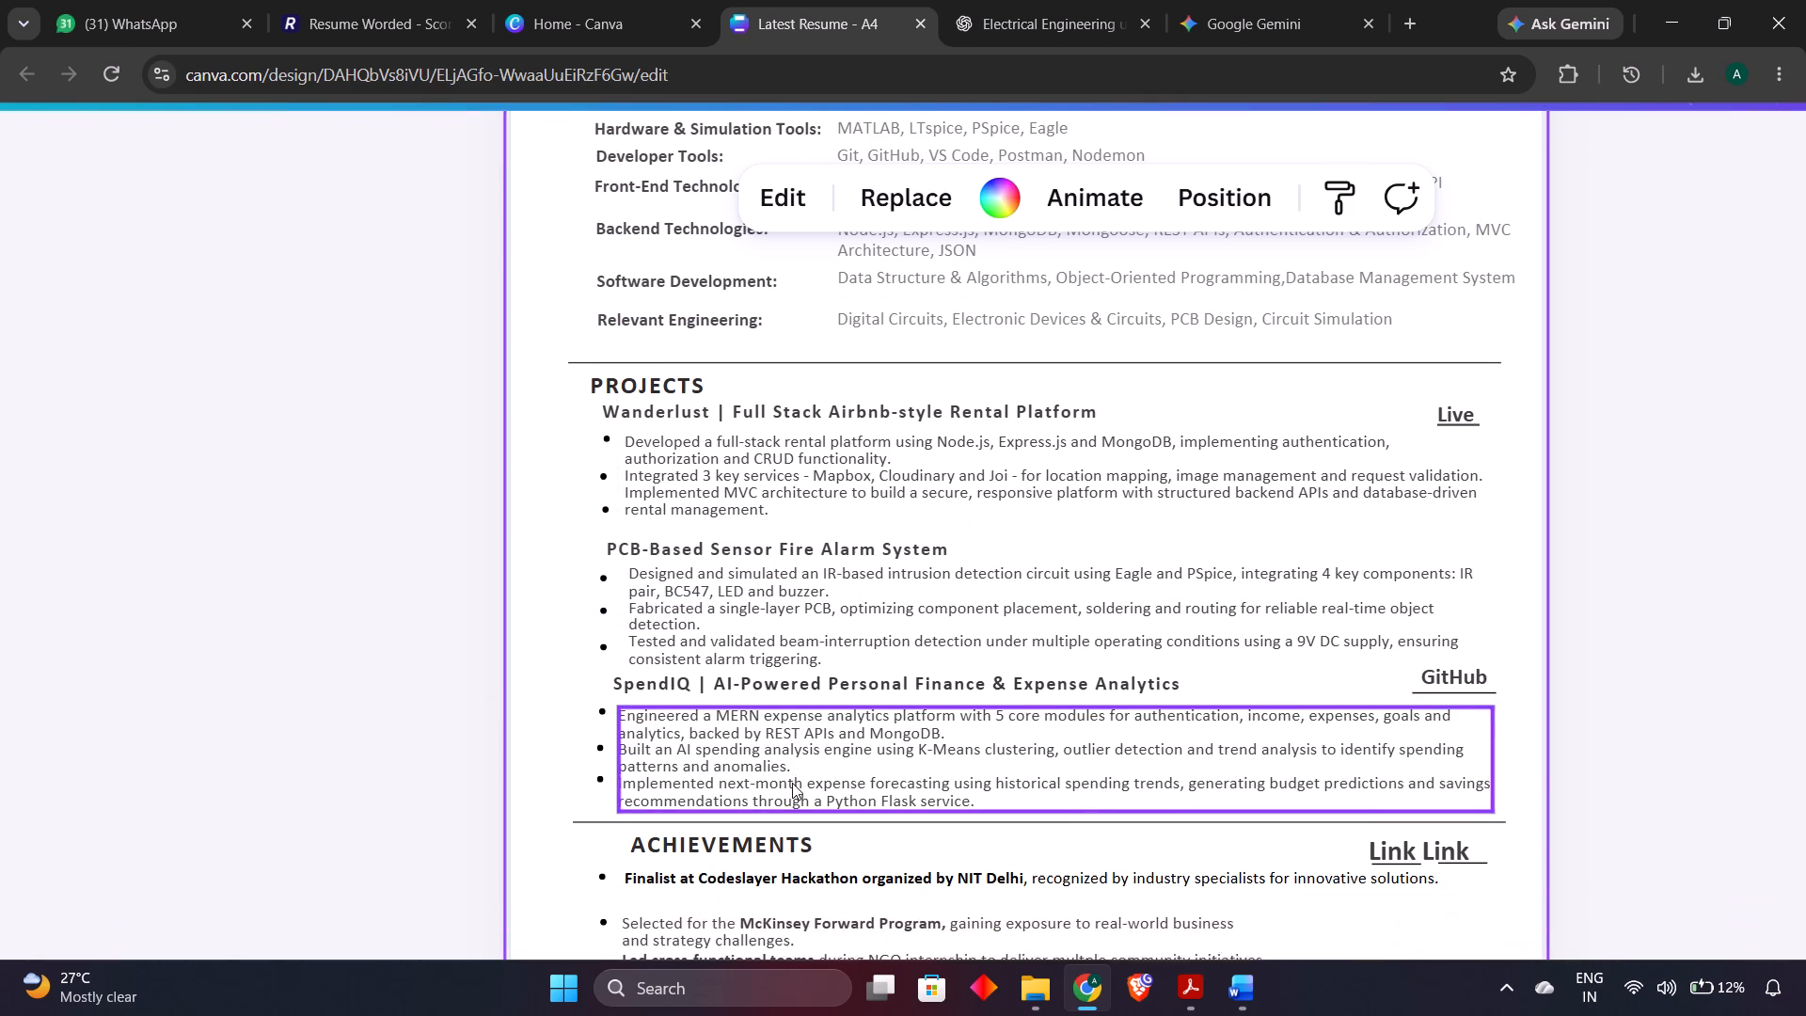
pyautogui.click(752, 684)
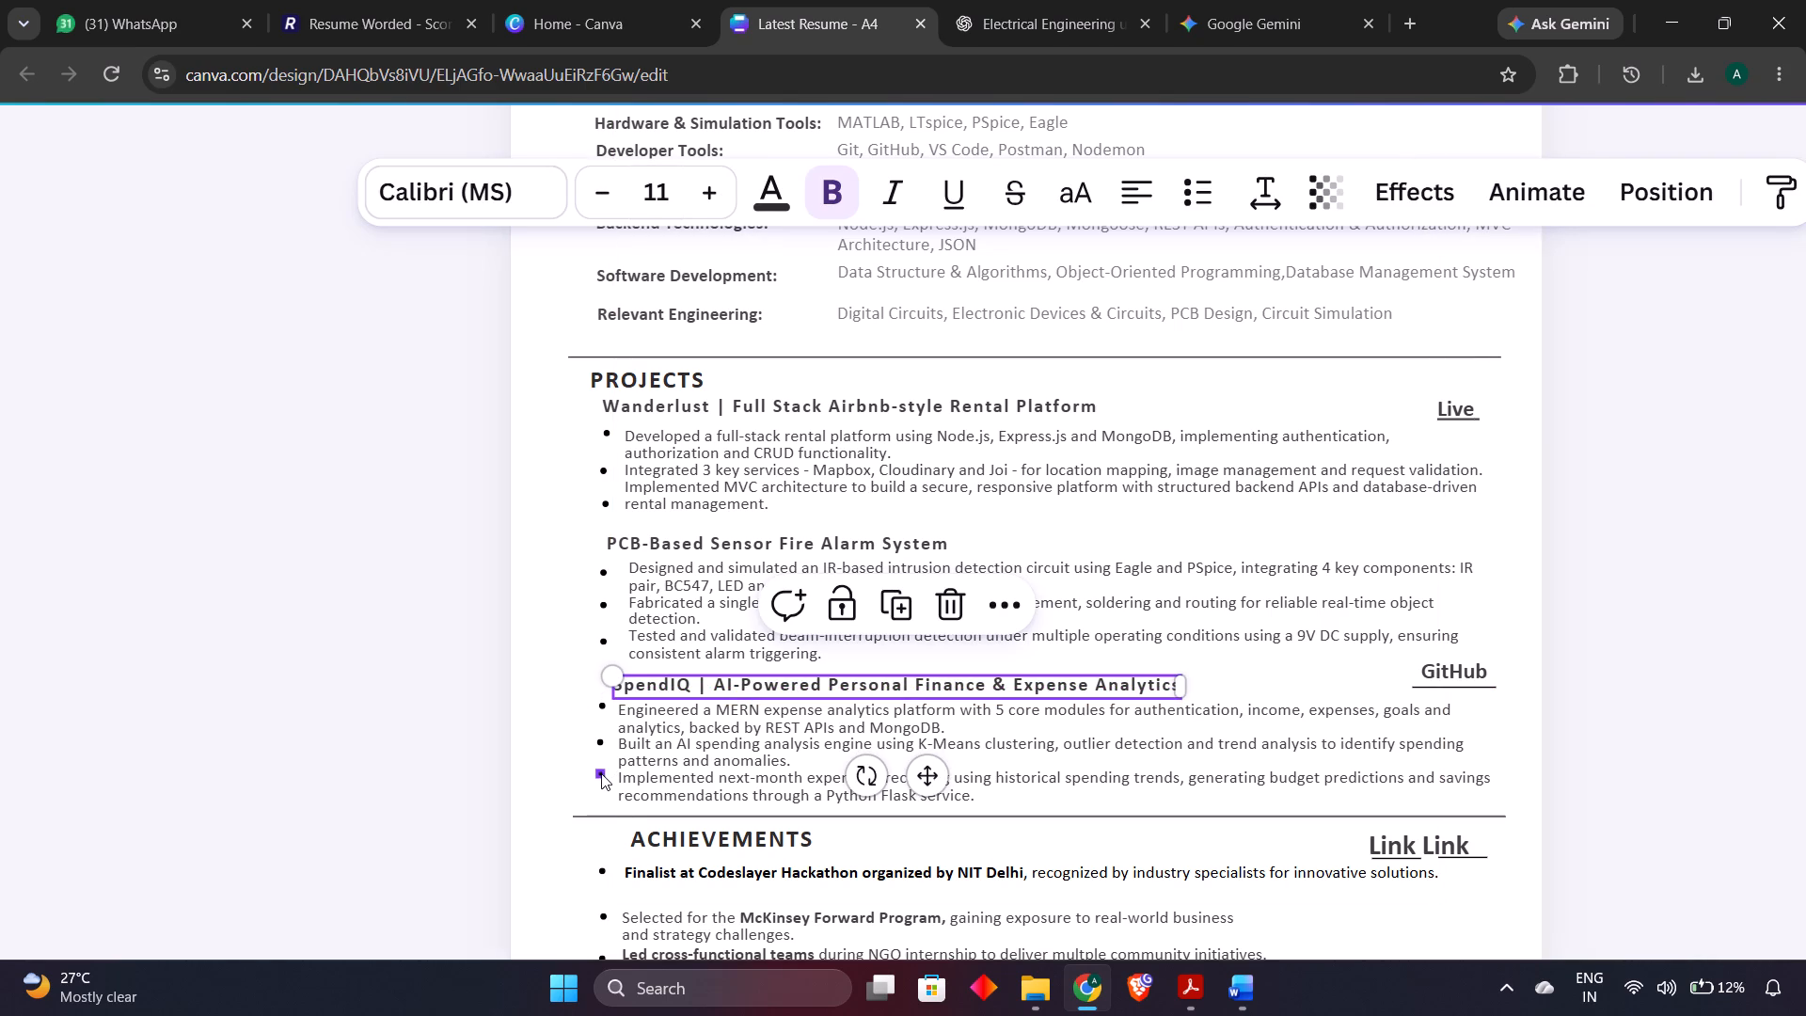
# Reposition the three bullet dots of the SpendIQ project so they sit beside the first line of each description item.
pyautogui.click(602, 772)
pyautogui.click(625, 846)
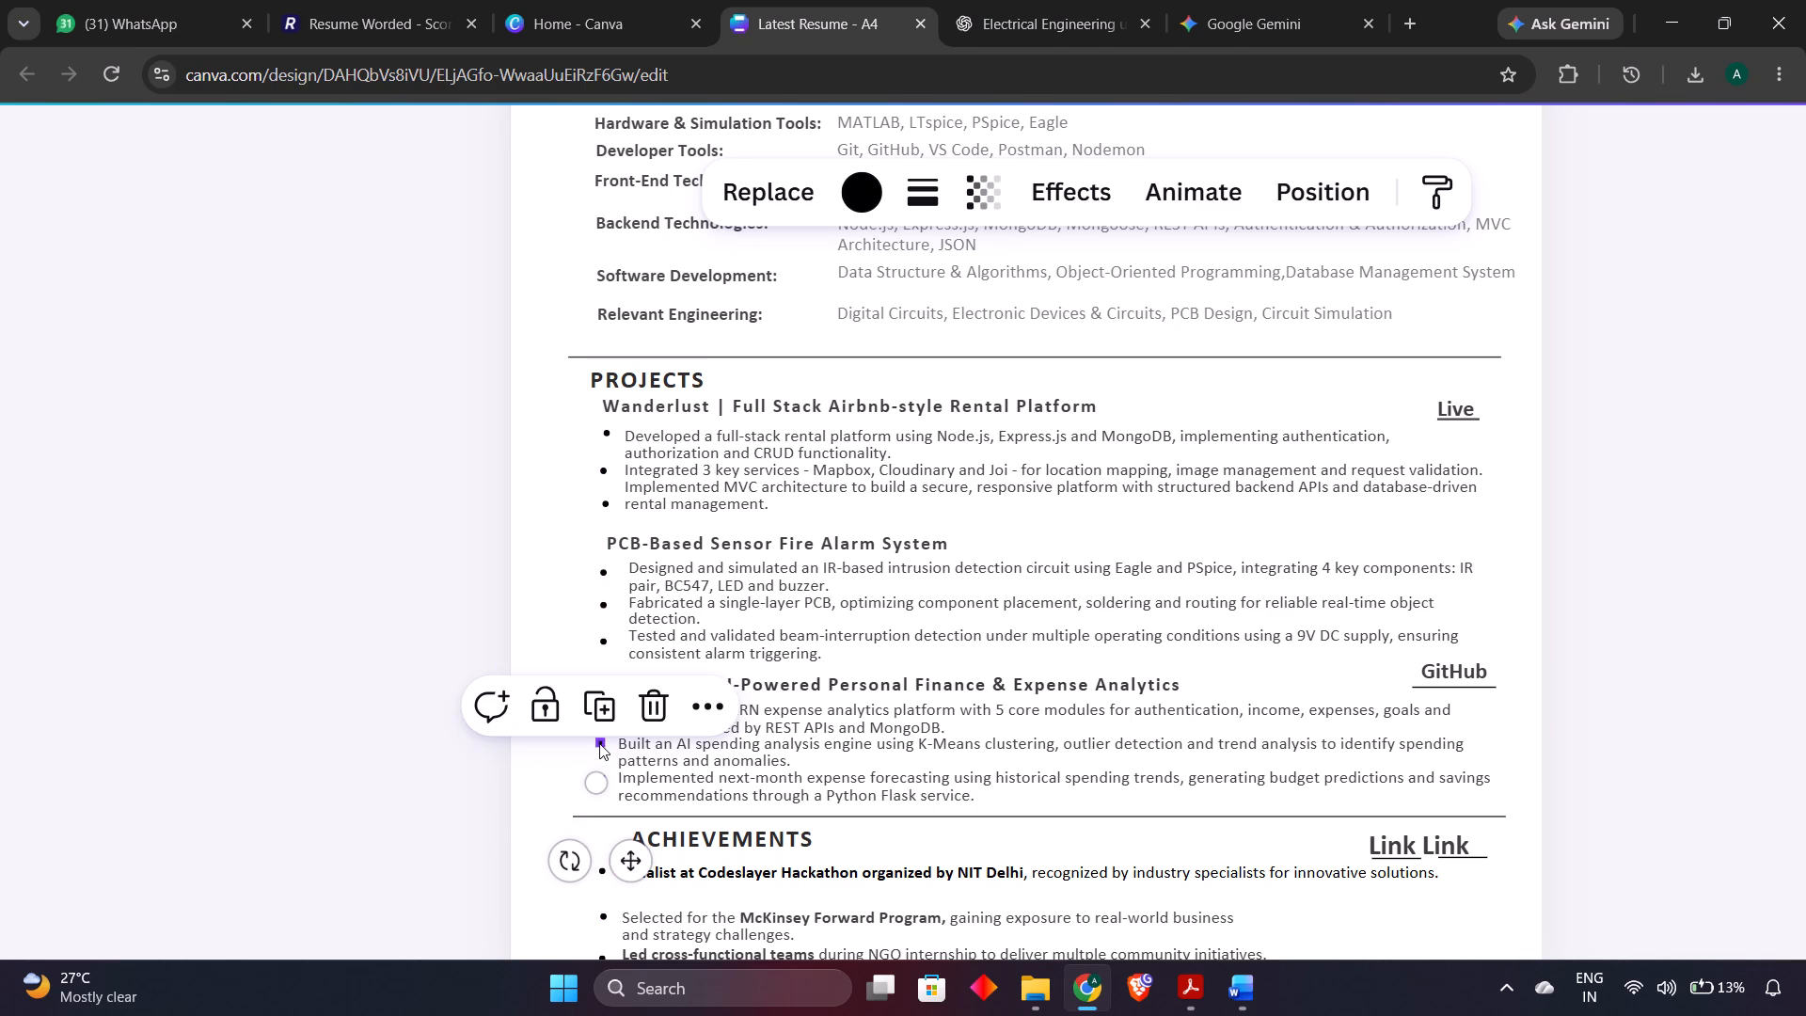
pyautogui.click(599, 743)
pyautogui.click(634, 819)
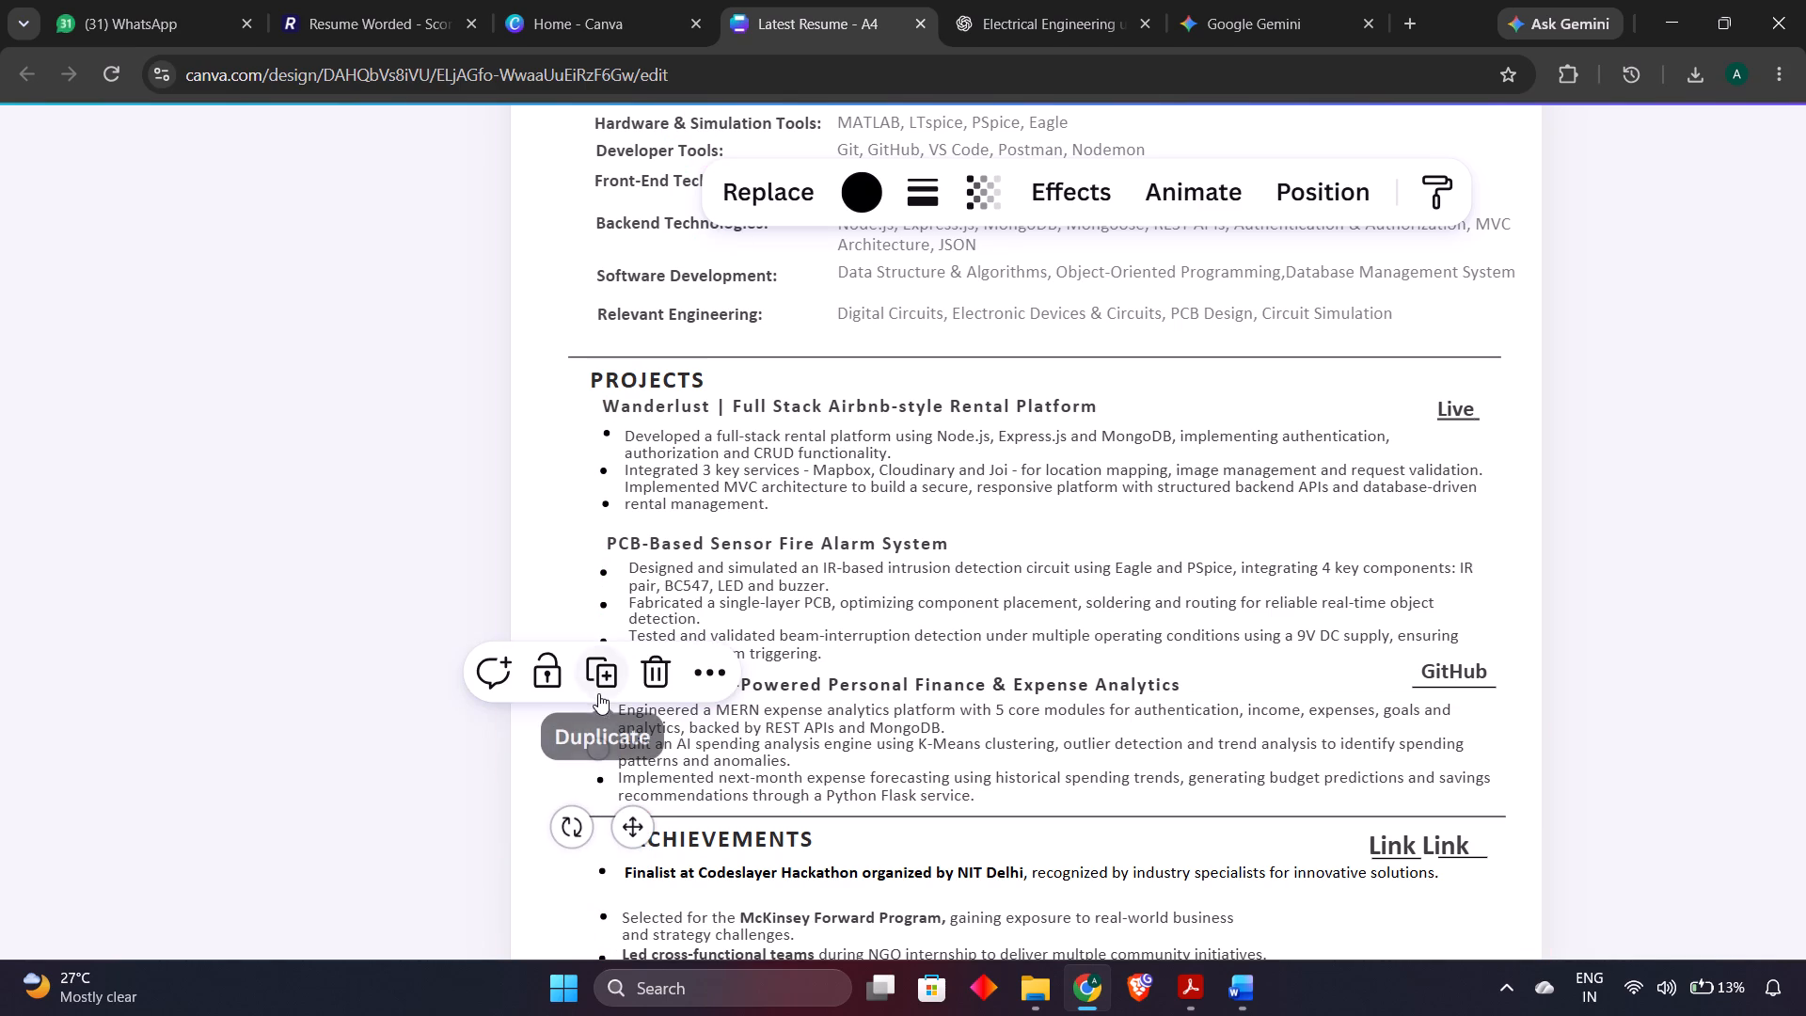
pyautogui.click(600, 706)
pyautogui.click(631, 768)
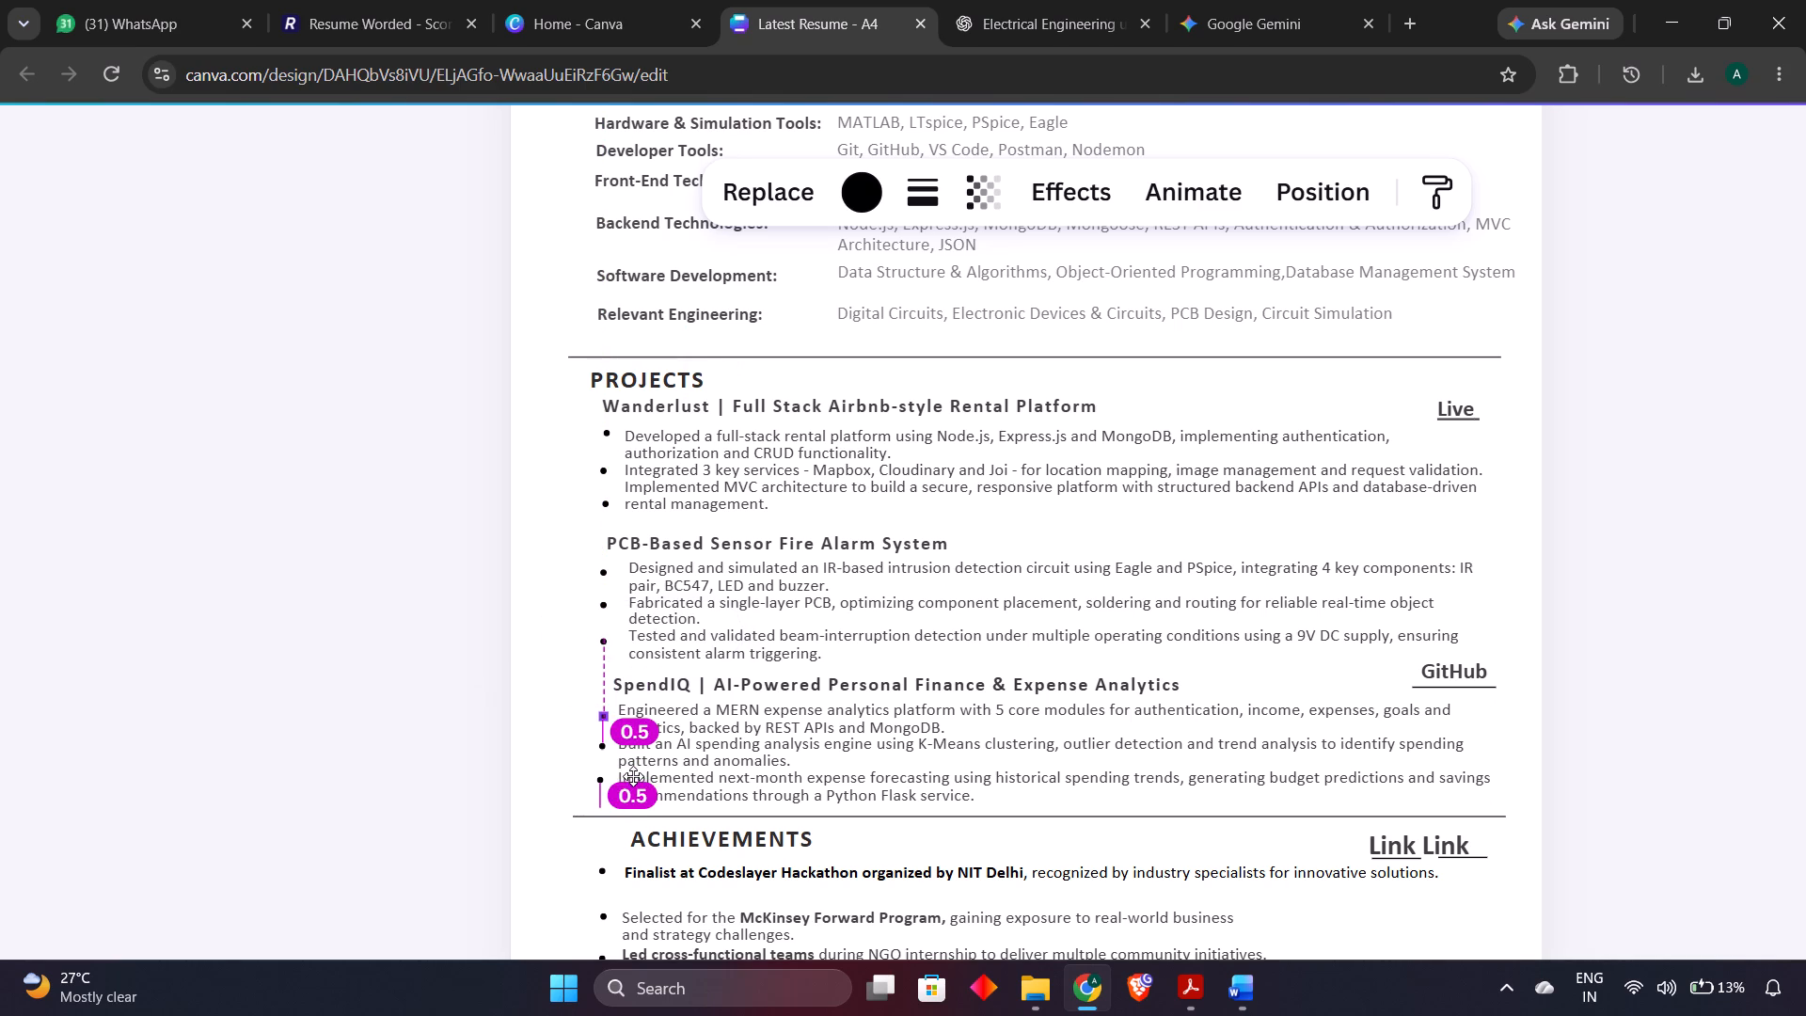
pyautogui.click(1513, 719)
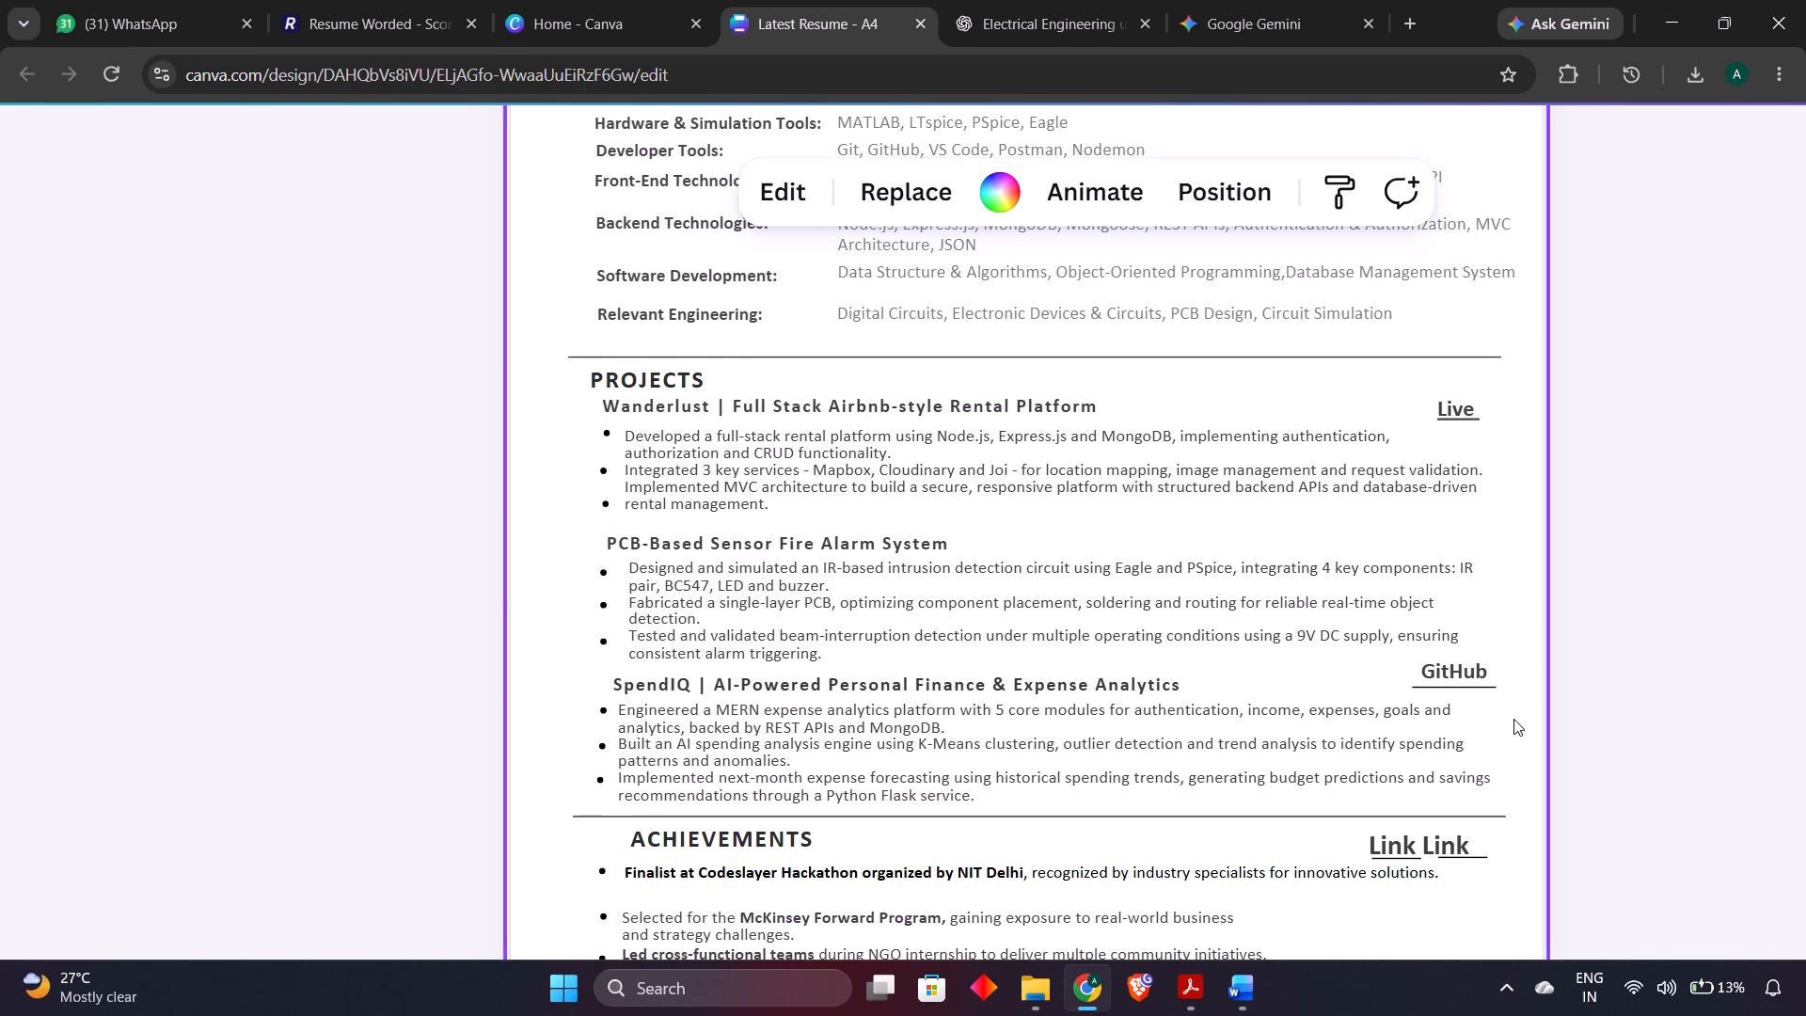
# Review the resume layout from Education down to Achievements for remaining spacing and alignment problems.
pyautogui.scroll(-1, 1671, 642)
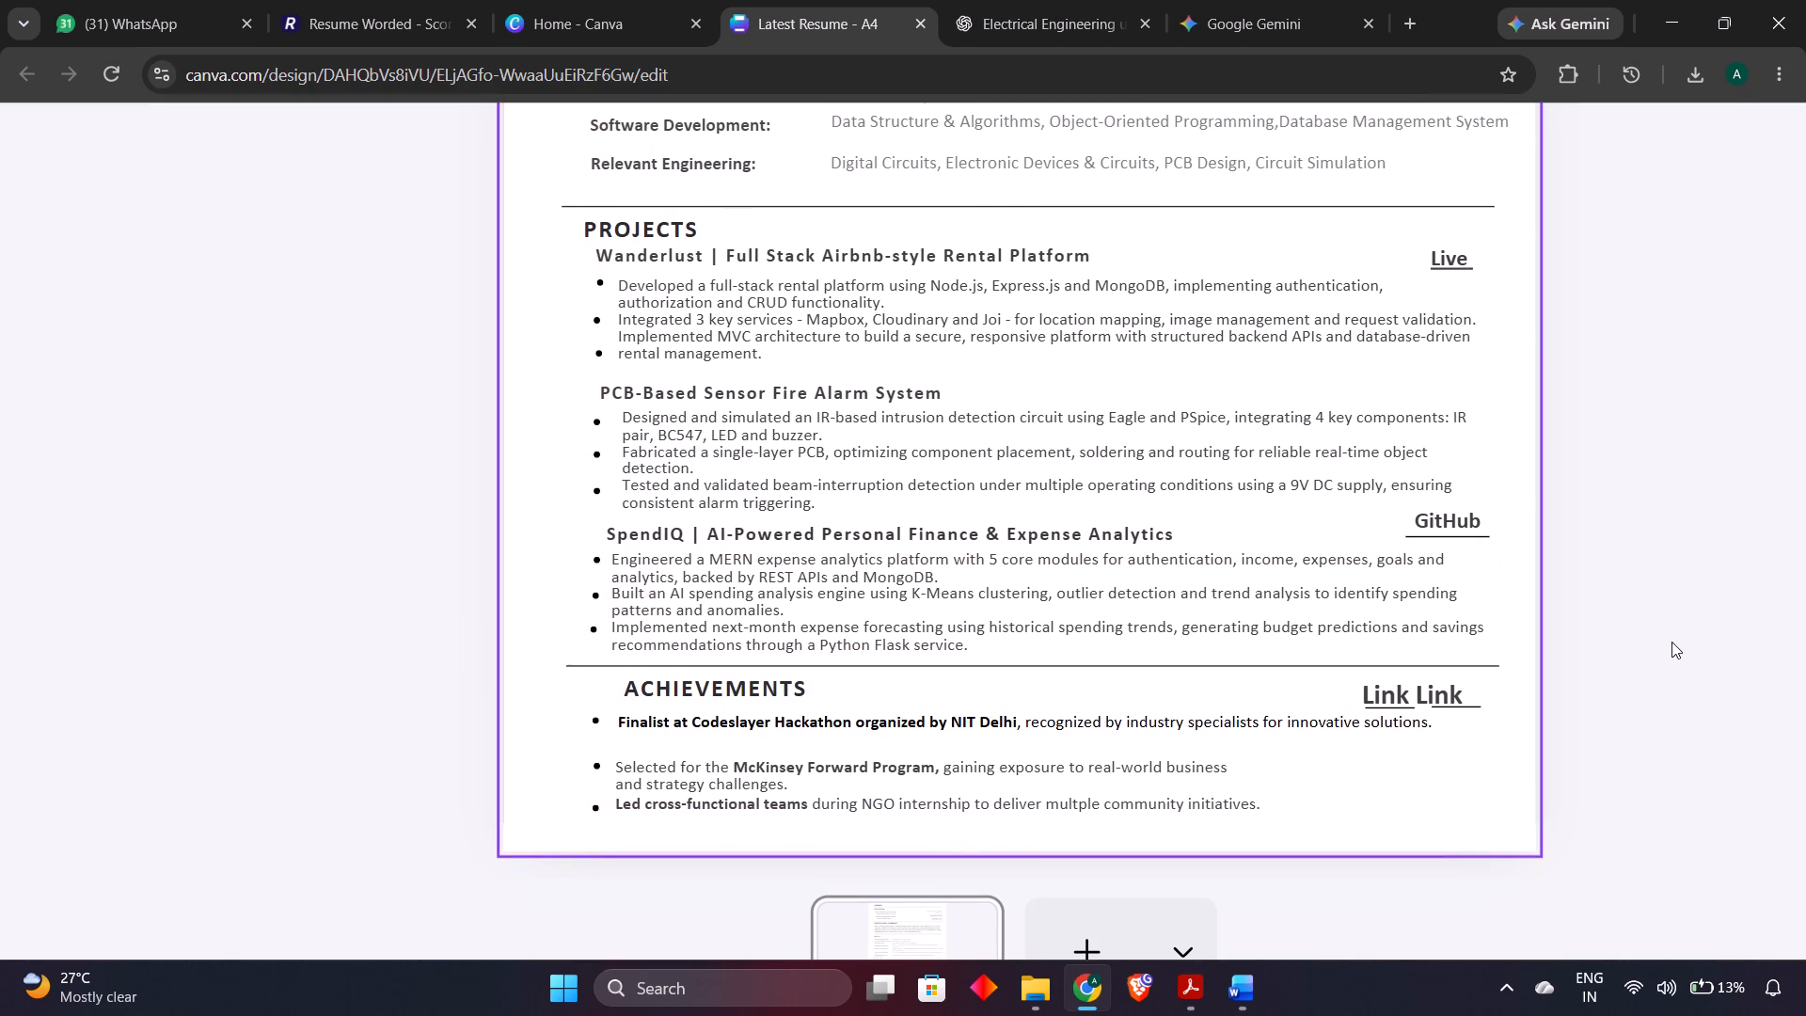
pyautogui.scroll(-1, 1671, 642)
pyautogui.scroll(3, 1671, 642)
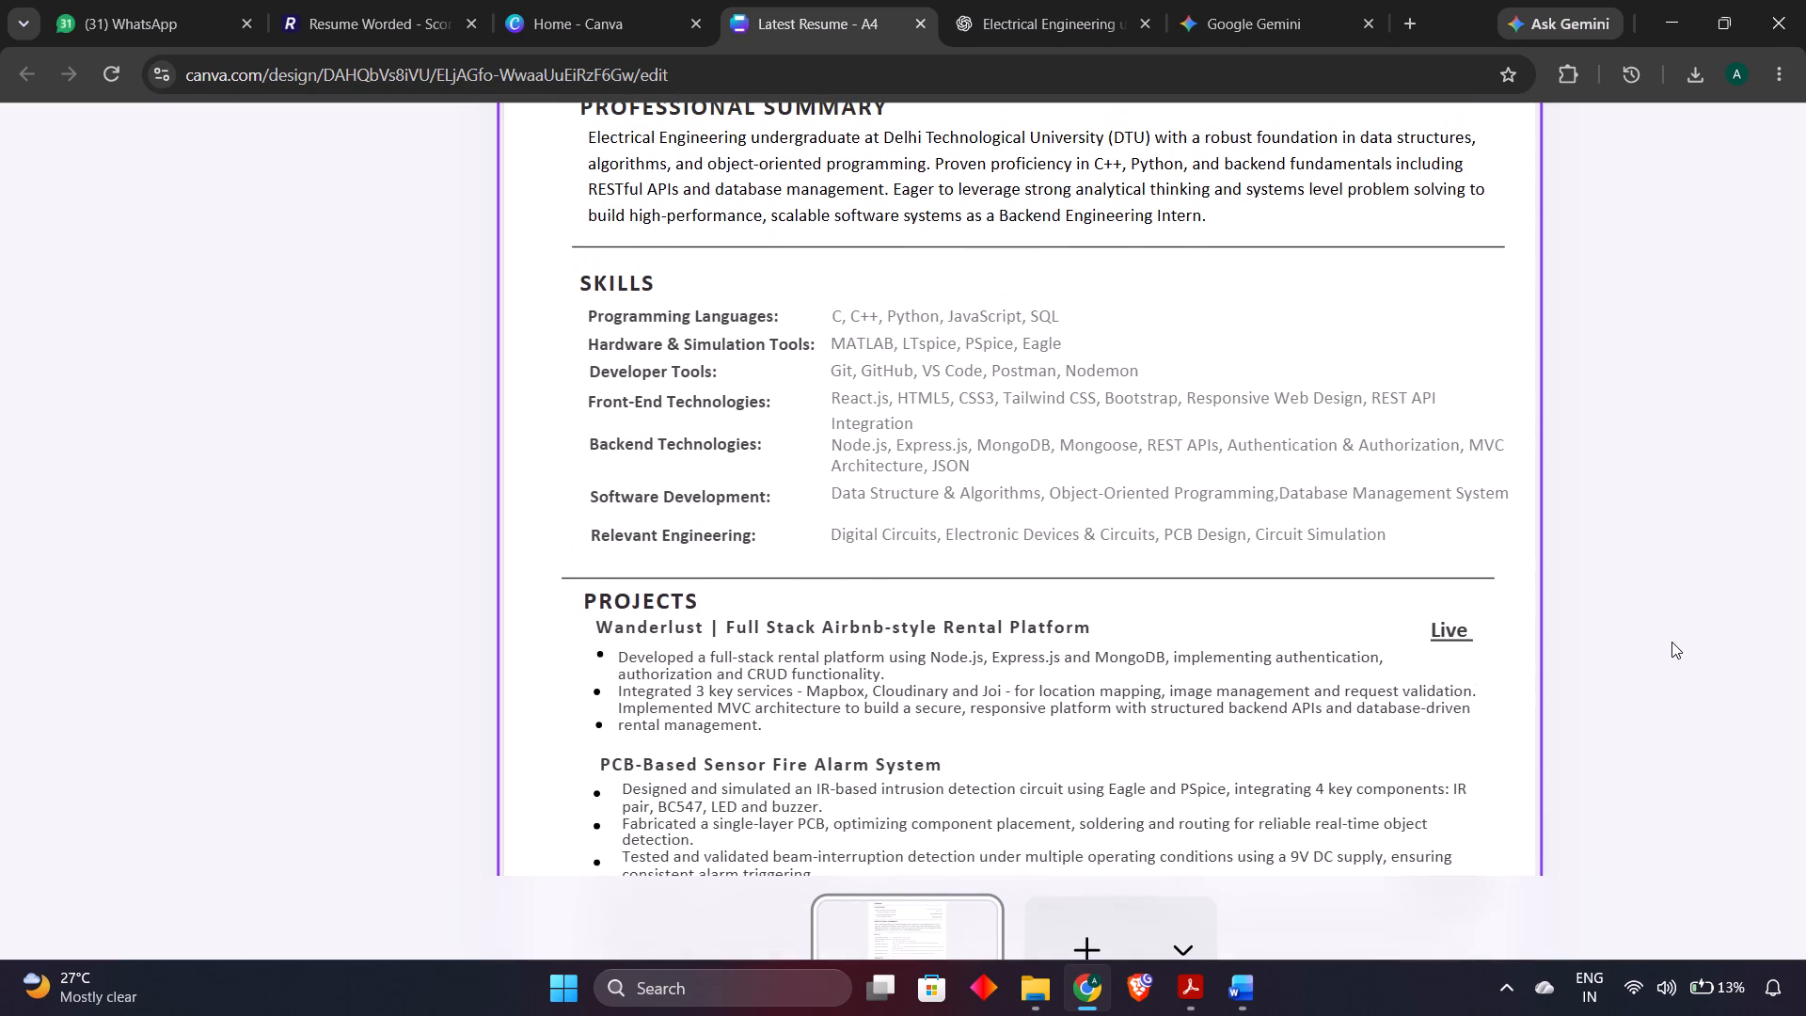
pyautogui.scroll(3, 1671, 642)
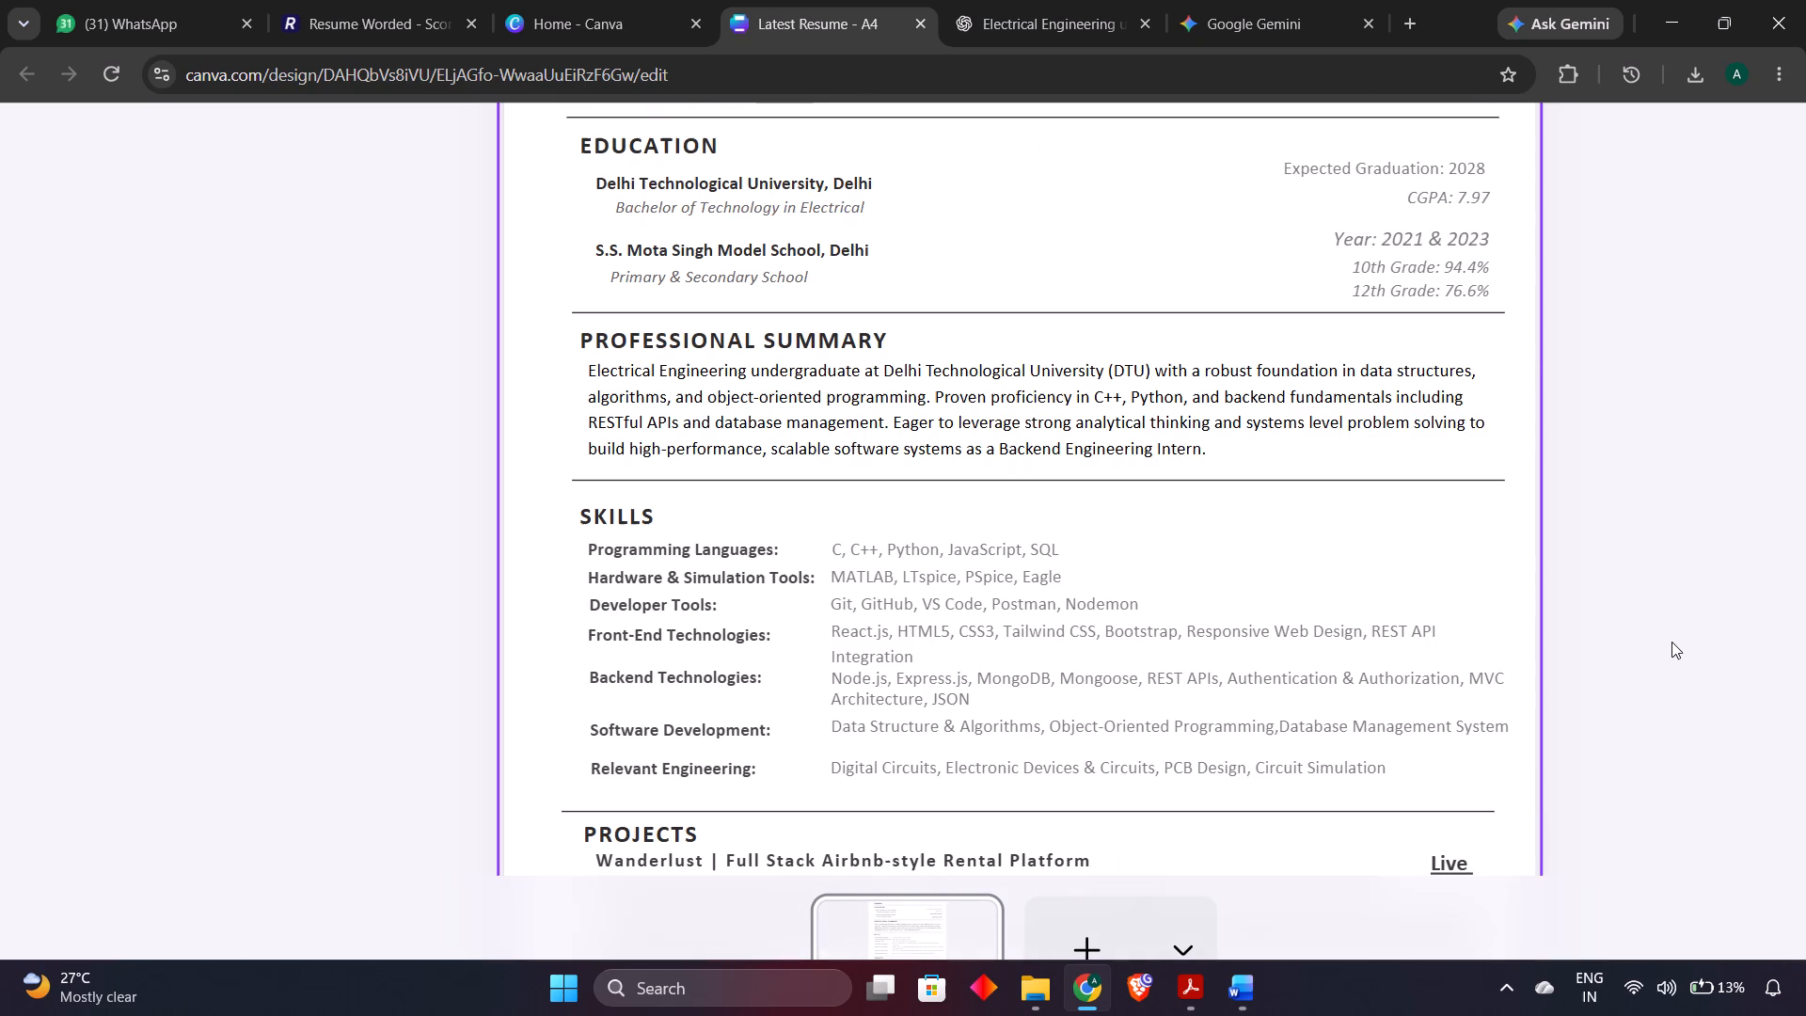
pyautogui.scroll(-4, 1671, 642)
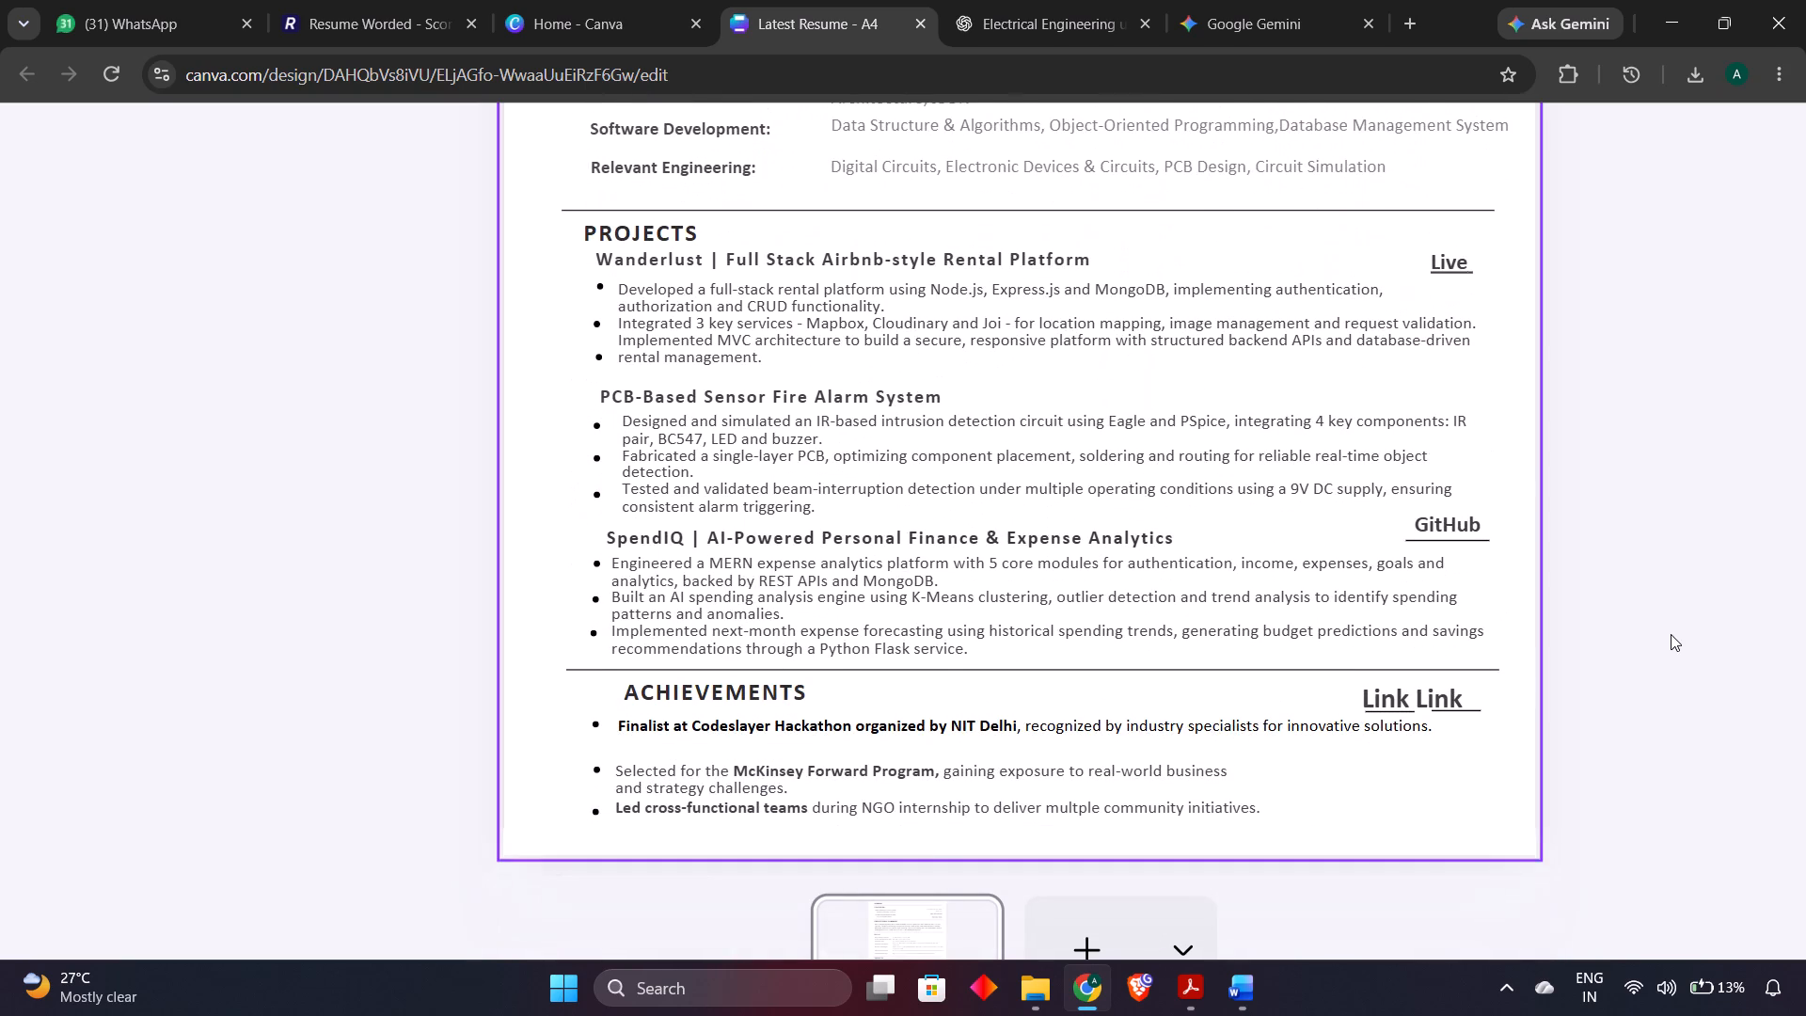
# Shift the Link Link text beside the Achievements heading slightly to the right.
pyautogui.click(1442, 693)
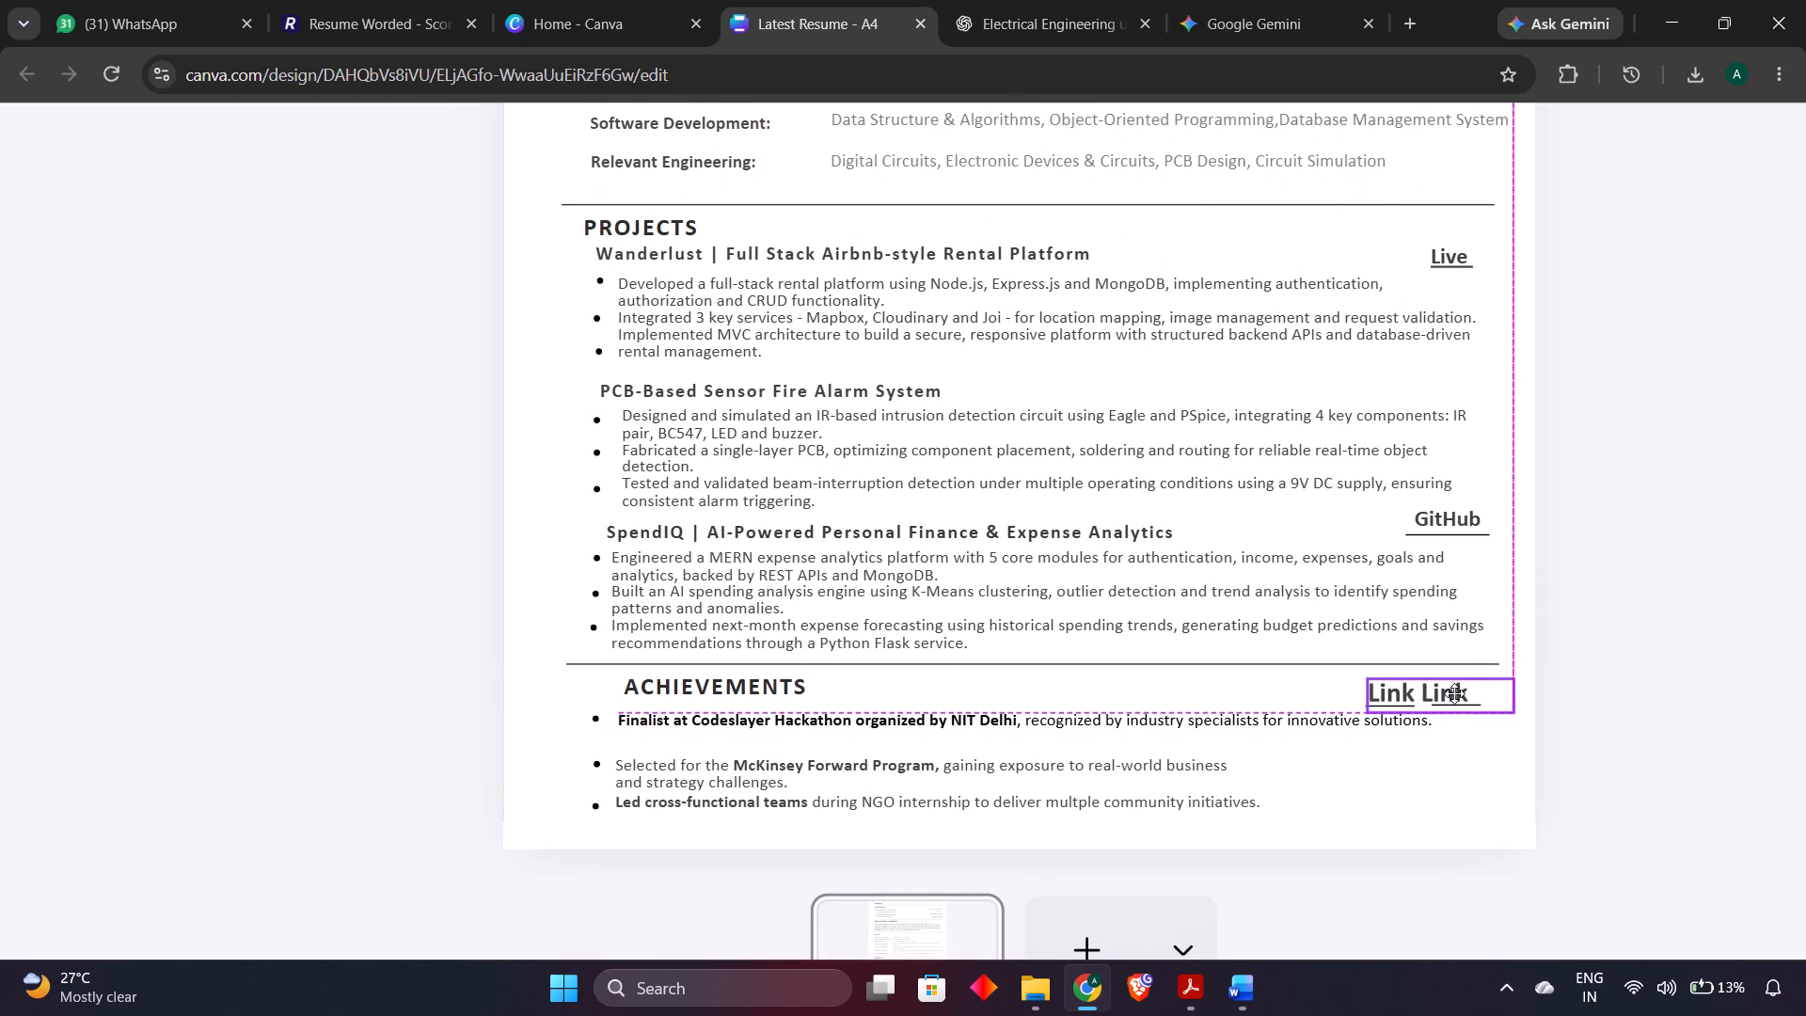
pyautogui.click(1621, 692)
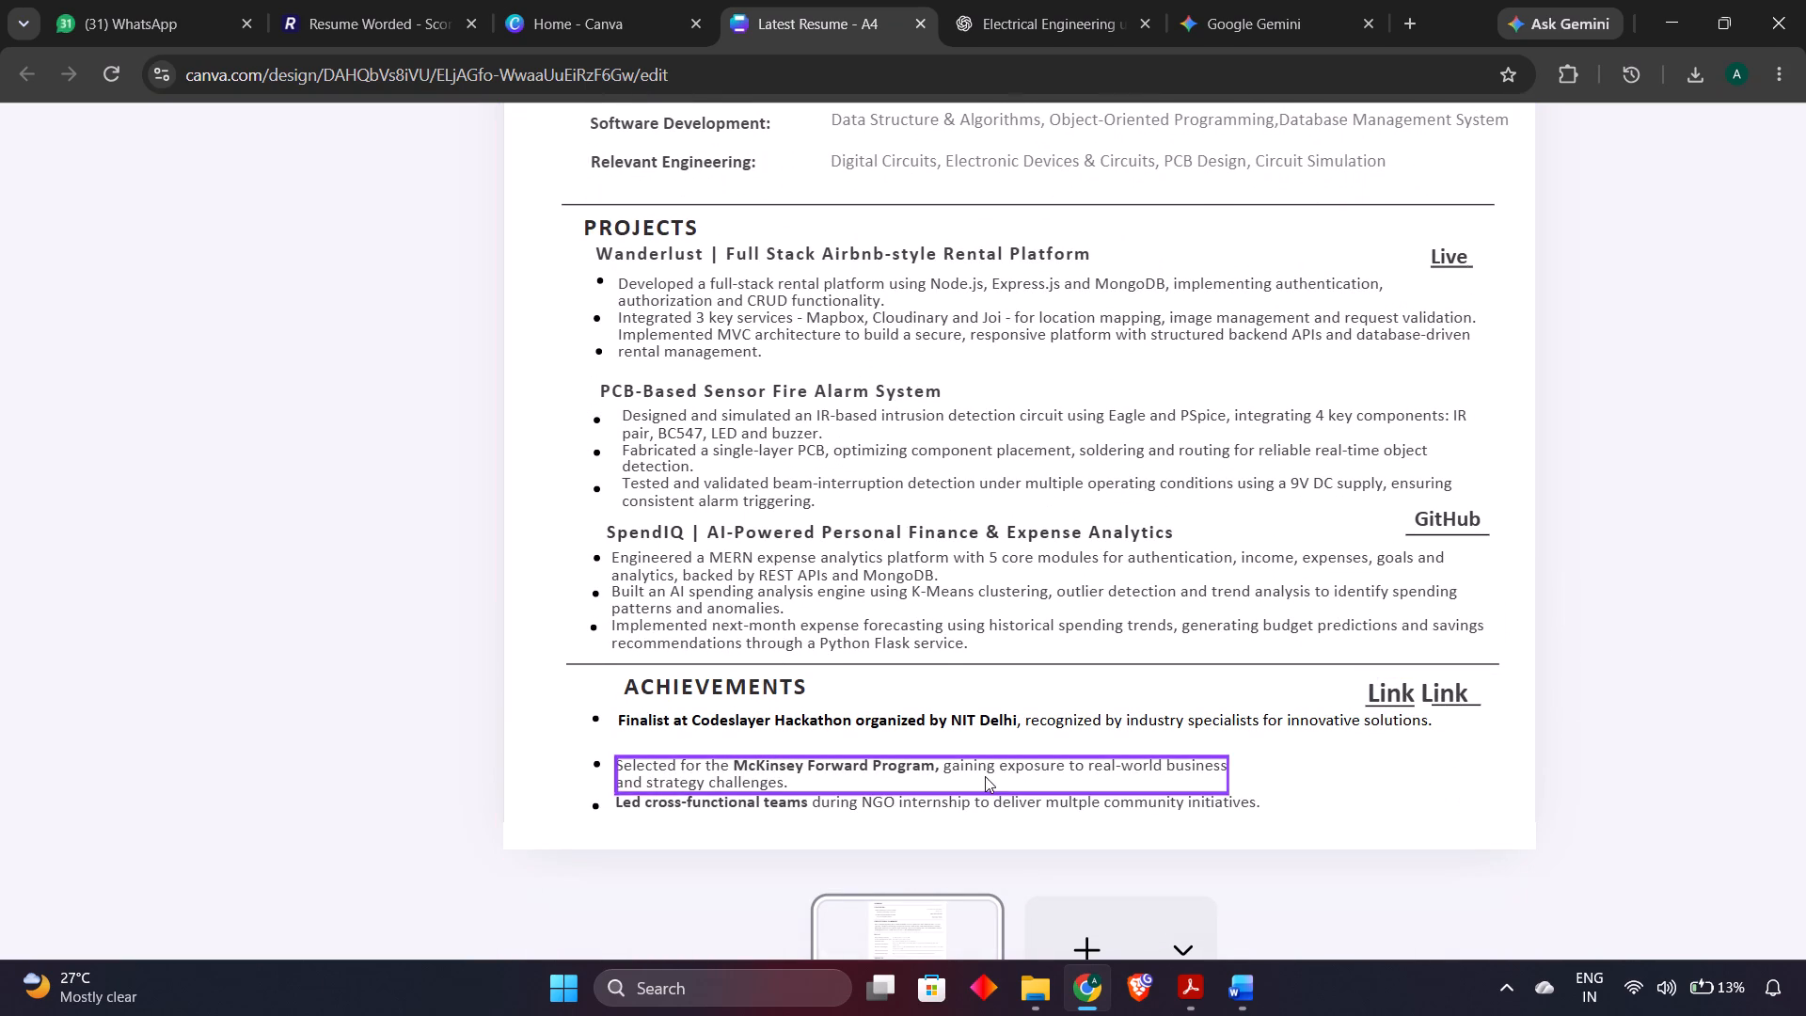
# Lower the Codeslayer Hackathon finalist line and its bullet dot slightly below the Achievements heading.
pyautogui.moveTo(954, 728); pyautogui.dragTo(953, 734)
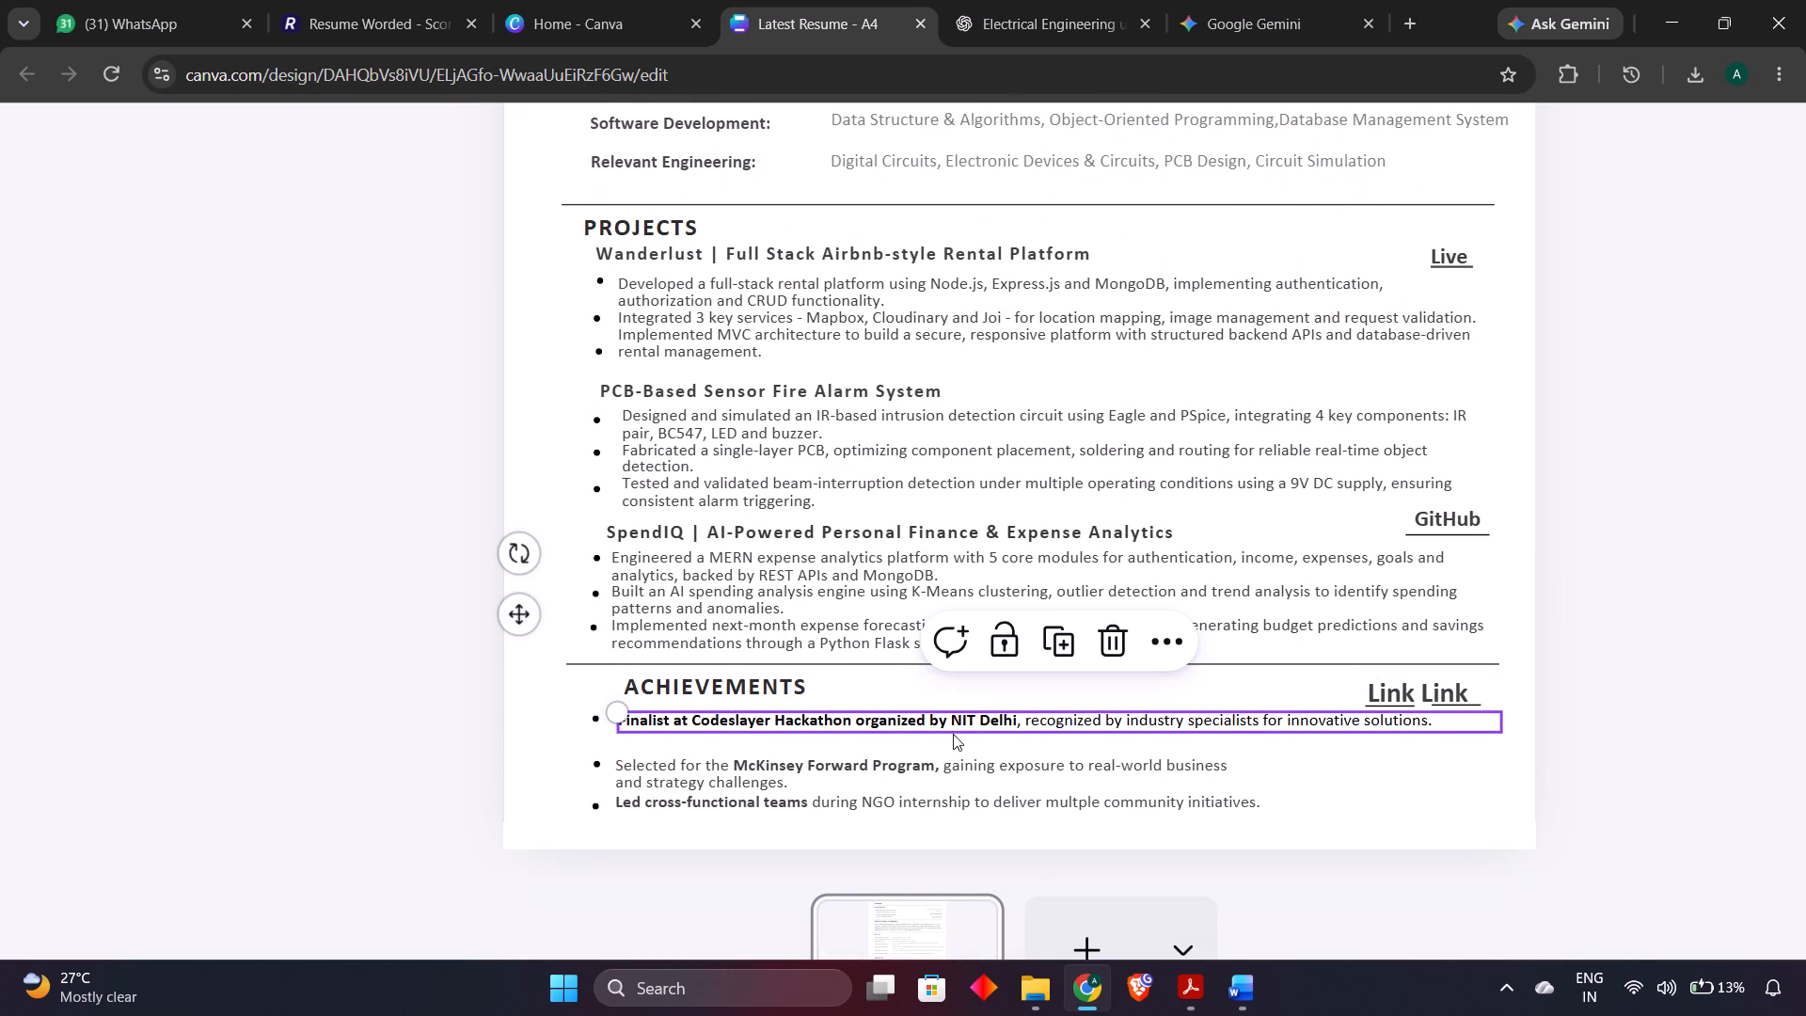
pyautogui.moveTo(953, 734); pyautogui.dragTo(953, 738)
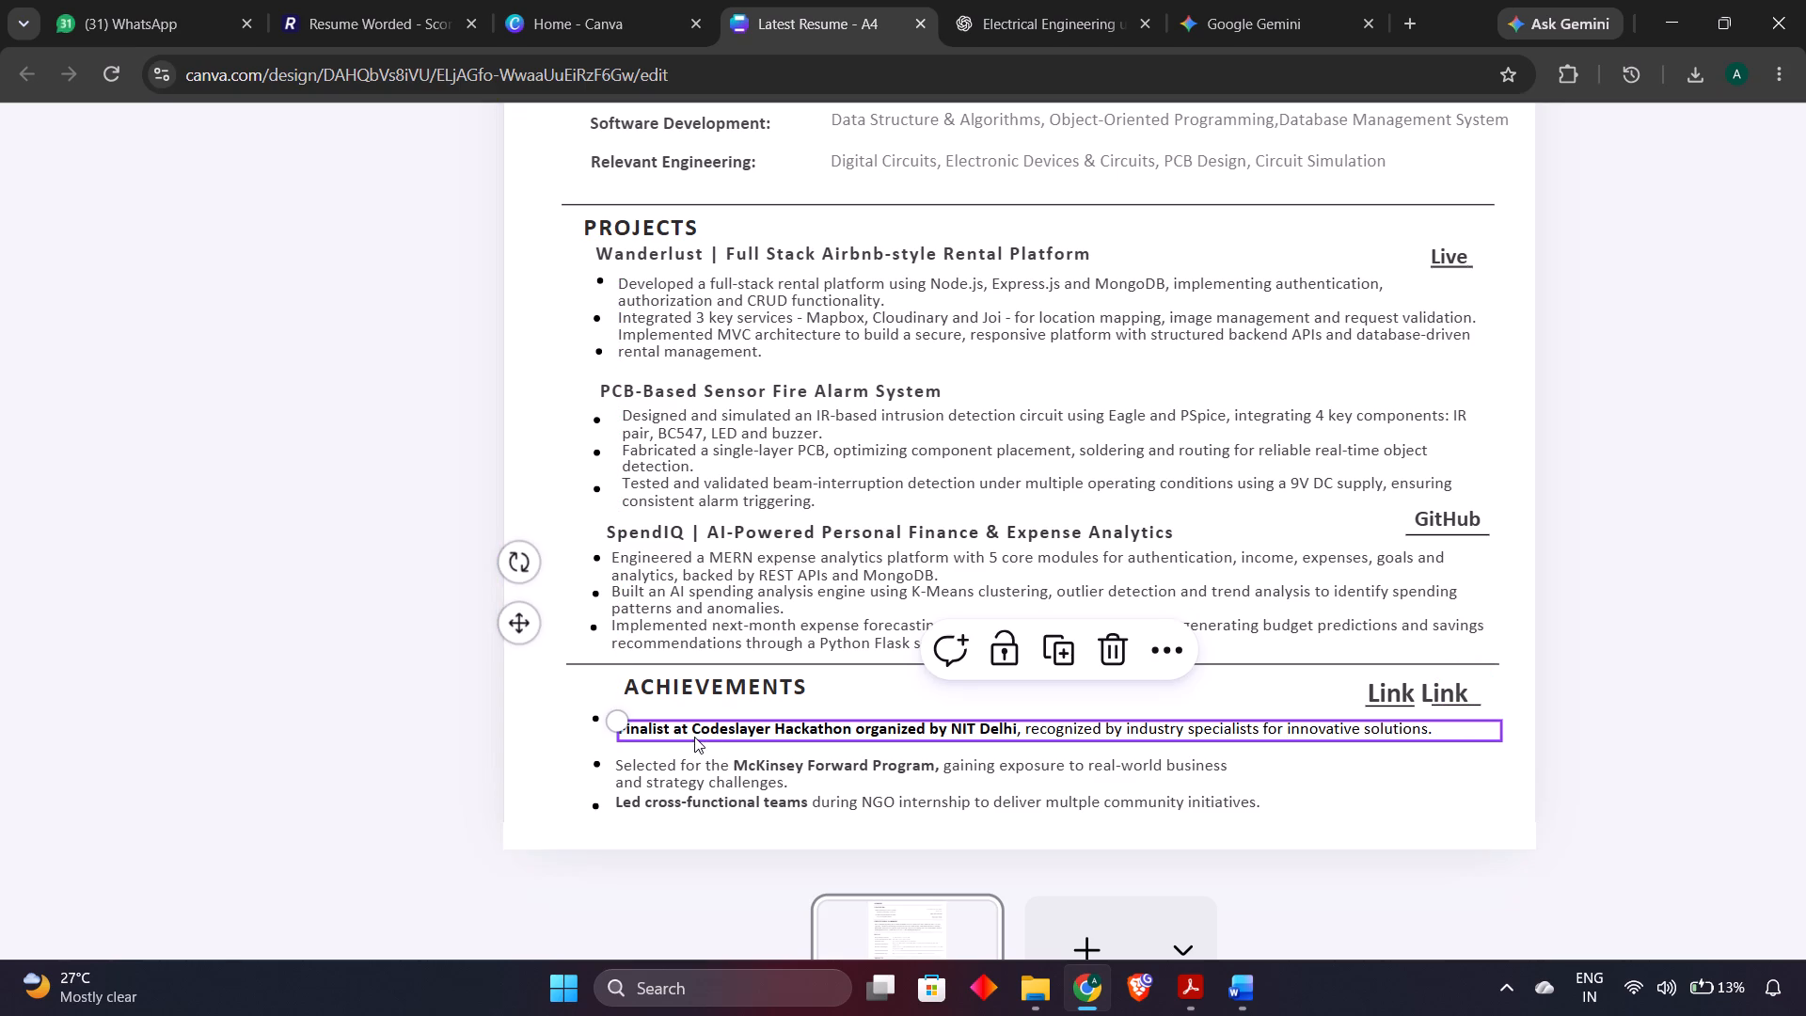
pyautogui.click(591, 720)
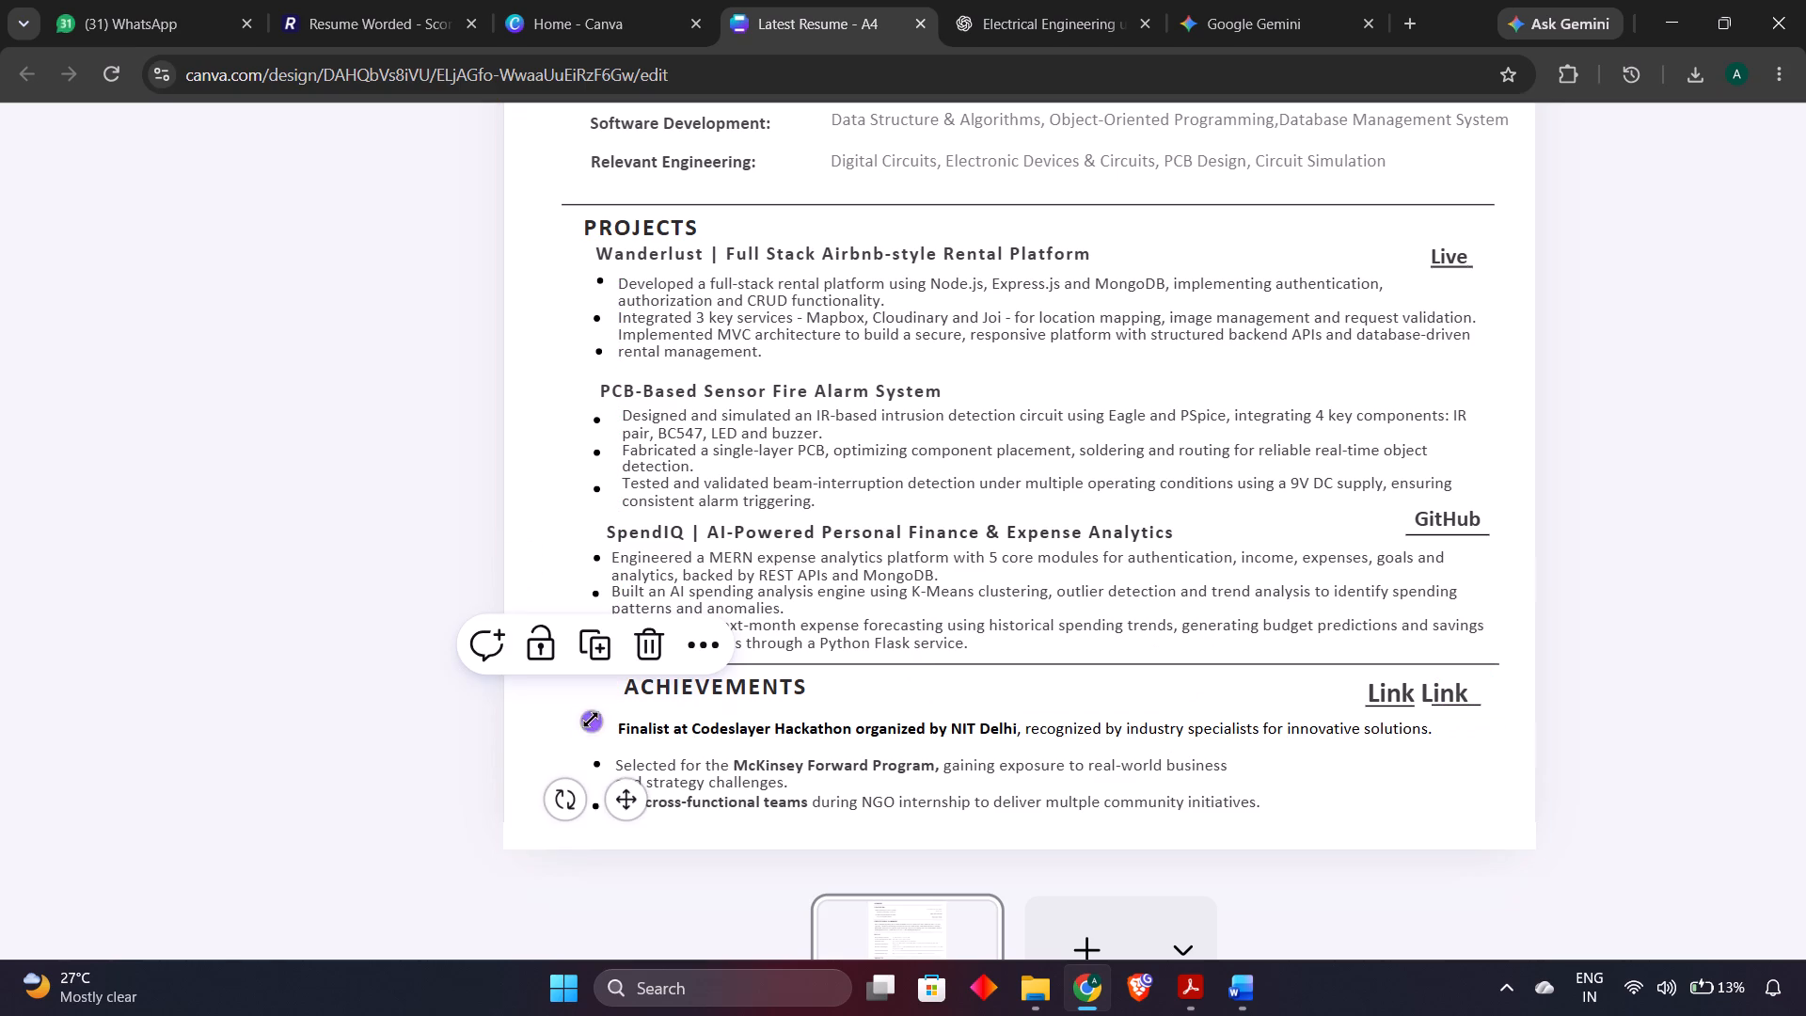
pyautogui.moveTo(634, 802); pyautogui.dragTo(636, 814)
# Widen the McKinsey Forward Program text box to match the width of the cross-functional teams line below it.
pyautogui.click(728, 772)
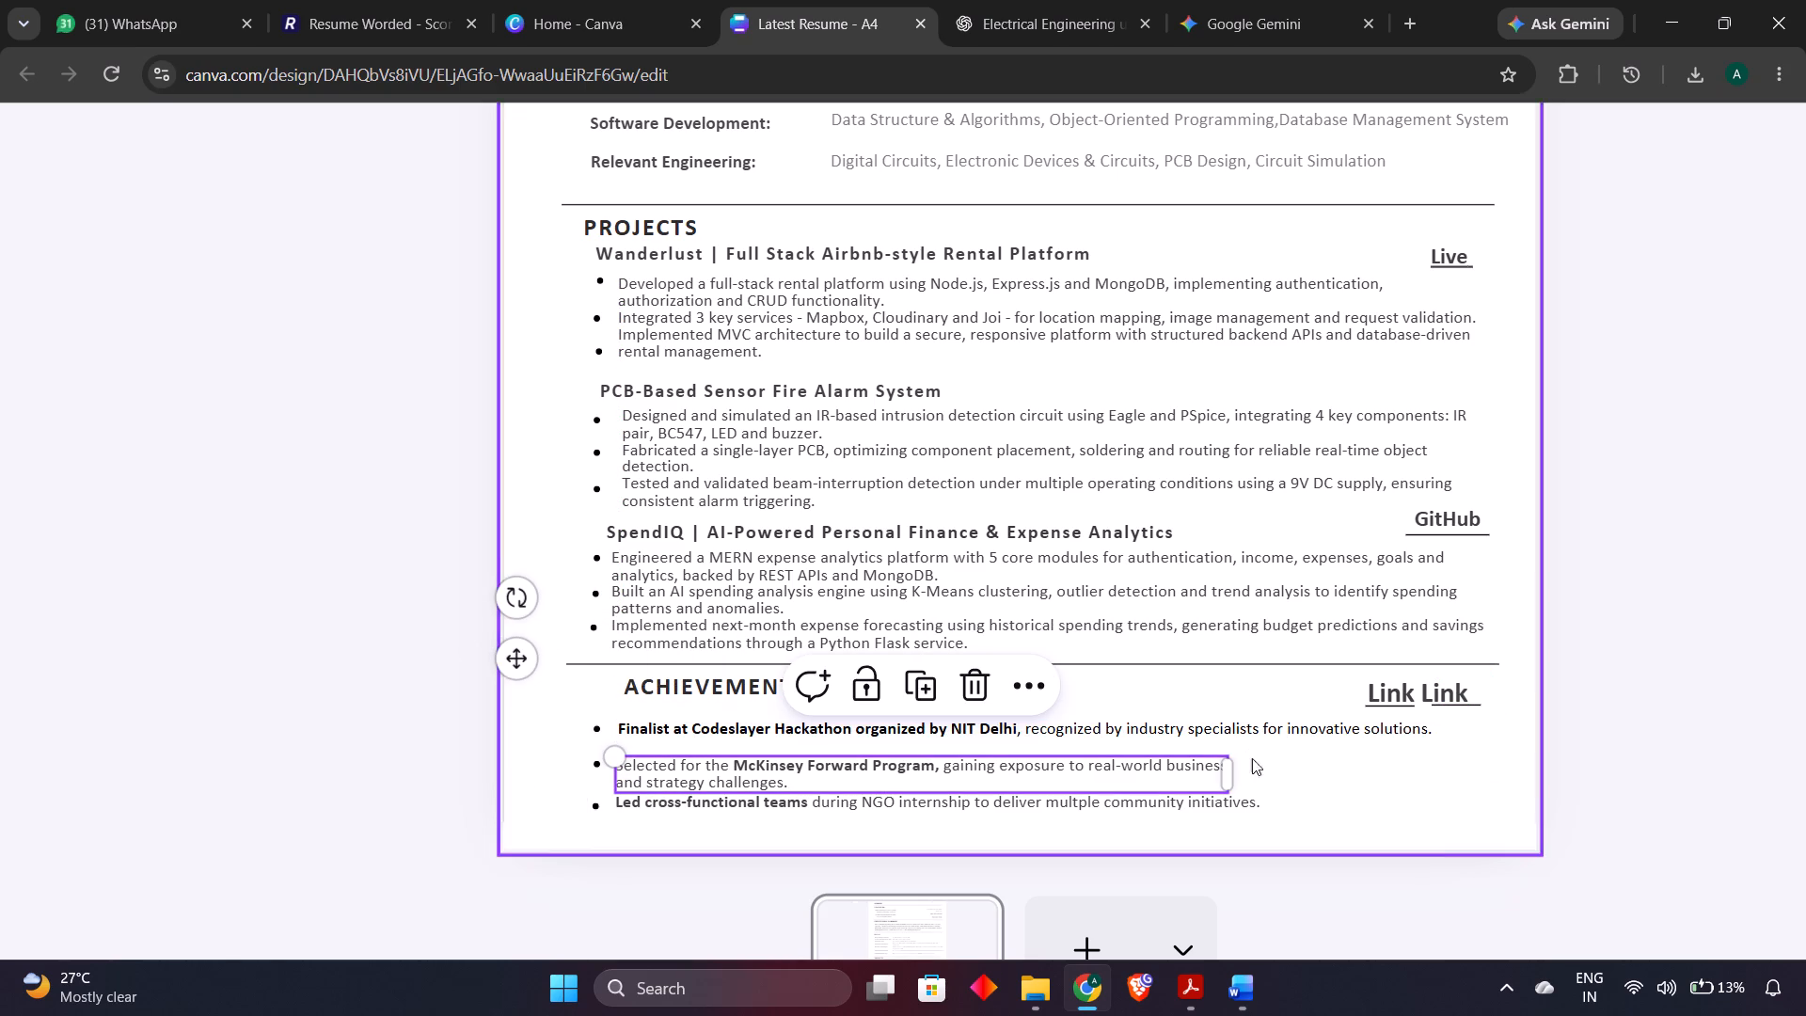
pyautogui.moveTo(1234, 774); pyautogui.dragTo(1332, 766)
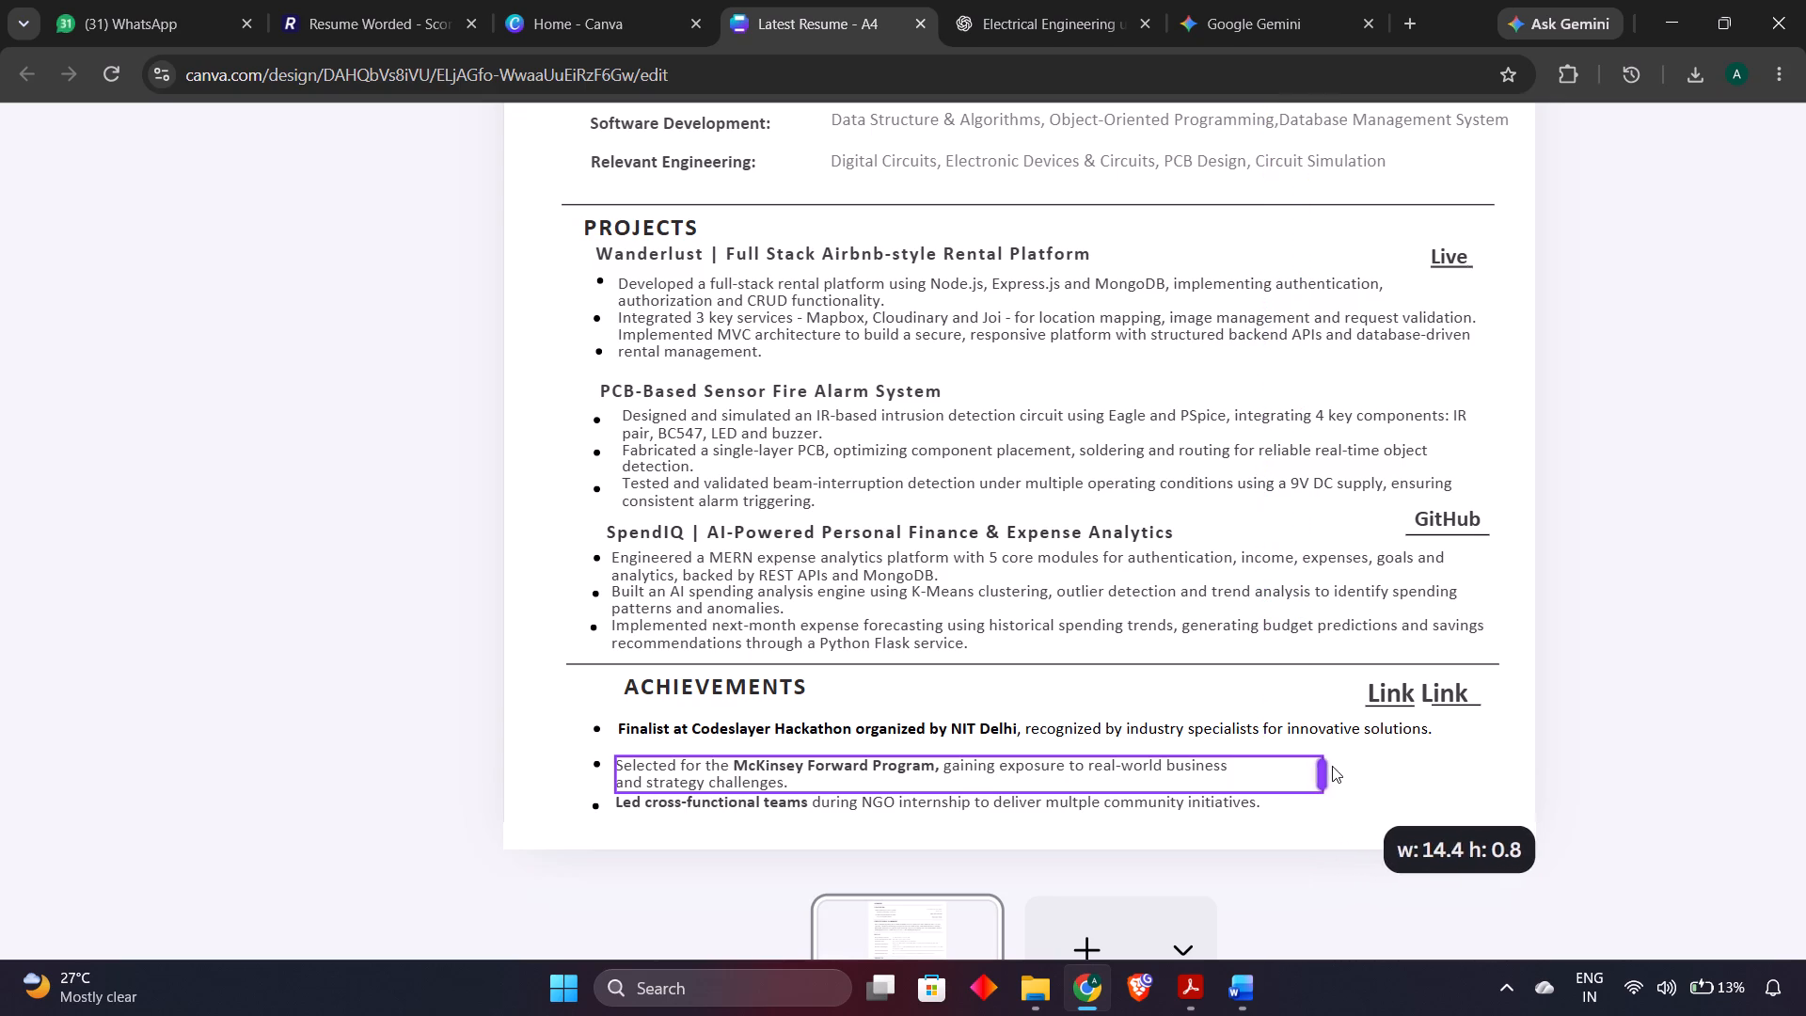
pyautogui.moveTo(1332, 766); pyautogui.dragTo(1502, 759)
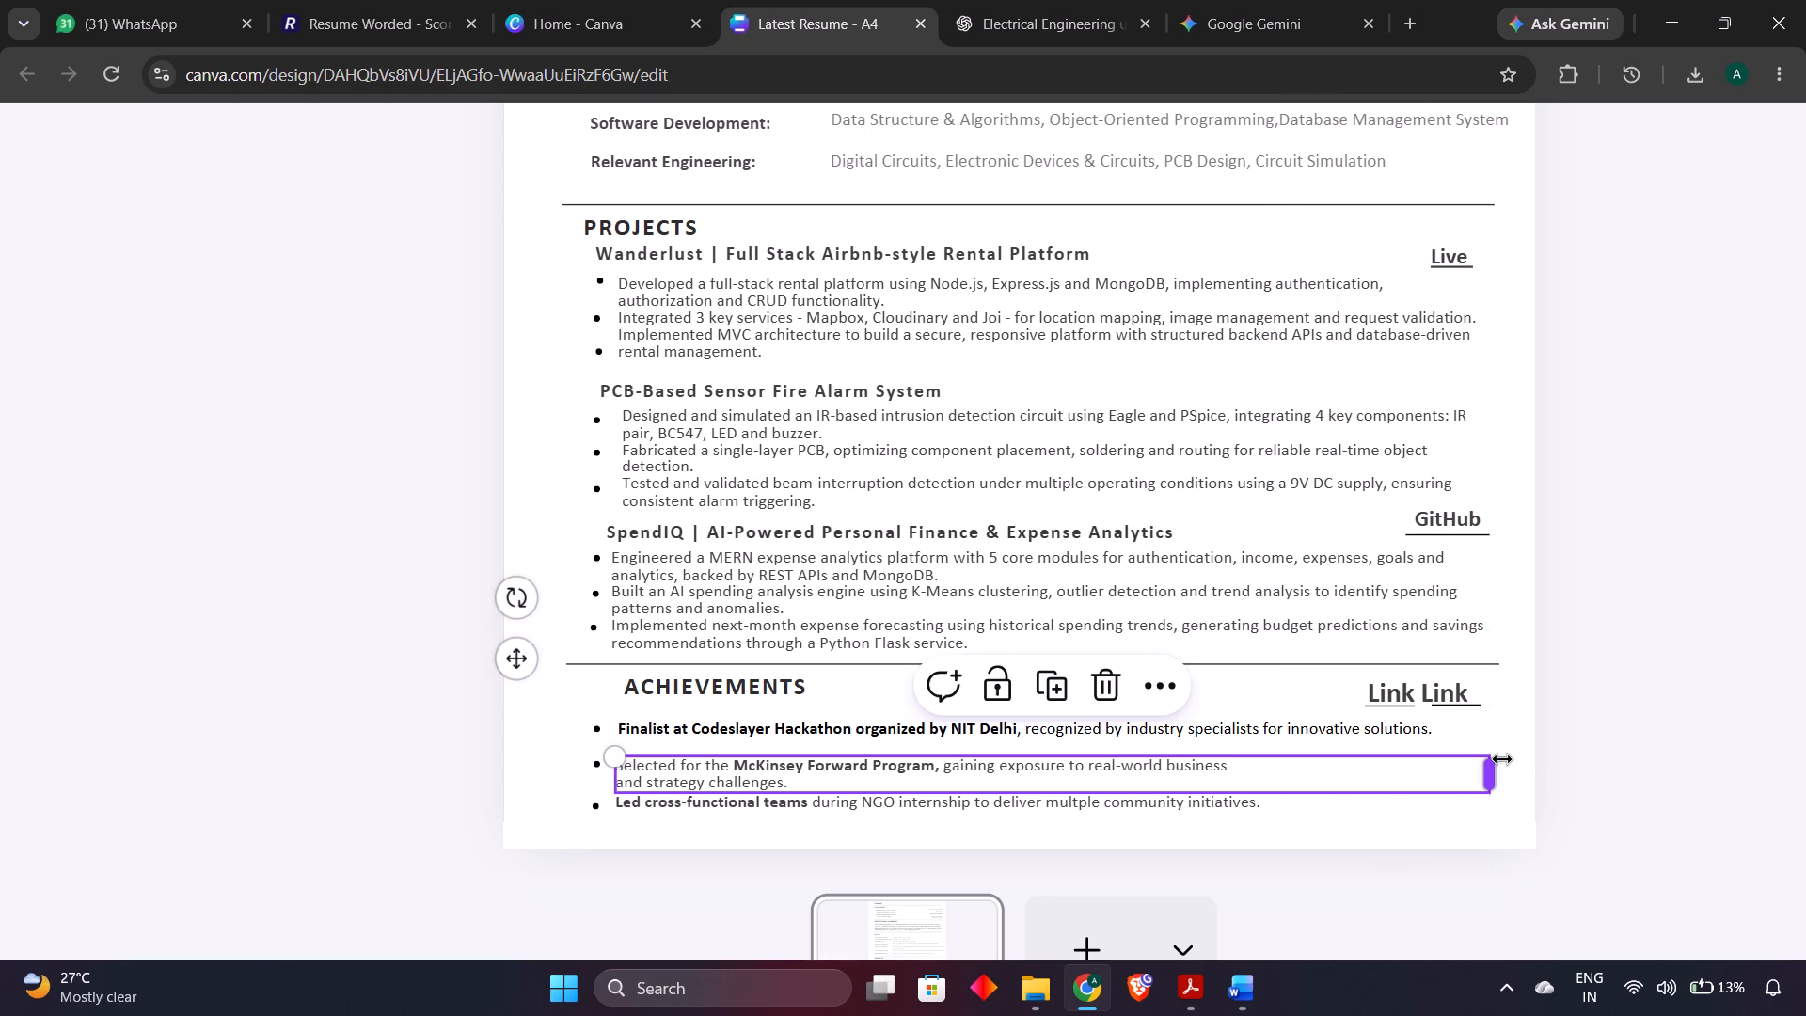
# Replace the line break before "and strategy challenges" with a space so the McKinsey Forward Program achievement fits on one line.
pyautogui.click(615, 775)
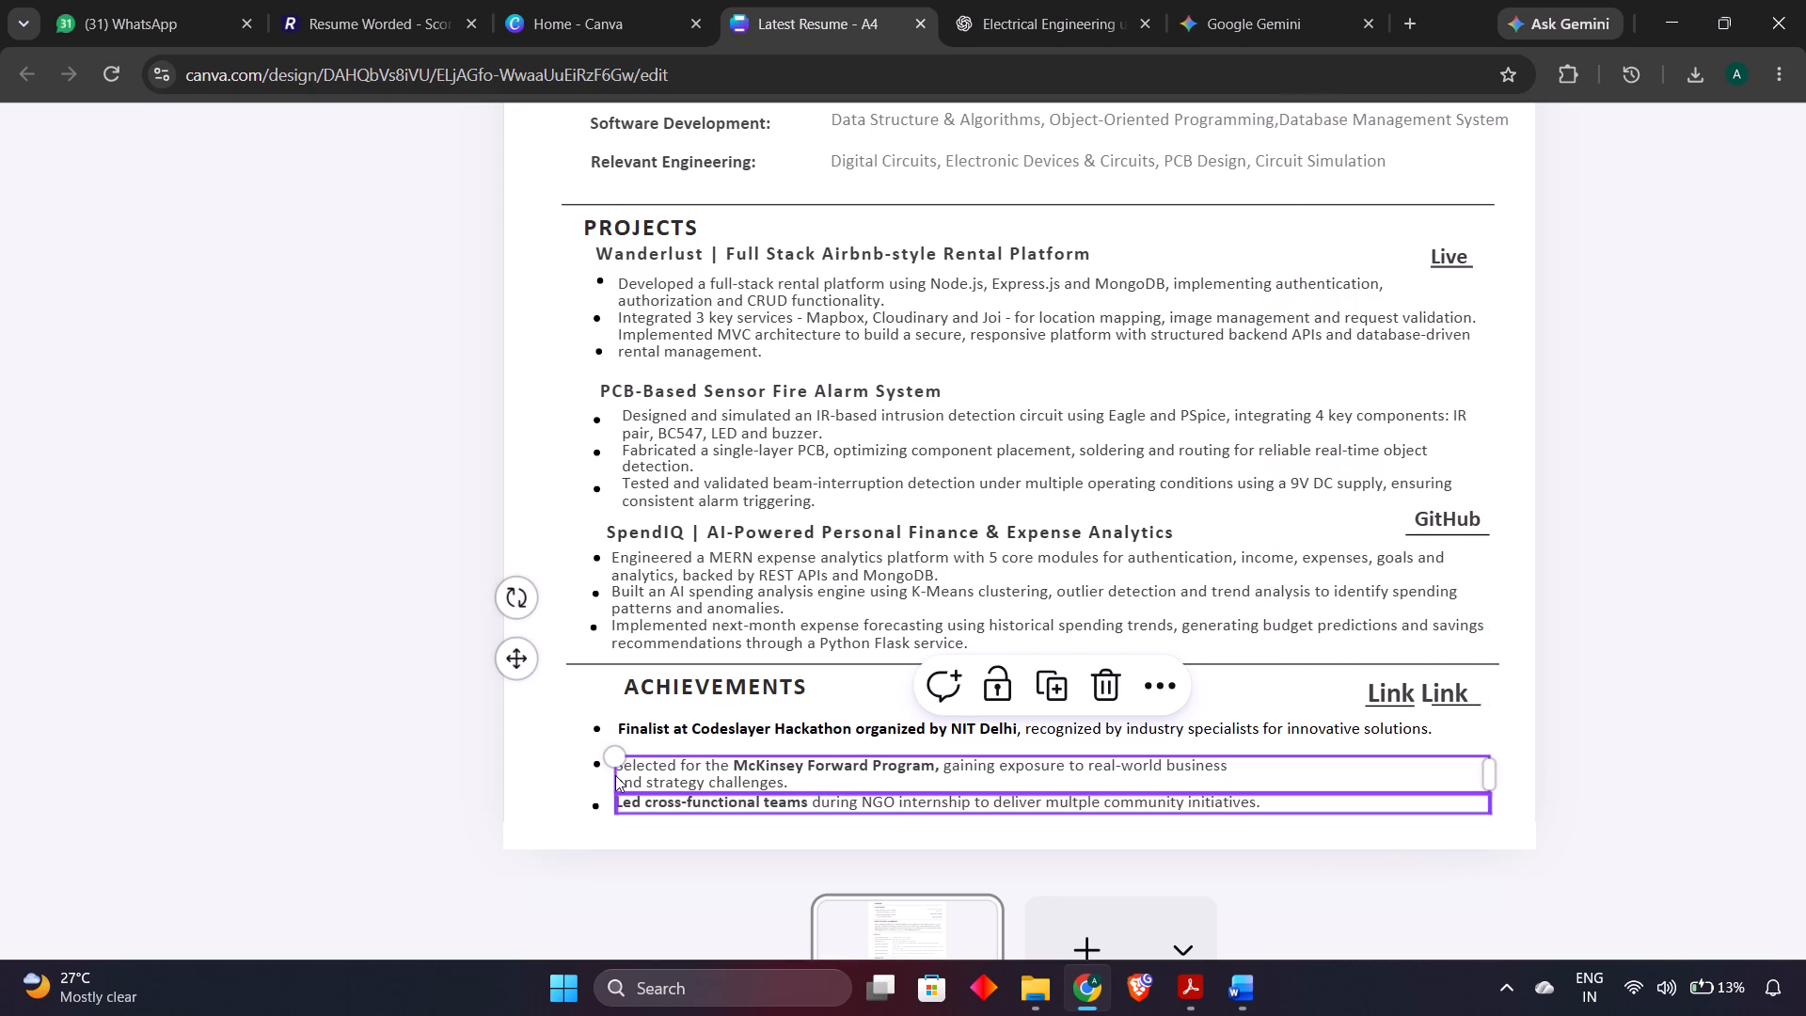
pyautogui.click(619, 790)
pyautogui.click(619, 790)
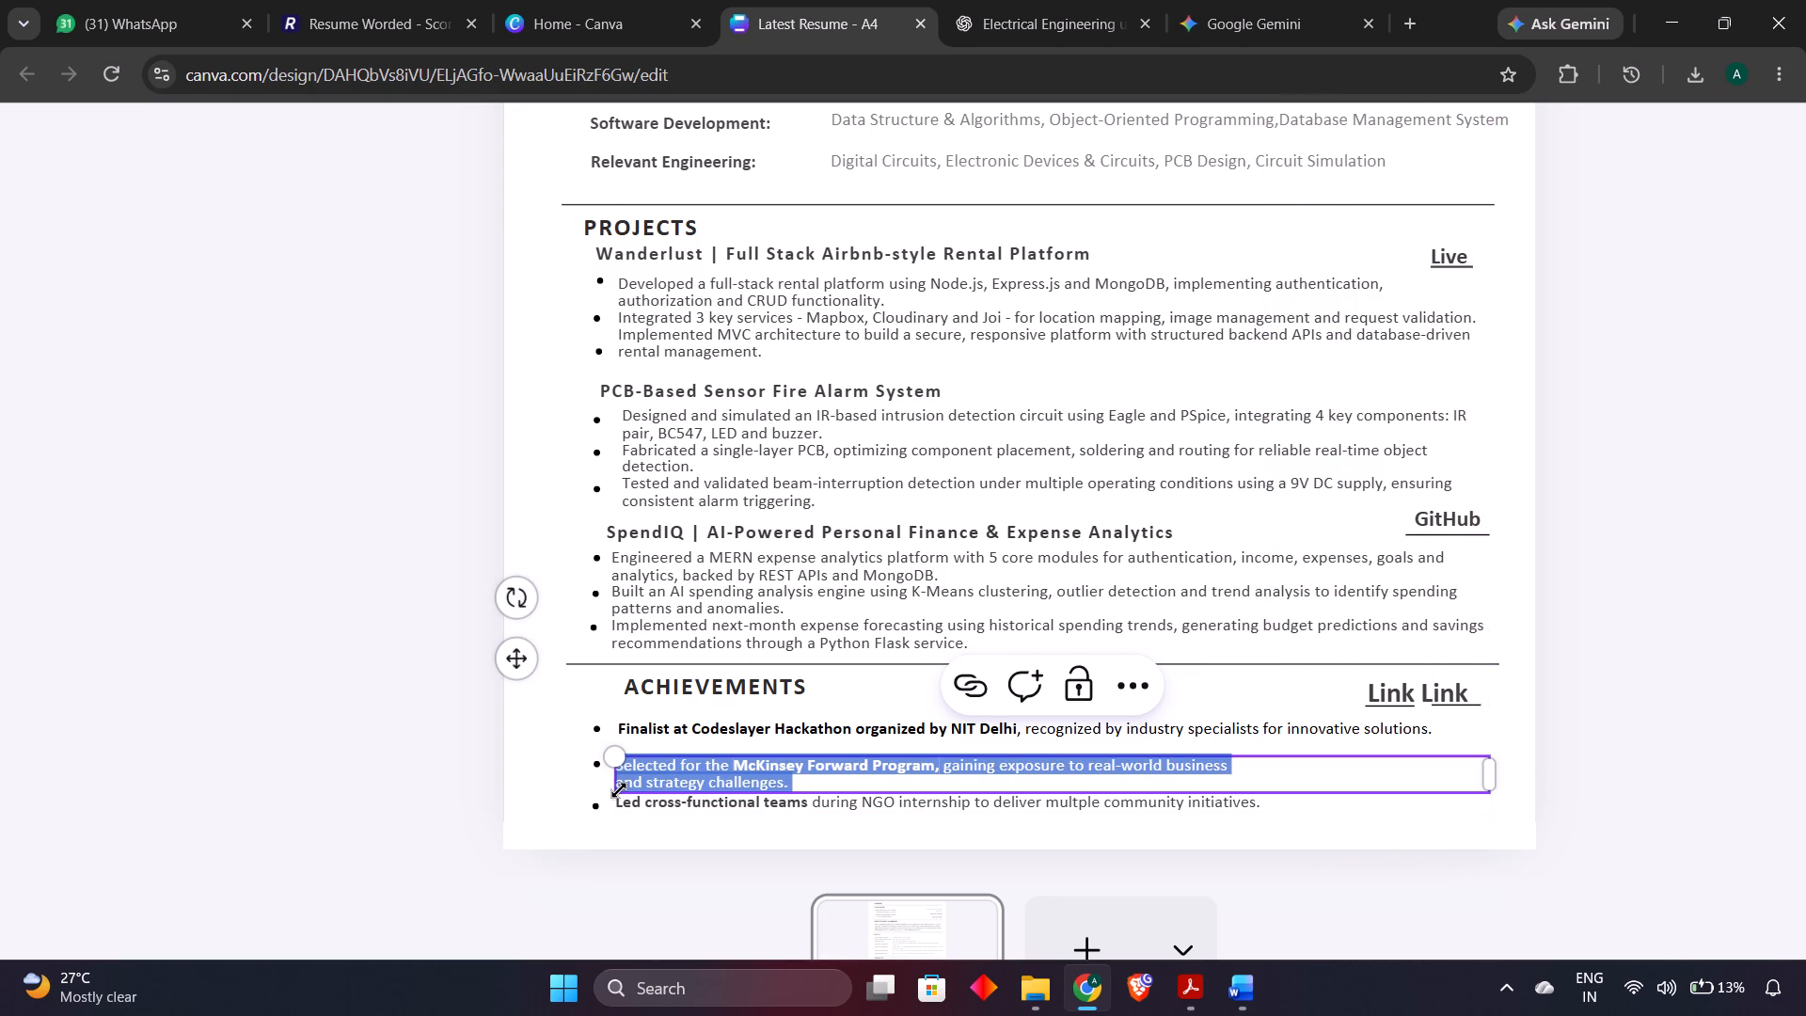
pyautogui.click(630, 786)
pyautogui.press('Down')
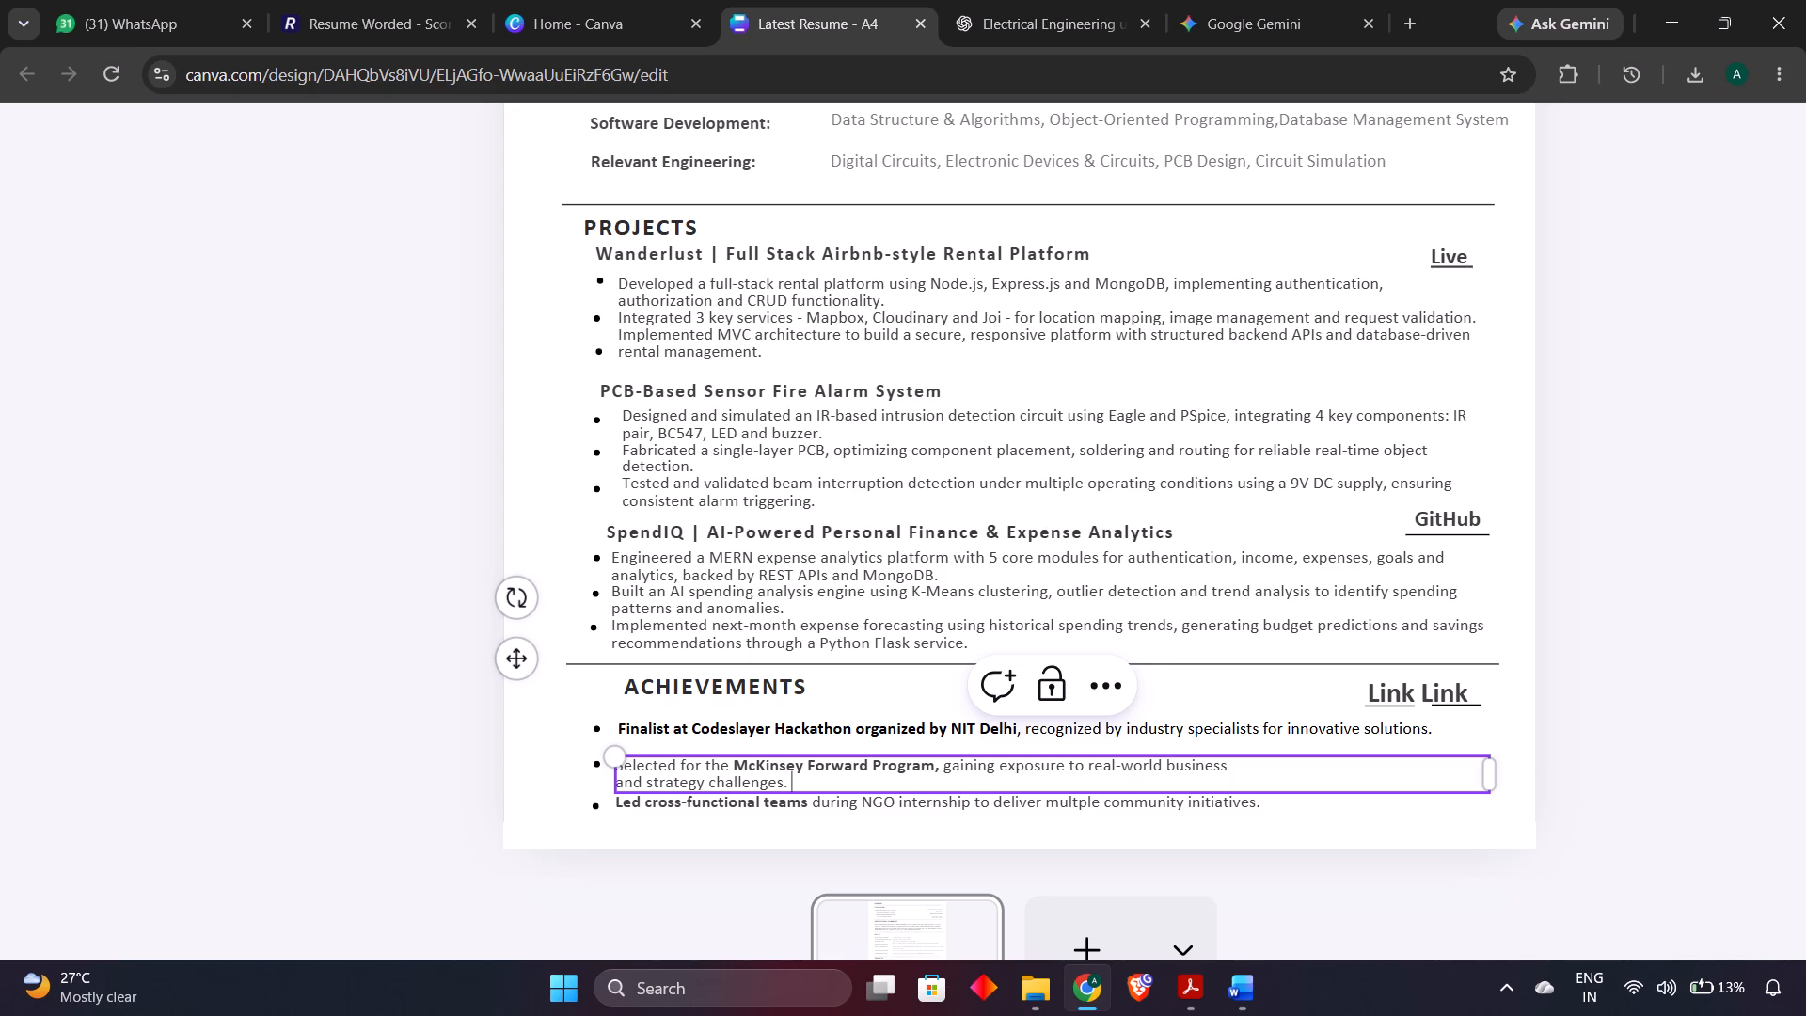
pyautogui.press('Left')
pyautogui.press('Left')
pyautogui.press('Left')
pyautogui.press('Left')
pyautogui.press('Left')
pyautogui.press('Left')
pyautogui.press('Left')
pyautogui.press('Left')
pyautogui.press('Left')
pyautogui.press('Left')
pyautogui.press('Left')
pyautogui.press('Left')
pyautogui.press('Left')
pyautogui.press('Left')
pyautogui.press('Left')
pyautogui.press('Left')
pyautogui.press('Left')
pyautogui.press('Left')
pyautogui.press('Left')
pyautogui.press('Left')
pyautogui.press('Left')
pyautogui.press('Left')
pyautogui.press('Down')
pyautogui.press('Left')
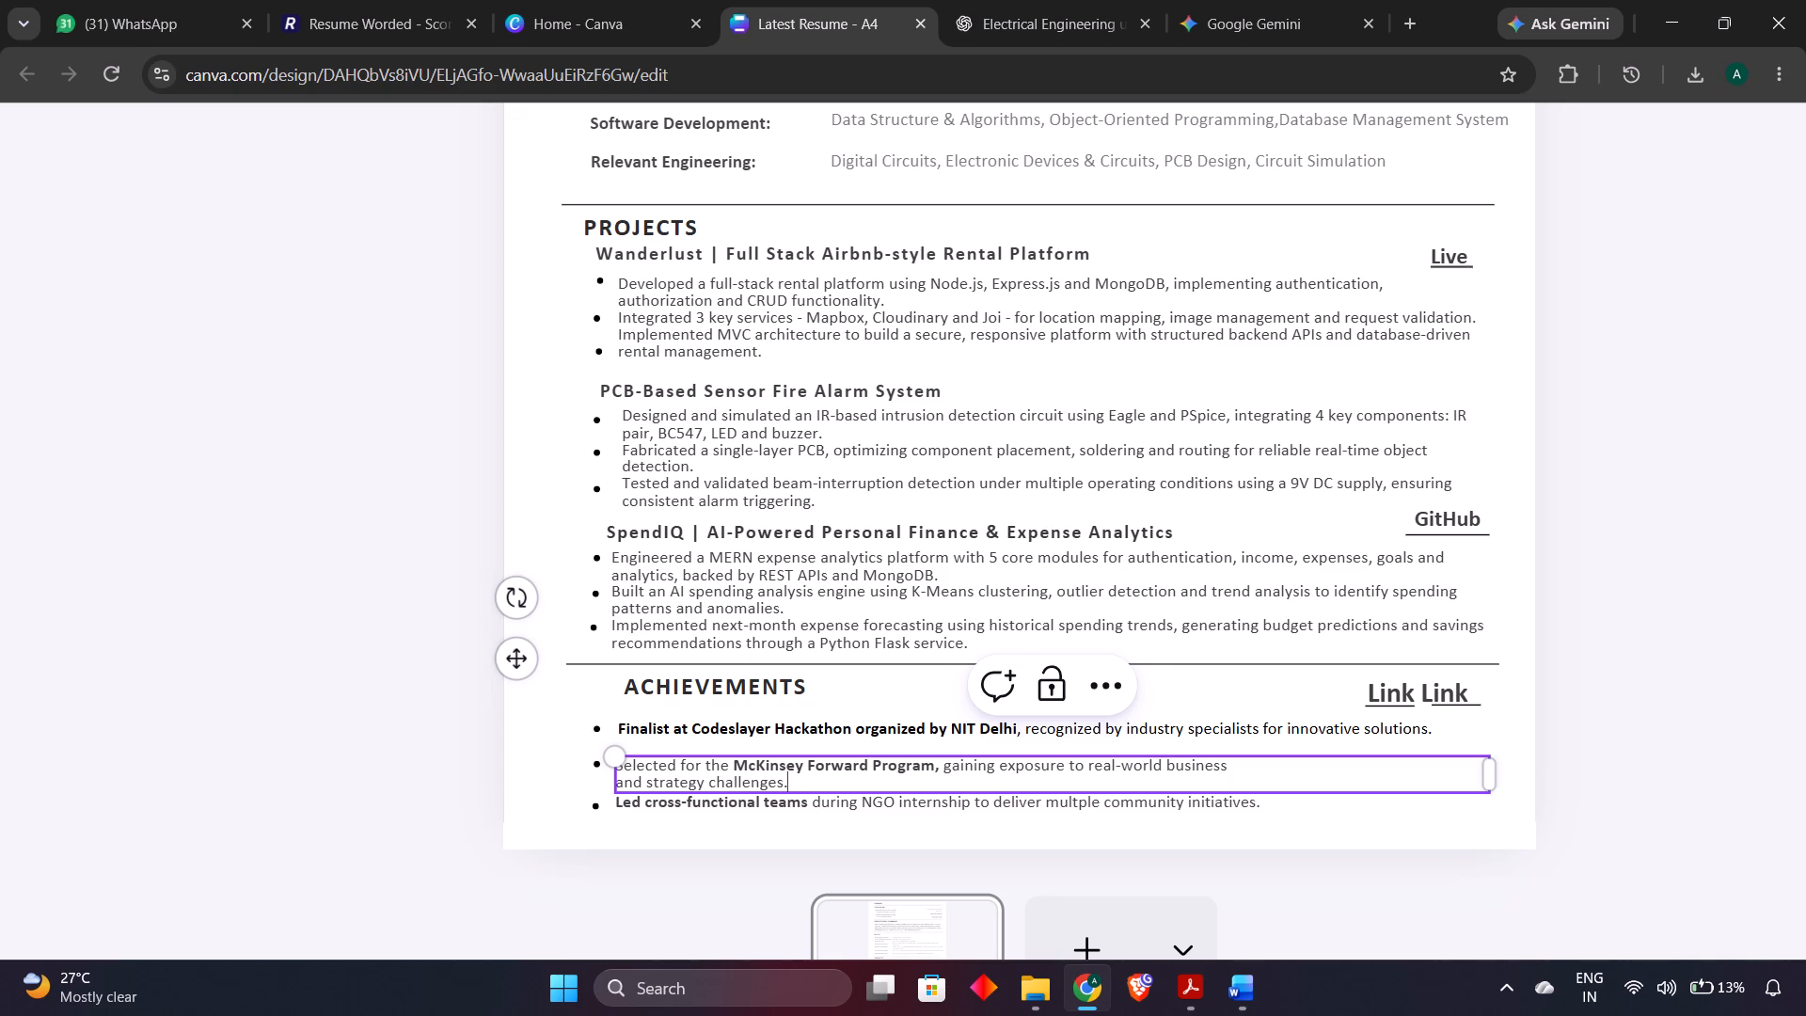
pyautogui.press('Left')
pyautogui.click(625, 784)
pyautogui.press('Left')
pyautogui.press('BackSpace')
pyautogui.press('space')
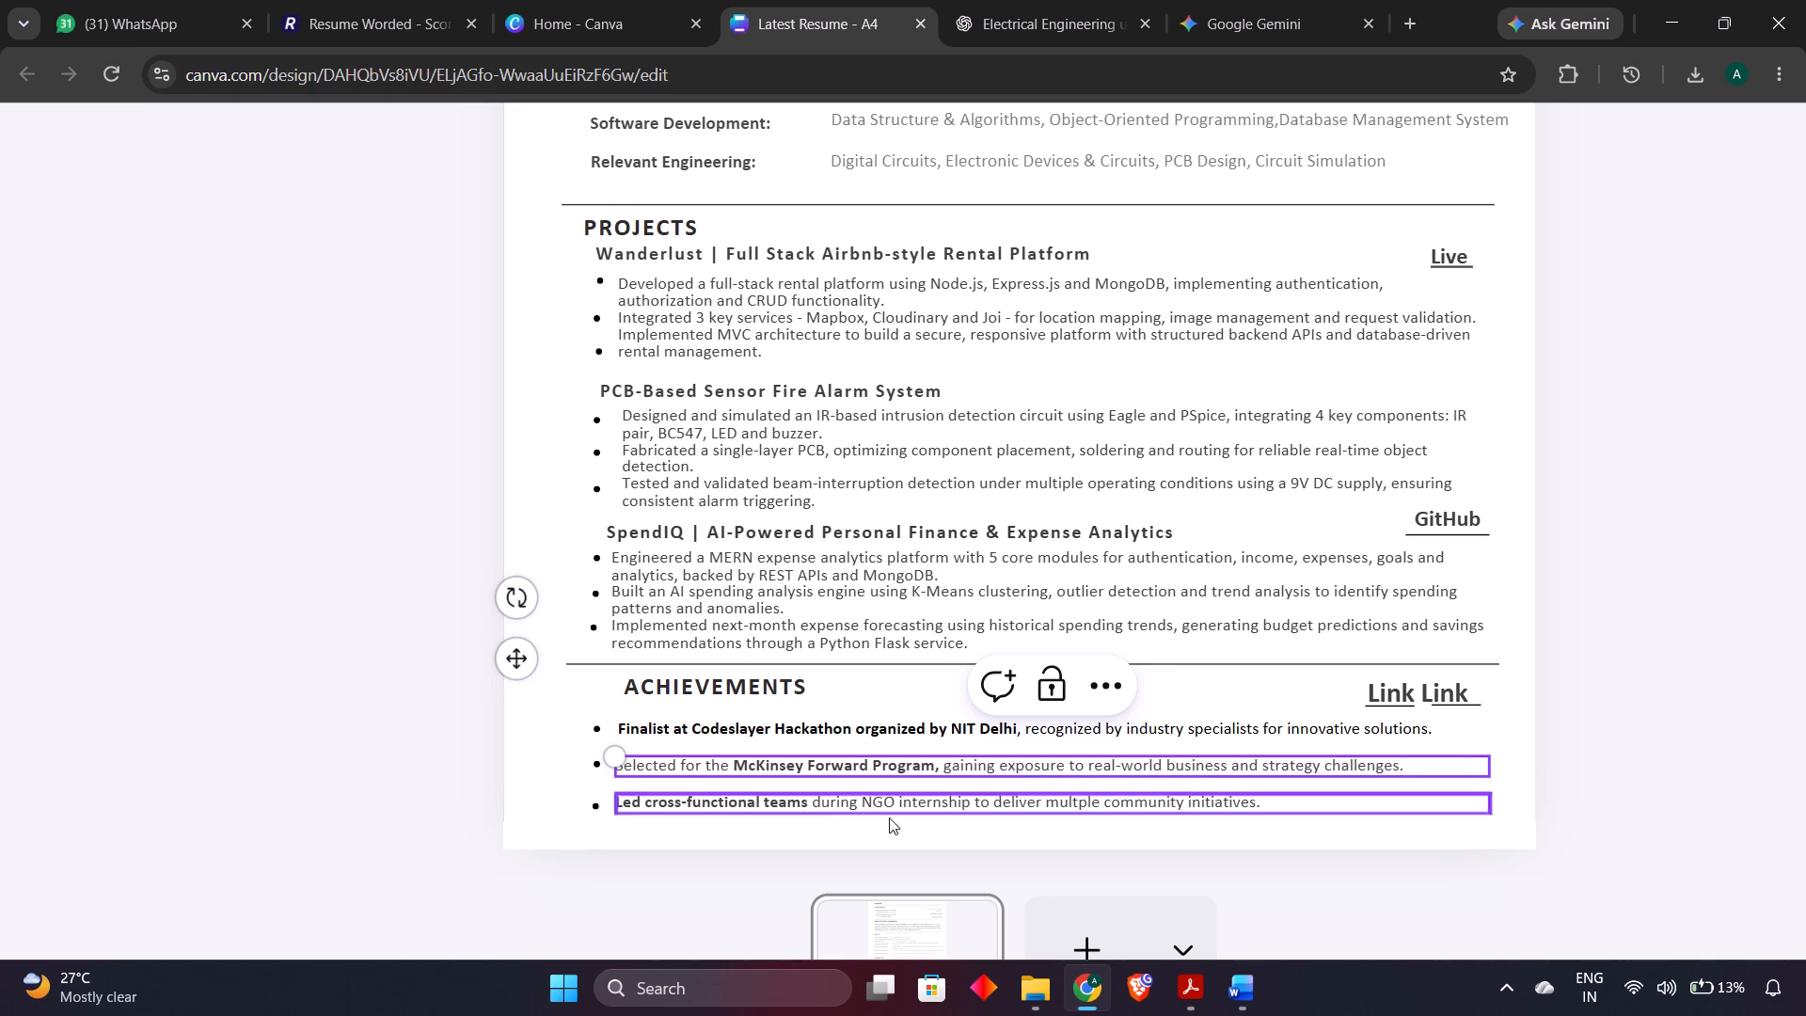
# Move the McKinsey and cross-functional teams lines up, closely and evenly spaced under the finalist line and left-aligned with it.
pyautogui.click(818, 807)
pyautogui.moveTo(834, 805); pyautogui.dragTo(834, 796)
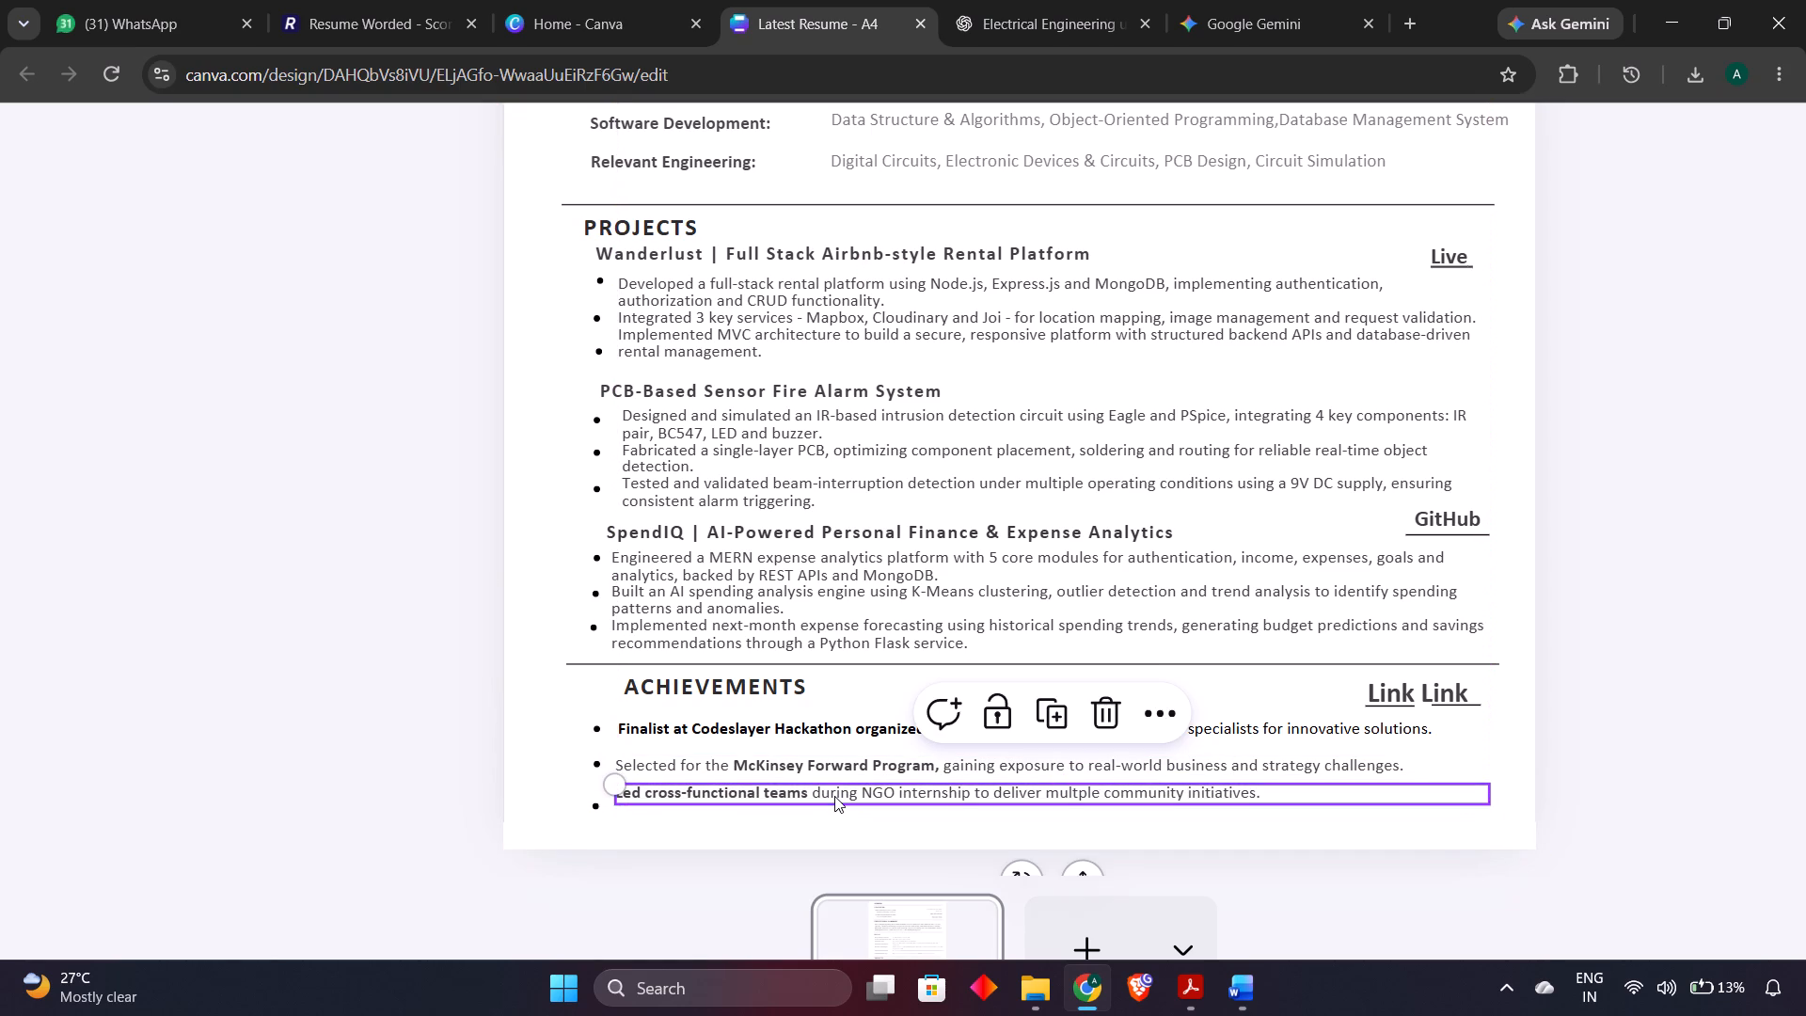
pyautogui.click(822, 724)
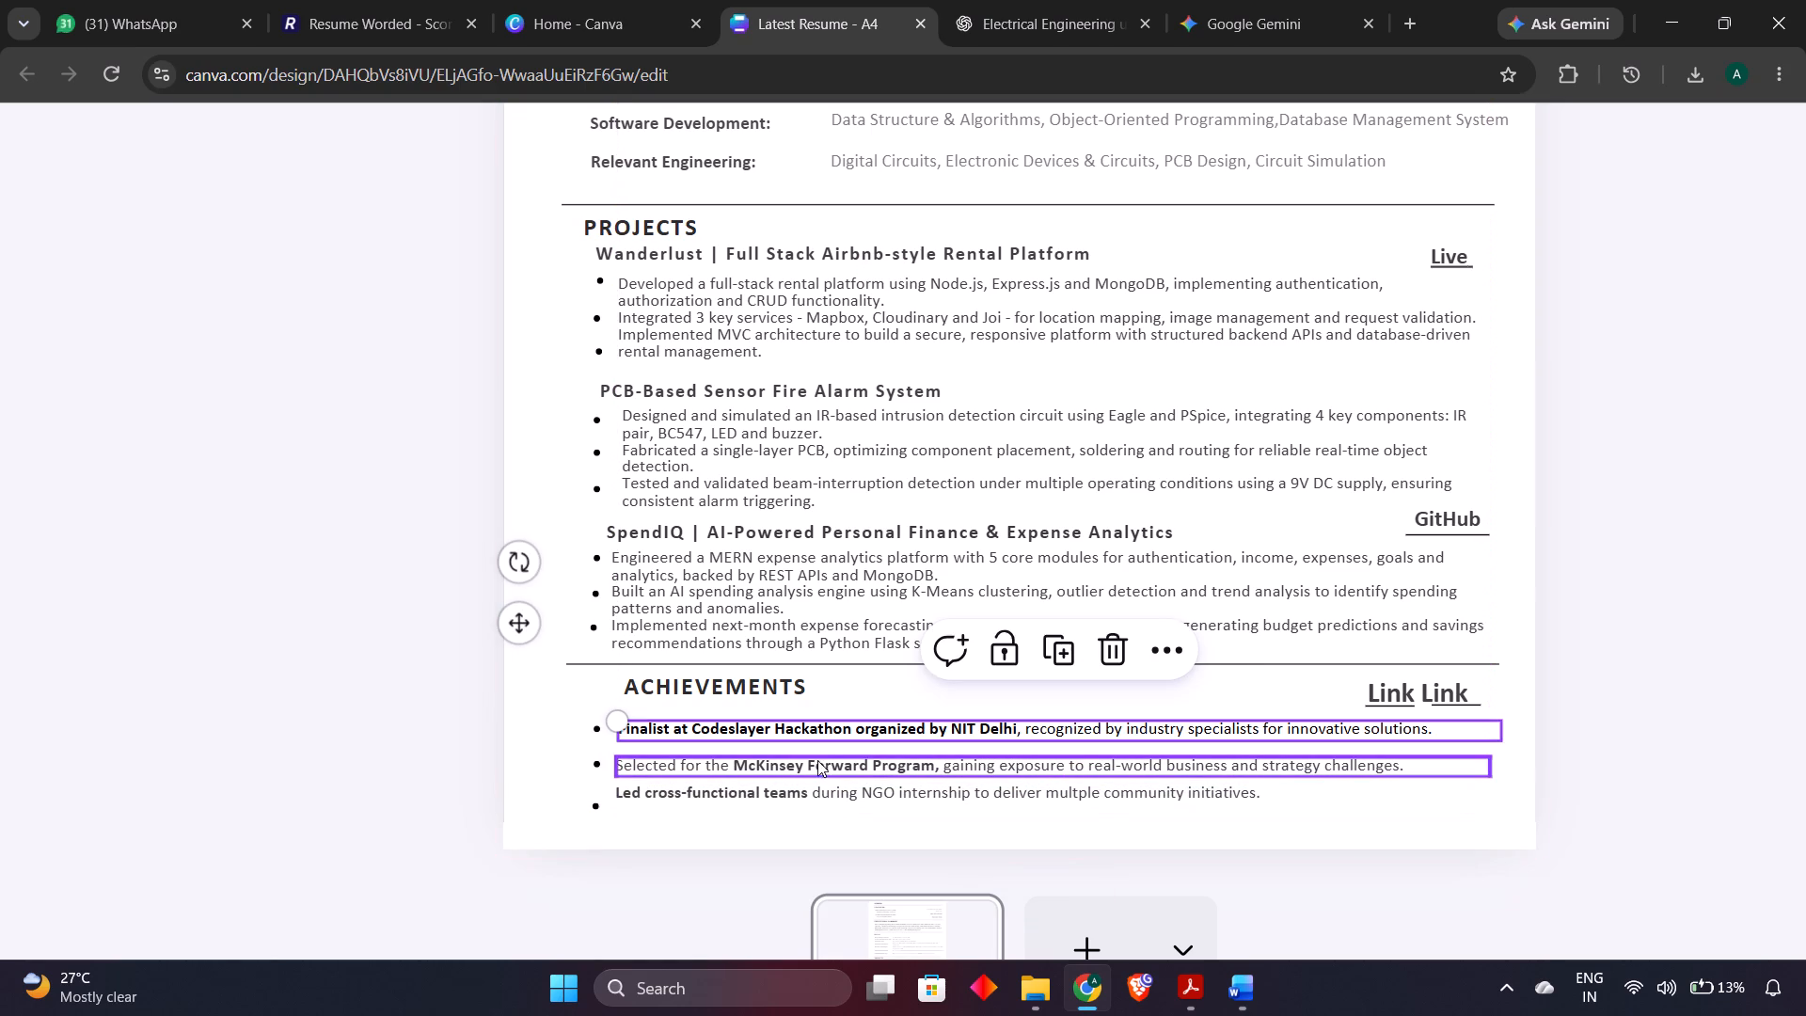
pyautogui.moveTo(816, 766); pyautogui.dragTo(822, 760)
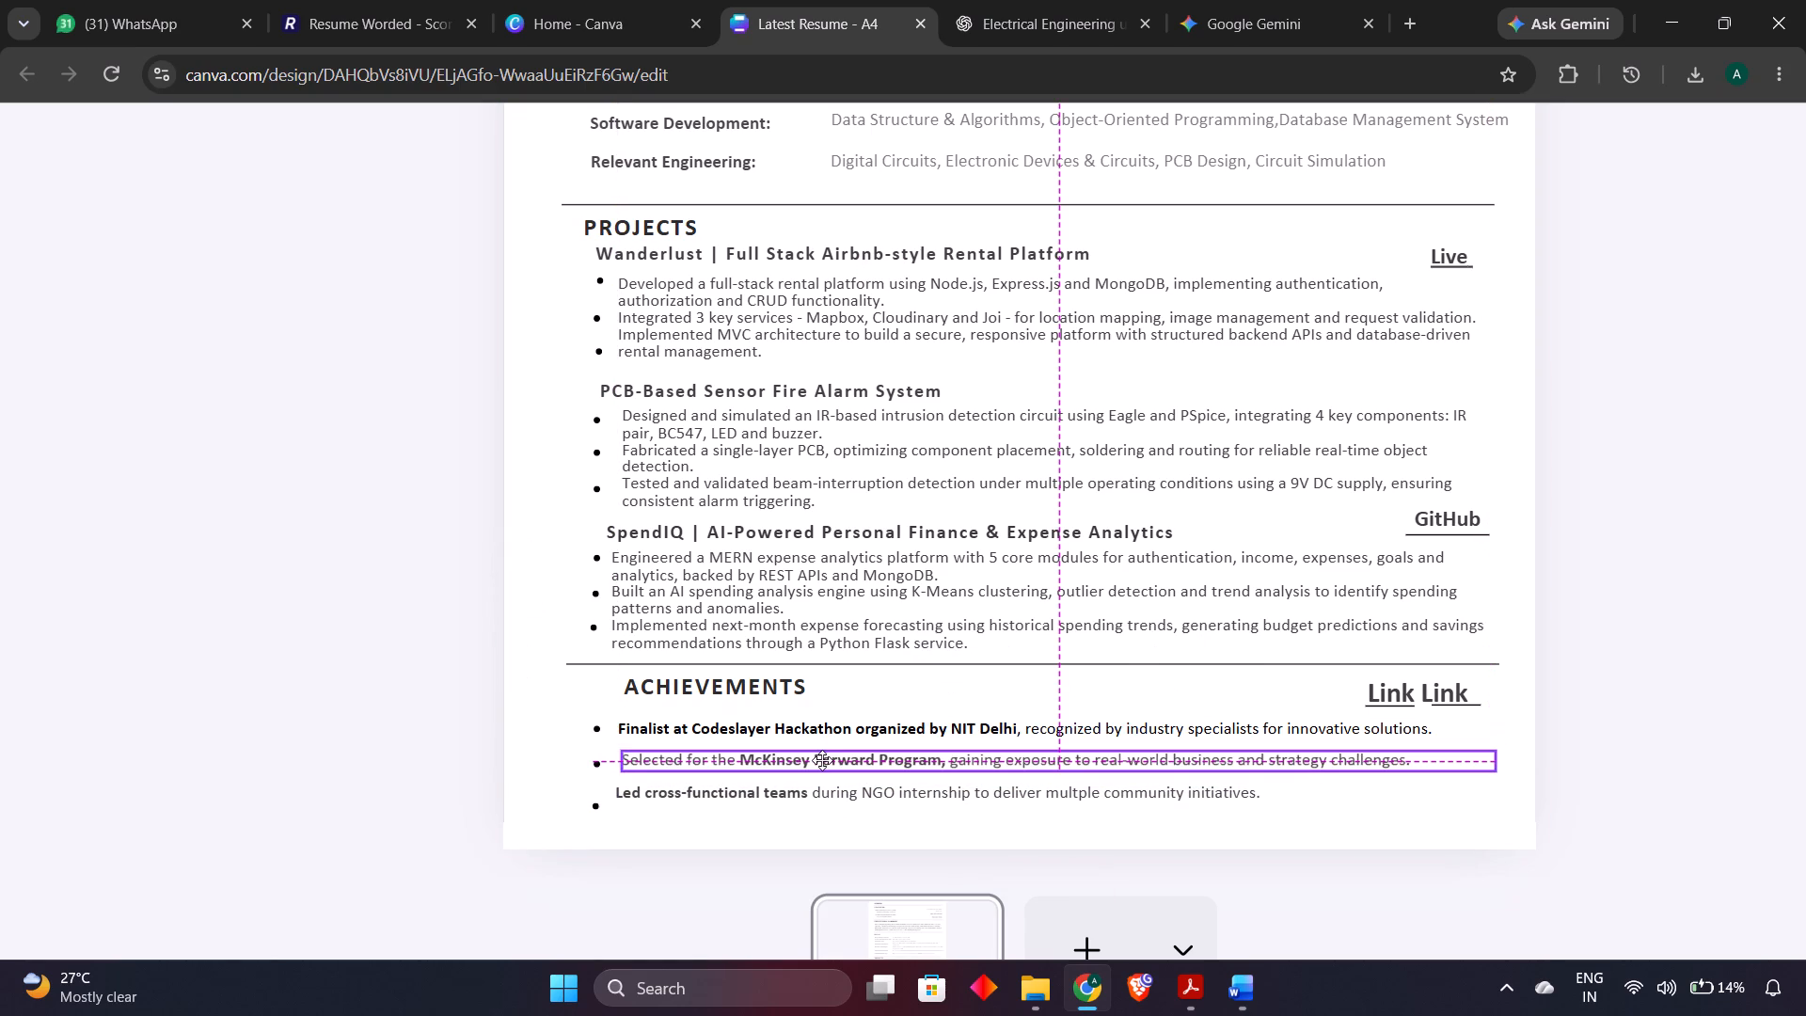
pyautogui.moveTo(822, 760); pyautogui.dragTo(819, 759)
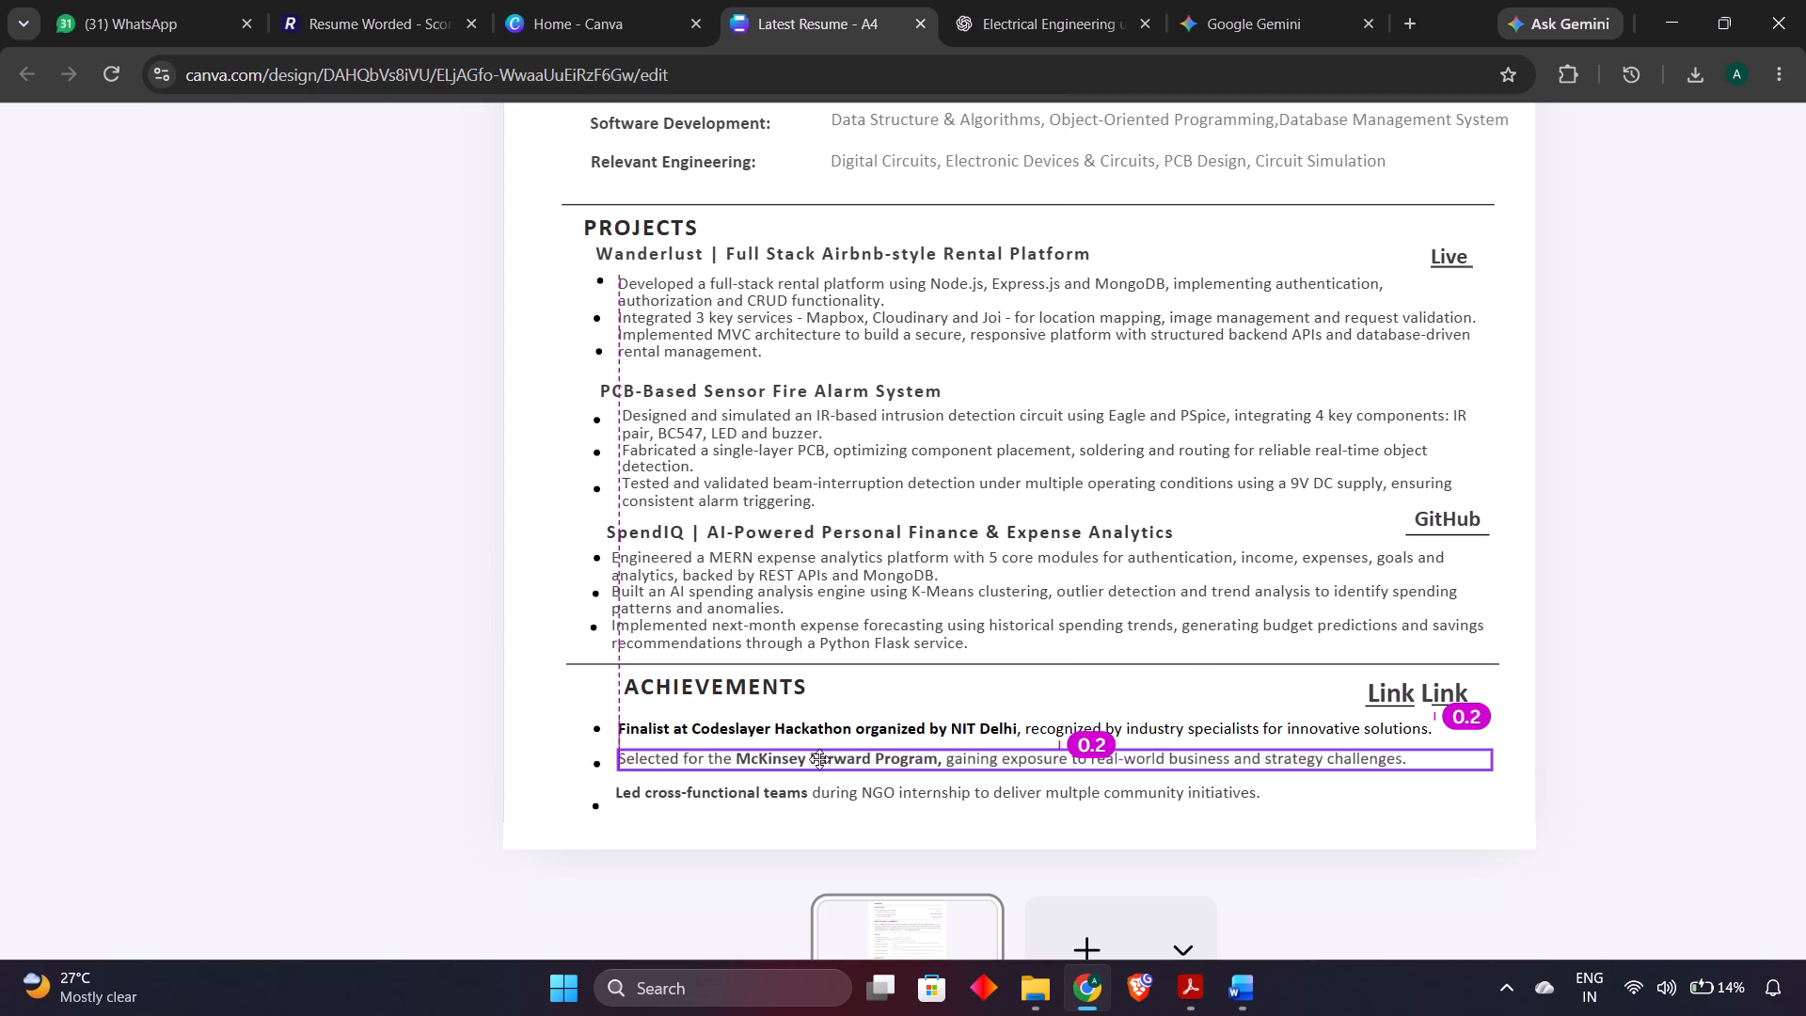
pyautogui.moveTo(819, 759); pyautogui.dragTo(819, 757)
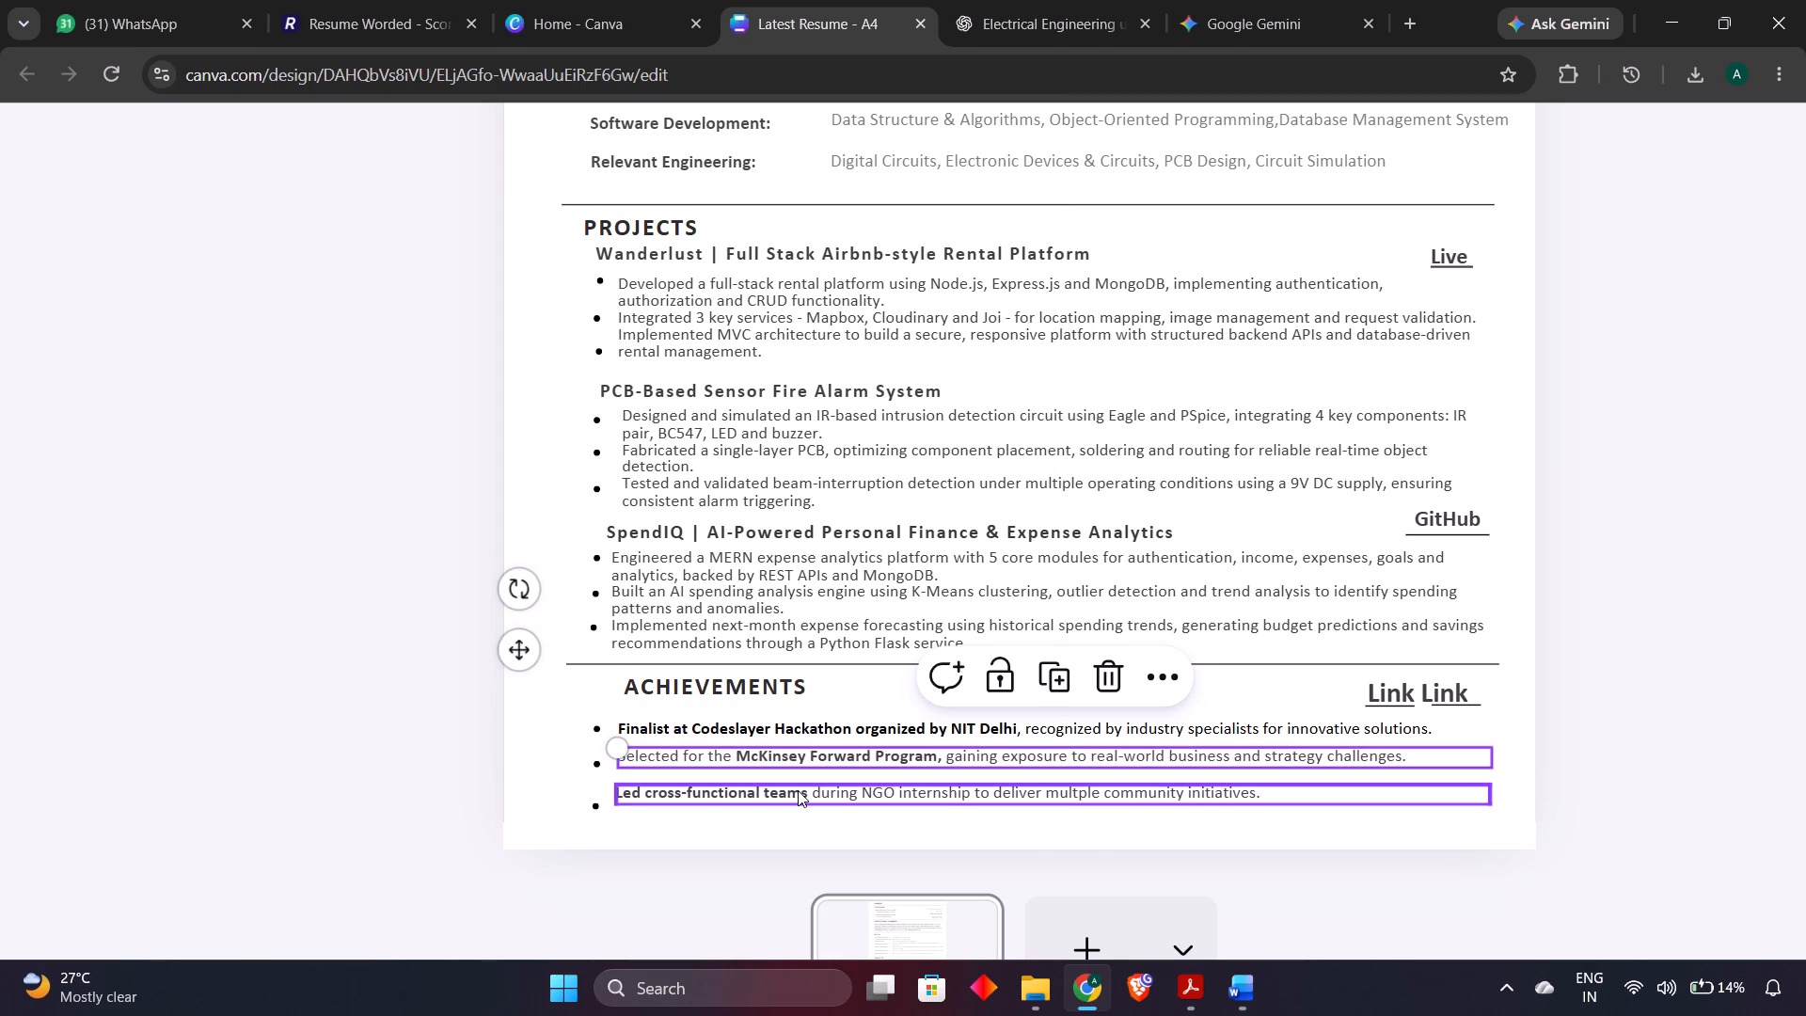
pyautogui.moveTo(798, 790); pyautogui.dragTo(806, 775)
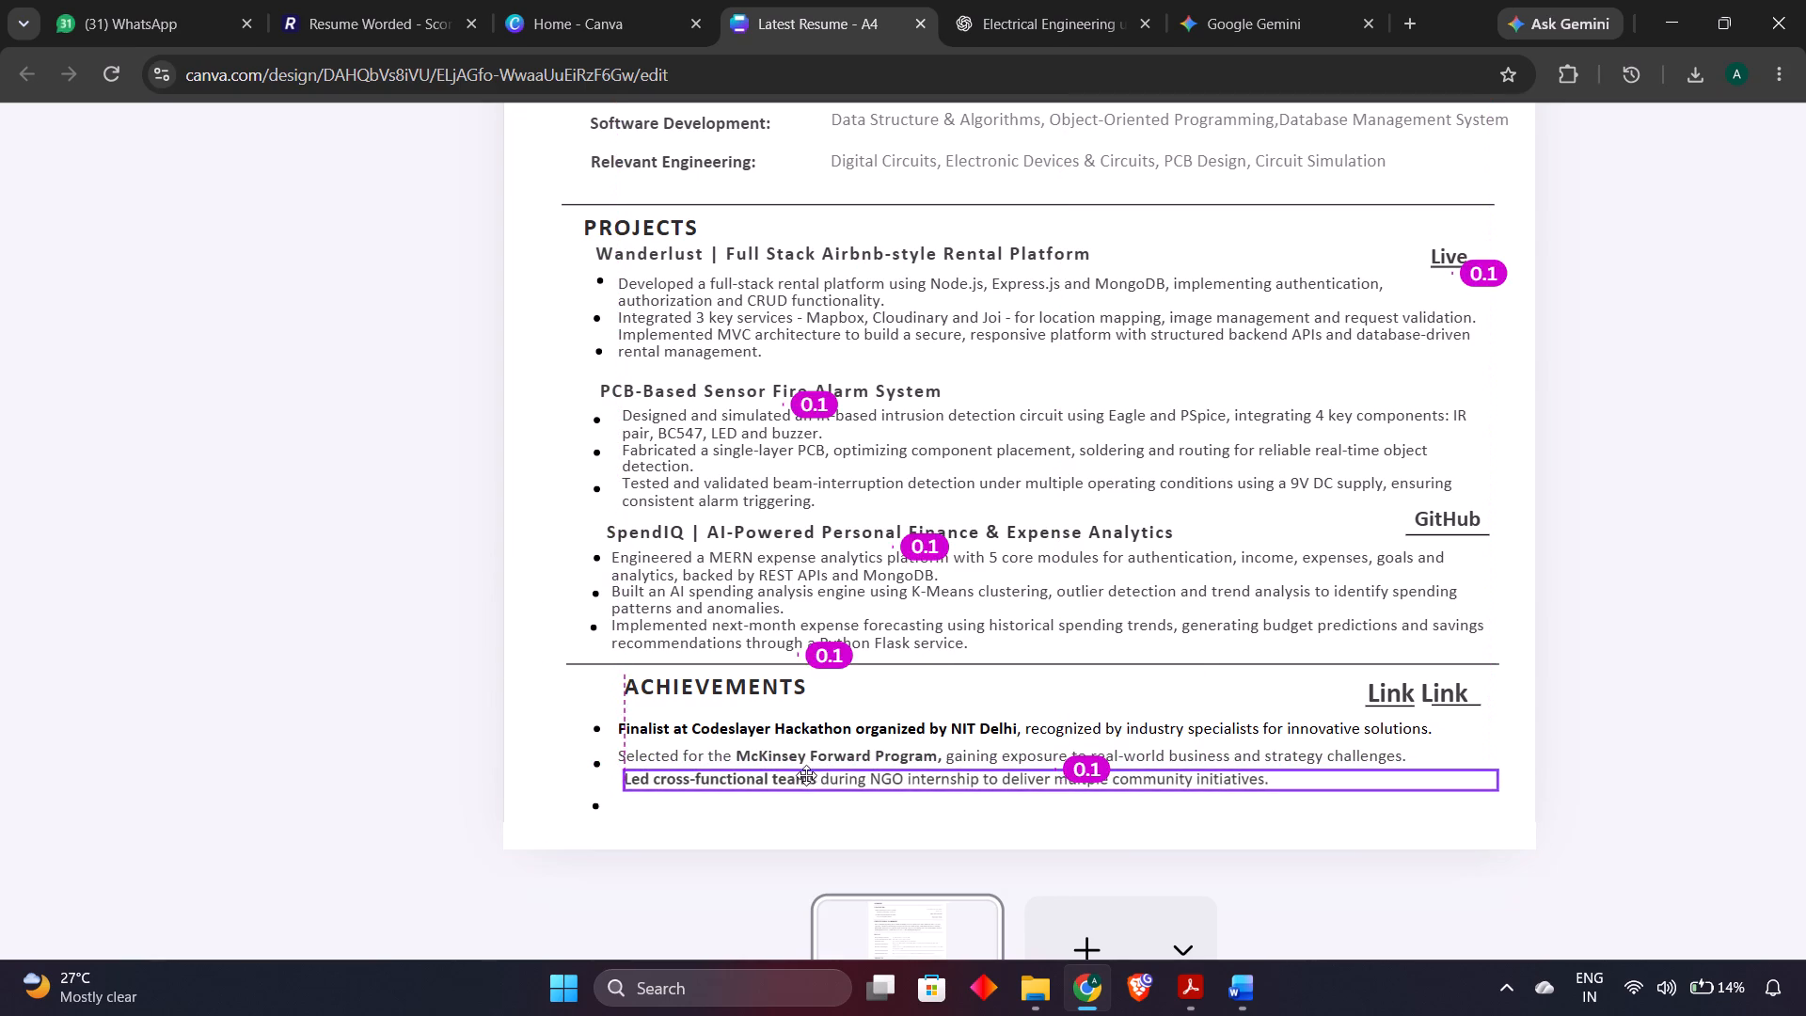
pyautogui.moveTo(806, 775); pyautogui.dragTo(801, 778)
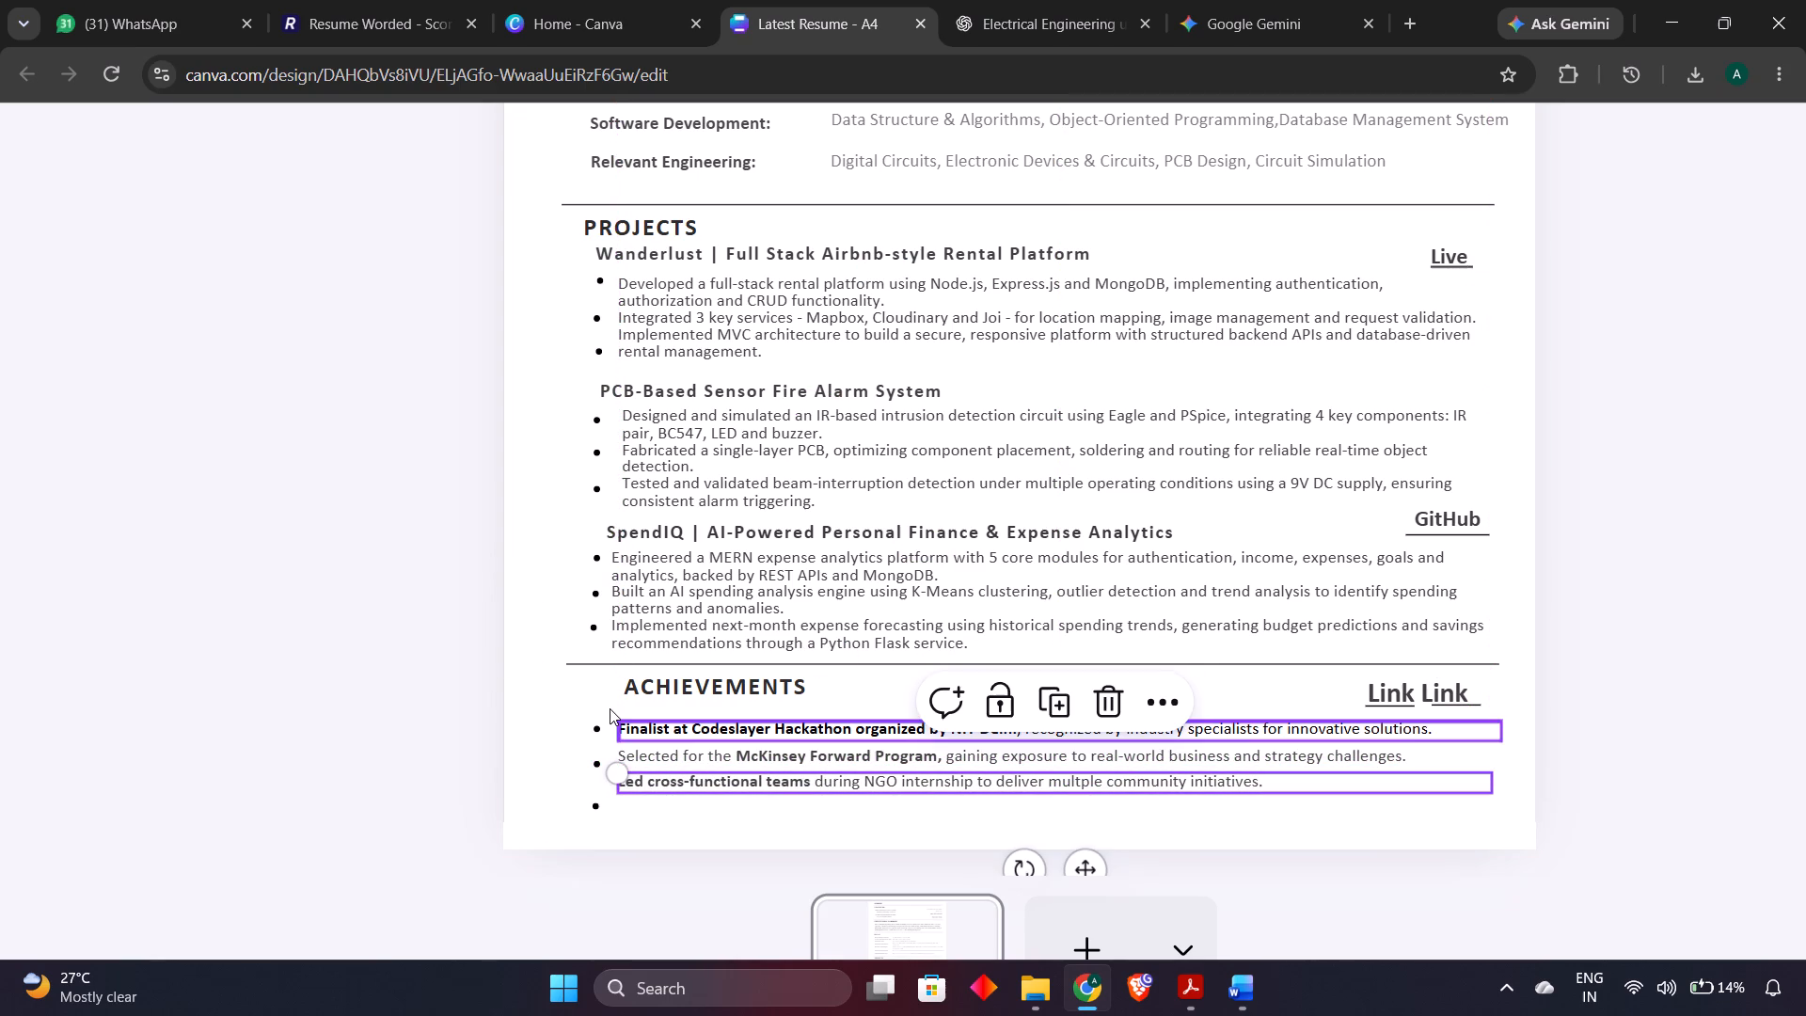
# Reposition the three Achievements bullet dots so each sits beside its own line and they align vertically with one another.
pyautogui.click(594, 727)
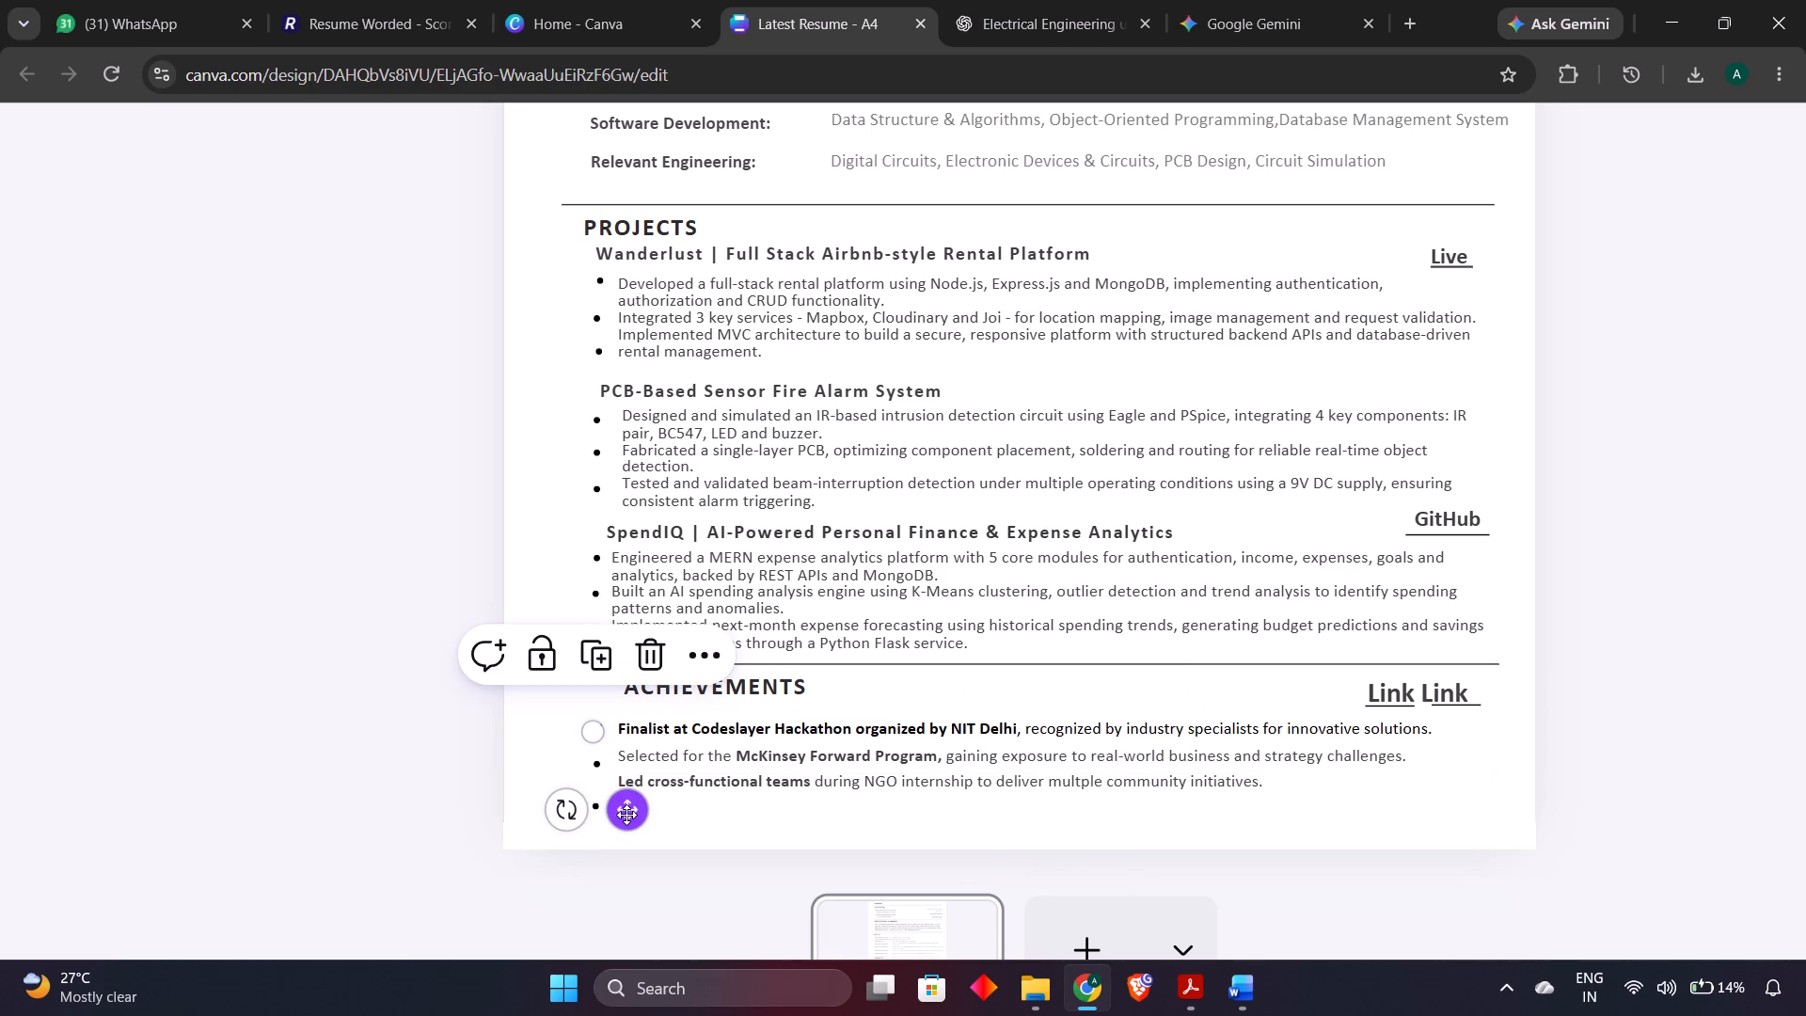
pyautogui.click(626, 815)
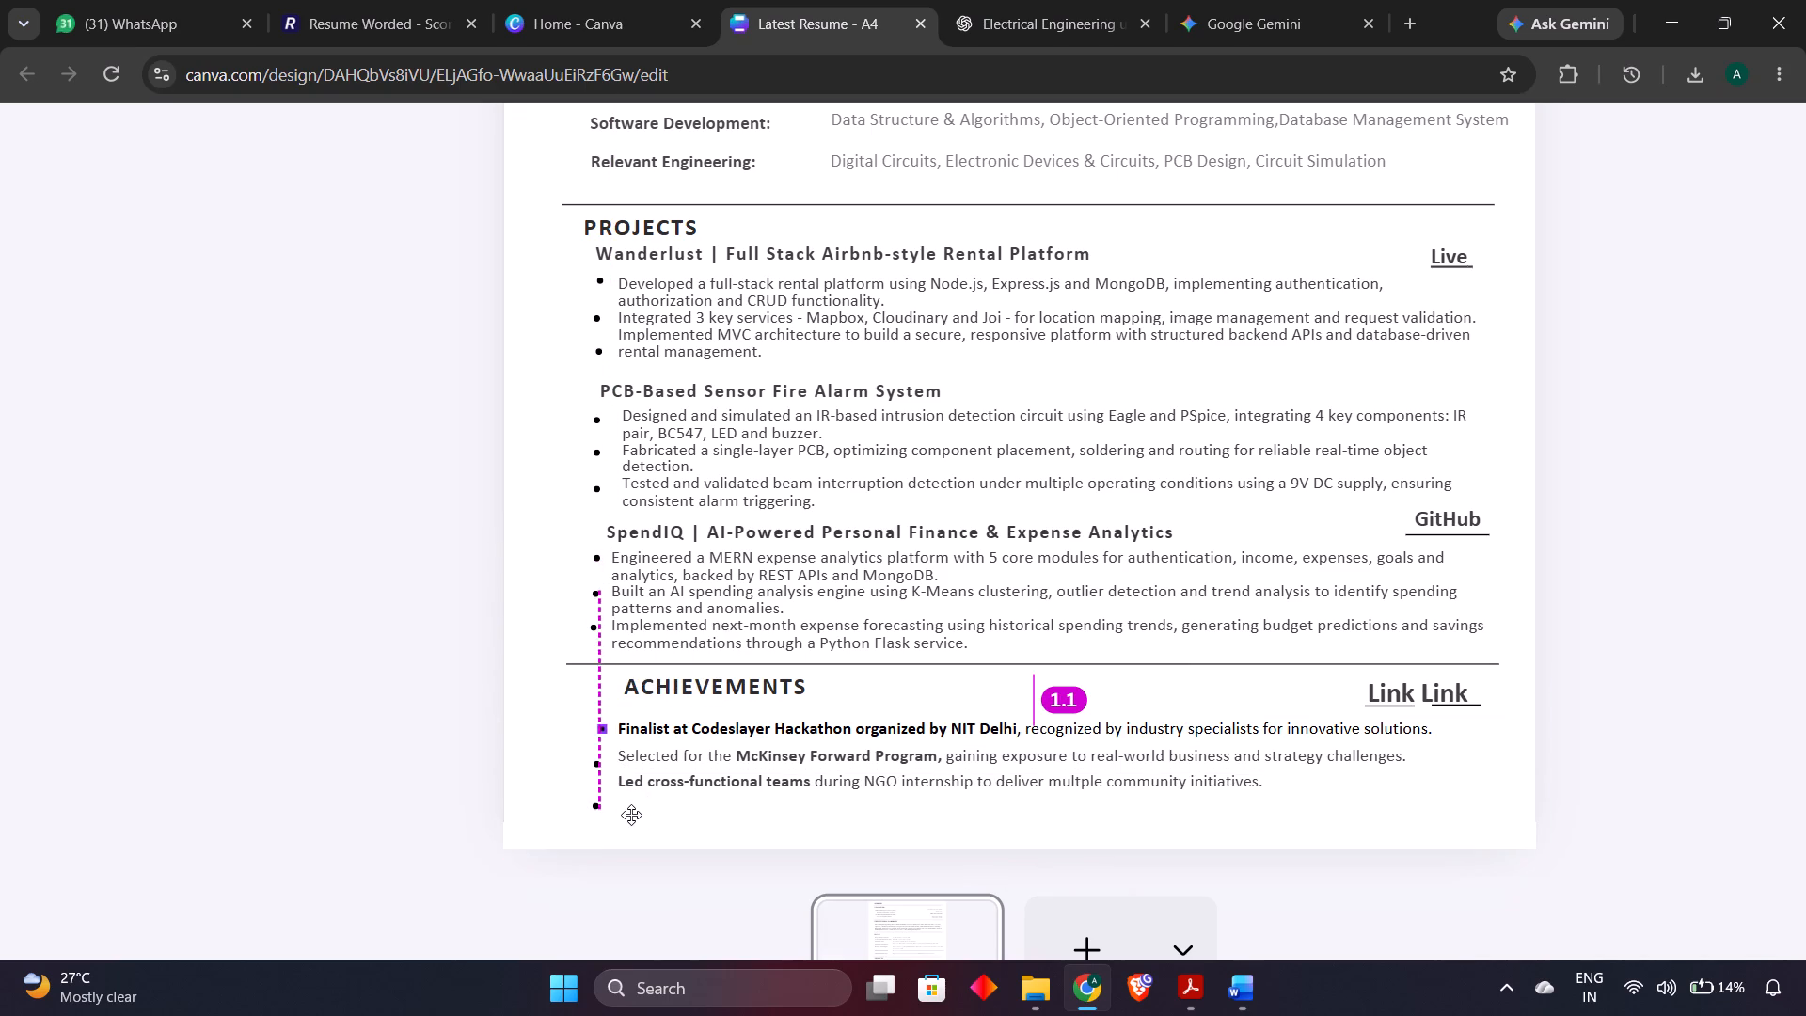
pyautogui.click(598, 770)
pyautogui.click(593, 761)
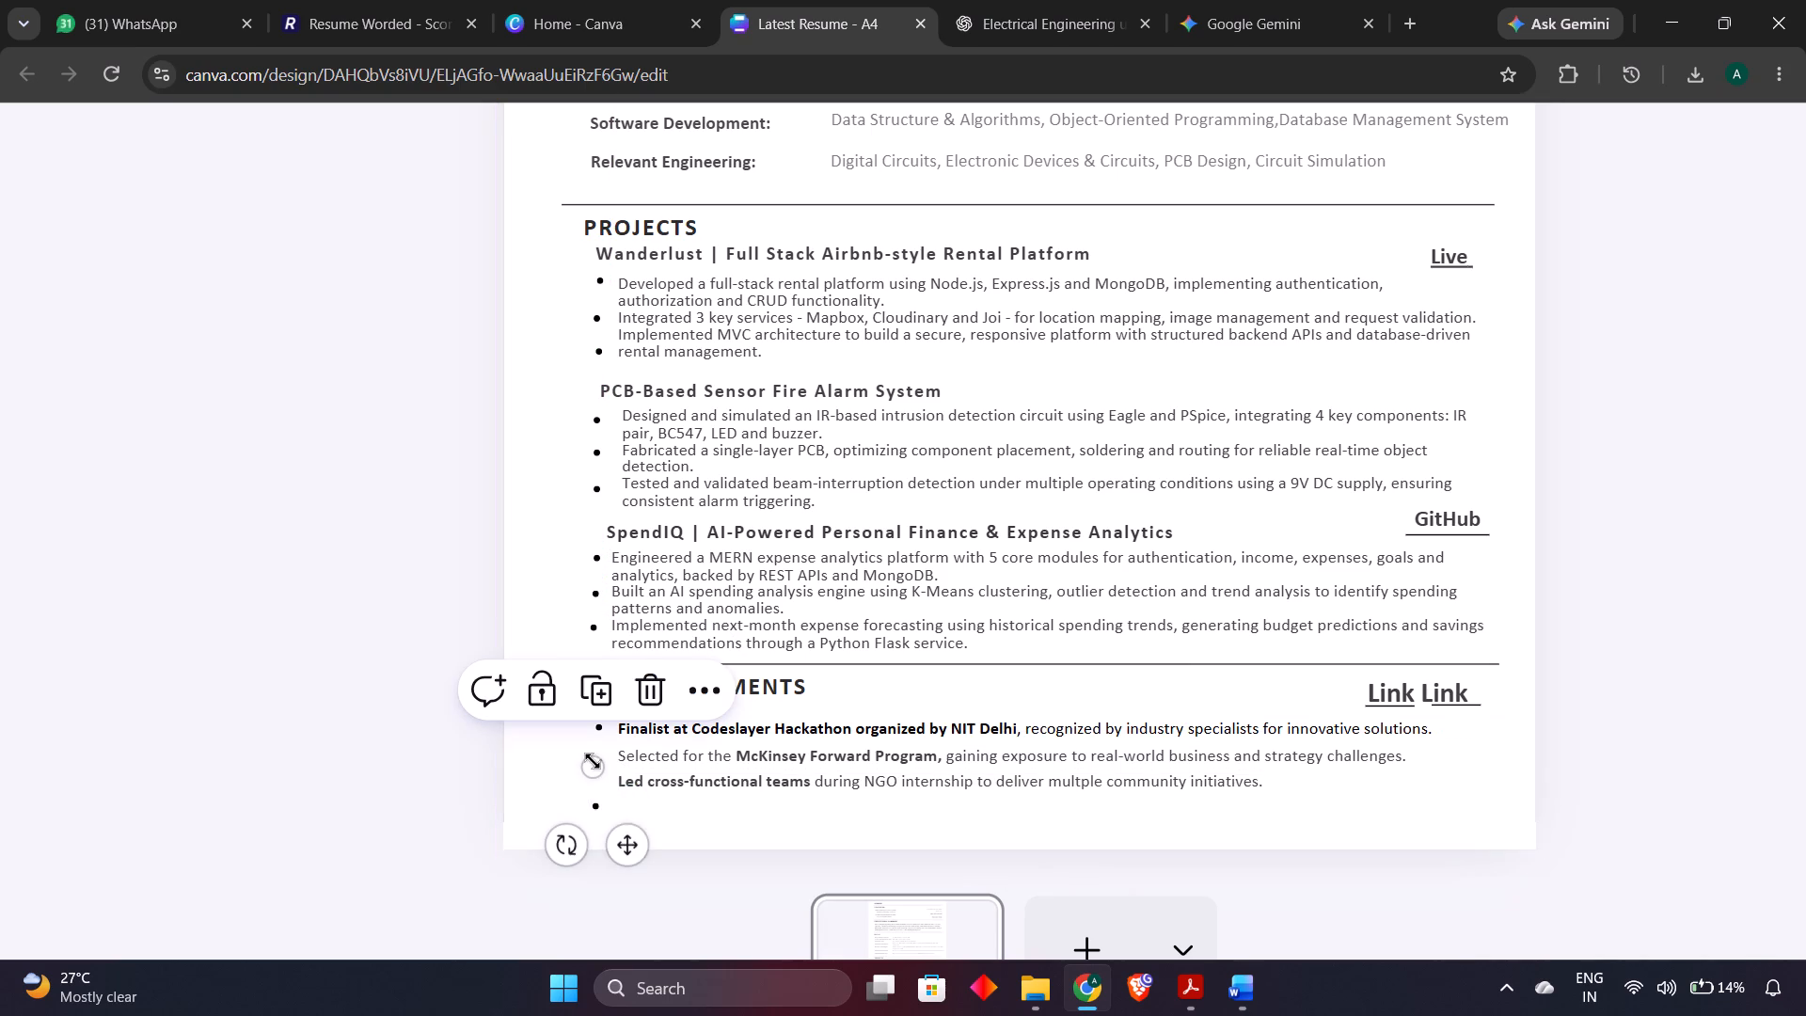
pyautogui.click(626, 834)
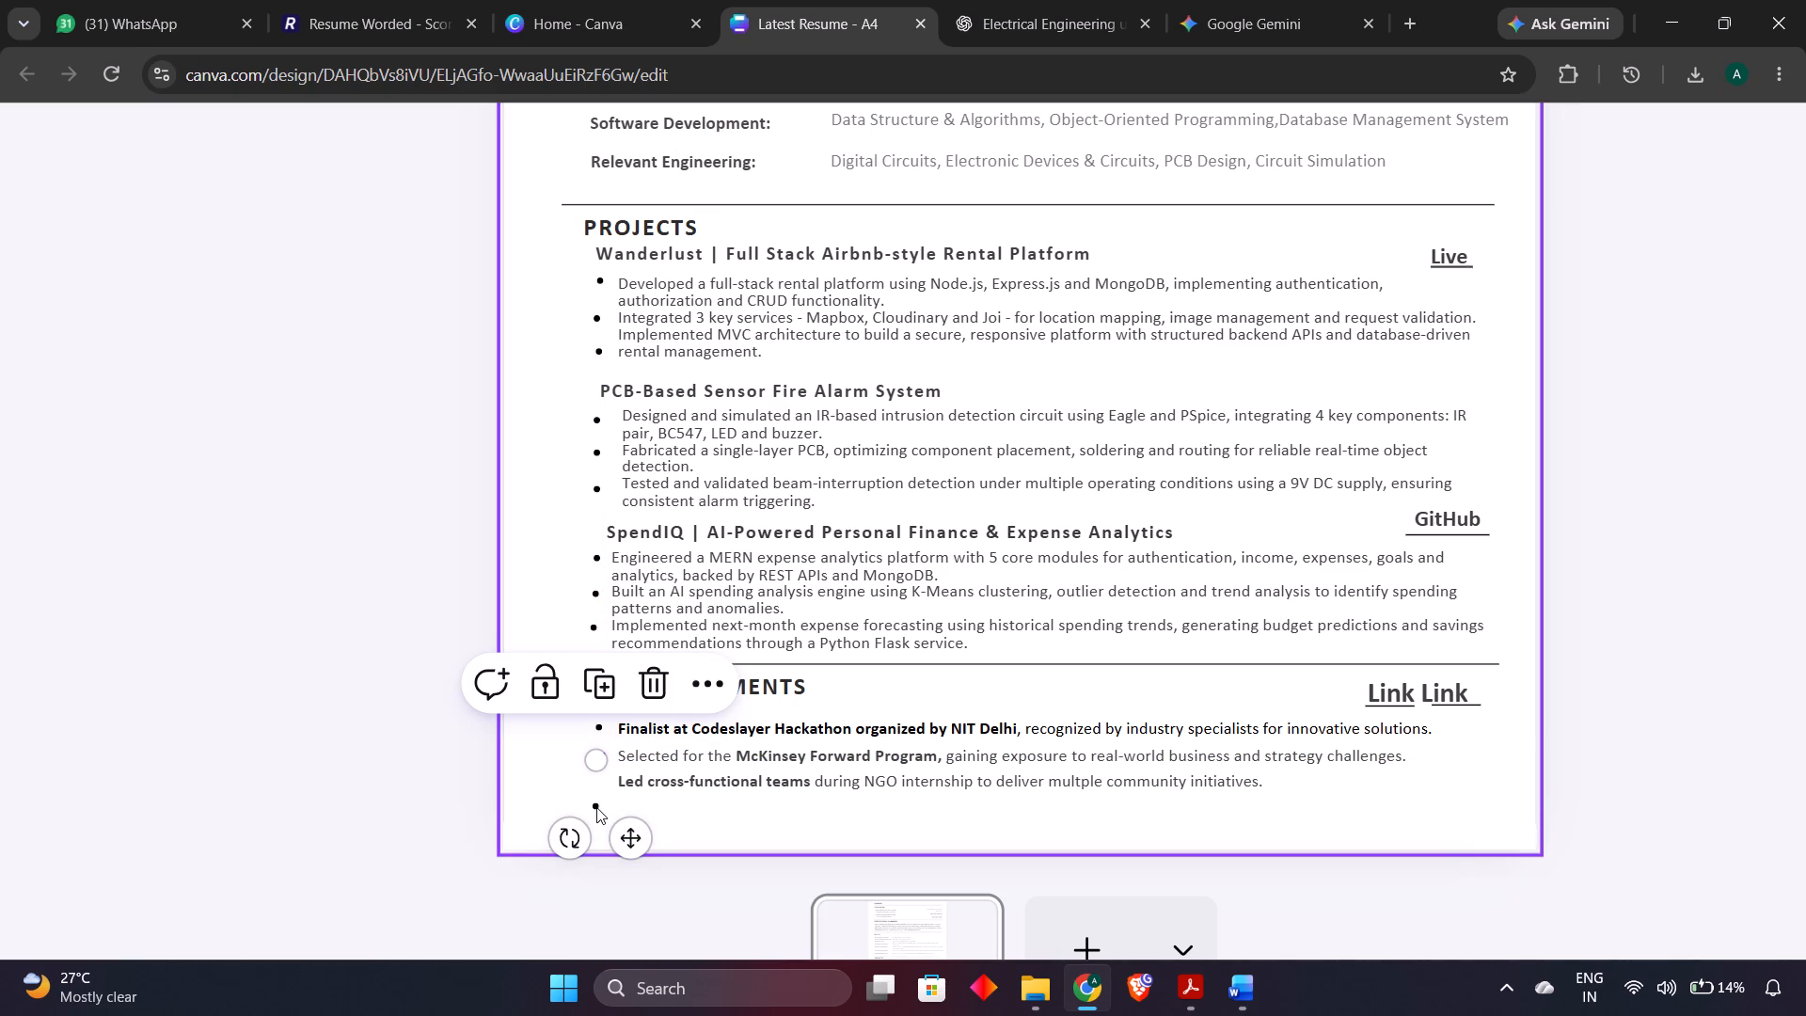
pyautogui.click(596, 807)
pyautogui.moveTo(618, 873); pyautogui.dragTo(625, 842)
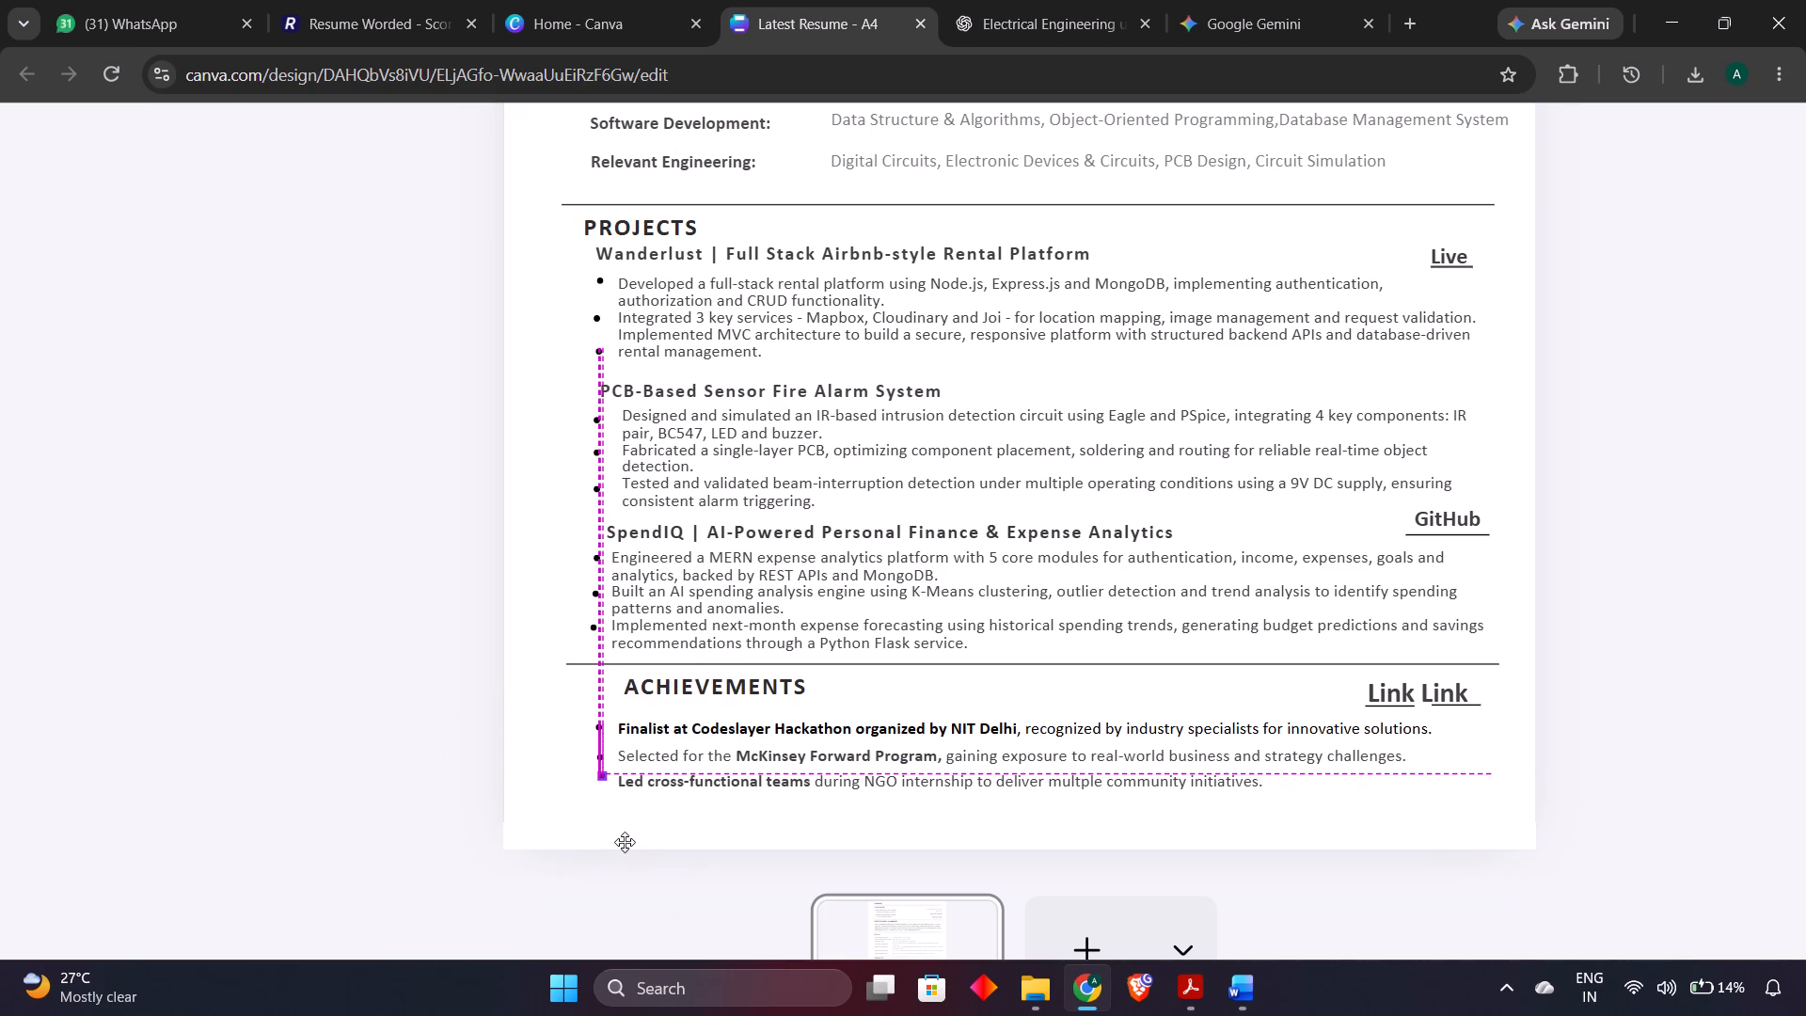
pyautogui.moveTo(625, 842); pyautogui.dragTo(624, 850)
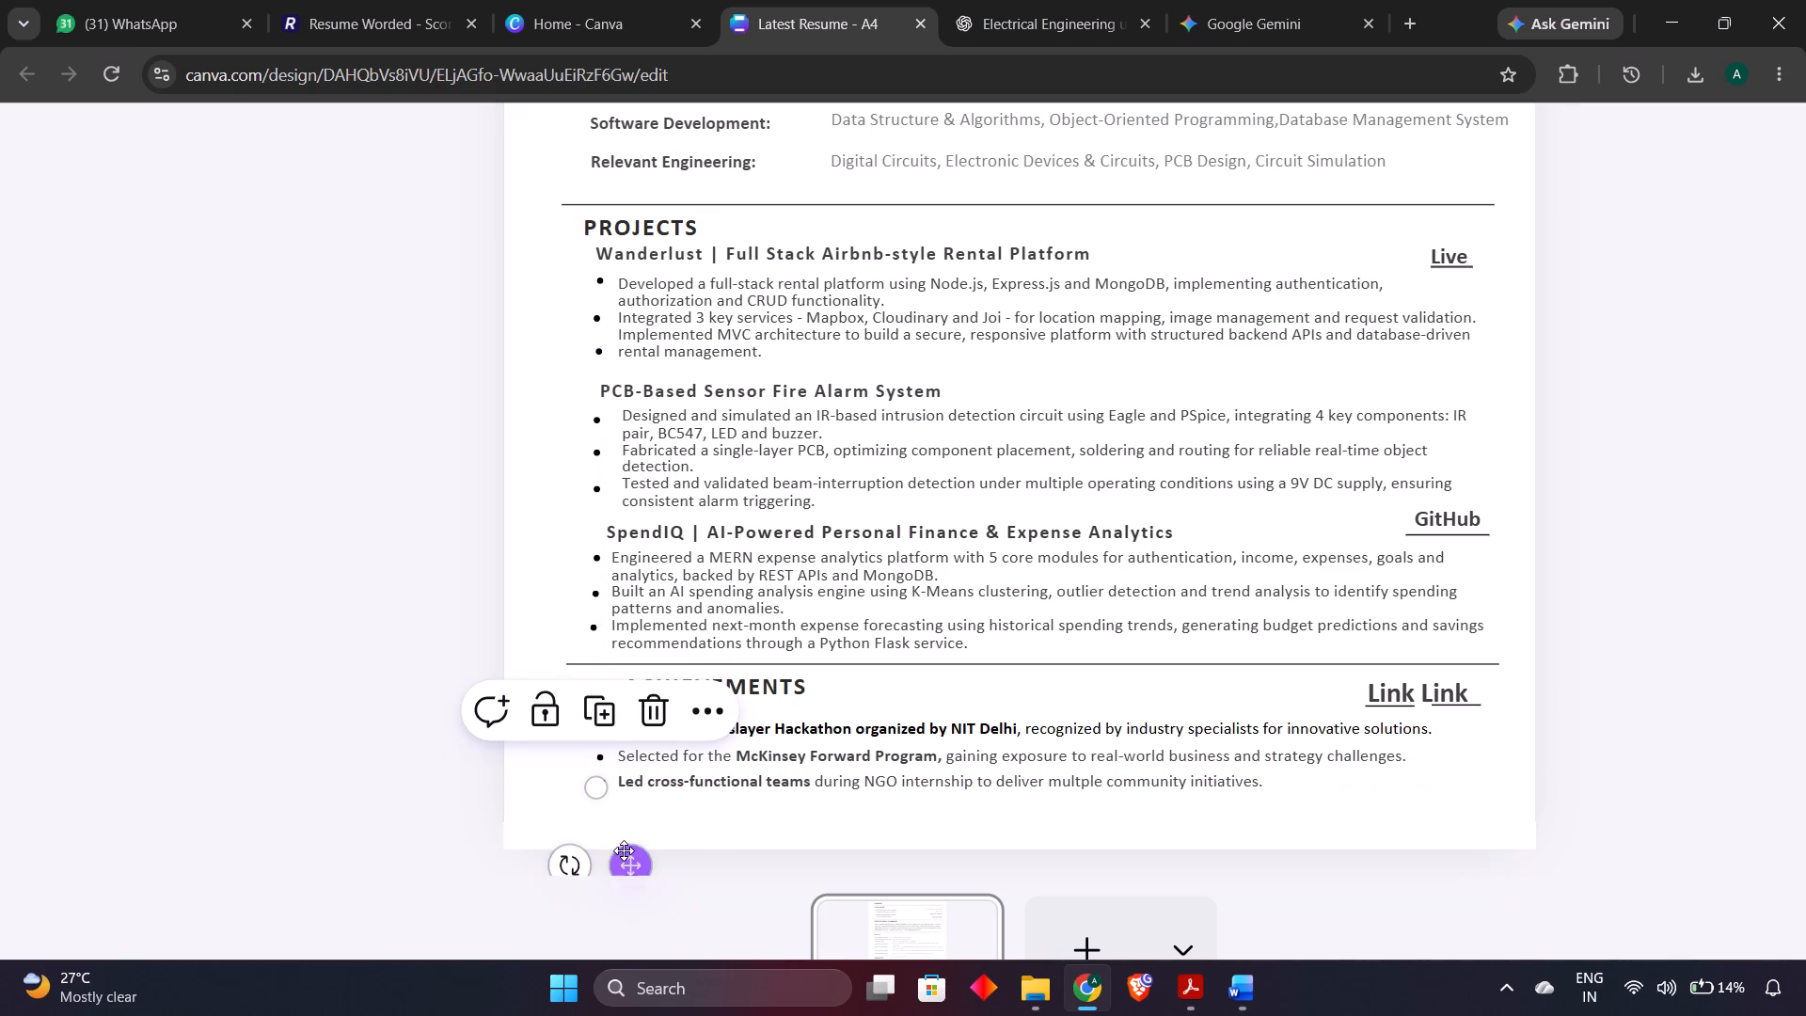
pyautogui.click(1608, 801)
# Review the resume's layout and spacing from Achievements up through Projects, Skills, Professional Summary and Education to the header.
pyautogui.scroll(1, 1608, 801)
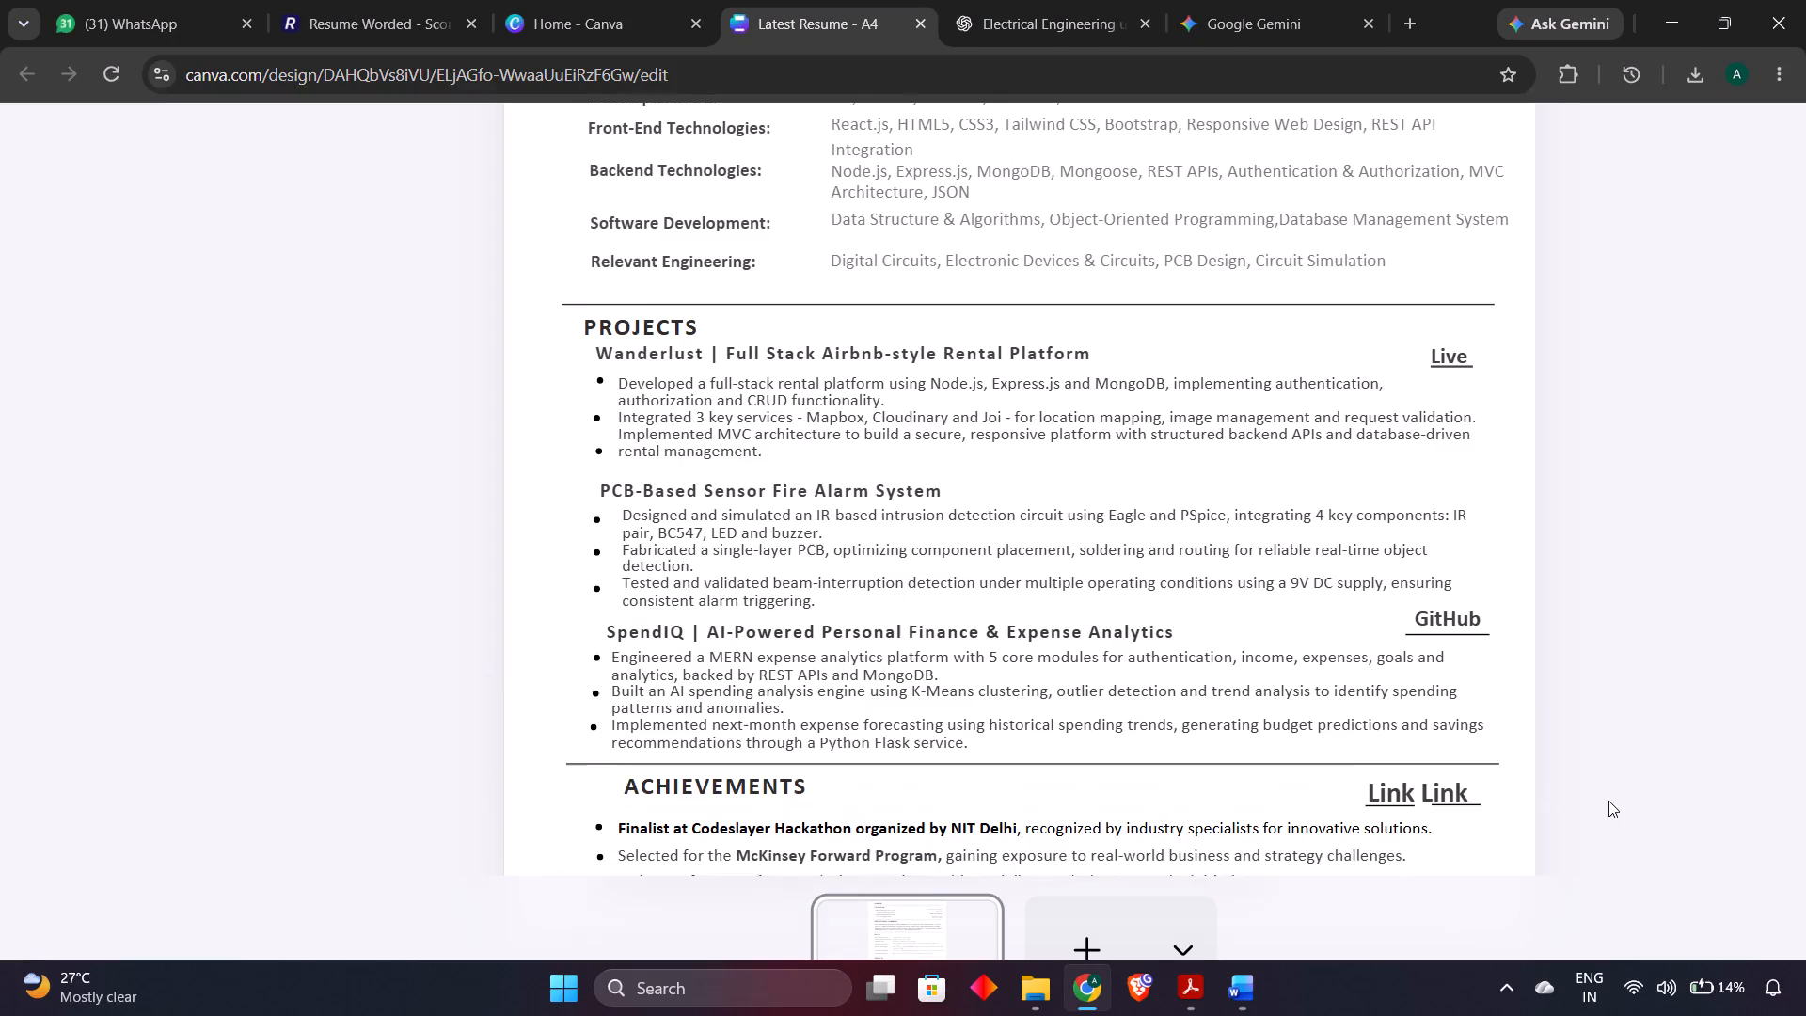
pyautogui.scroll(2, 1608, 801)
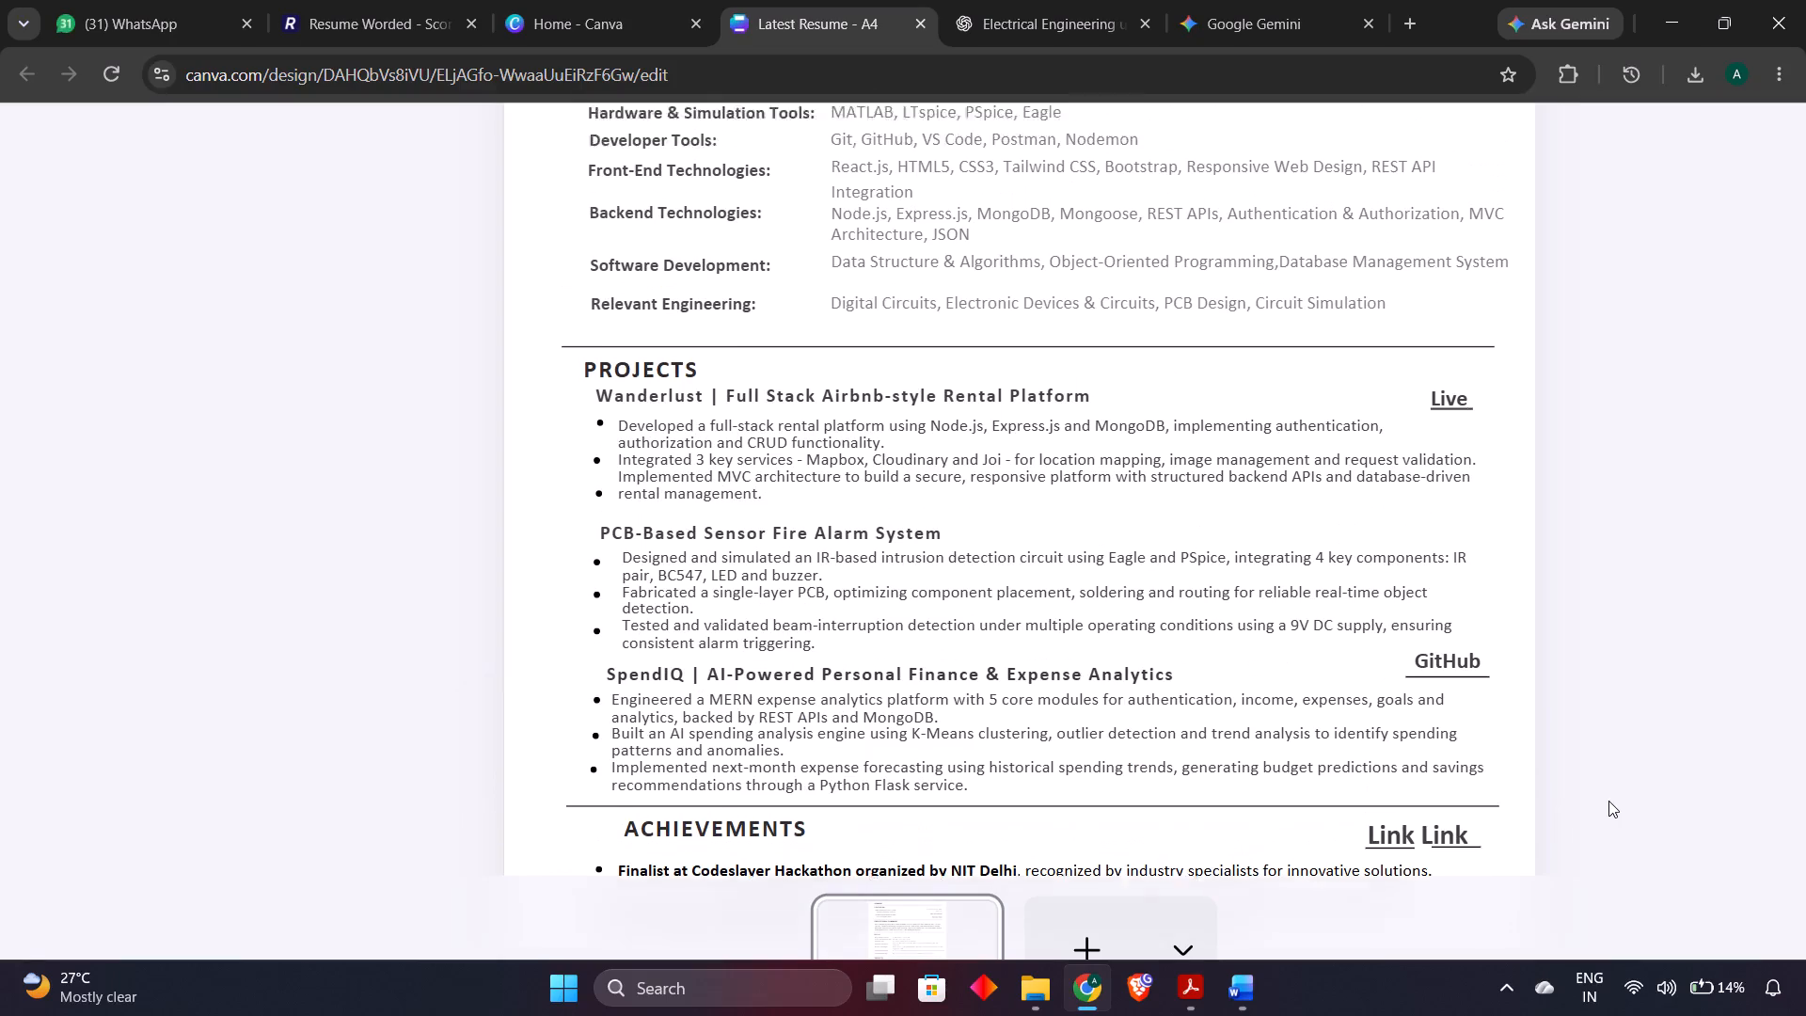
pyautogui.scroll(3, 1608, 801)
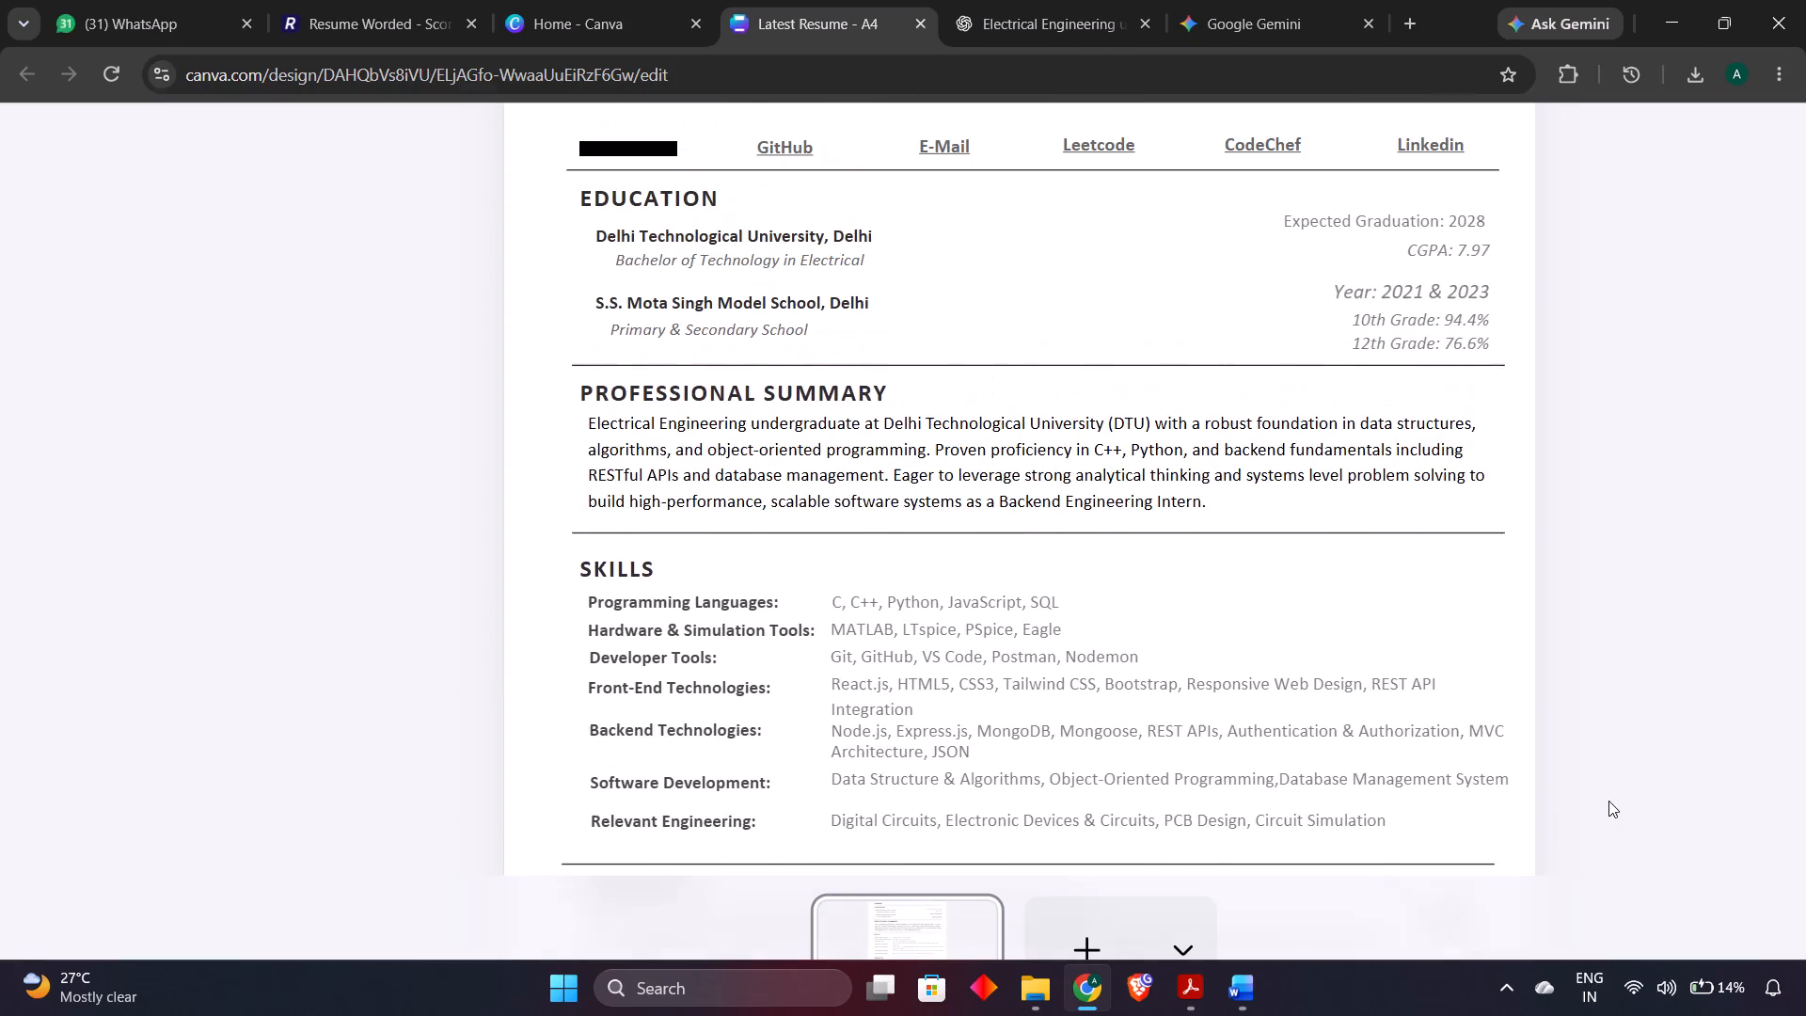
pyautogui.scroll(3, 1608, 801)
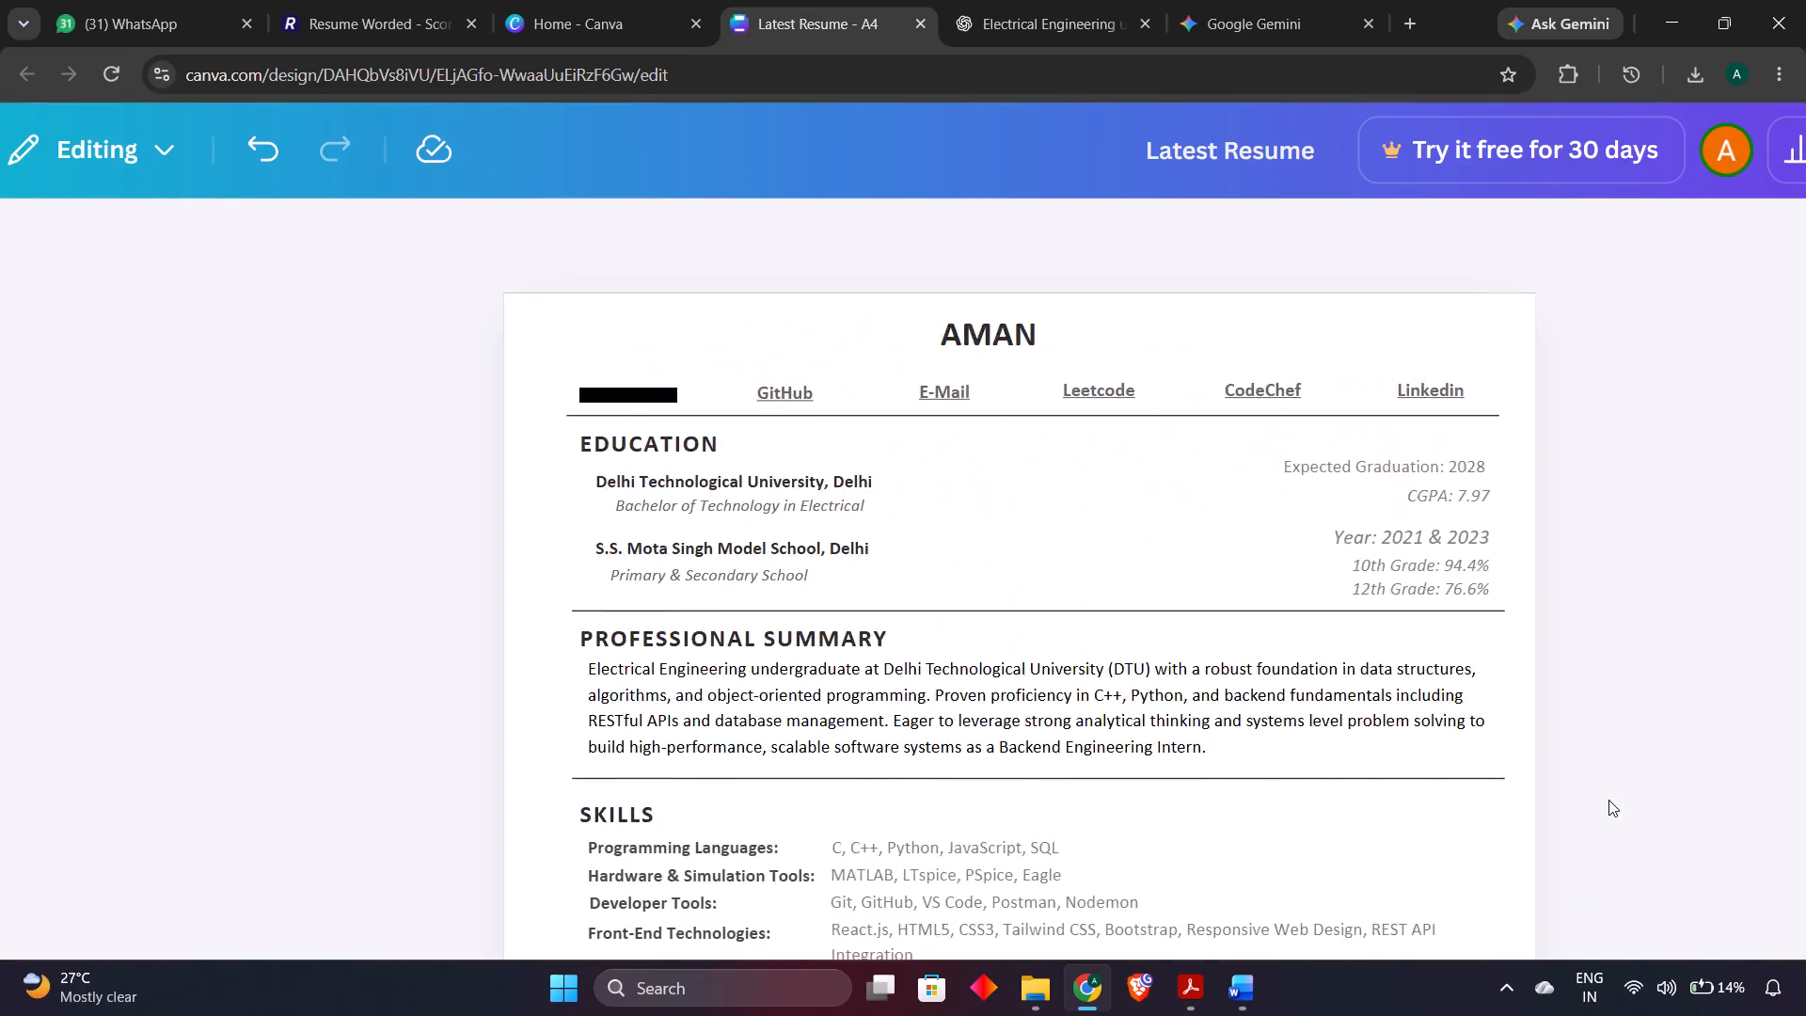
pyautogui.scroll(-2, 1608, 800)
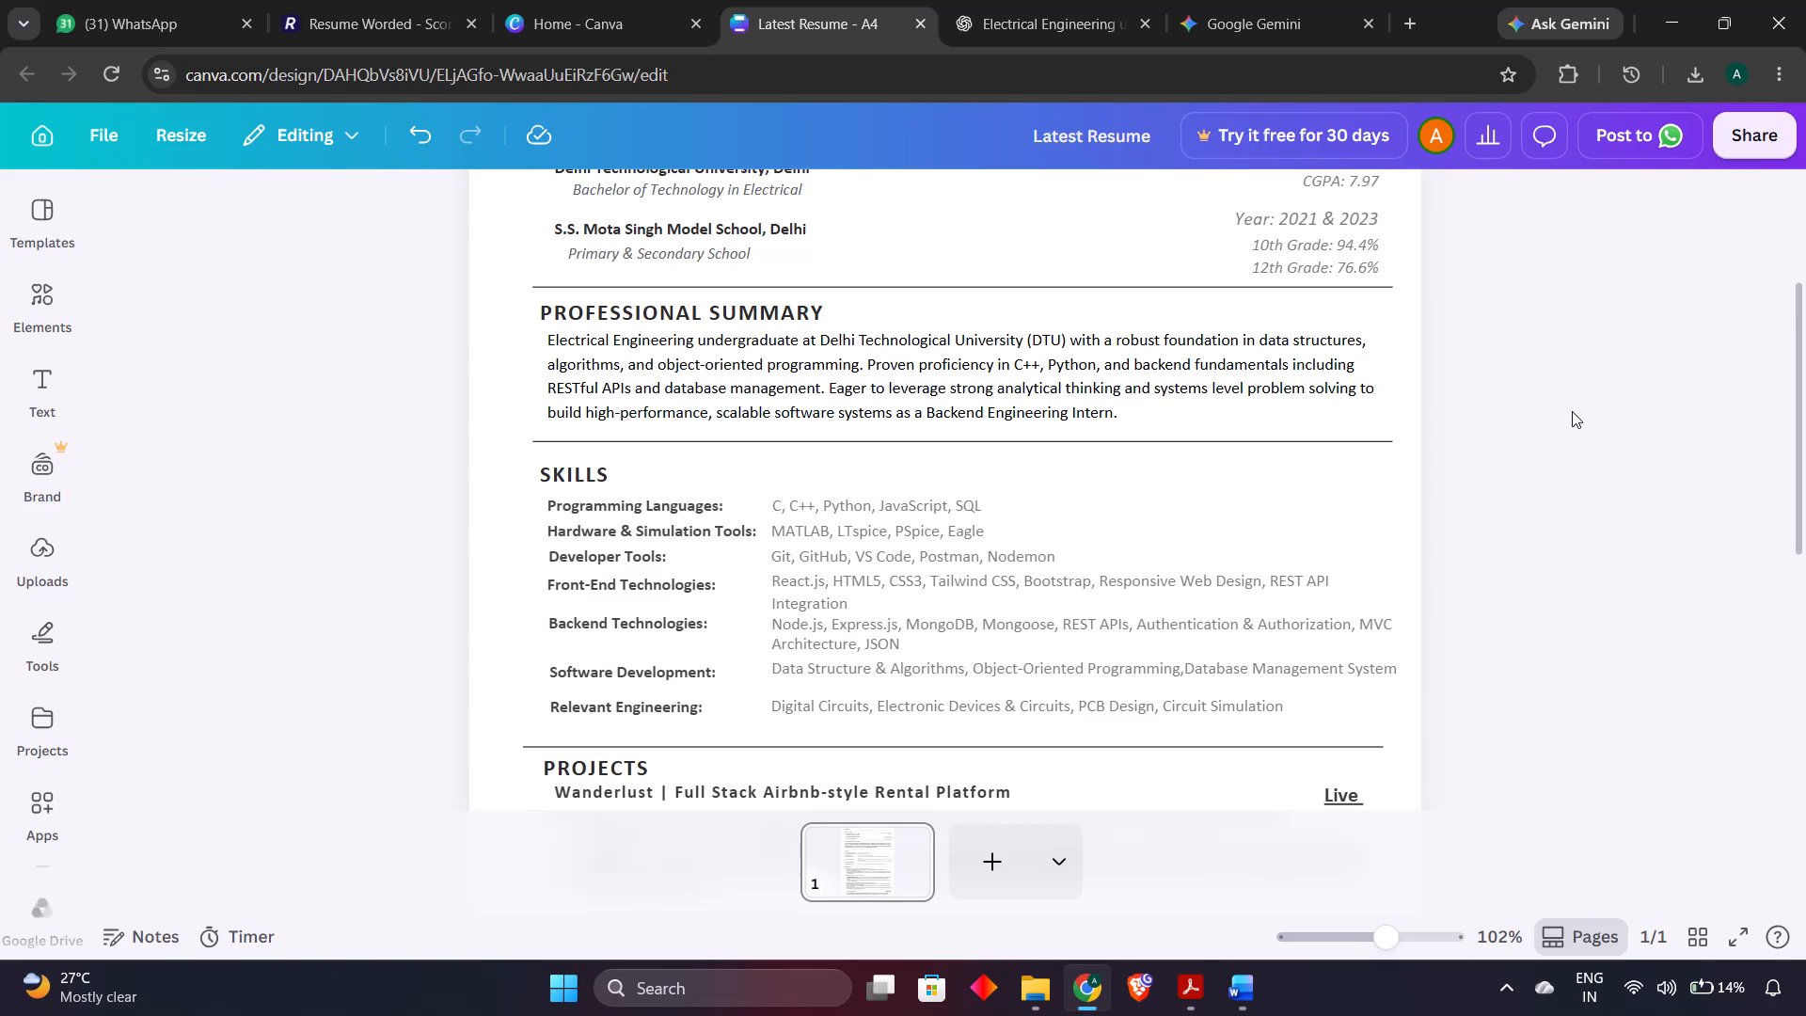
# Open the public view link settings in the sharing options of the Latest Resume design.
pyautogui.scroll(2, 1572, 411)
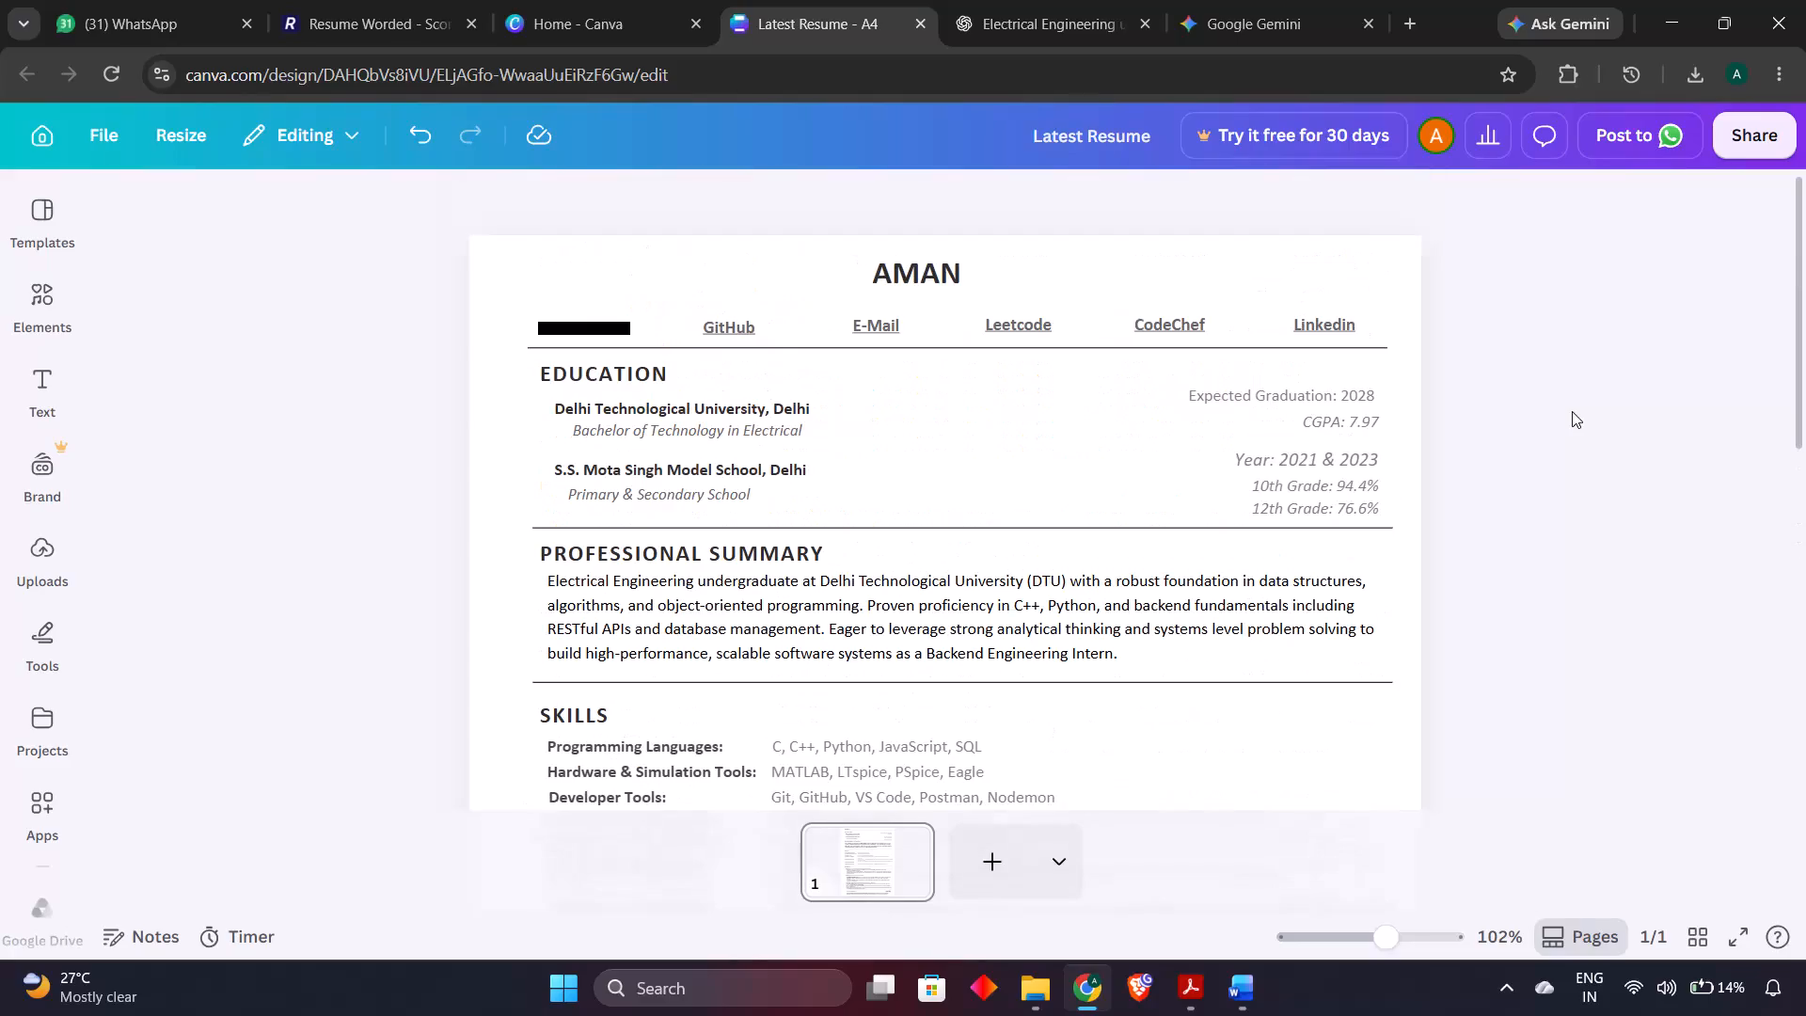
pyautogui.click(1767, 125)
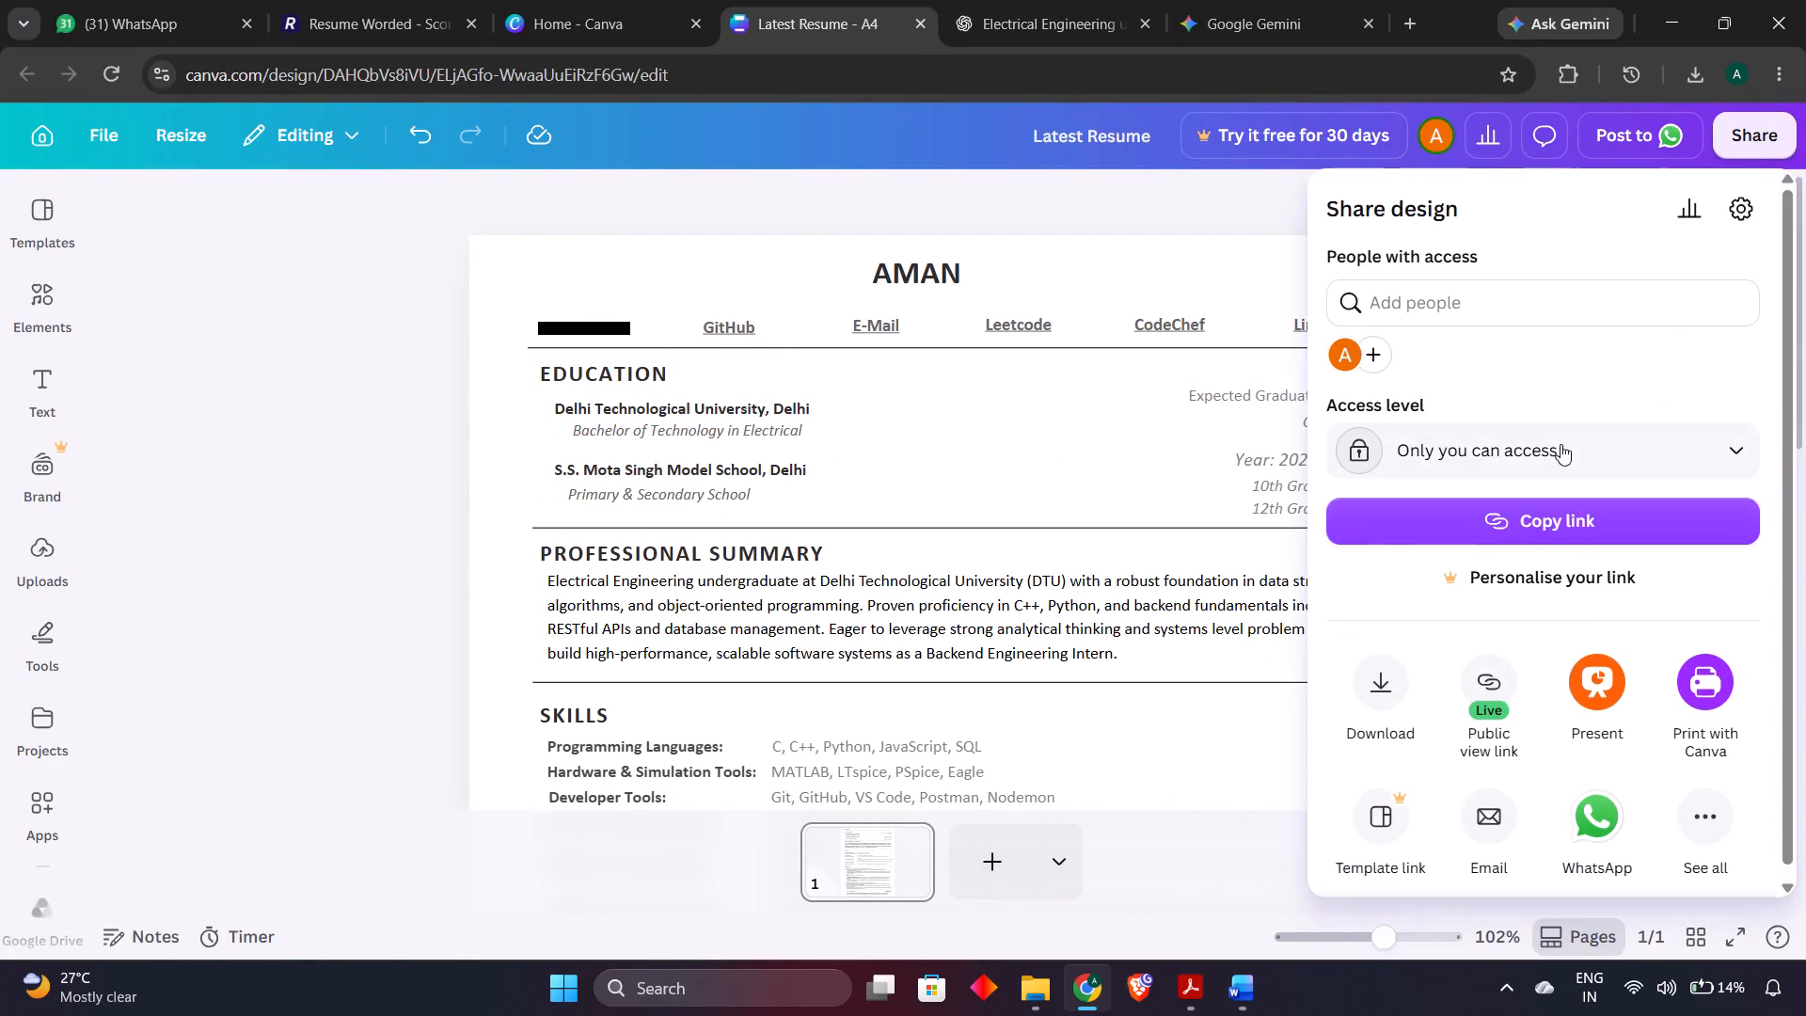
pyautogui.click(1495, 699)
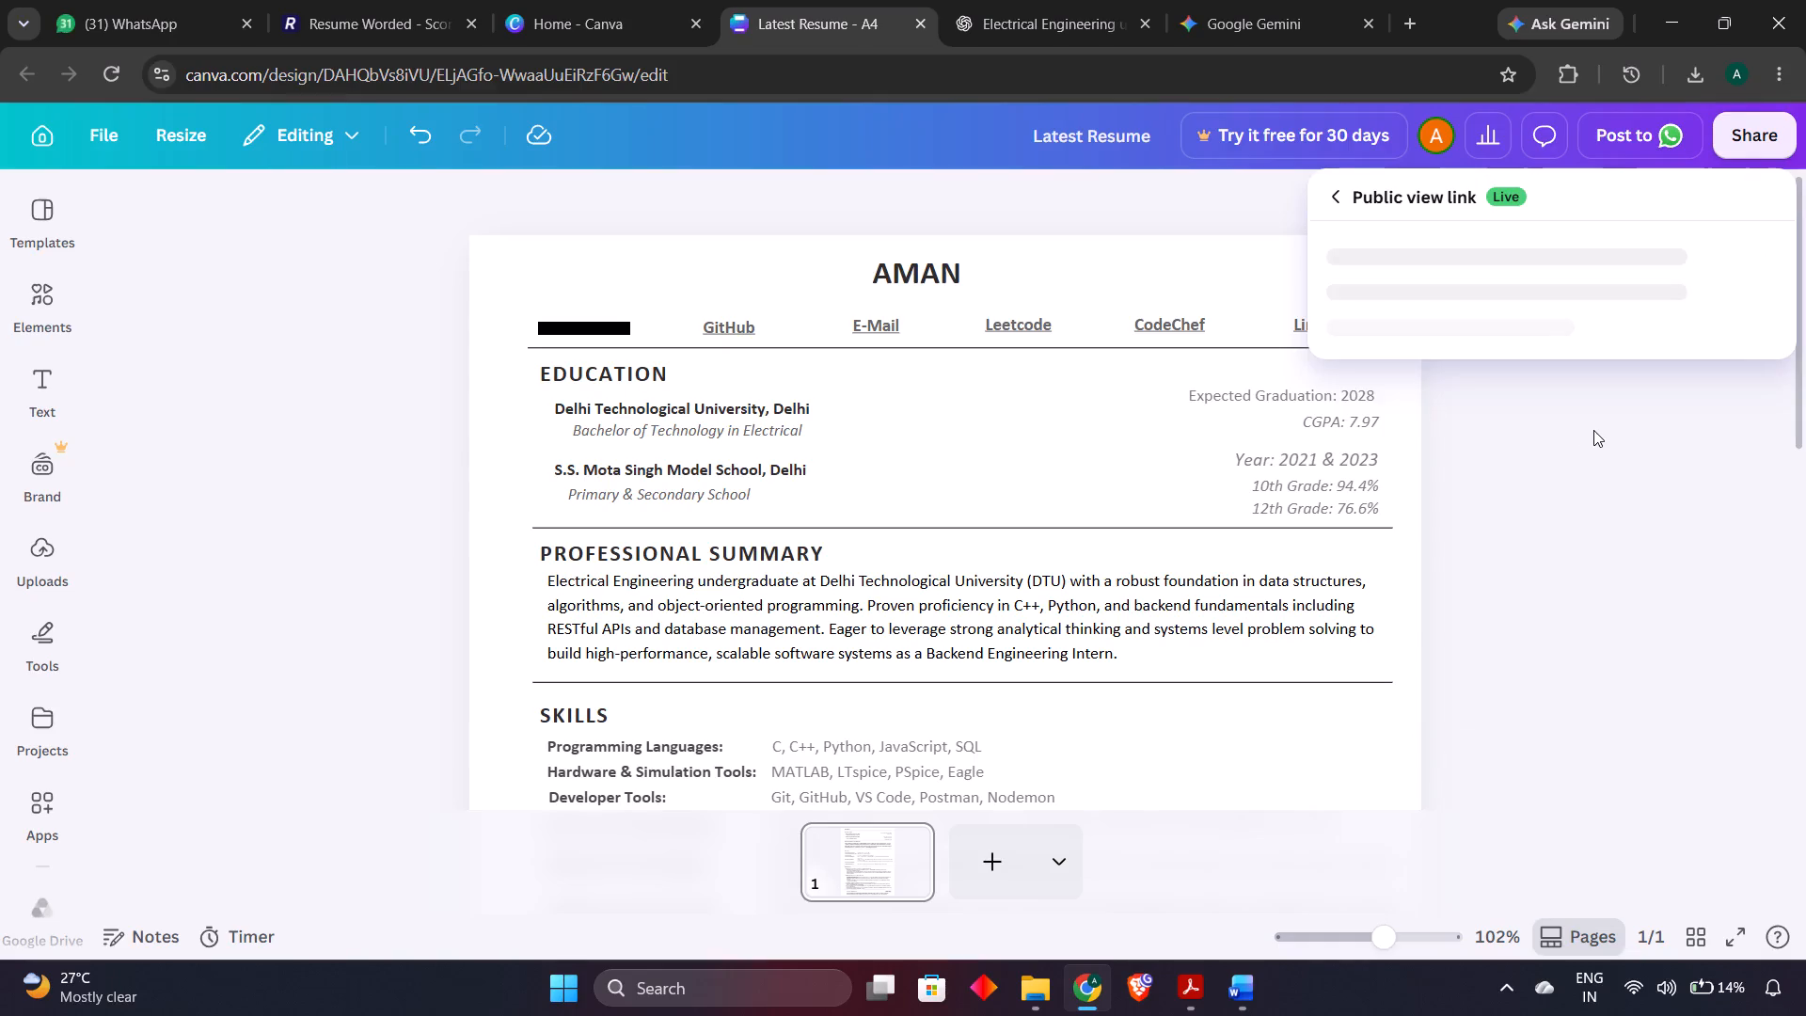
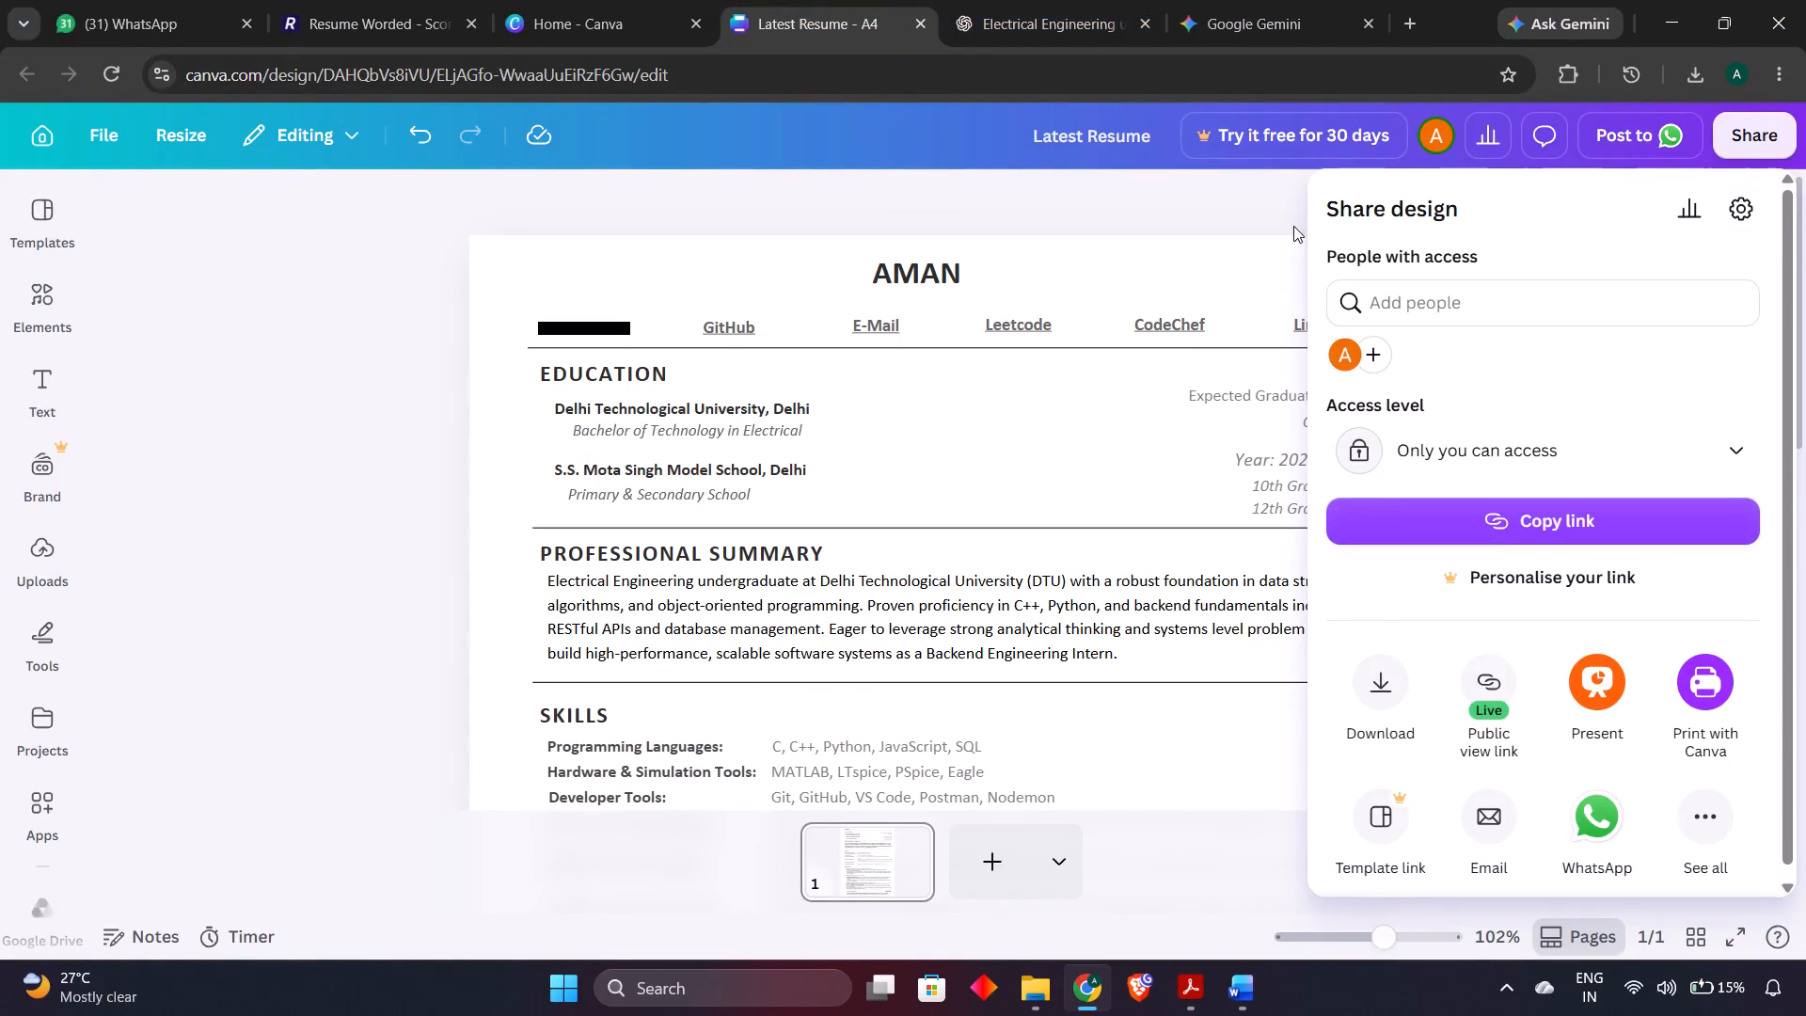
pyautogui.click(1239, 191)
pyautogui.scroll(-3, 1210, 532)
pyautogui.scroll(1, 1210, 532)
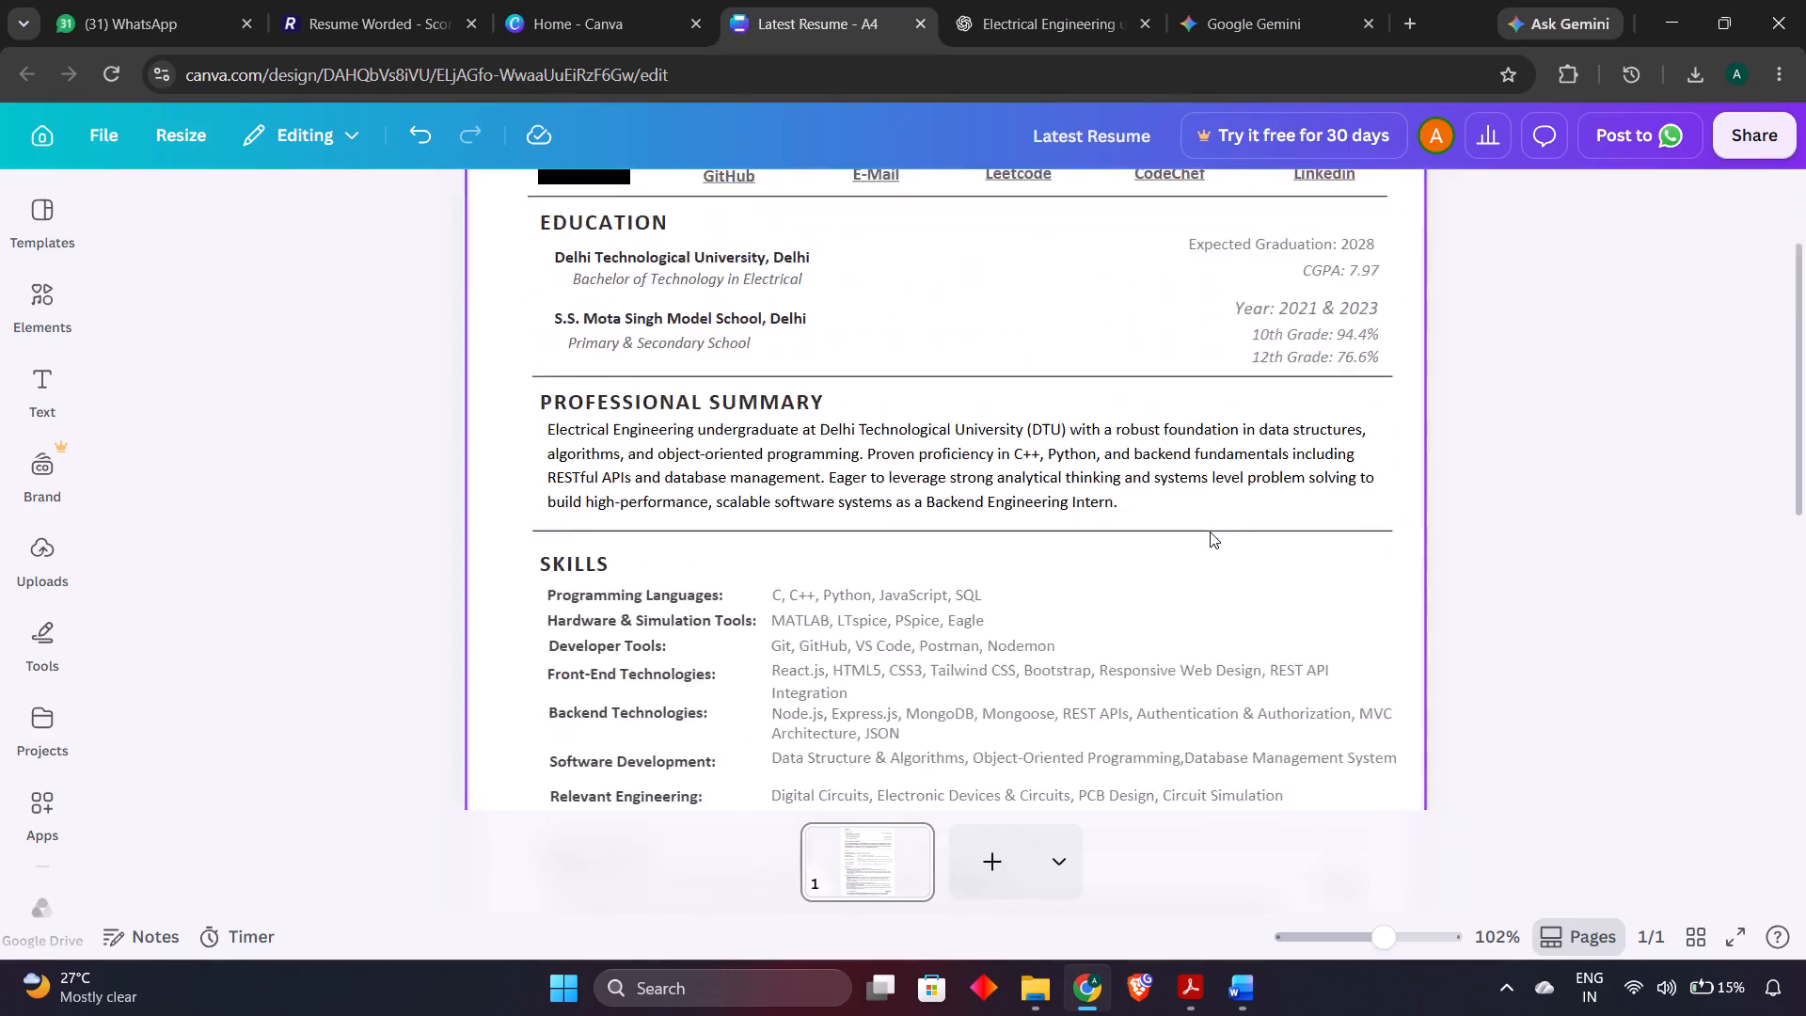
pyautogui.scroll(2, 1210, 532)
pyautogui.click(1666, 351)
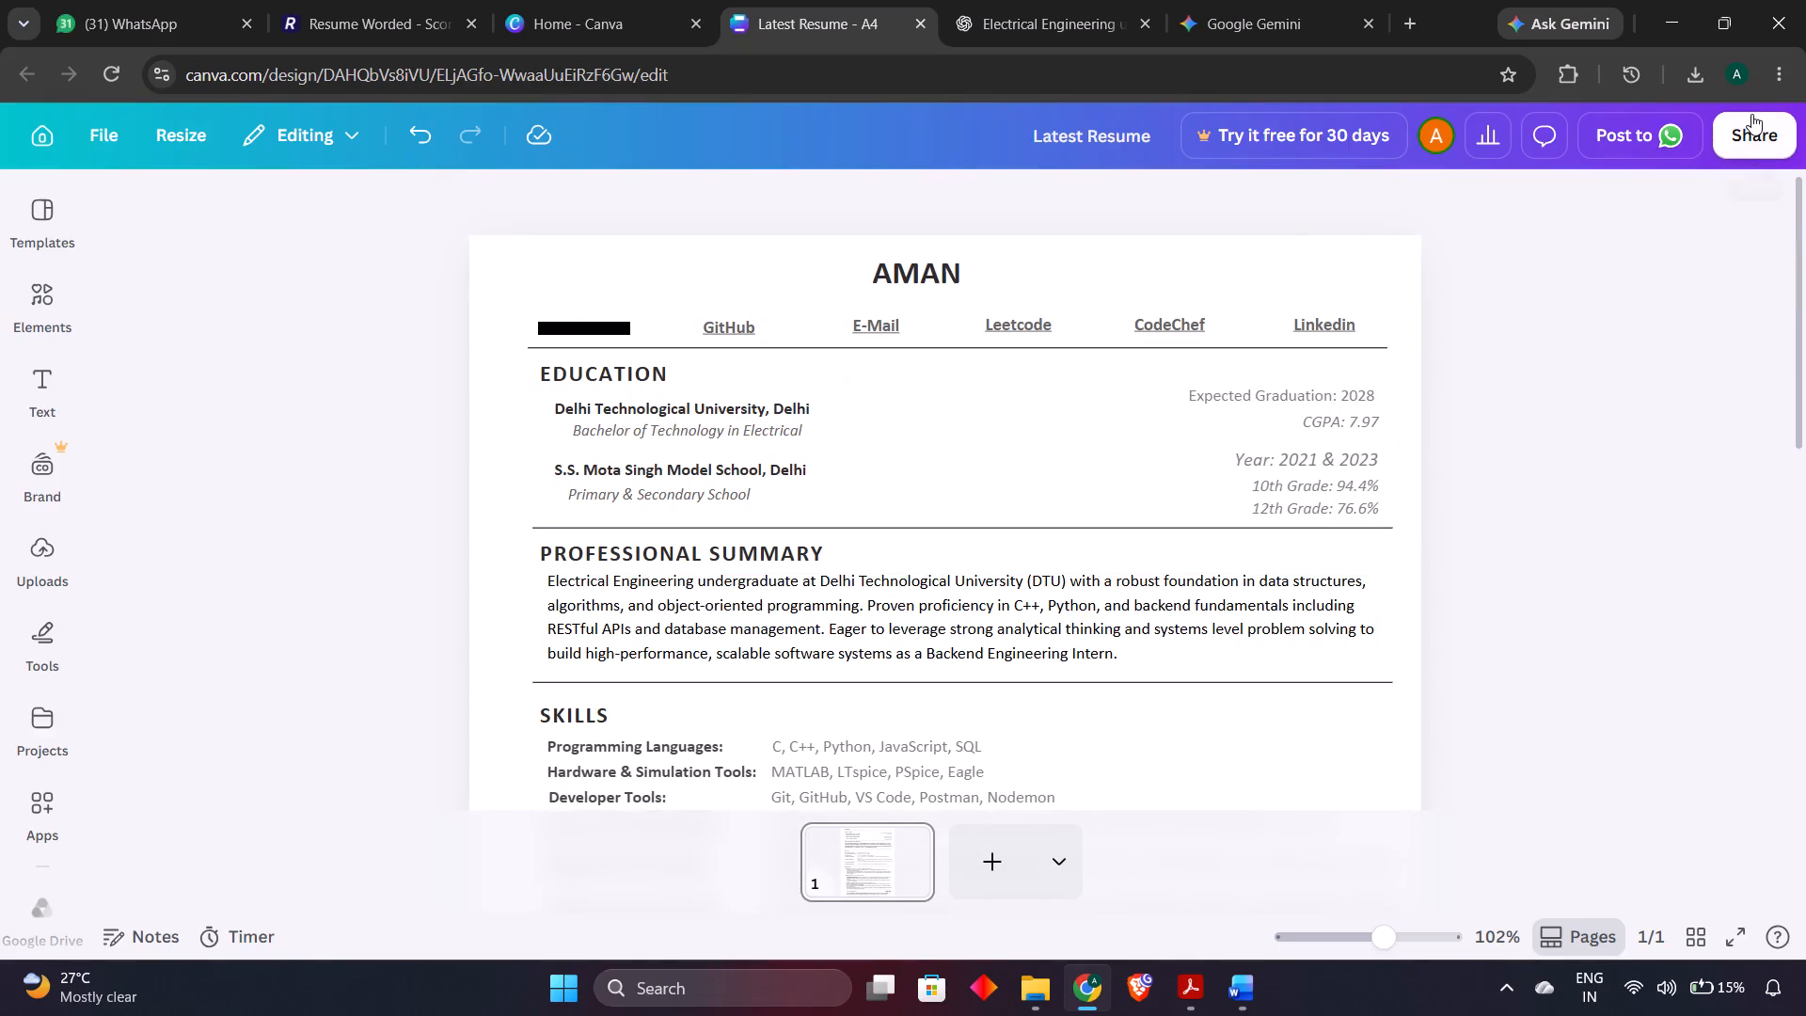
# Open the download settings for the Latest Resume design, with PDF as the file type.
pyautogui.click(1751, 114)
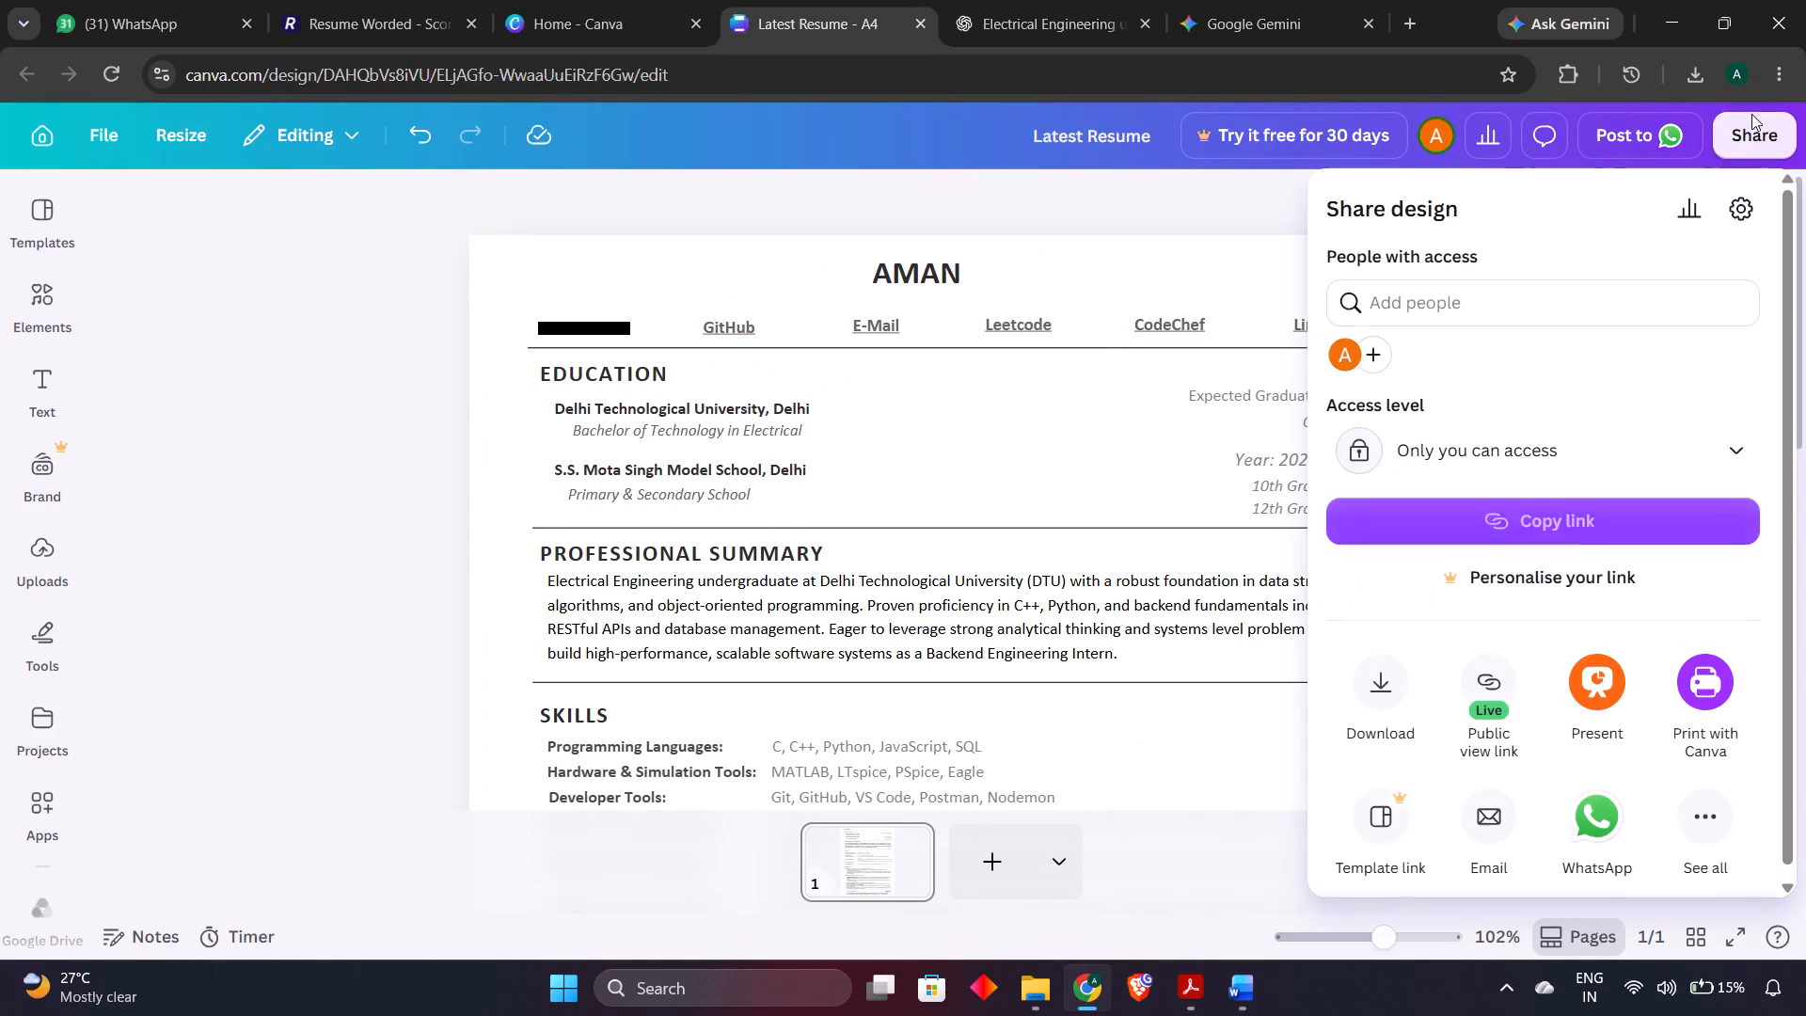
pyautogui.click(1402, 690)
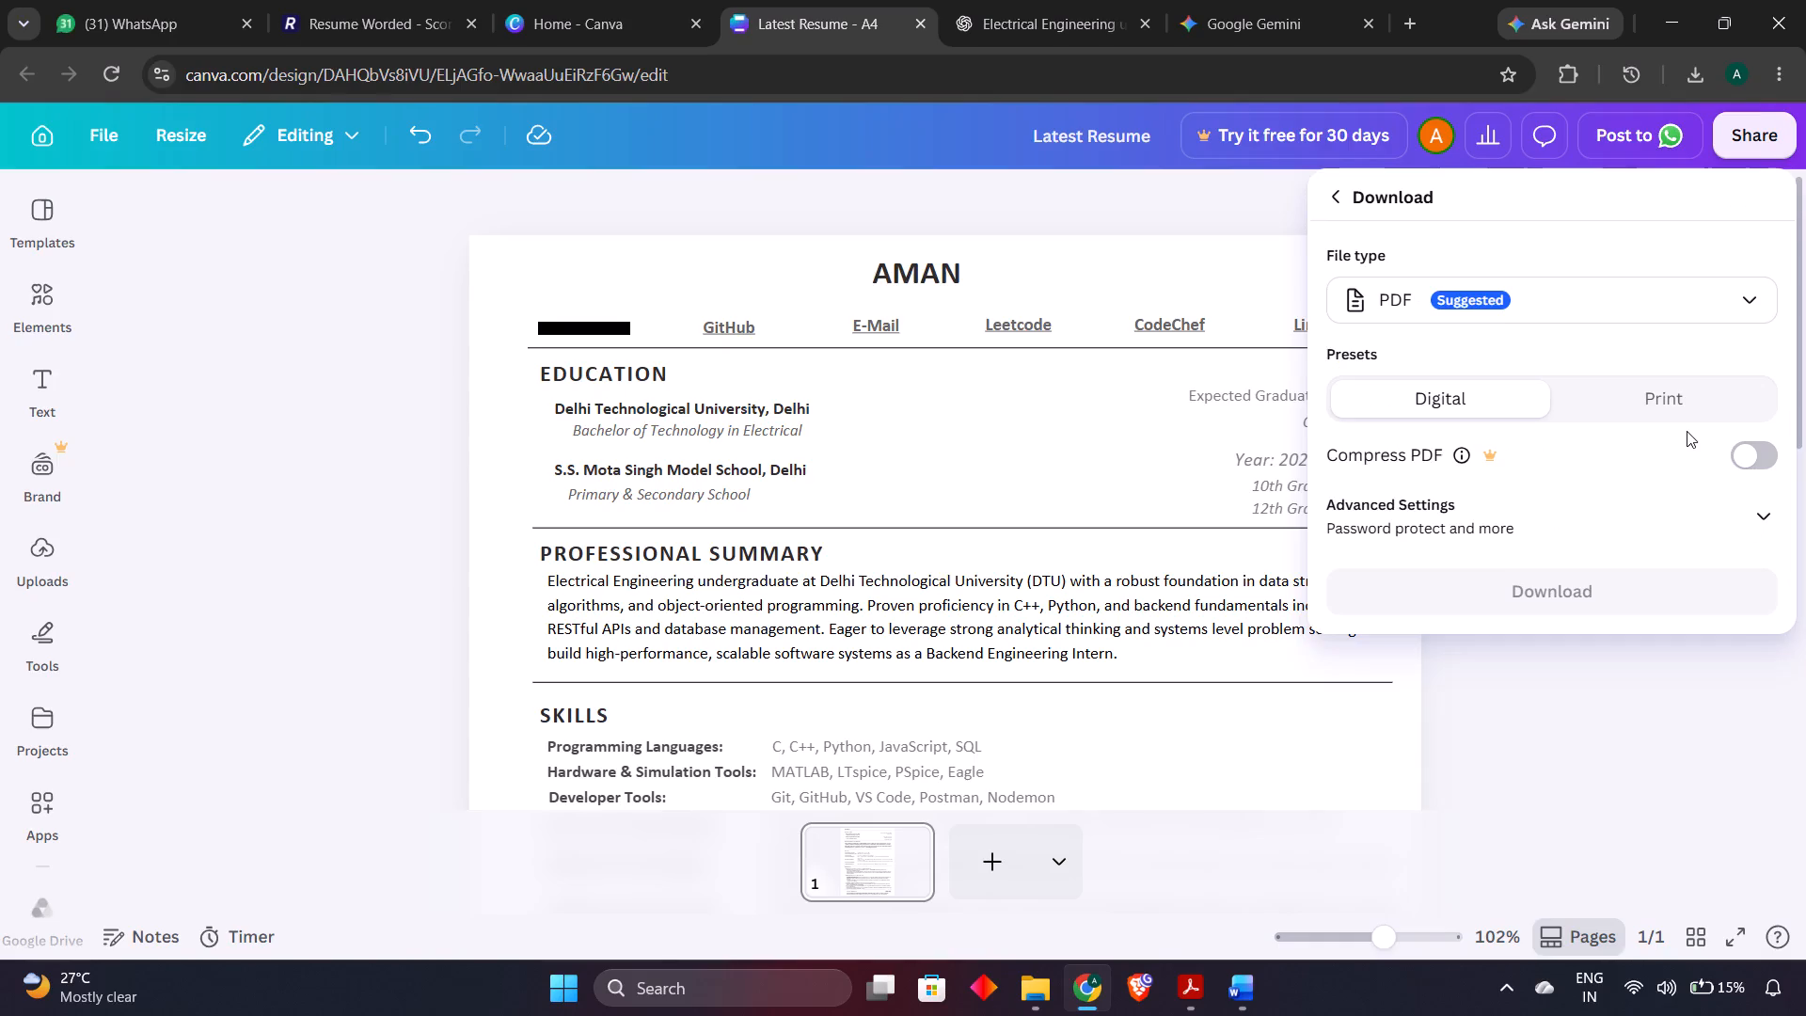
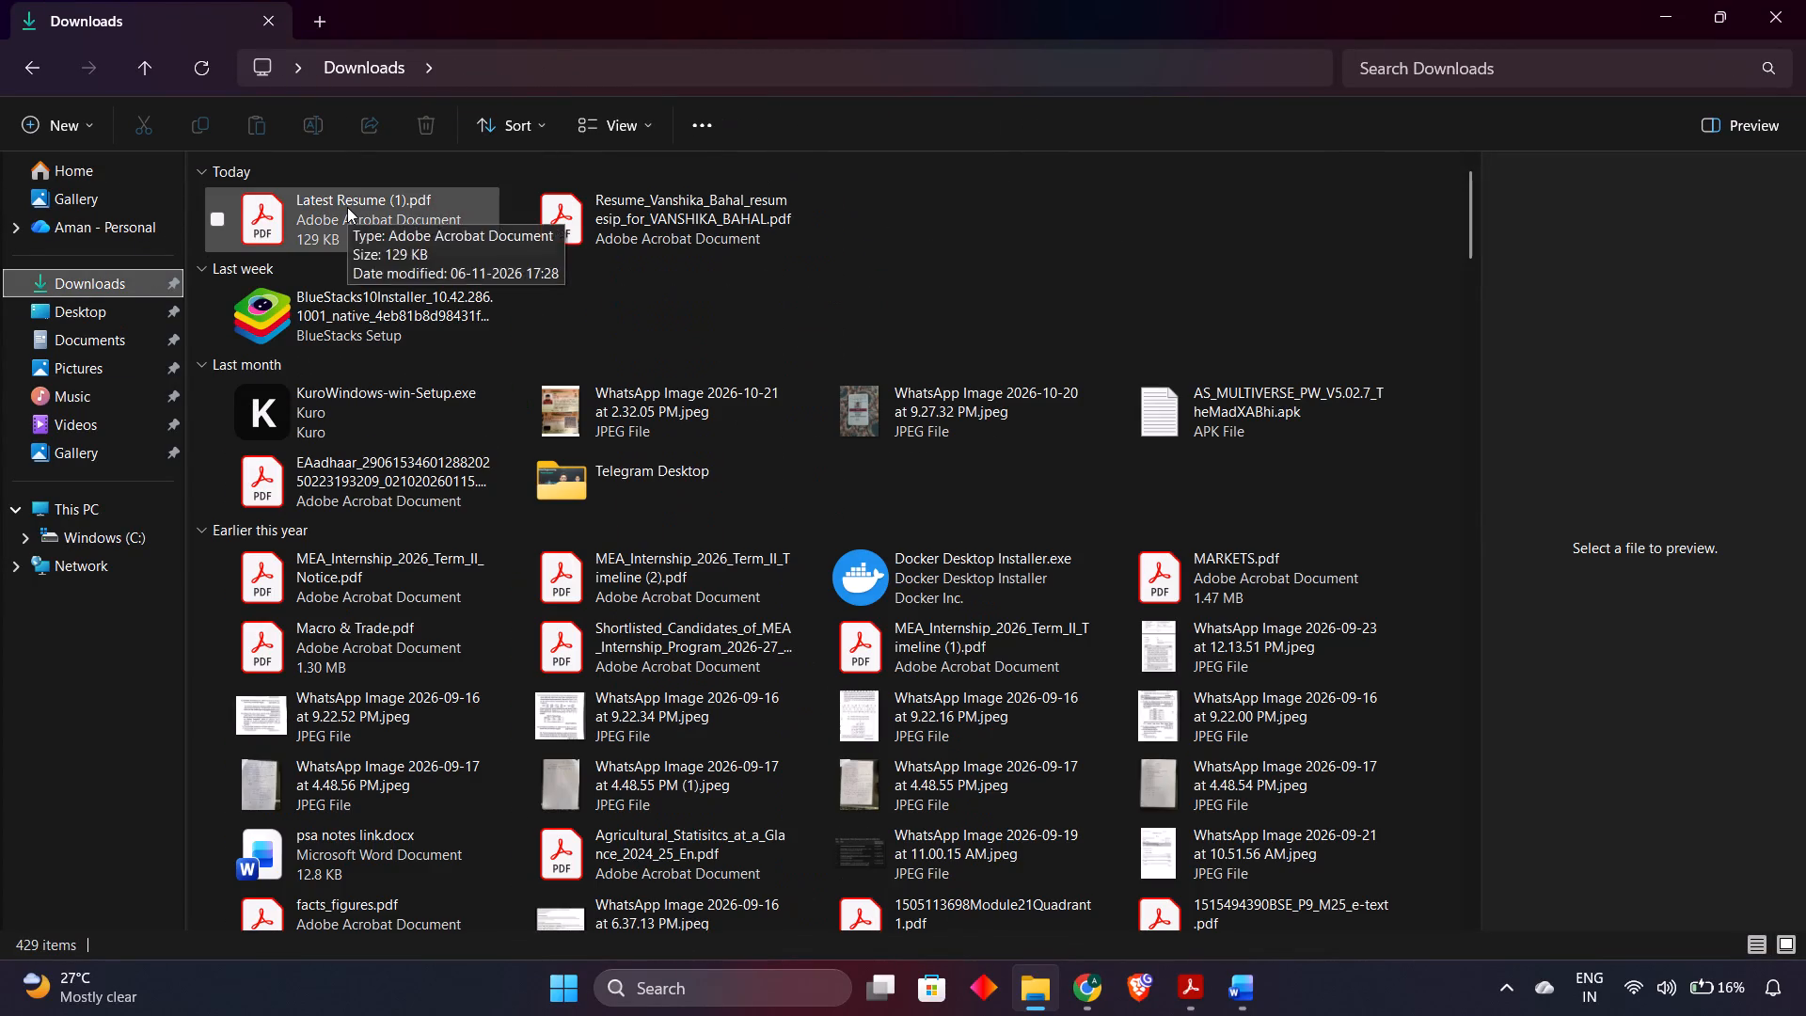
# Try to rename the downloaded file Latest Resume (1).pdf in the Downloads folder as Latest Resume.pdf.
pyautogui.rightClick(347, 207)
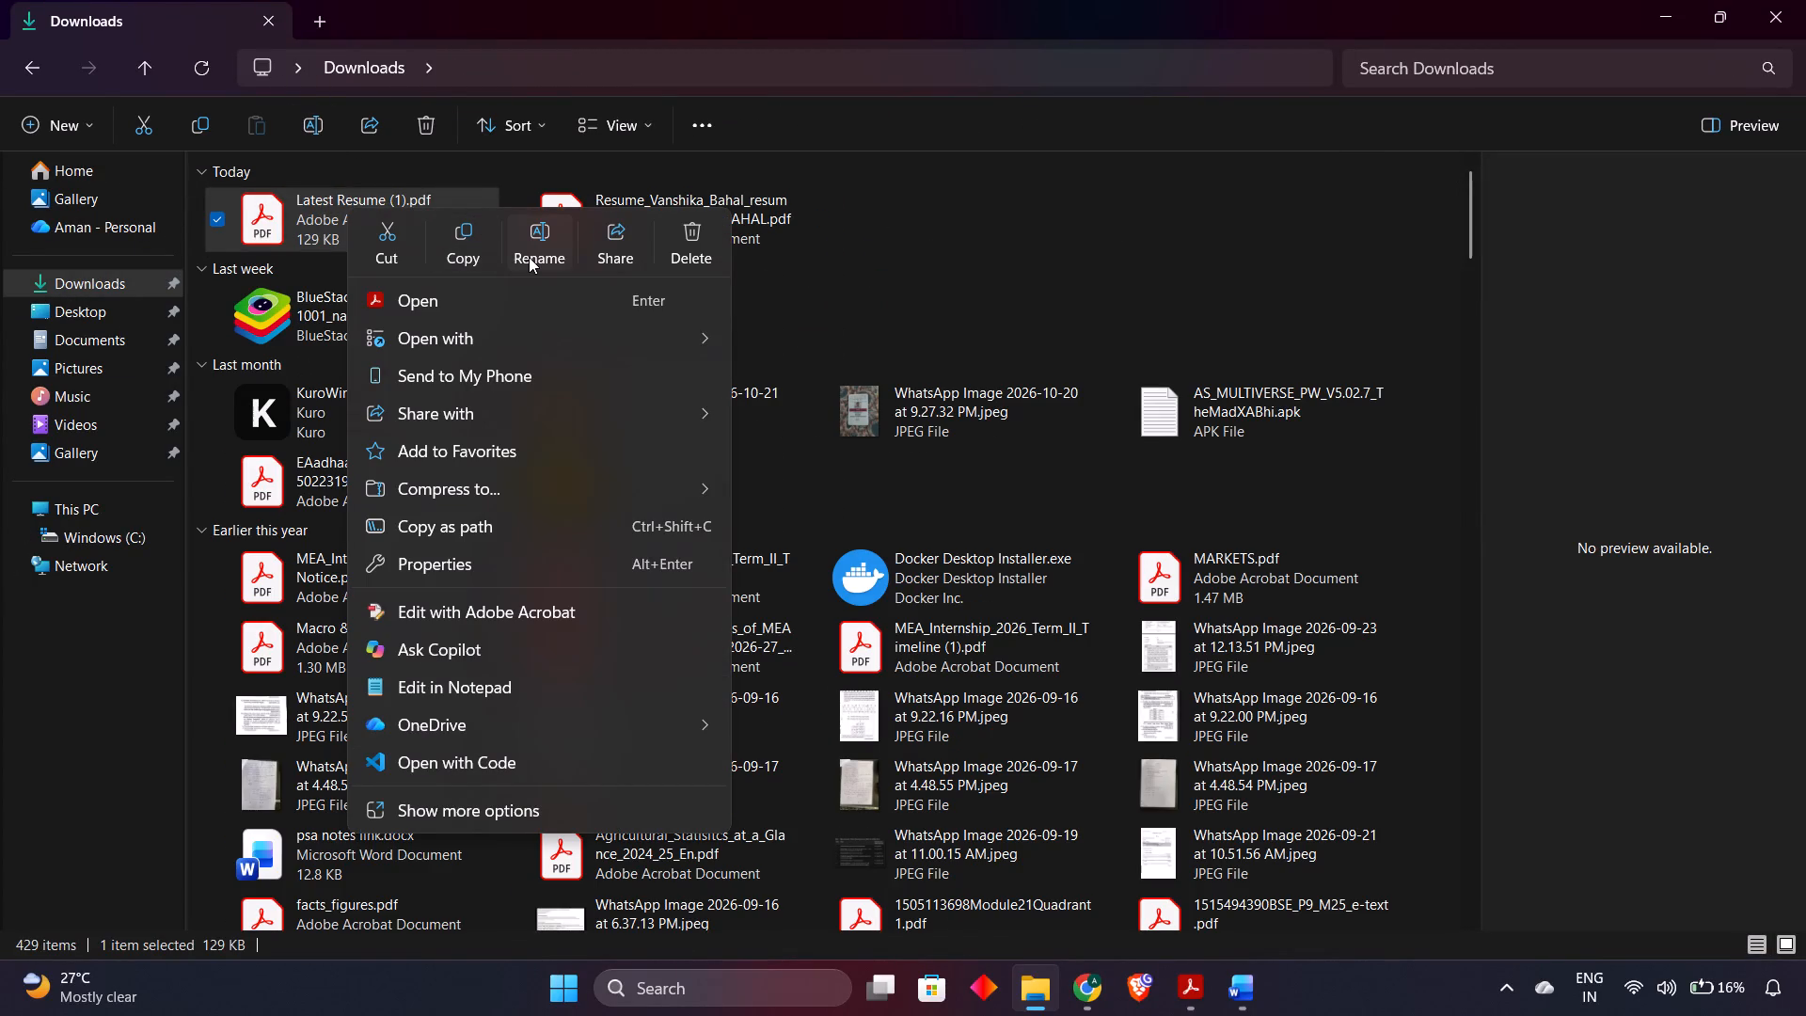
pyautogui.click(529, 257)
pyautogui.press('BackSpace')
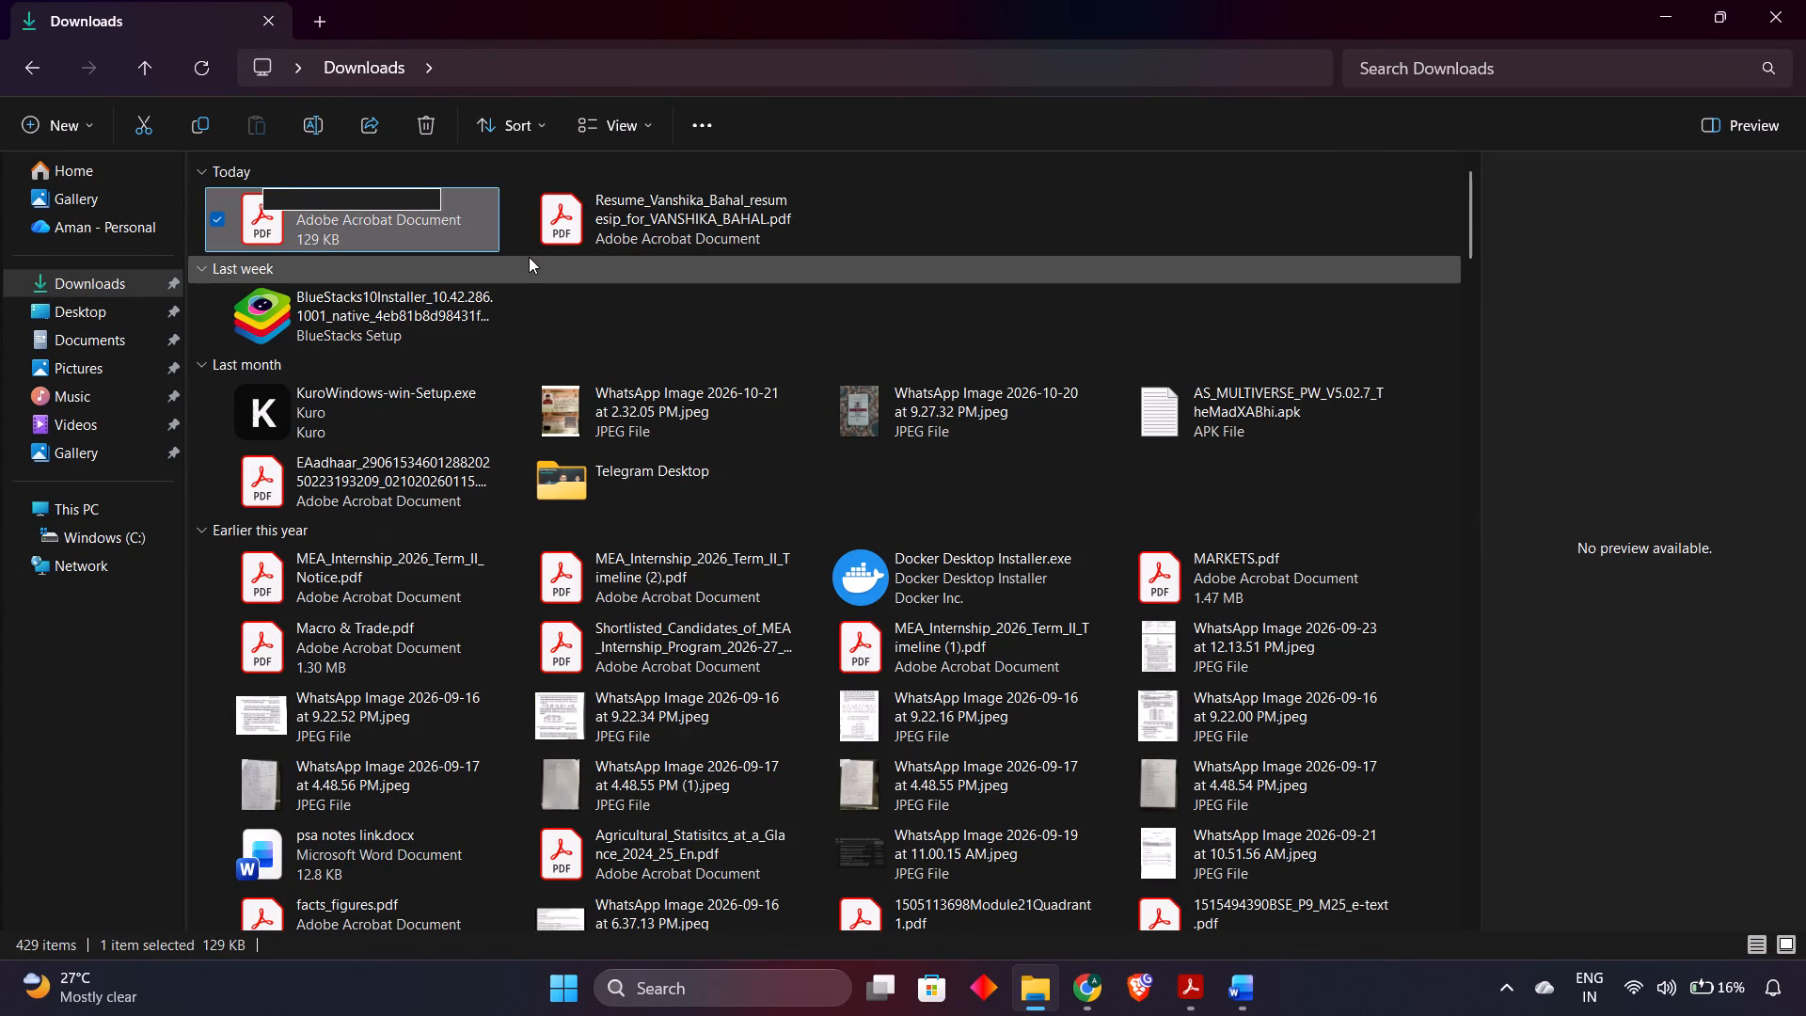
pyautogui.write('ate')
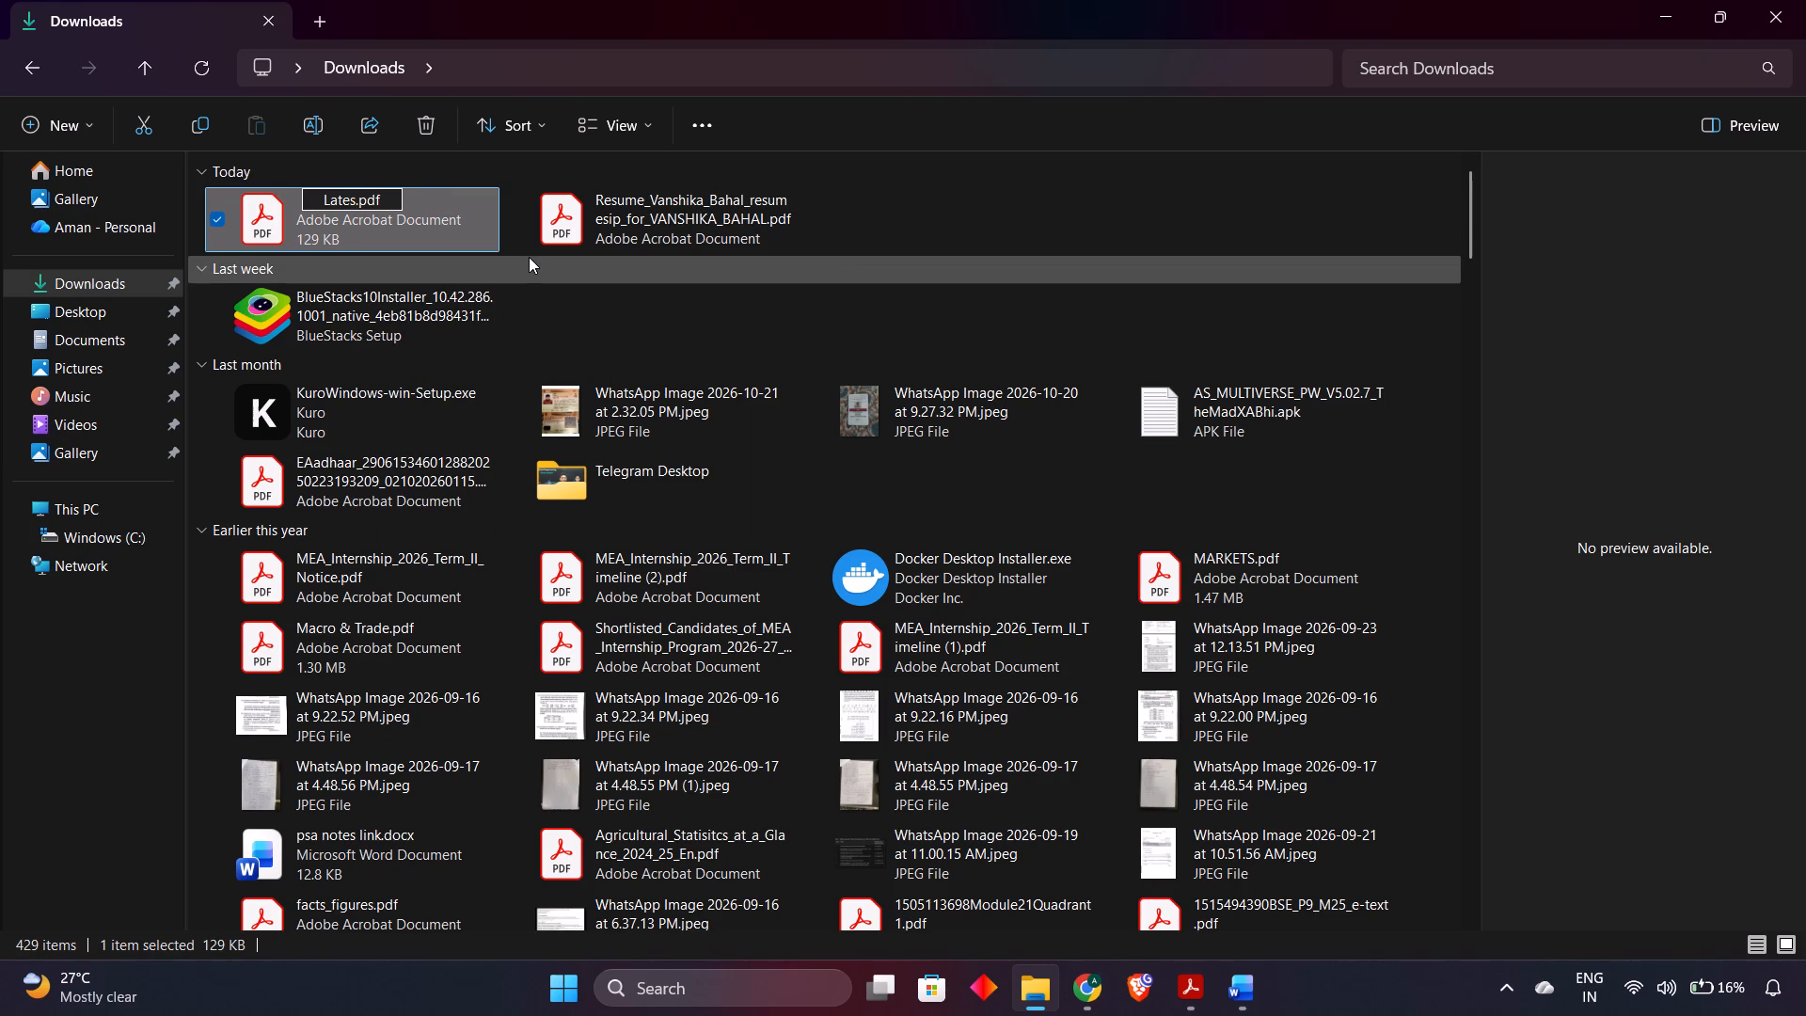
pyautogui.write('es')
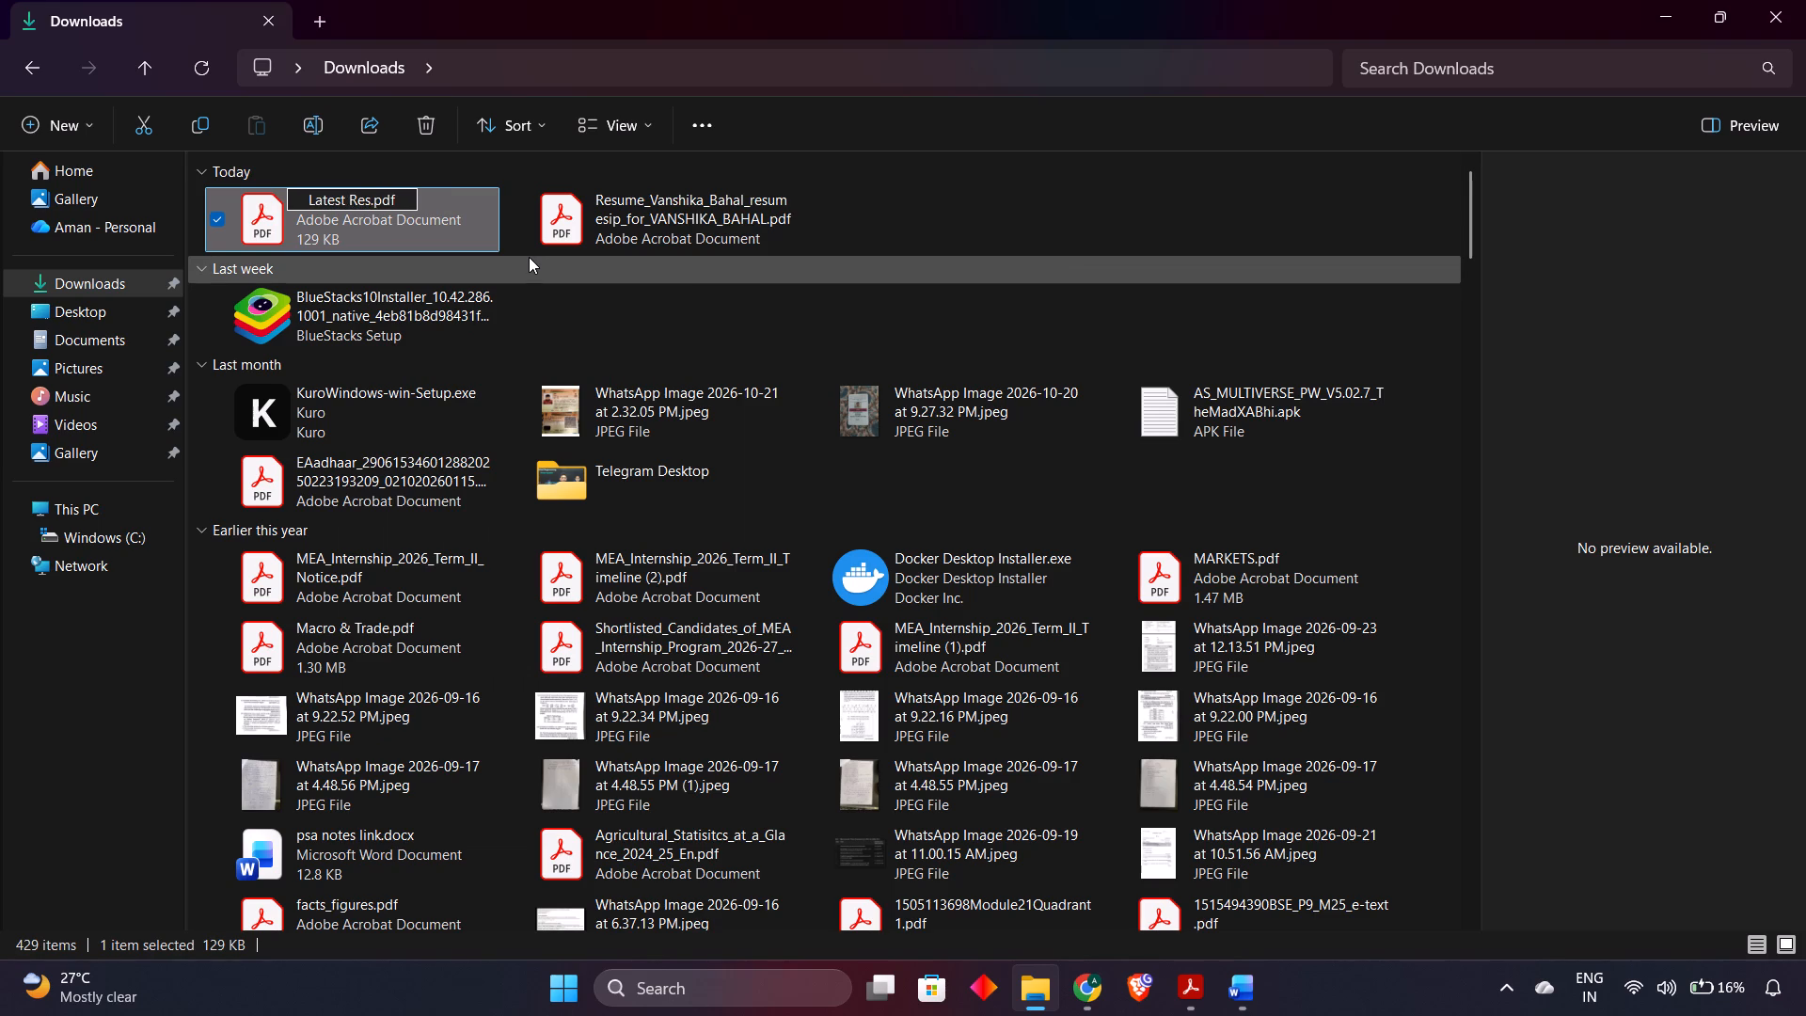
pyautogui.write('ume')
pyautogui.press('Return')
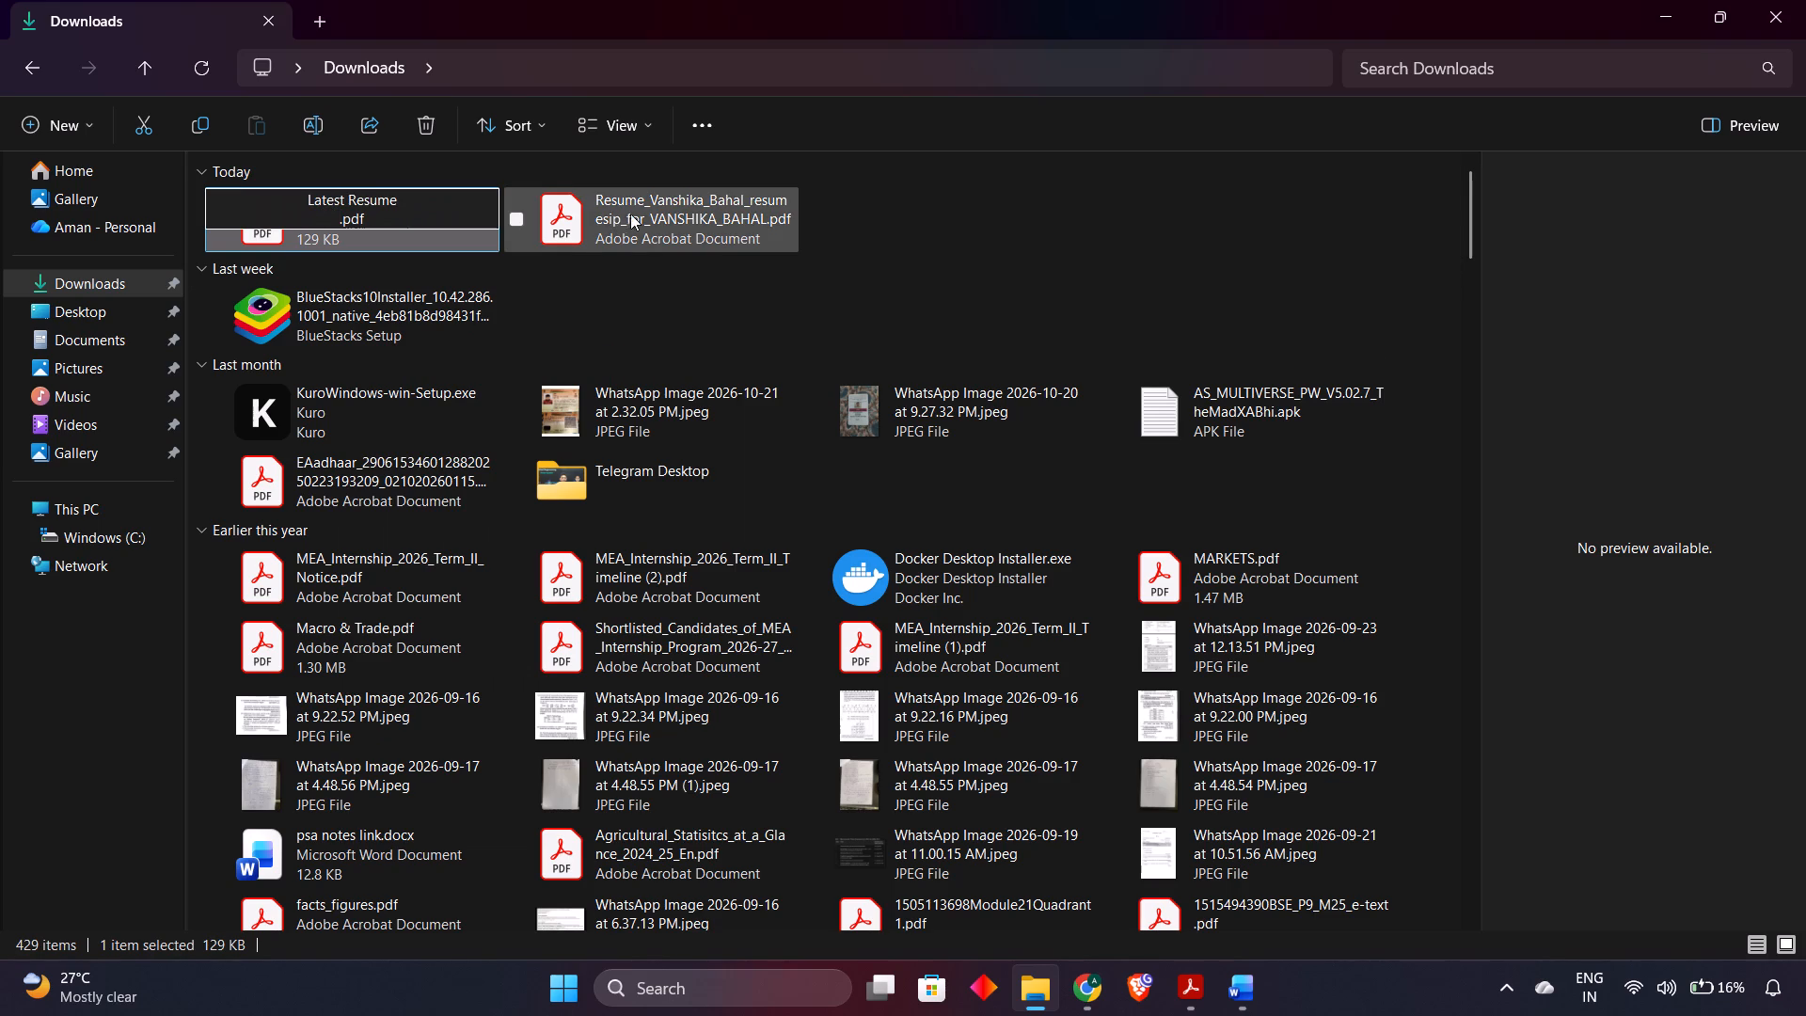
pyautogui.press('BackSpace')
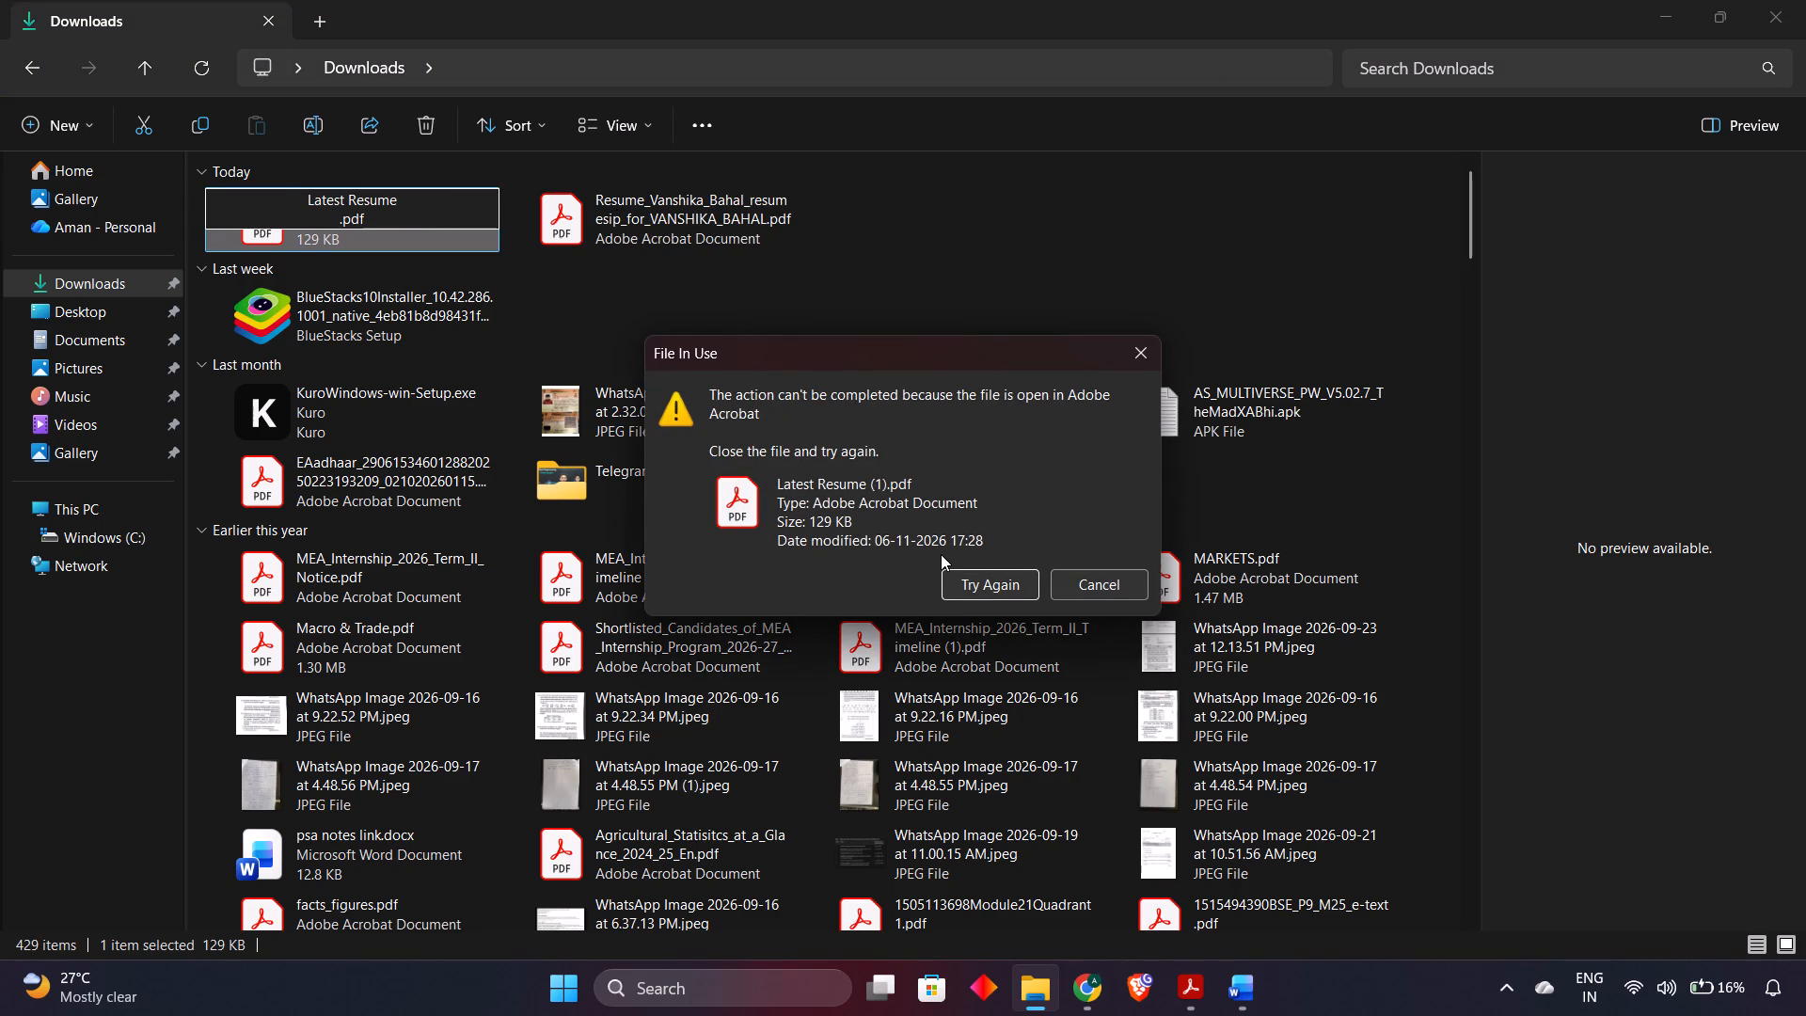
# Switch to Adobe Acrobat, close all three open resume PDFs and exit Acrobat so the downloaded Latest Resume file can be renamed.
pyautogui.rightClick(1197, 974)
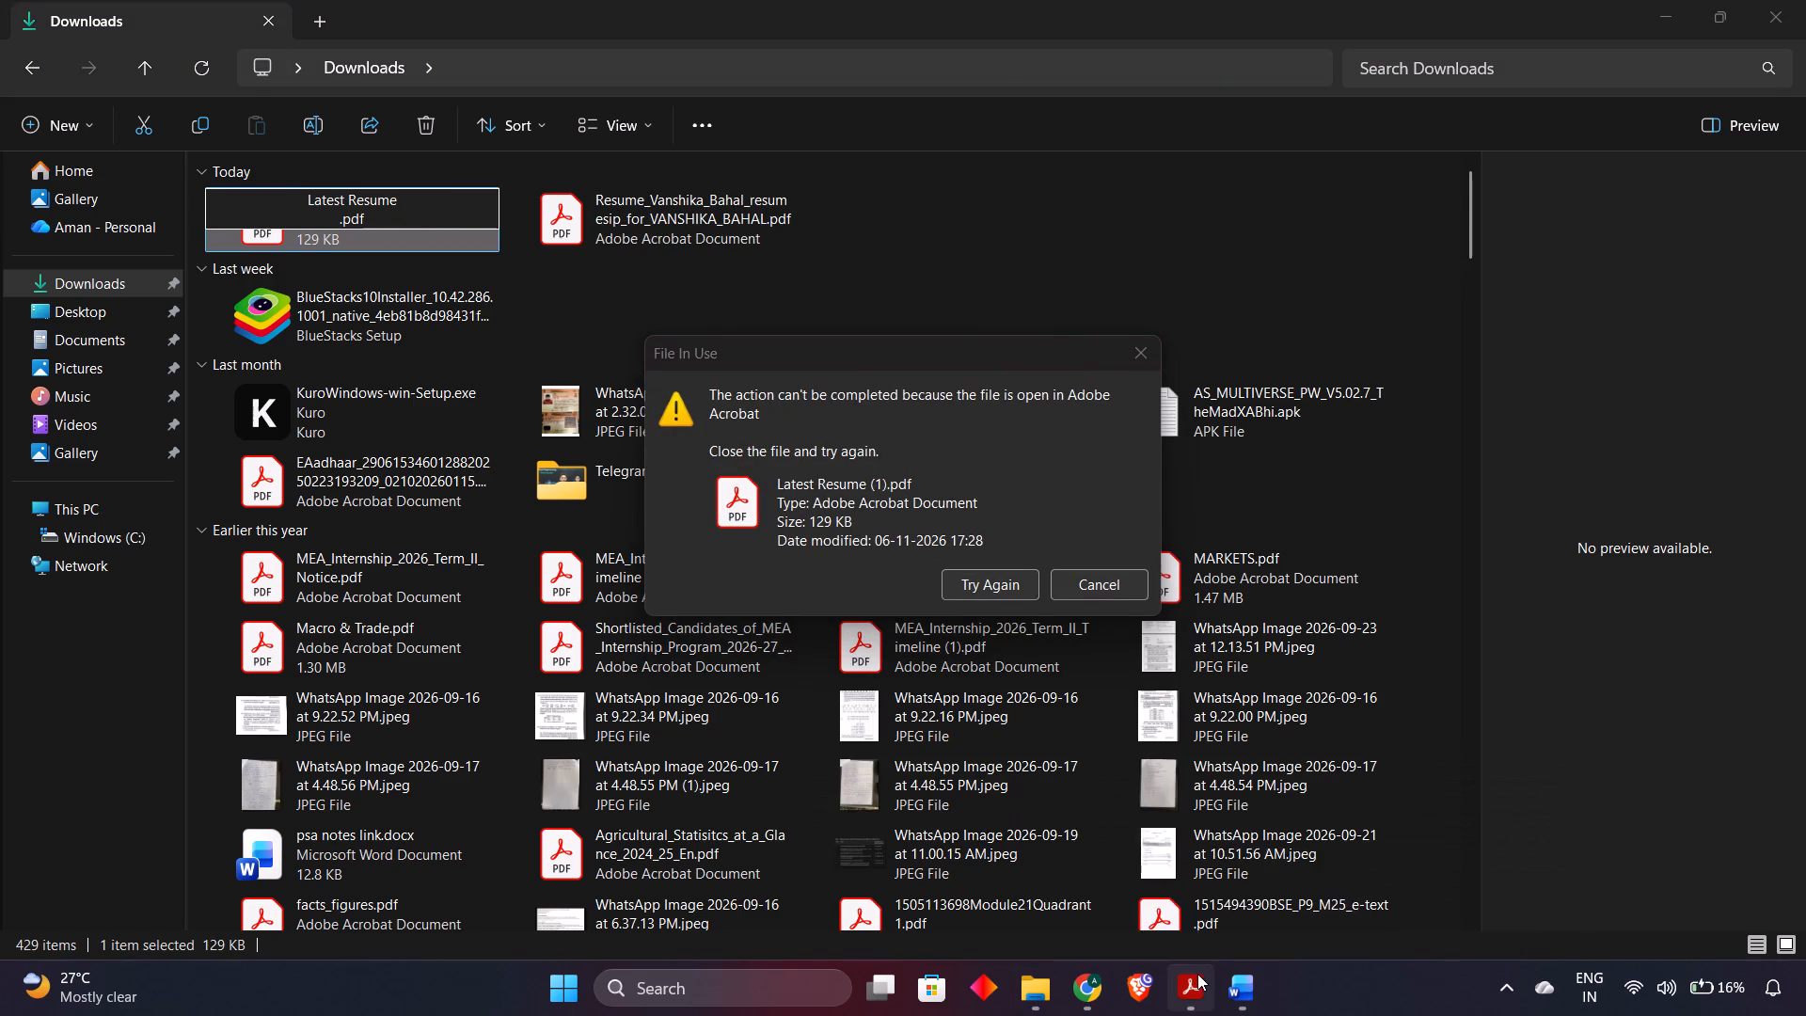
pyautogui.click(1196, 974)
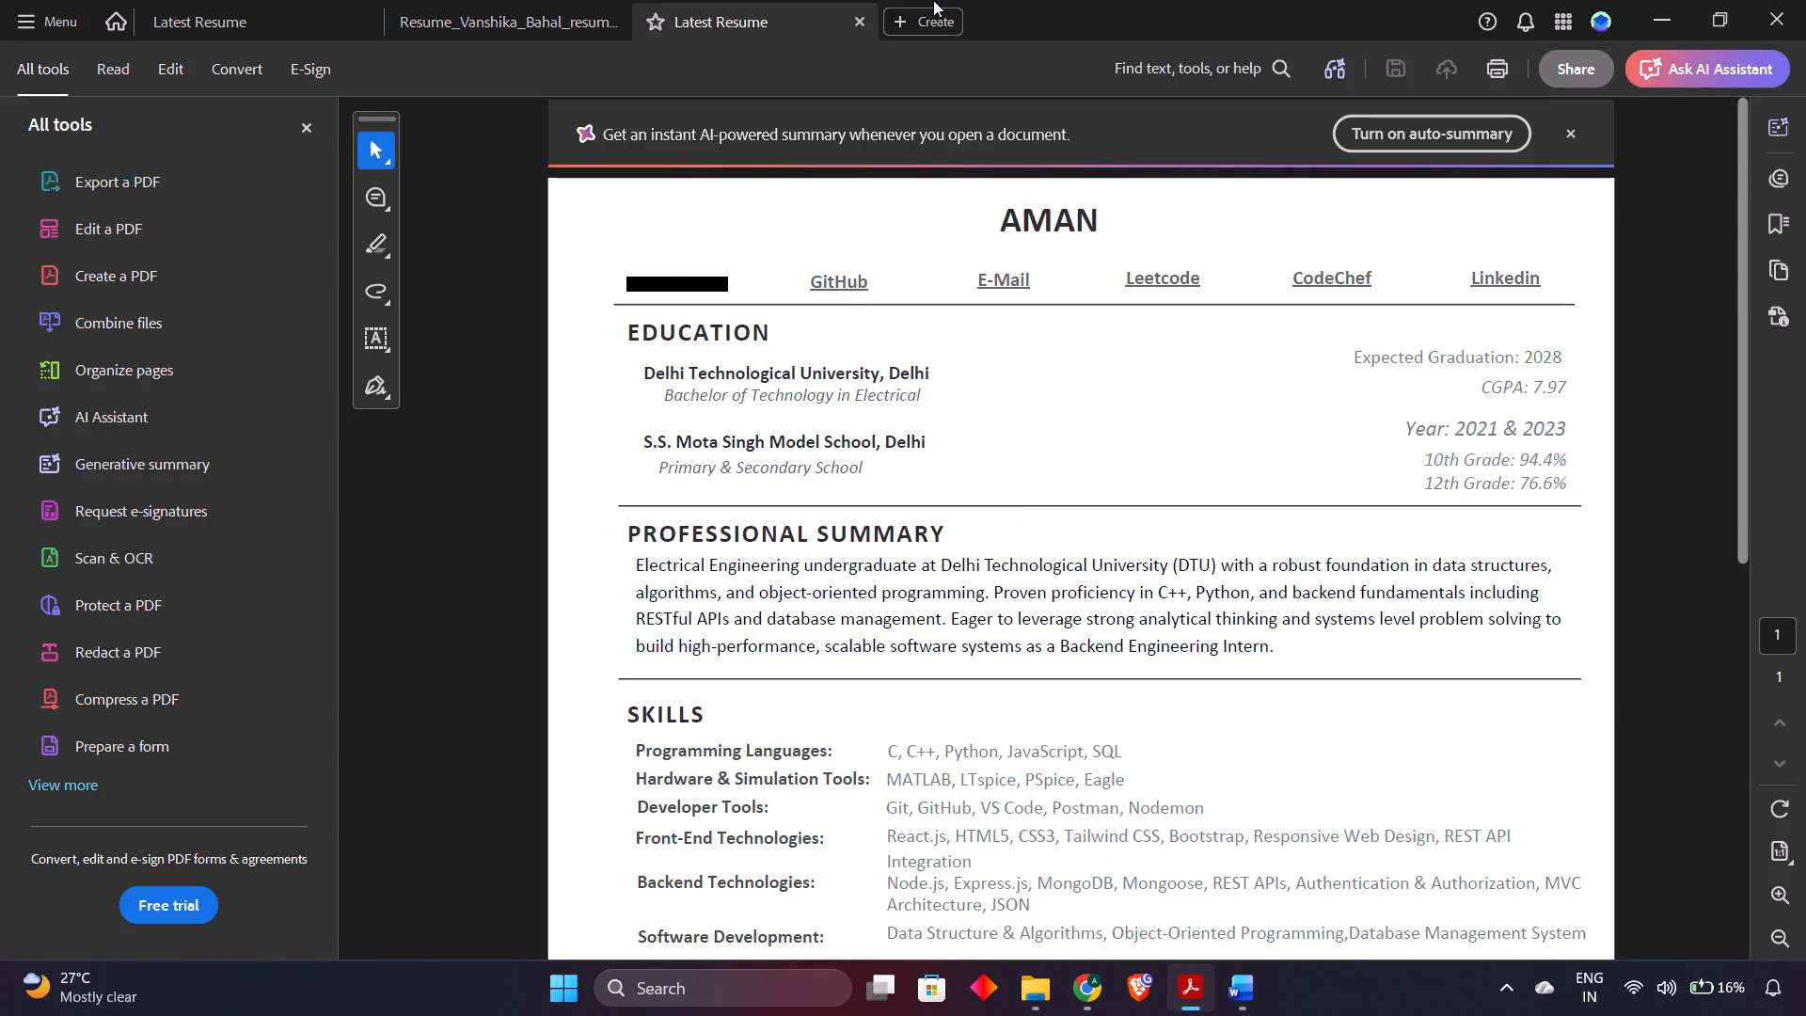
pyautogui.hotkey('ctrl', 'w')
pyautogui.hotkey('ctrl', 'w')
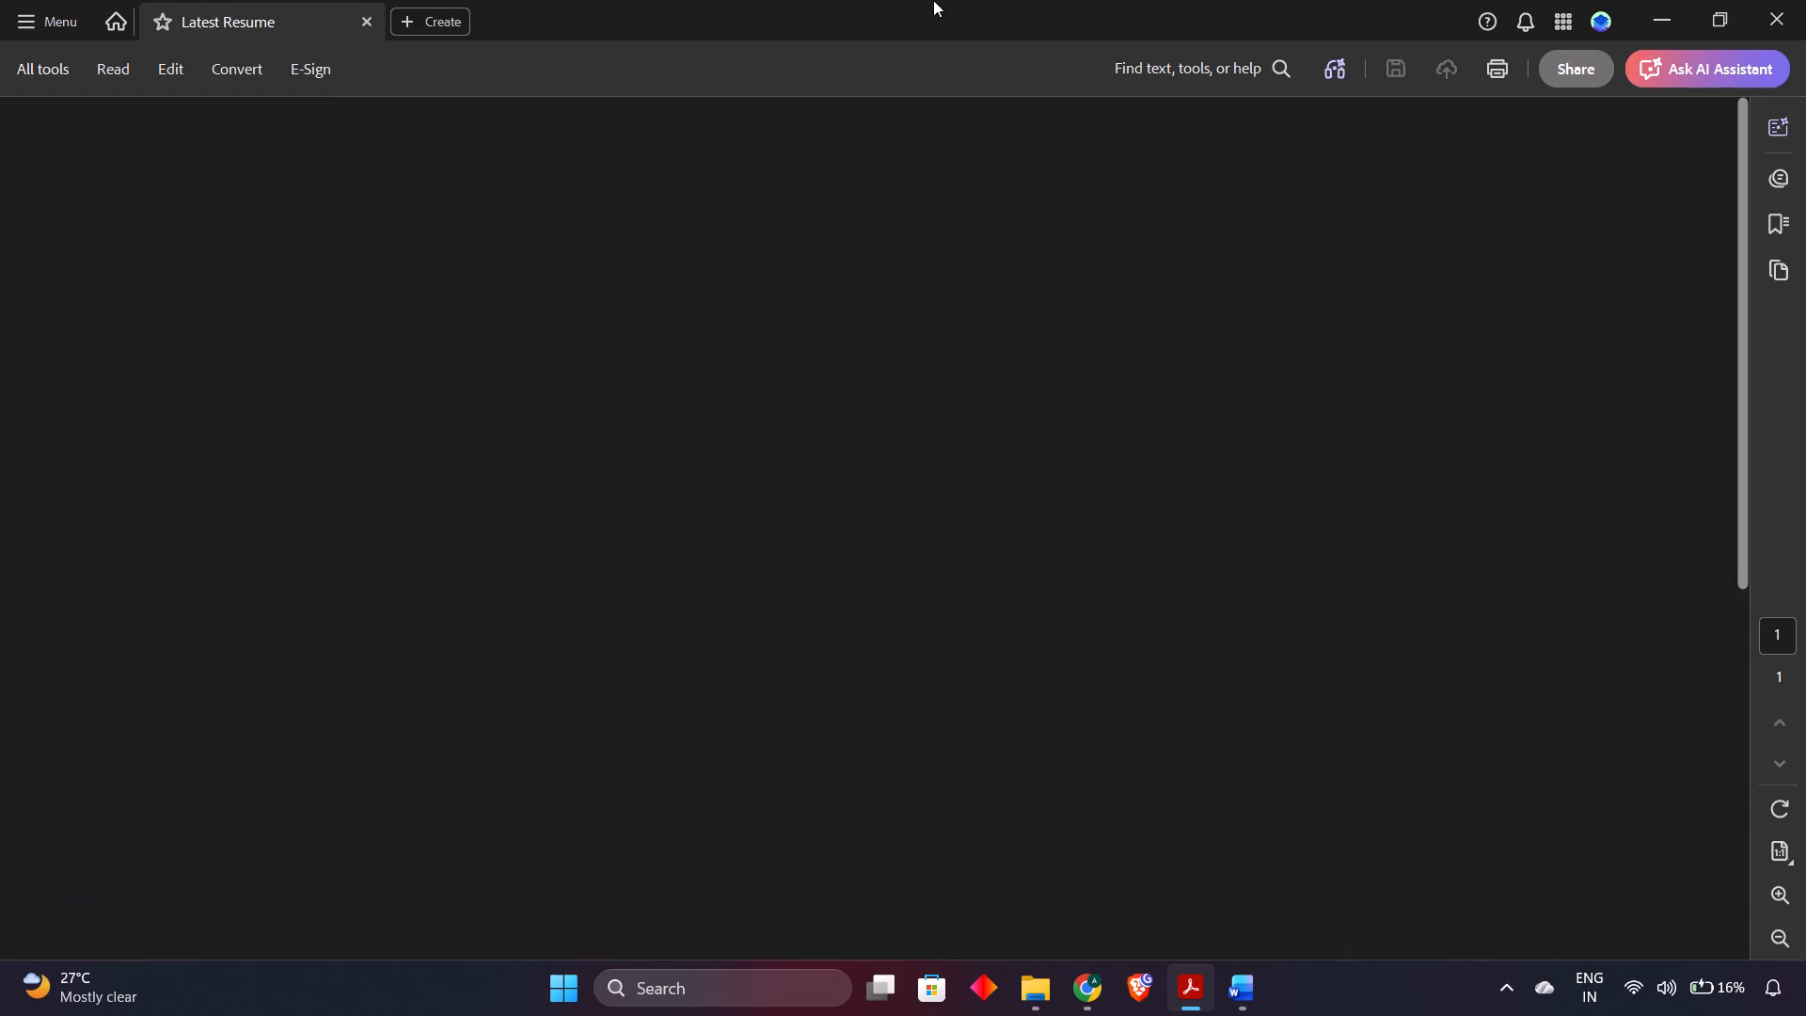
pyautogui.hotkey('ctrl', 'w')
pyautogui.click(1805, 0)
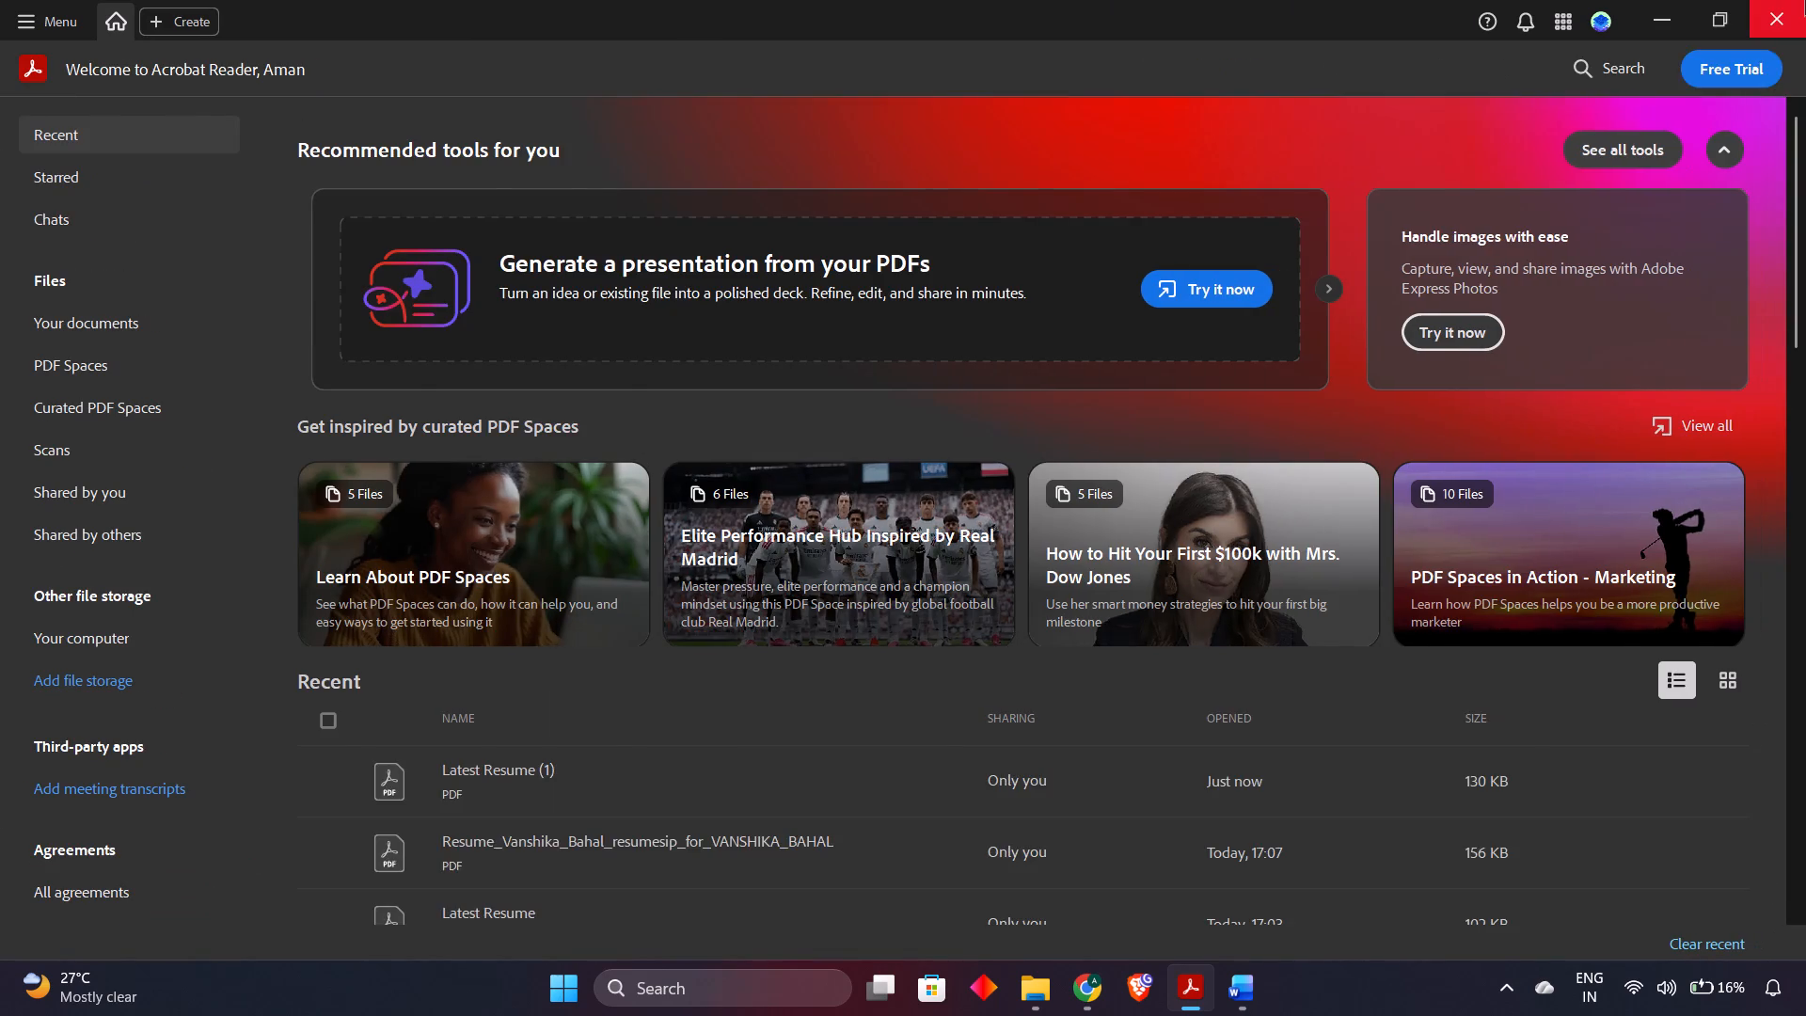
# In File Explorer's Downloads folder, retry renaming Latest Resume (1).pdf as Latest Resume.pdf.
pyautogui.click(994, 580)
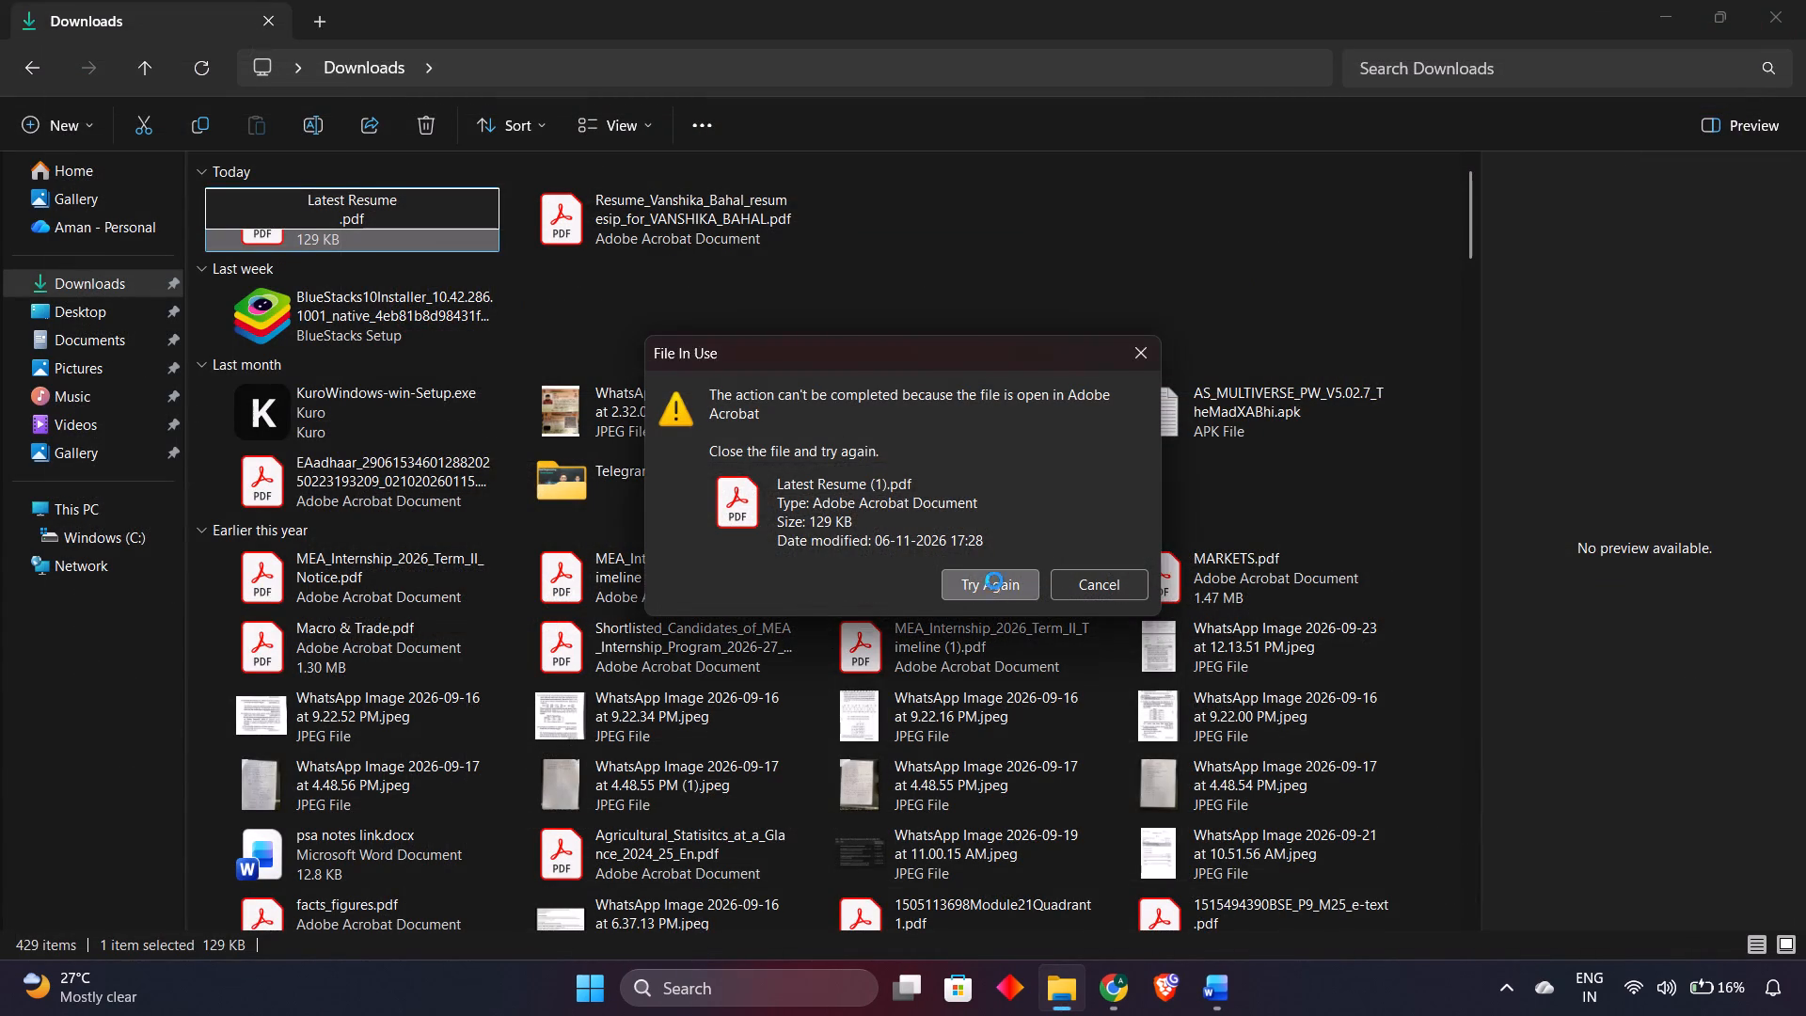
pyautogui.click(1063, 597)
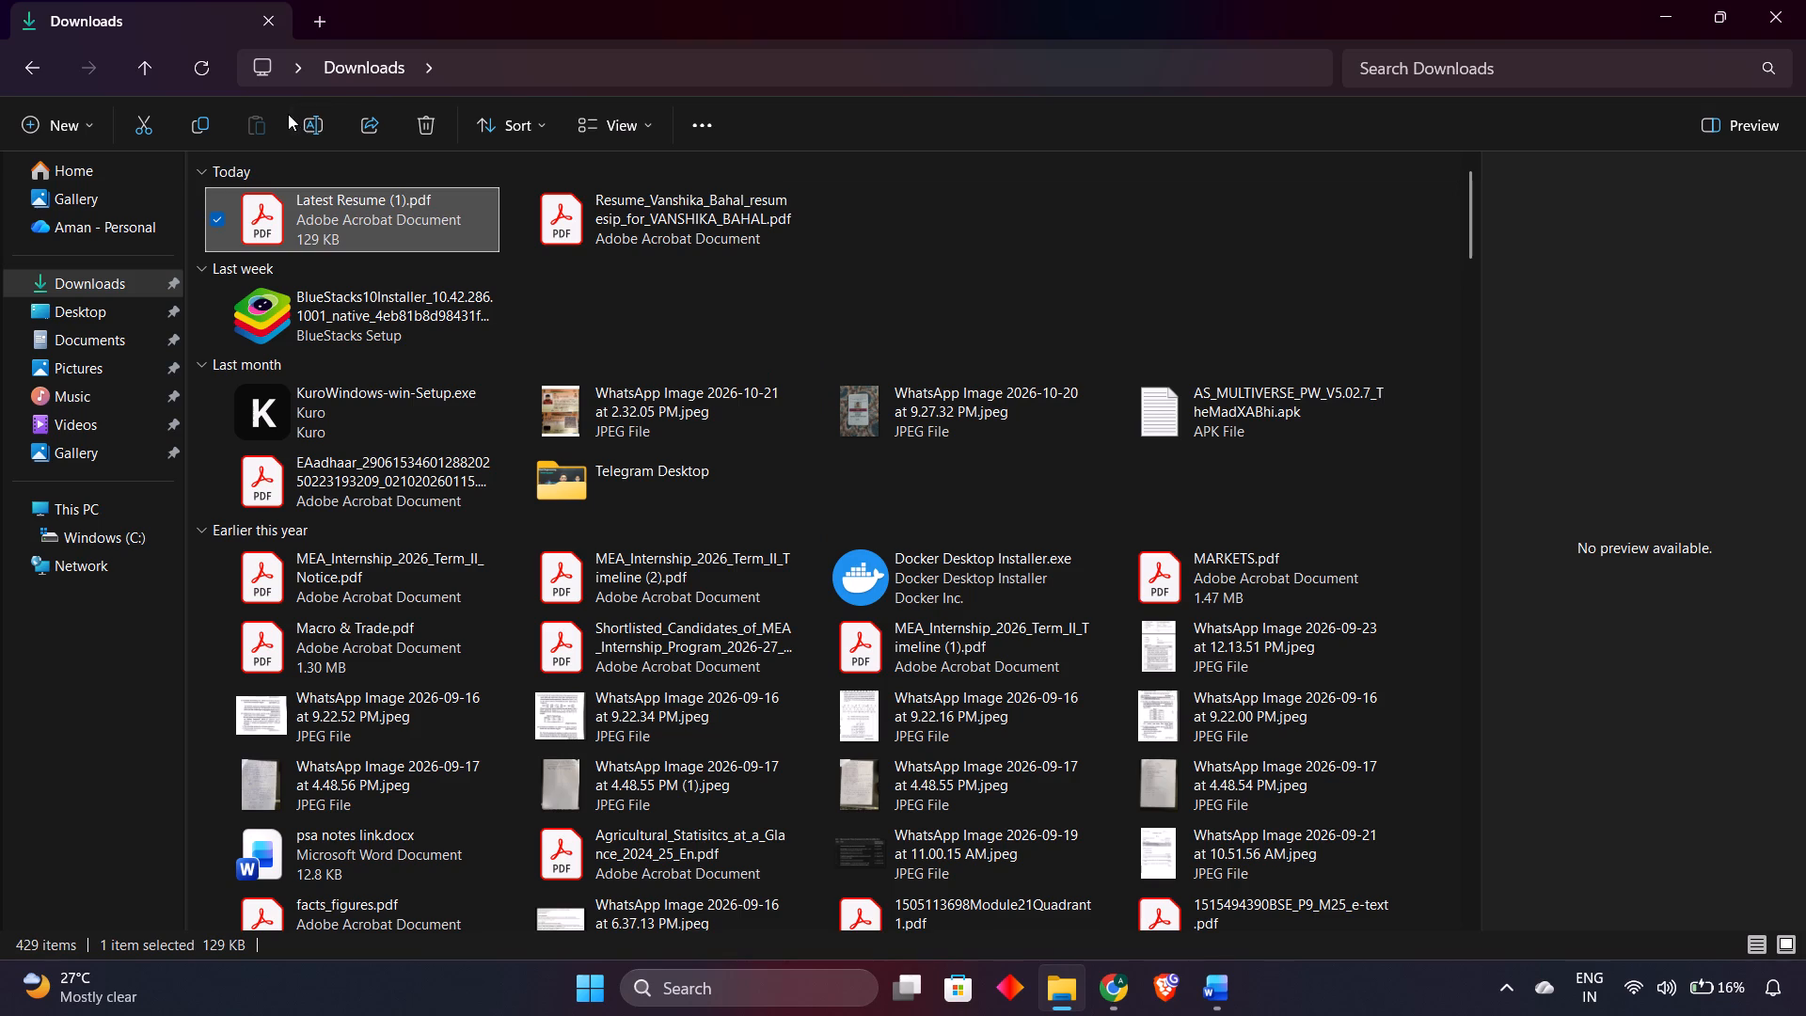
pyautogui.click(306, 123)
pyautogui.press('BackSpace')
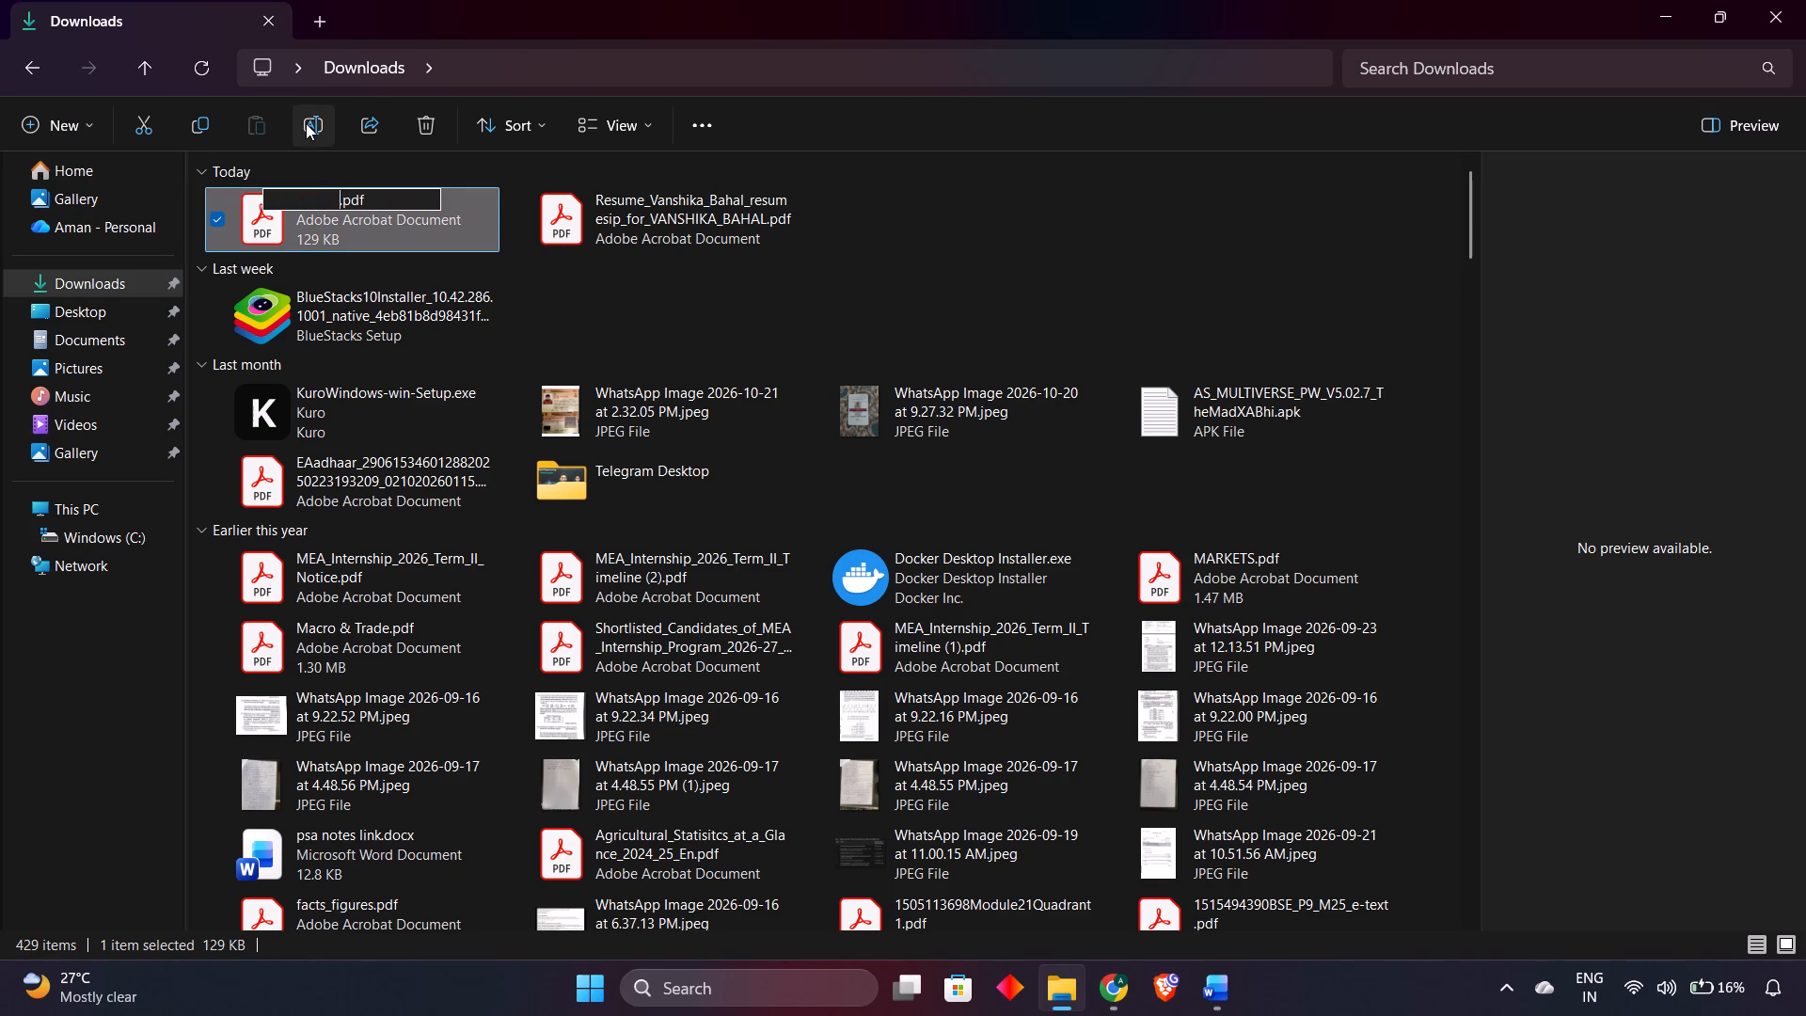
pyautogui.press('BackSpace')
pyautogui.press('BackSpace')
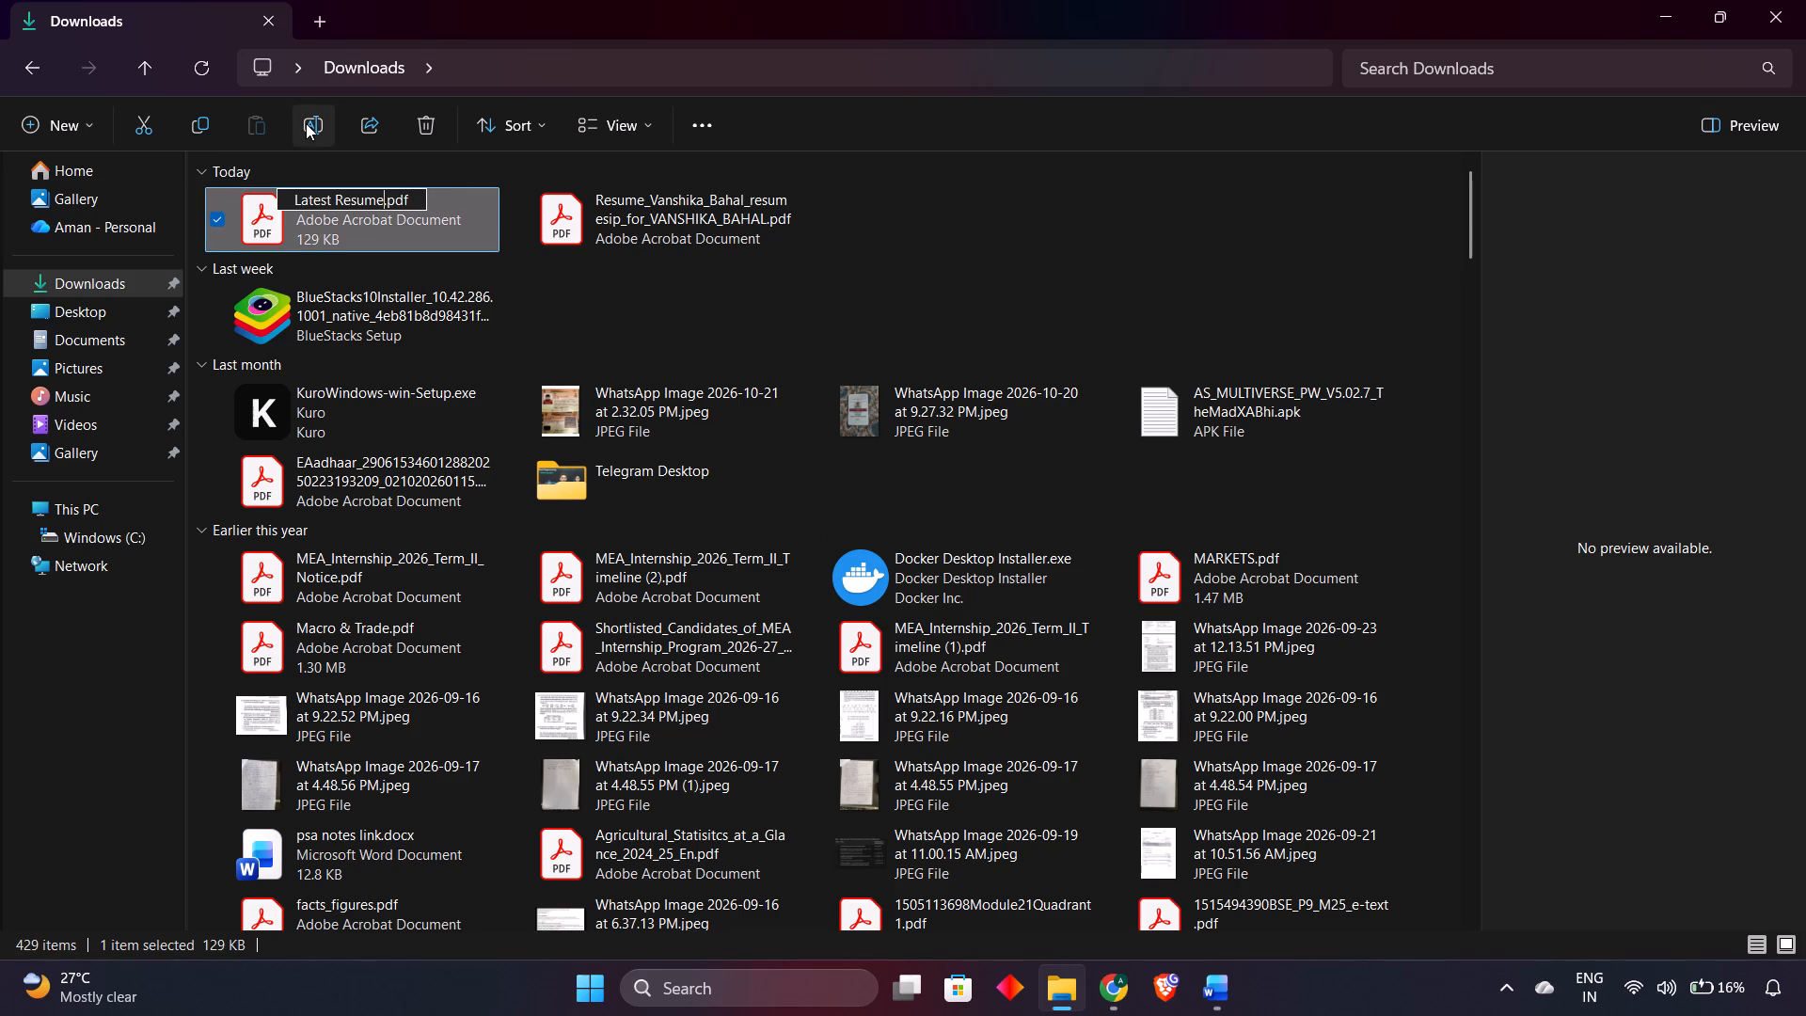
pyautogui.press('Return')
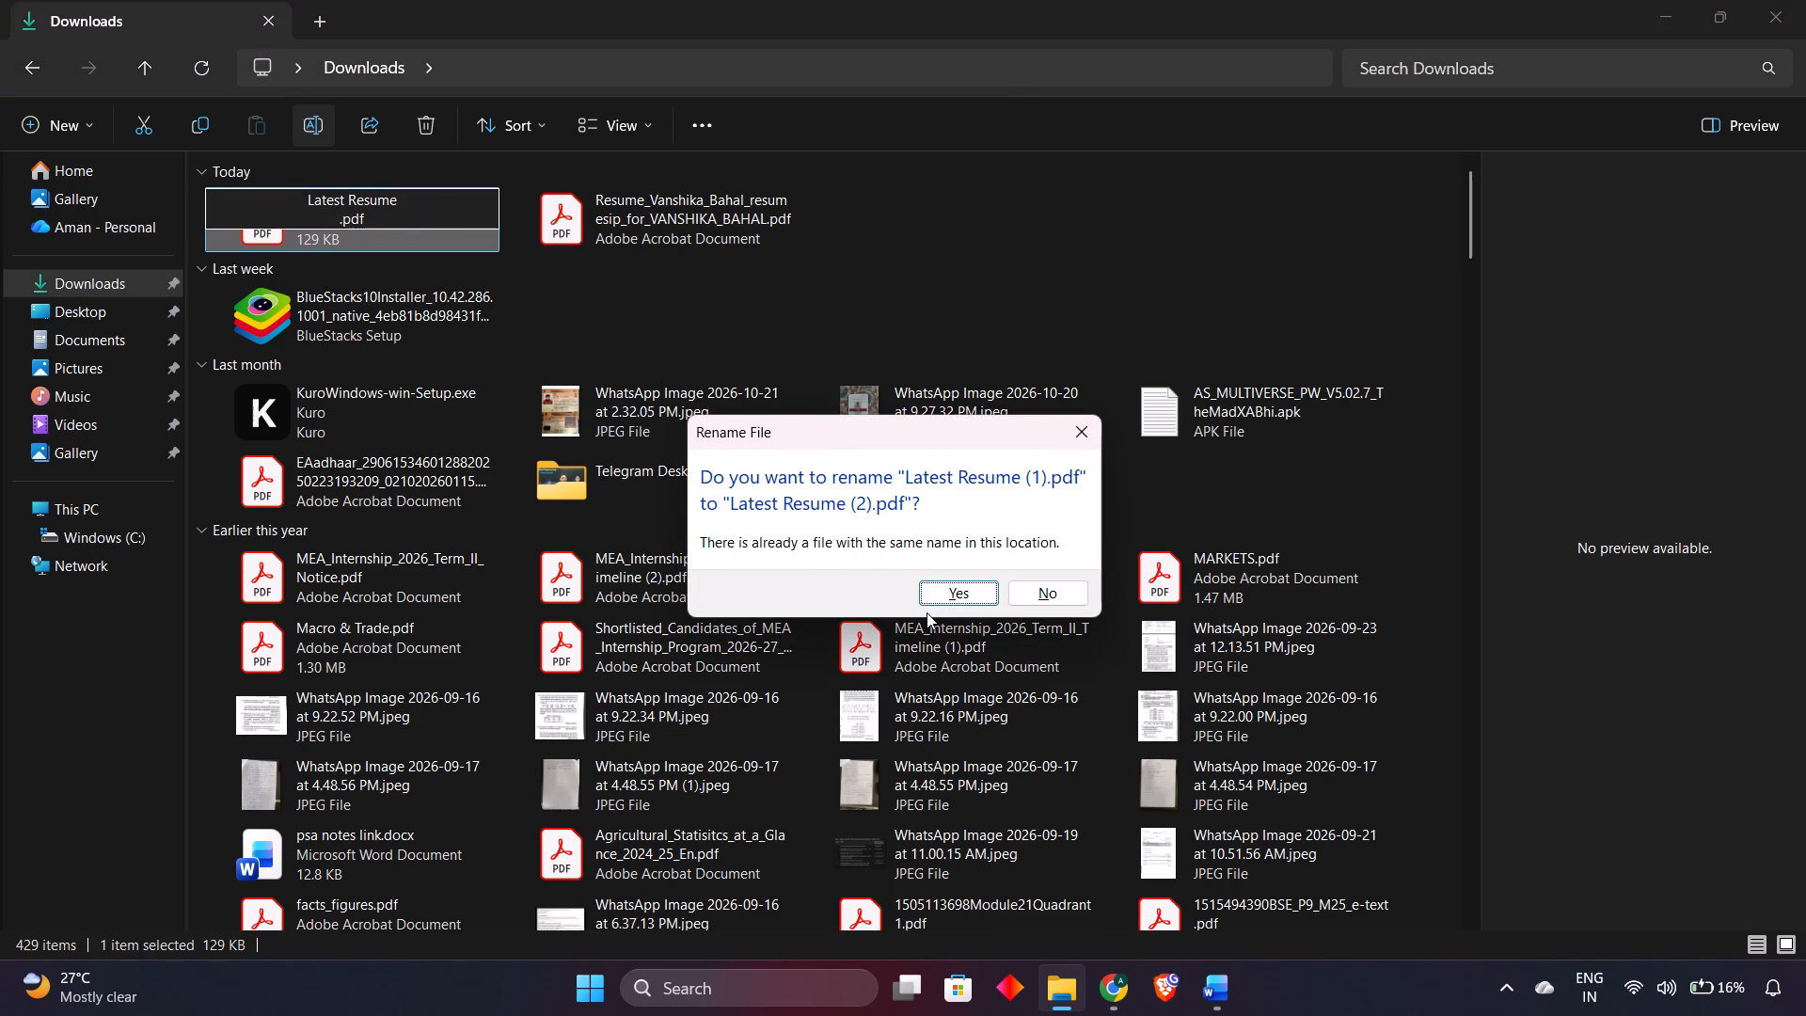
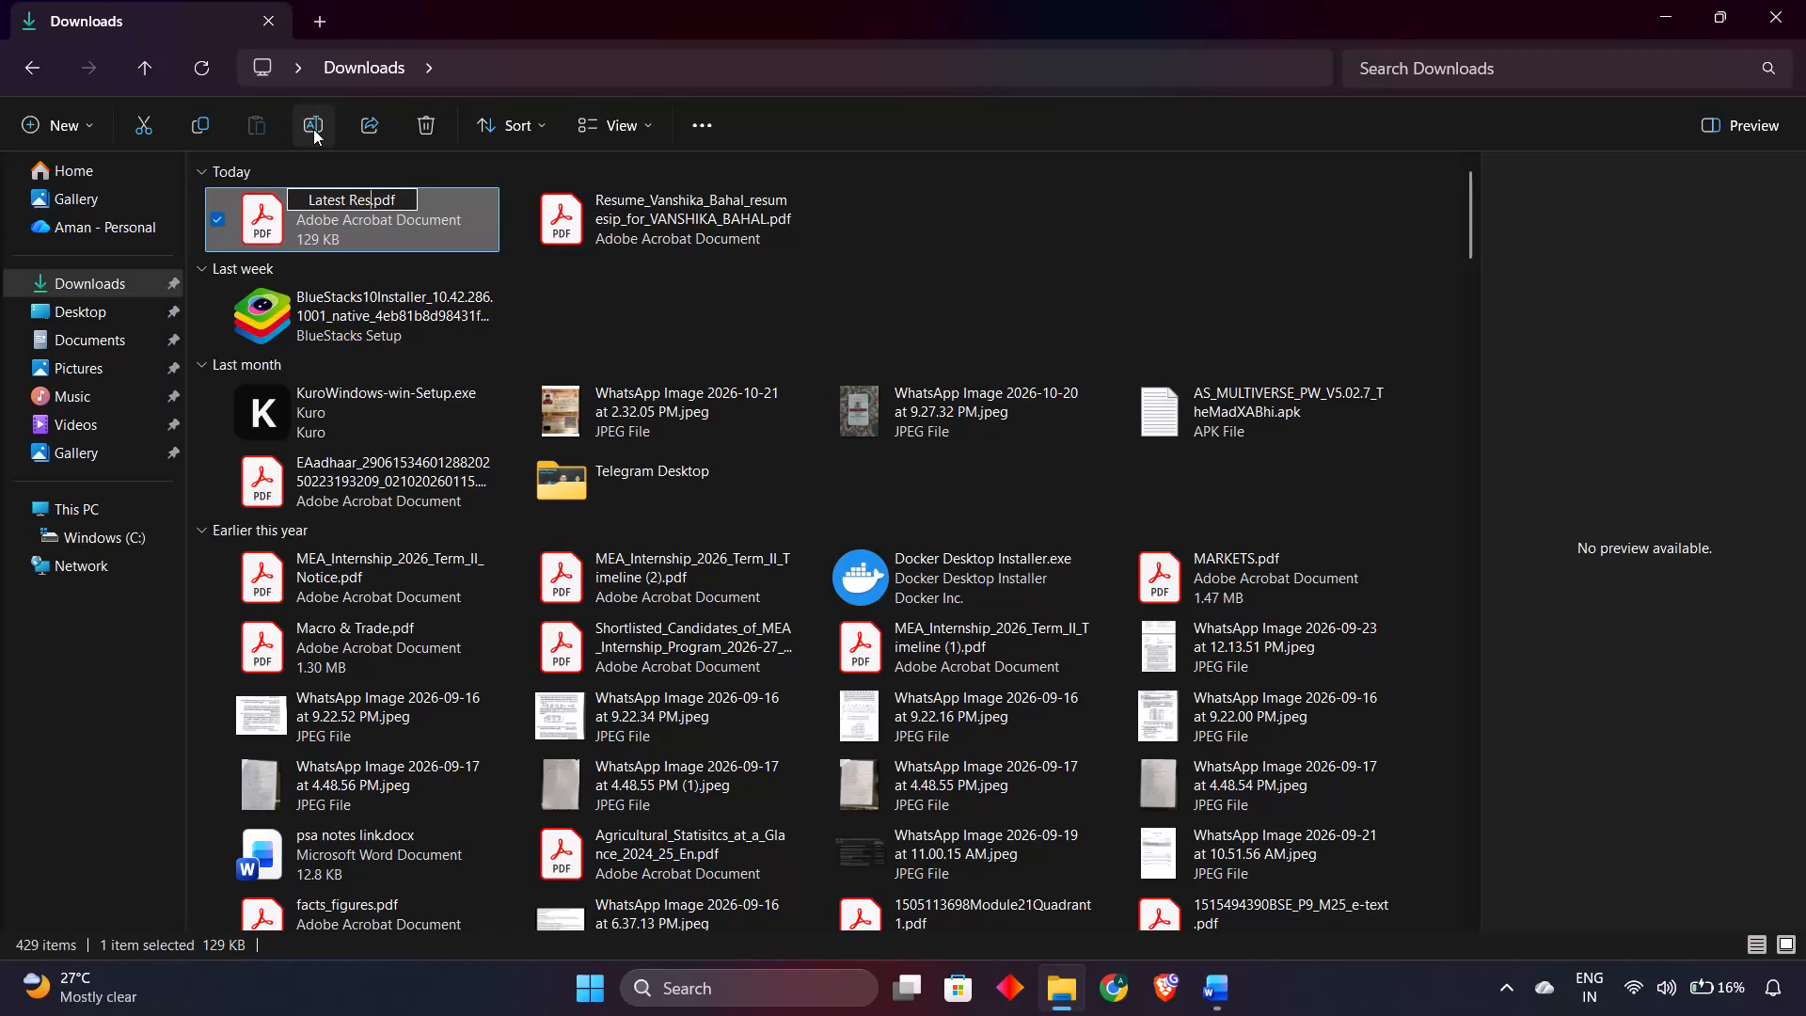
# Finish renaming the selected downloaded resume PDF in the Downloads folder as Latest Resume.pdf.
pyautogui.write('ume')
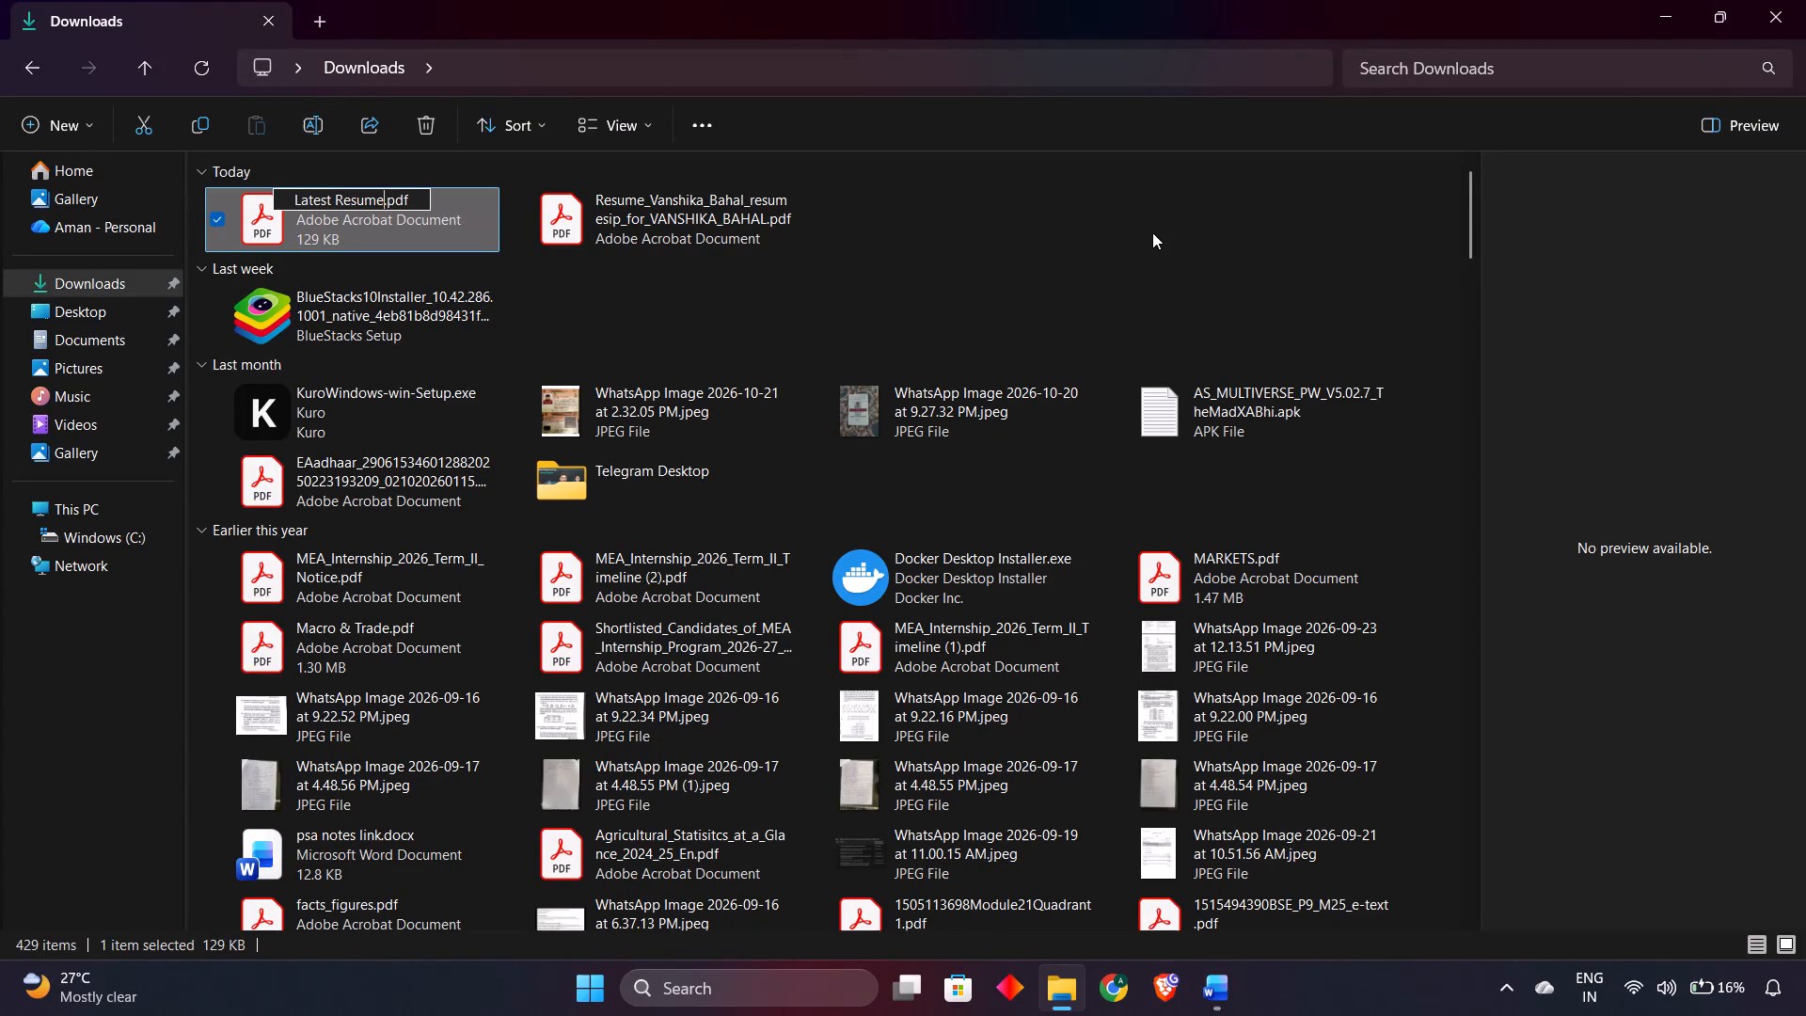
pyautogui.click(1152, 232)
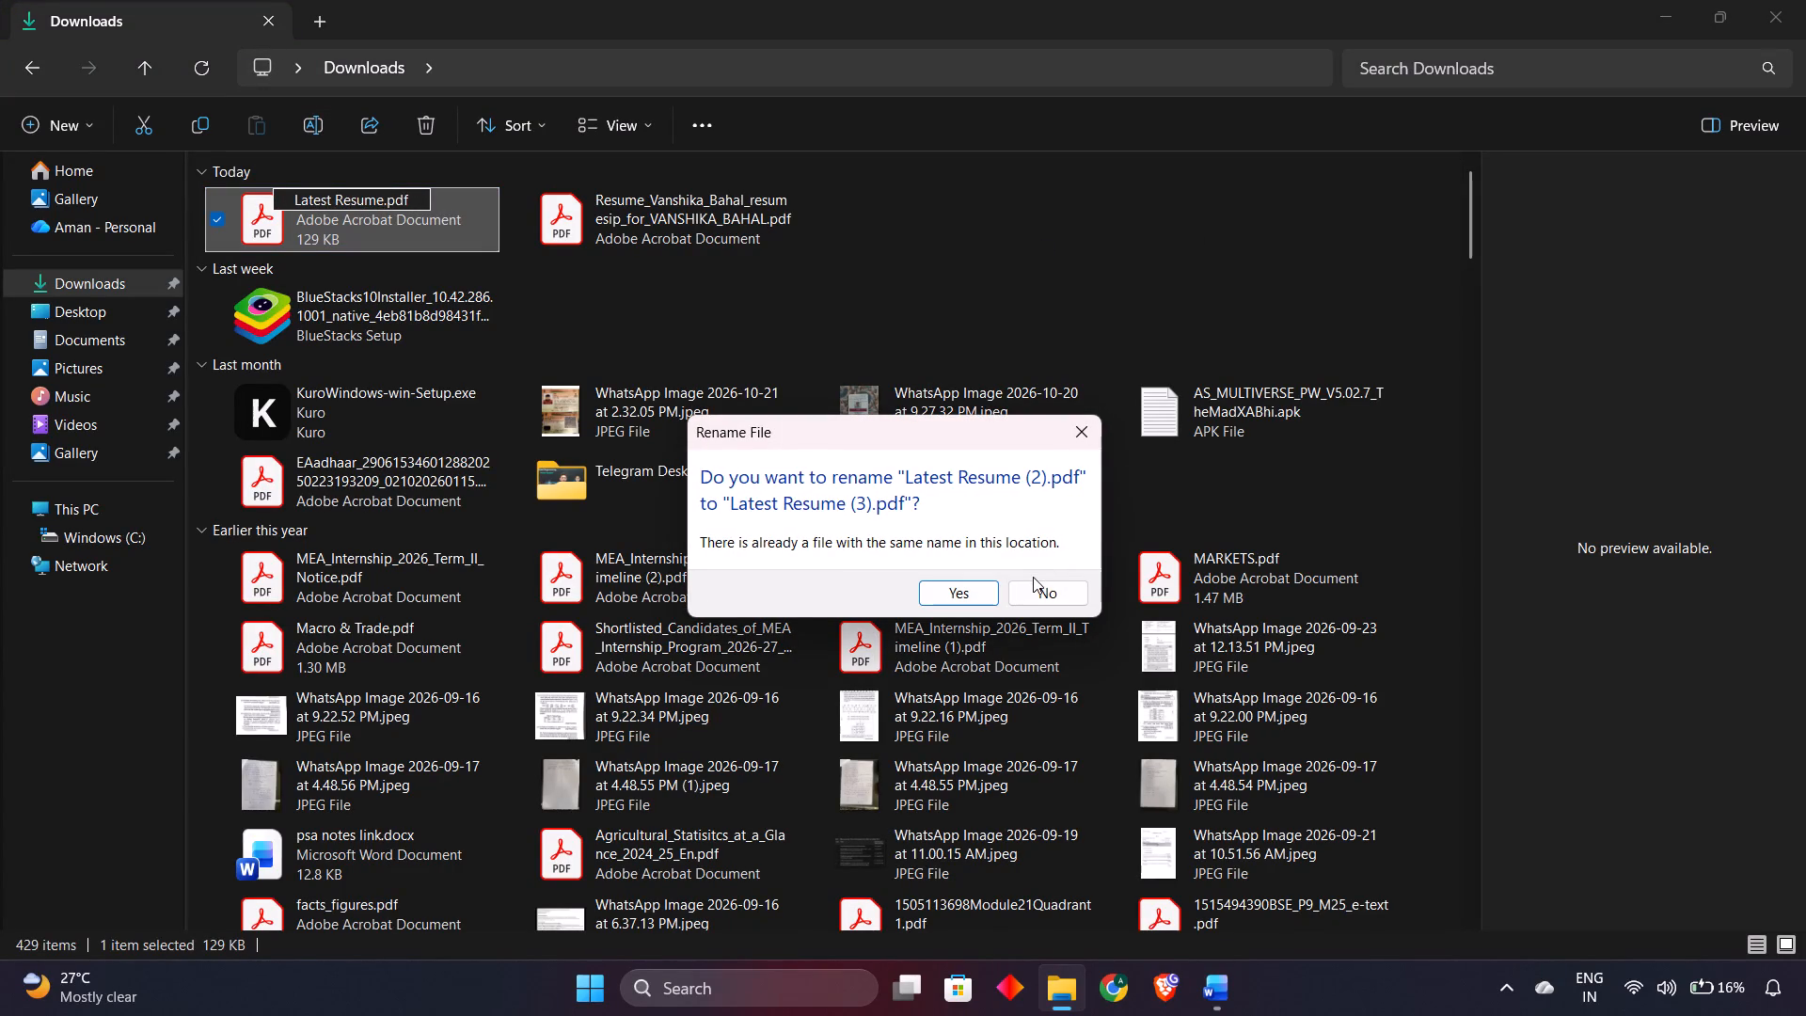
# Switch to Microsoft Word and close both open resume documents, Latest Resume and the other one, without saving changes.
pyautogui.click(1216, 1003)
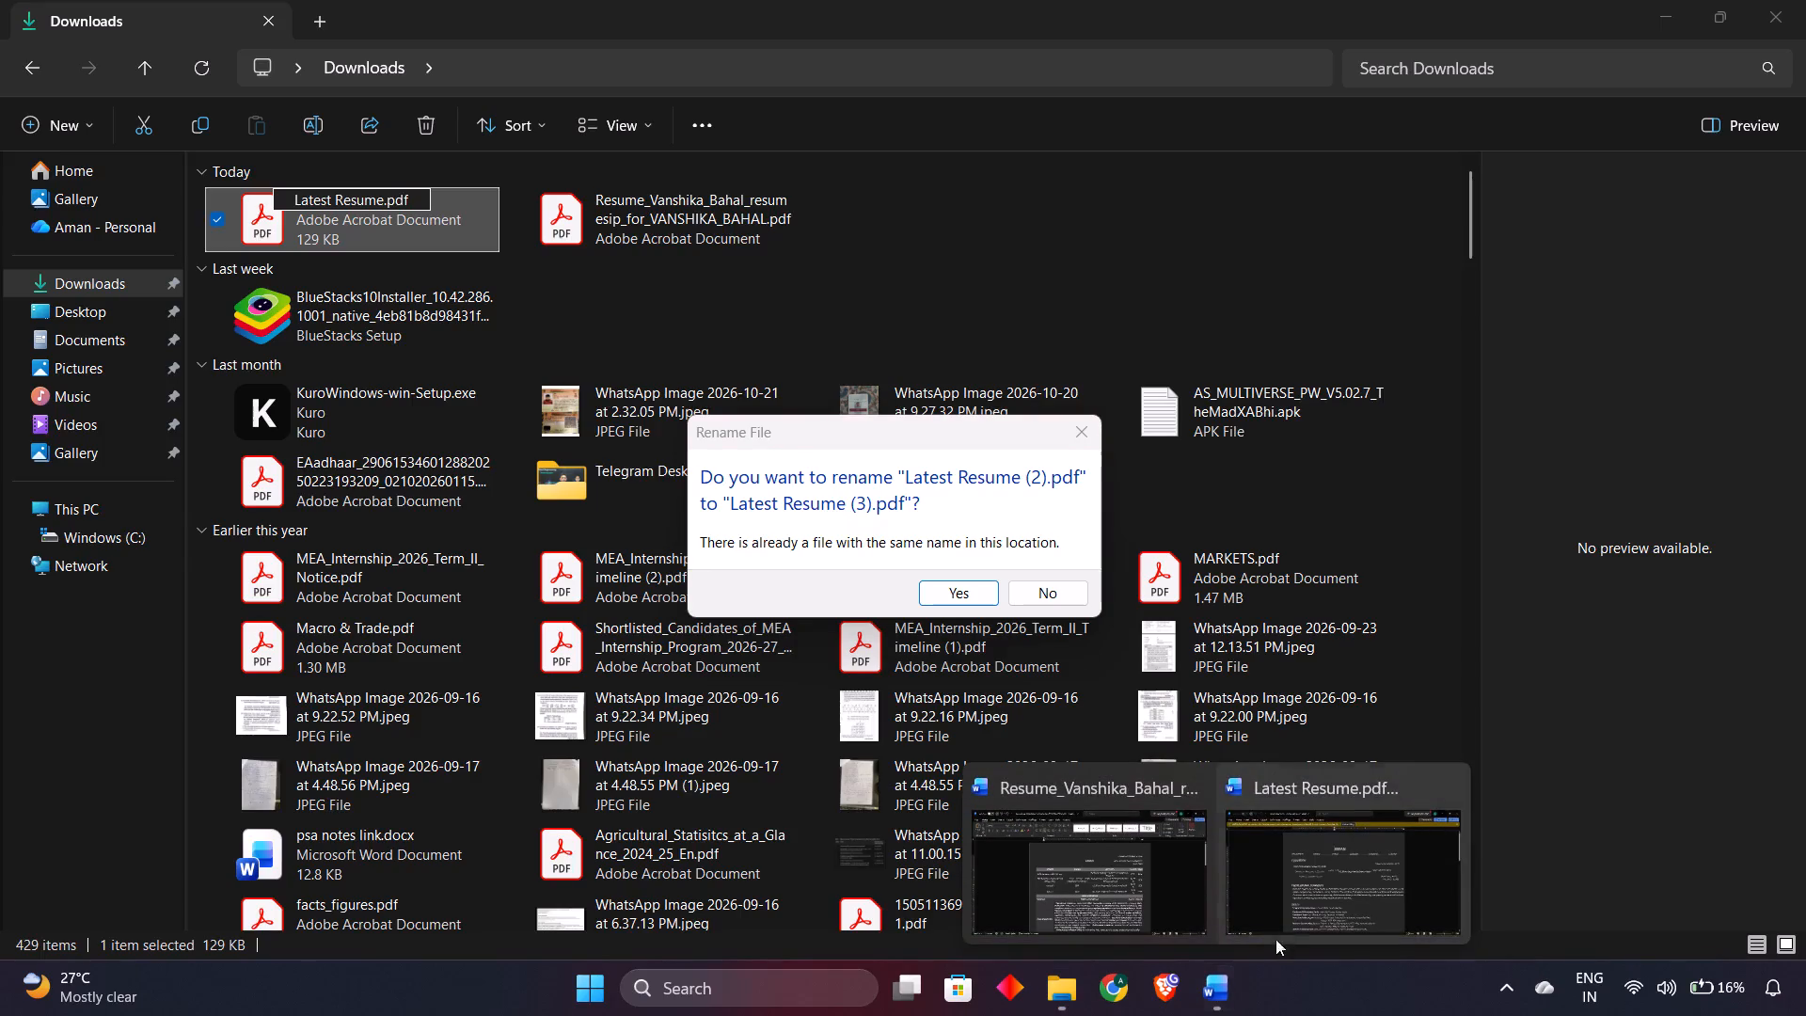
pyautogui.click(1304, 919)
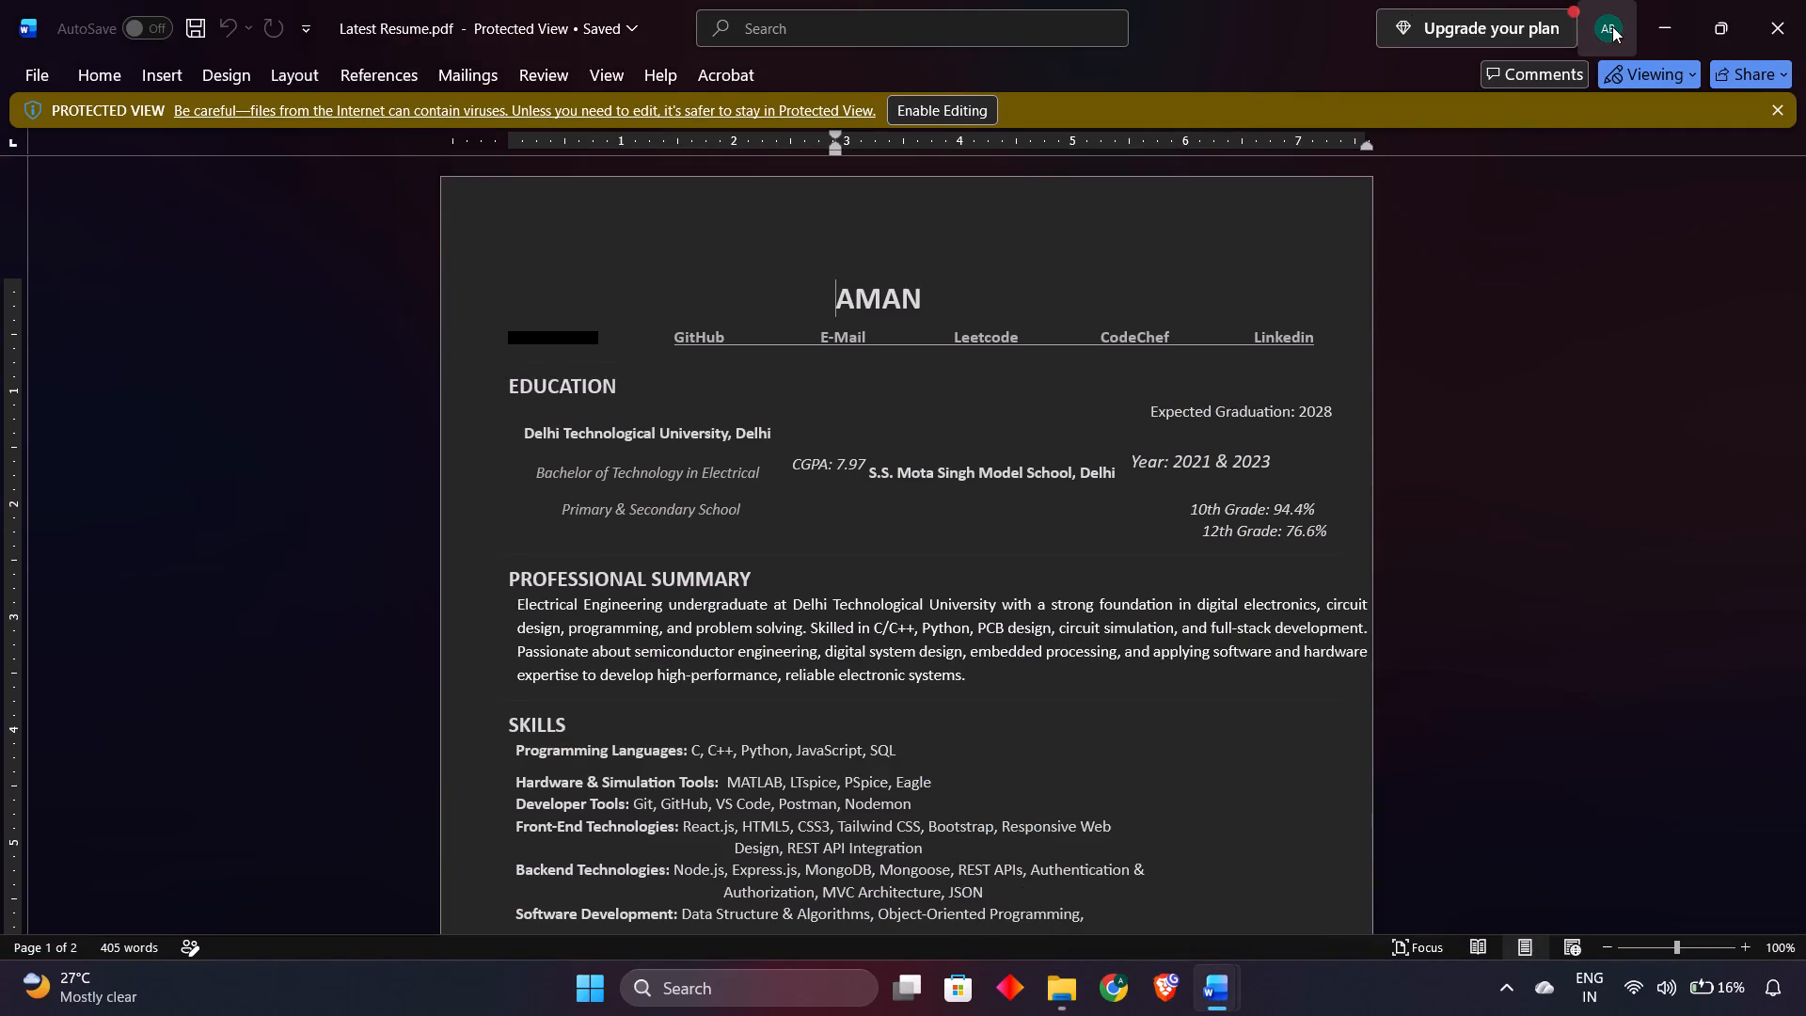
pyautogui.click(1805, 0)
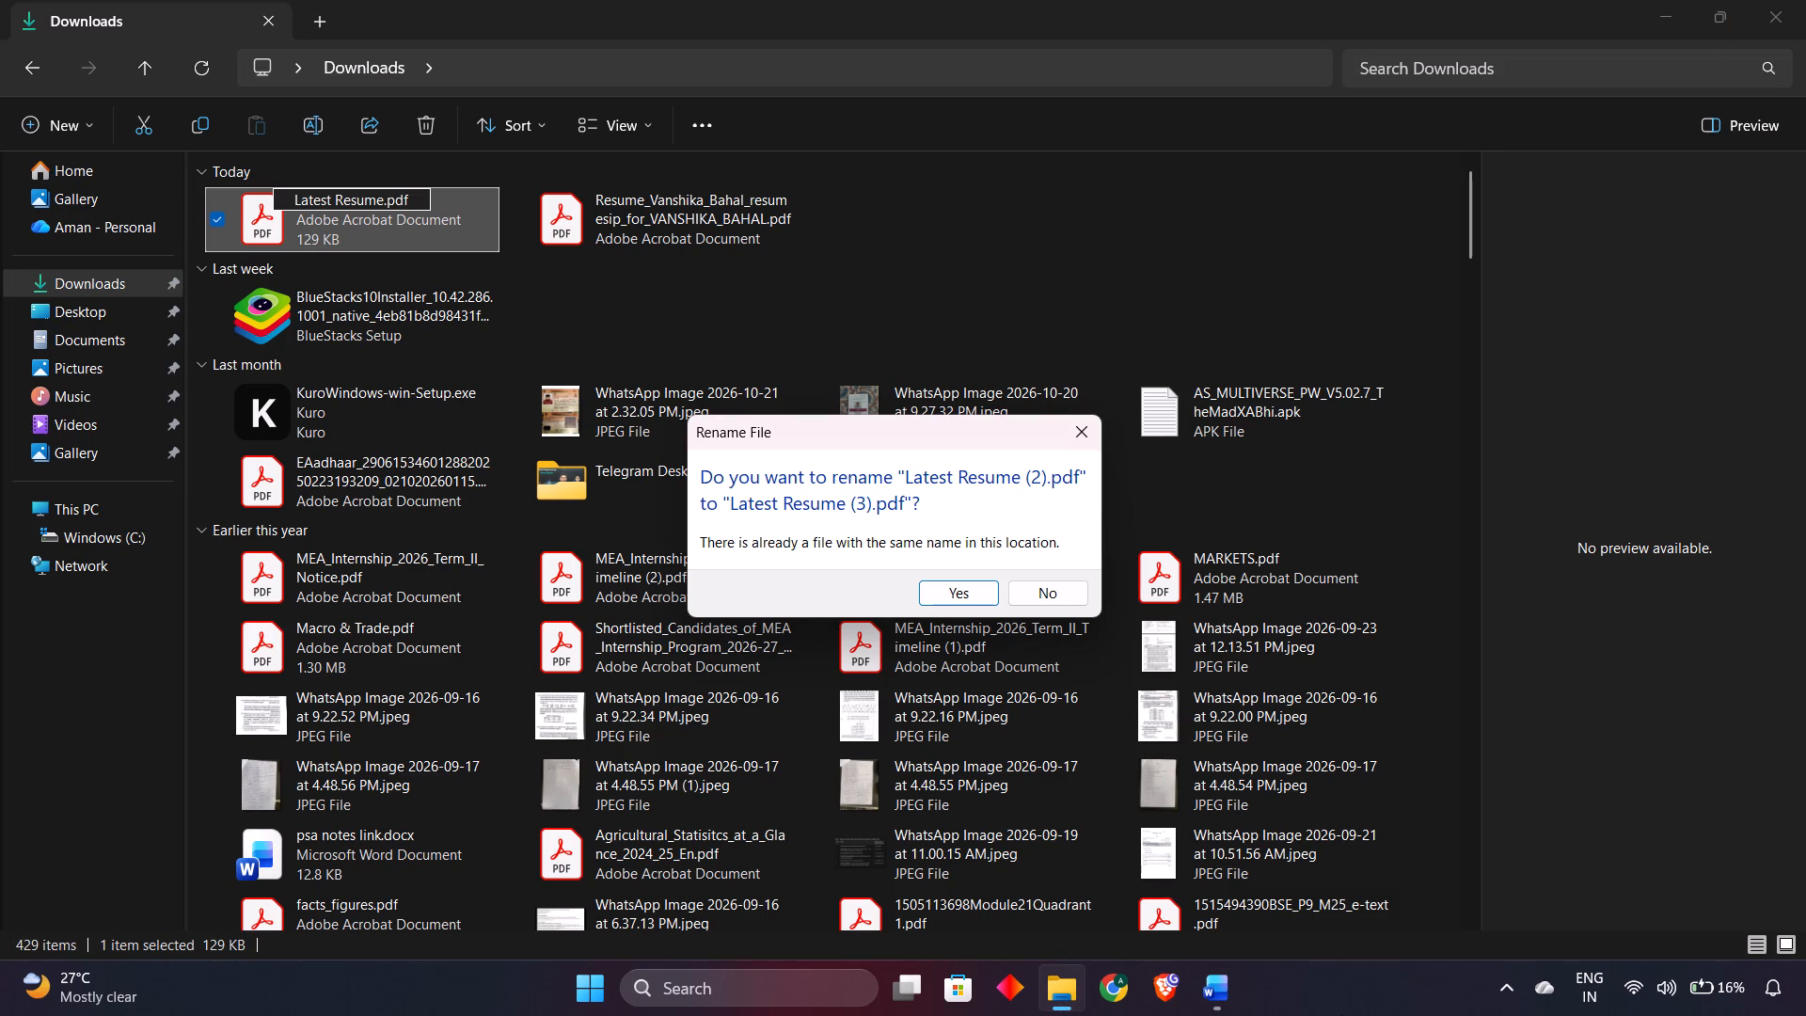
pyautogui.click(1326, 780)
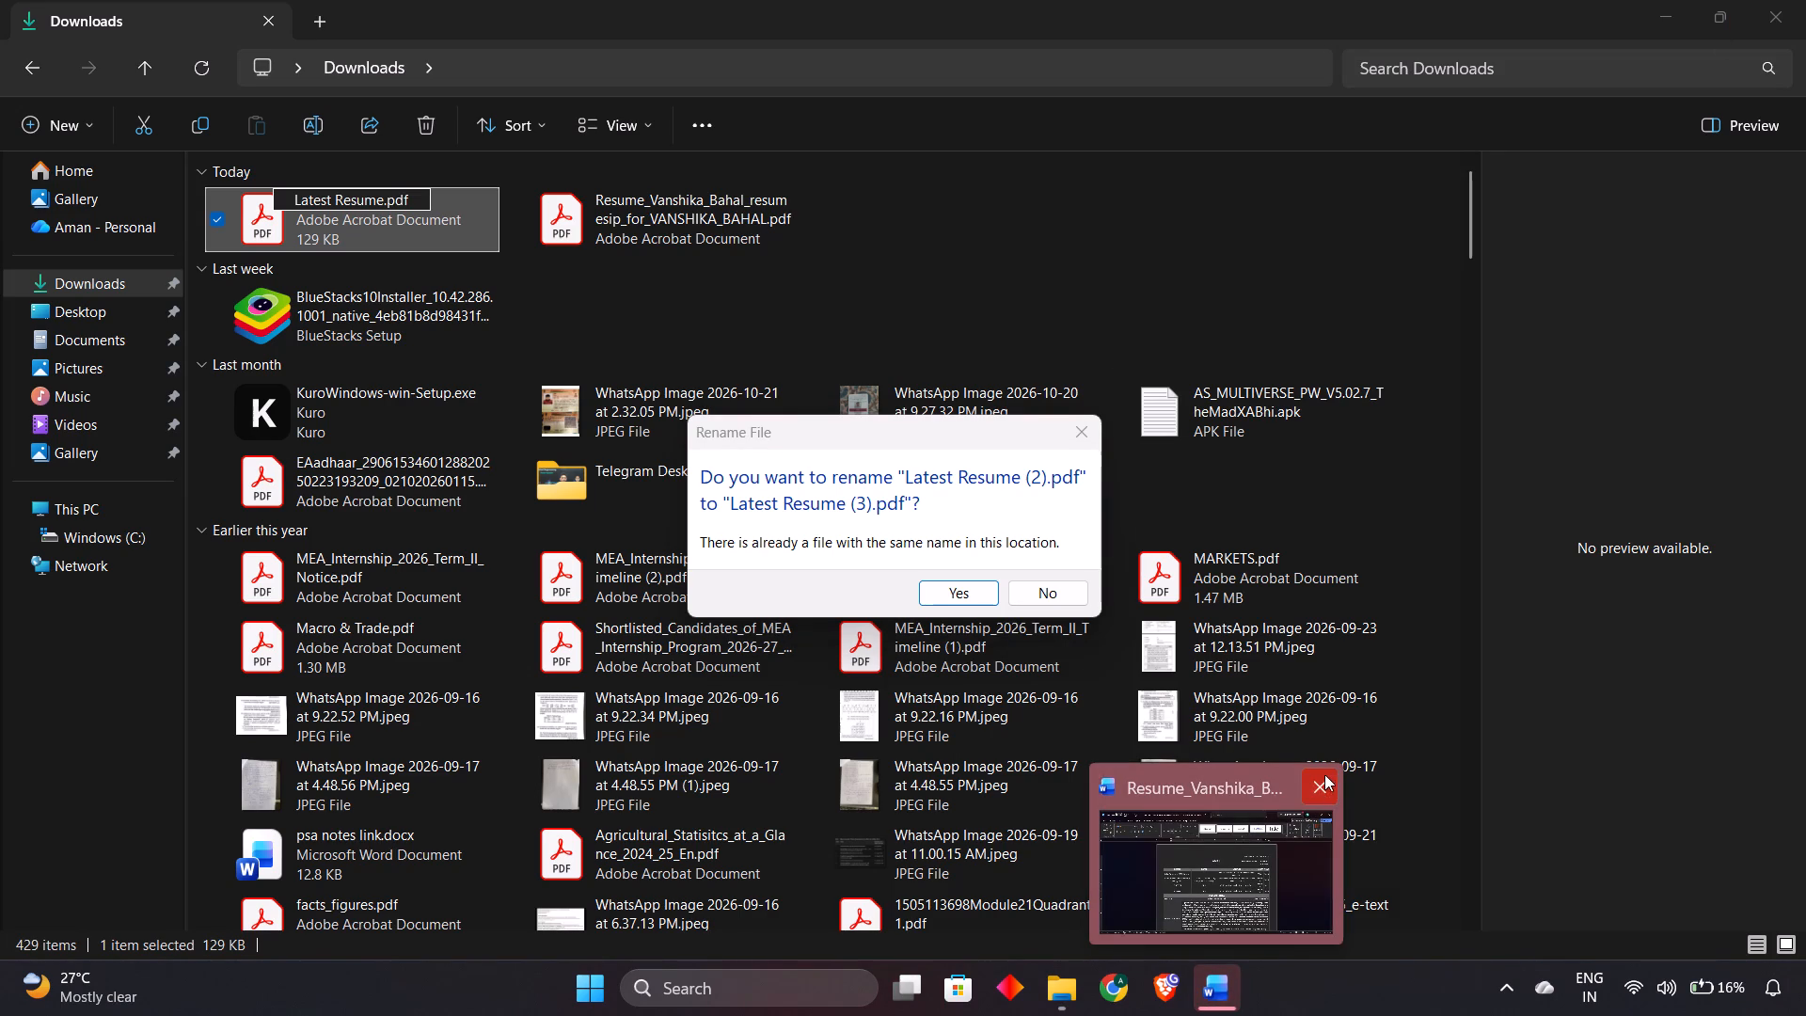
pyautogui.click(1313, 783)
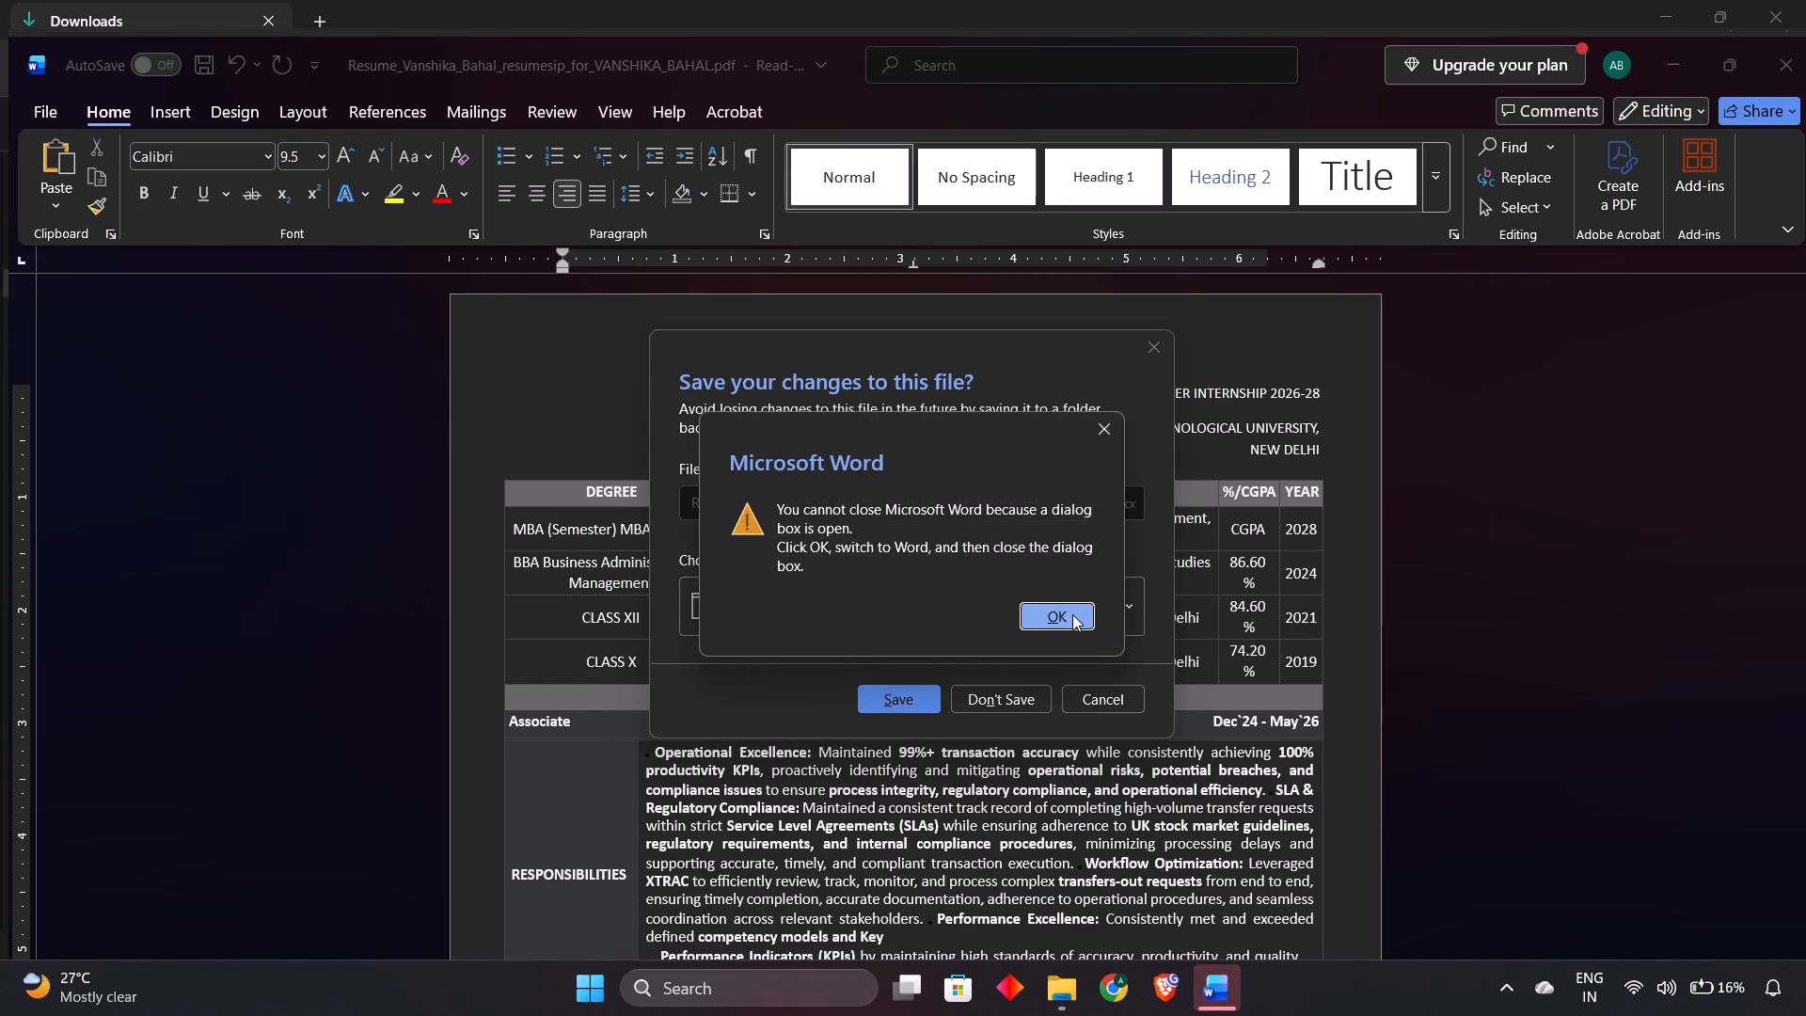
pyautogui.click(1072, 614)
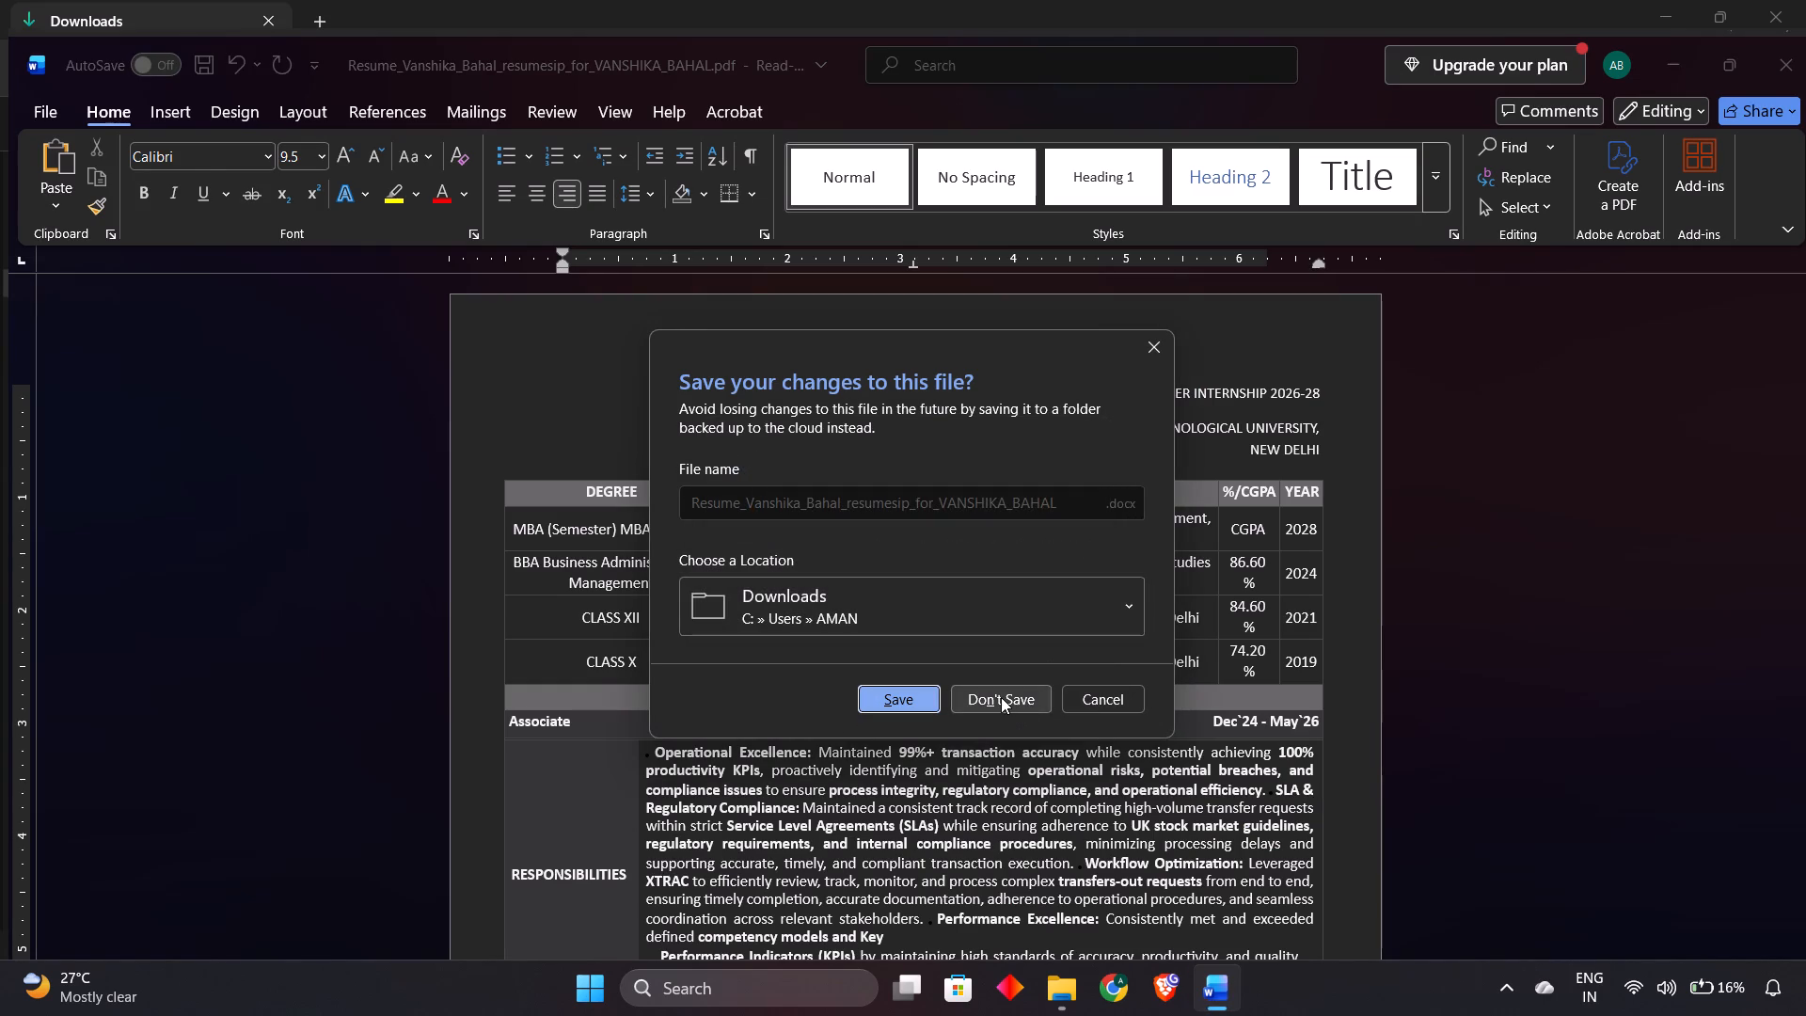
pyautogui.click(1001, 697)
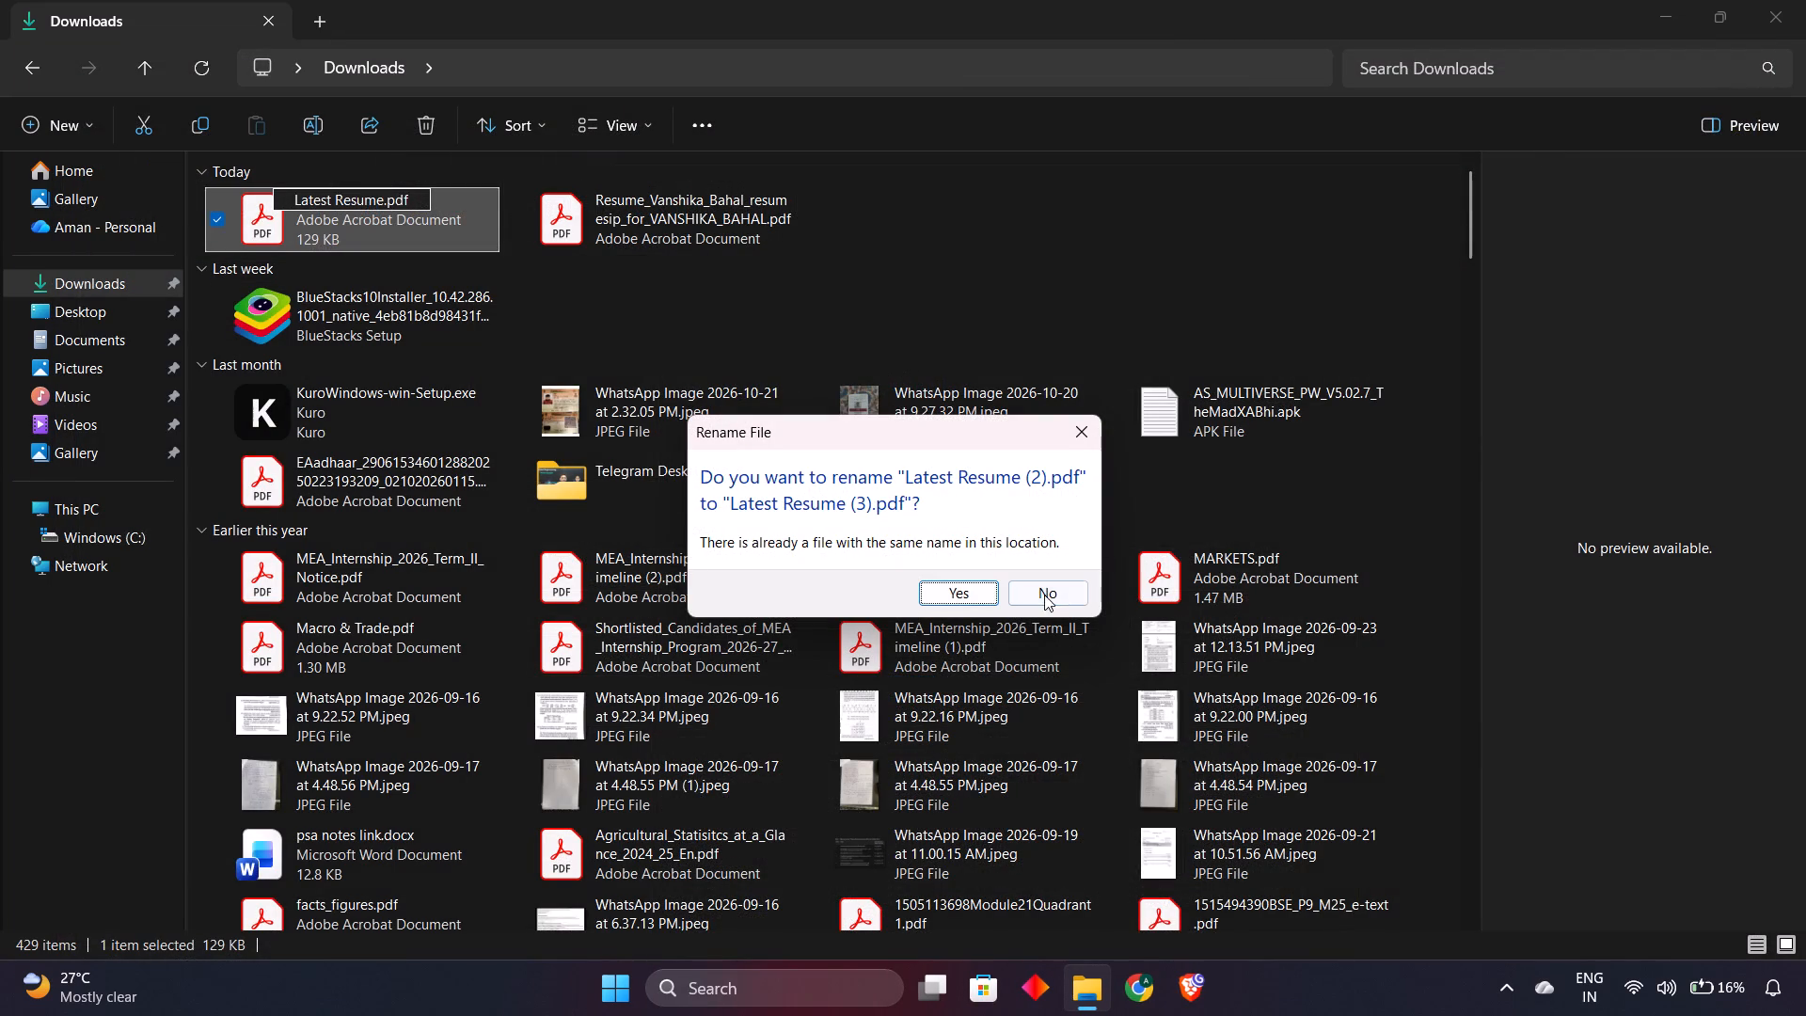
# Decline the suggested numbered name and rename the downloaded Latest Resume (2) PDF as Resume_aman.
pyautogui.click(1044, 593)
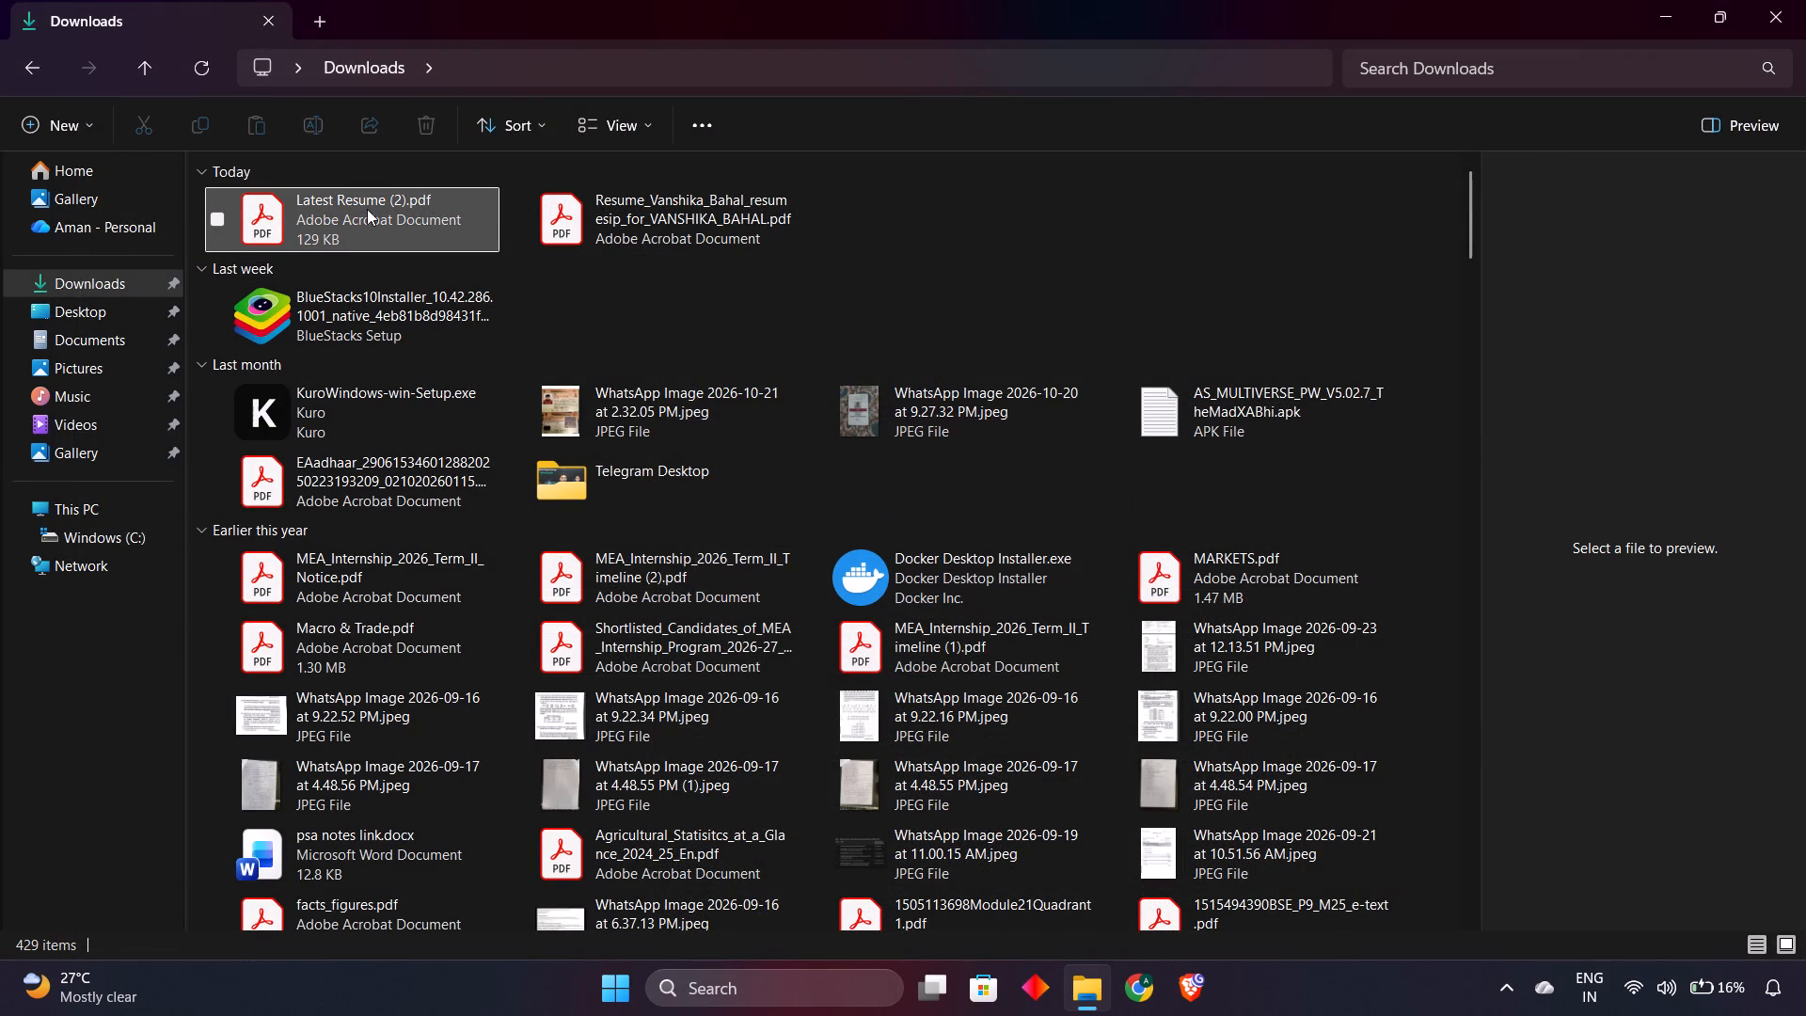
pyautogui.rightClick(367, 209)
pyautogui.click(543, 240)
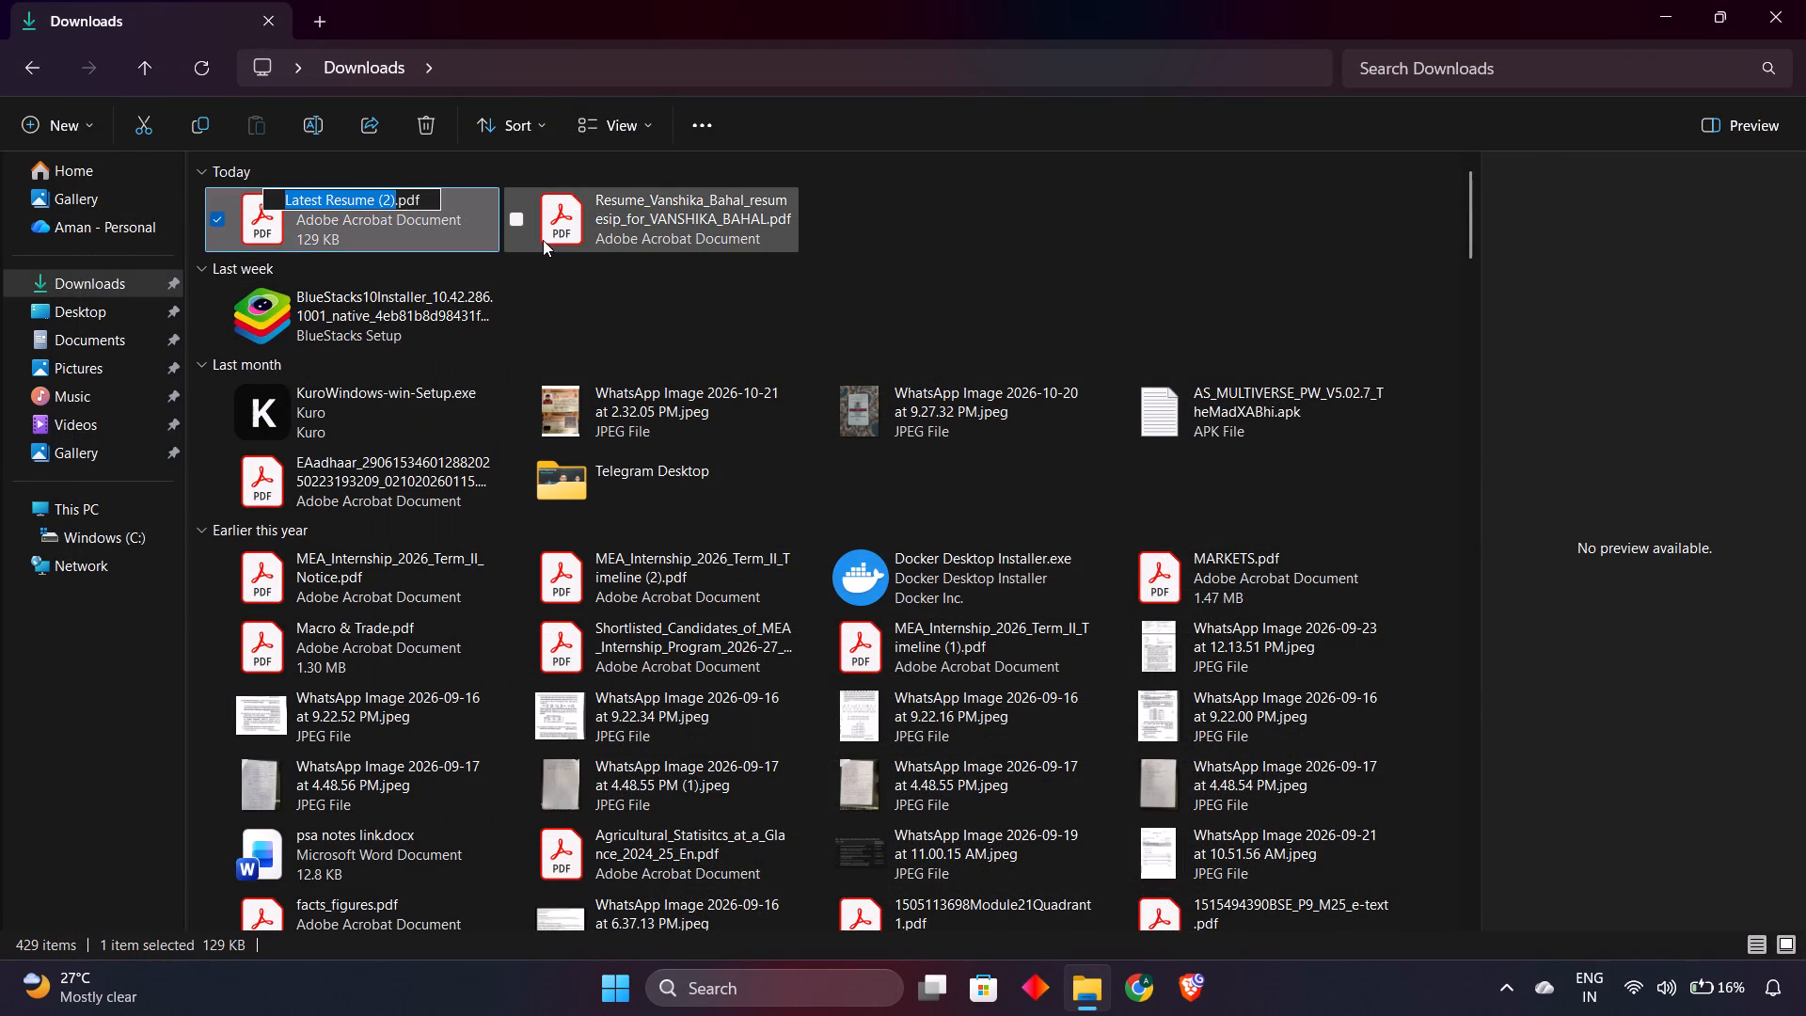
pyautogui.press('BackSpace')
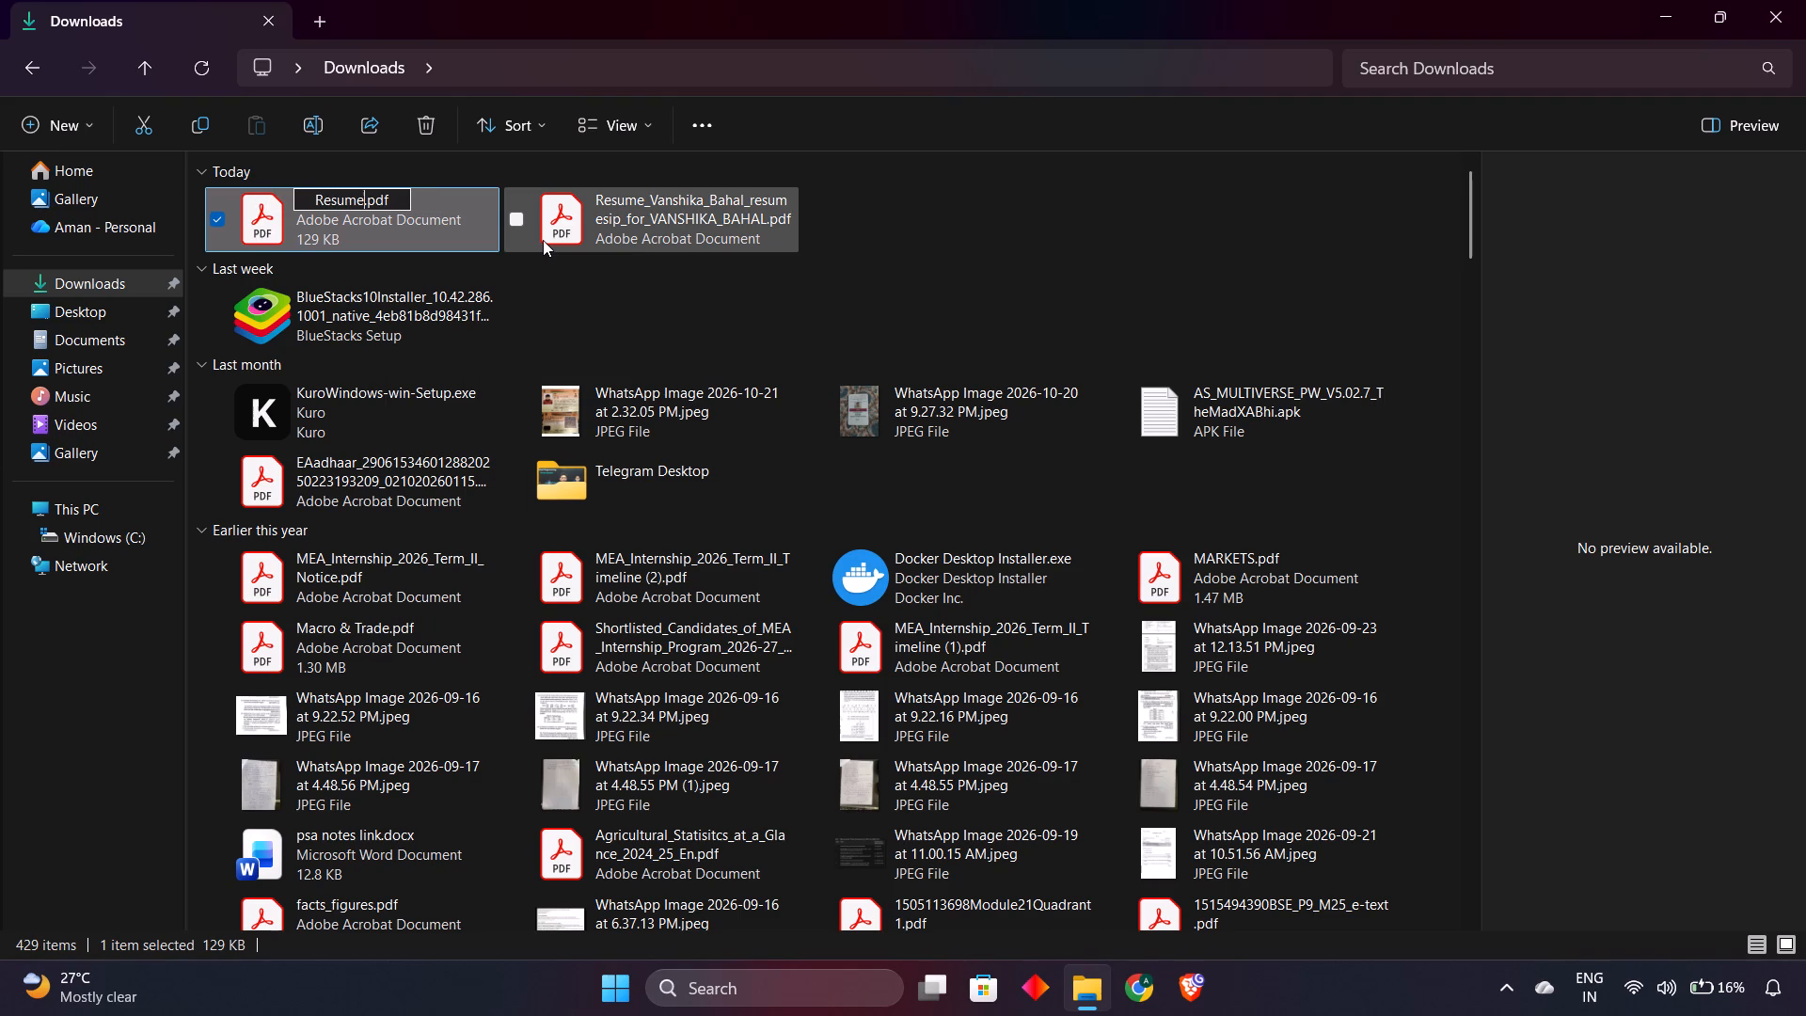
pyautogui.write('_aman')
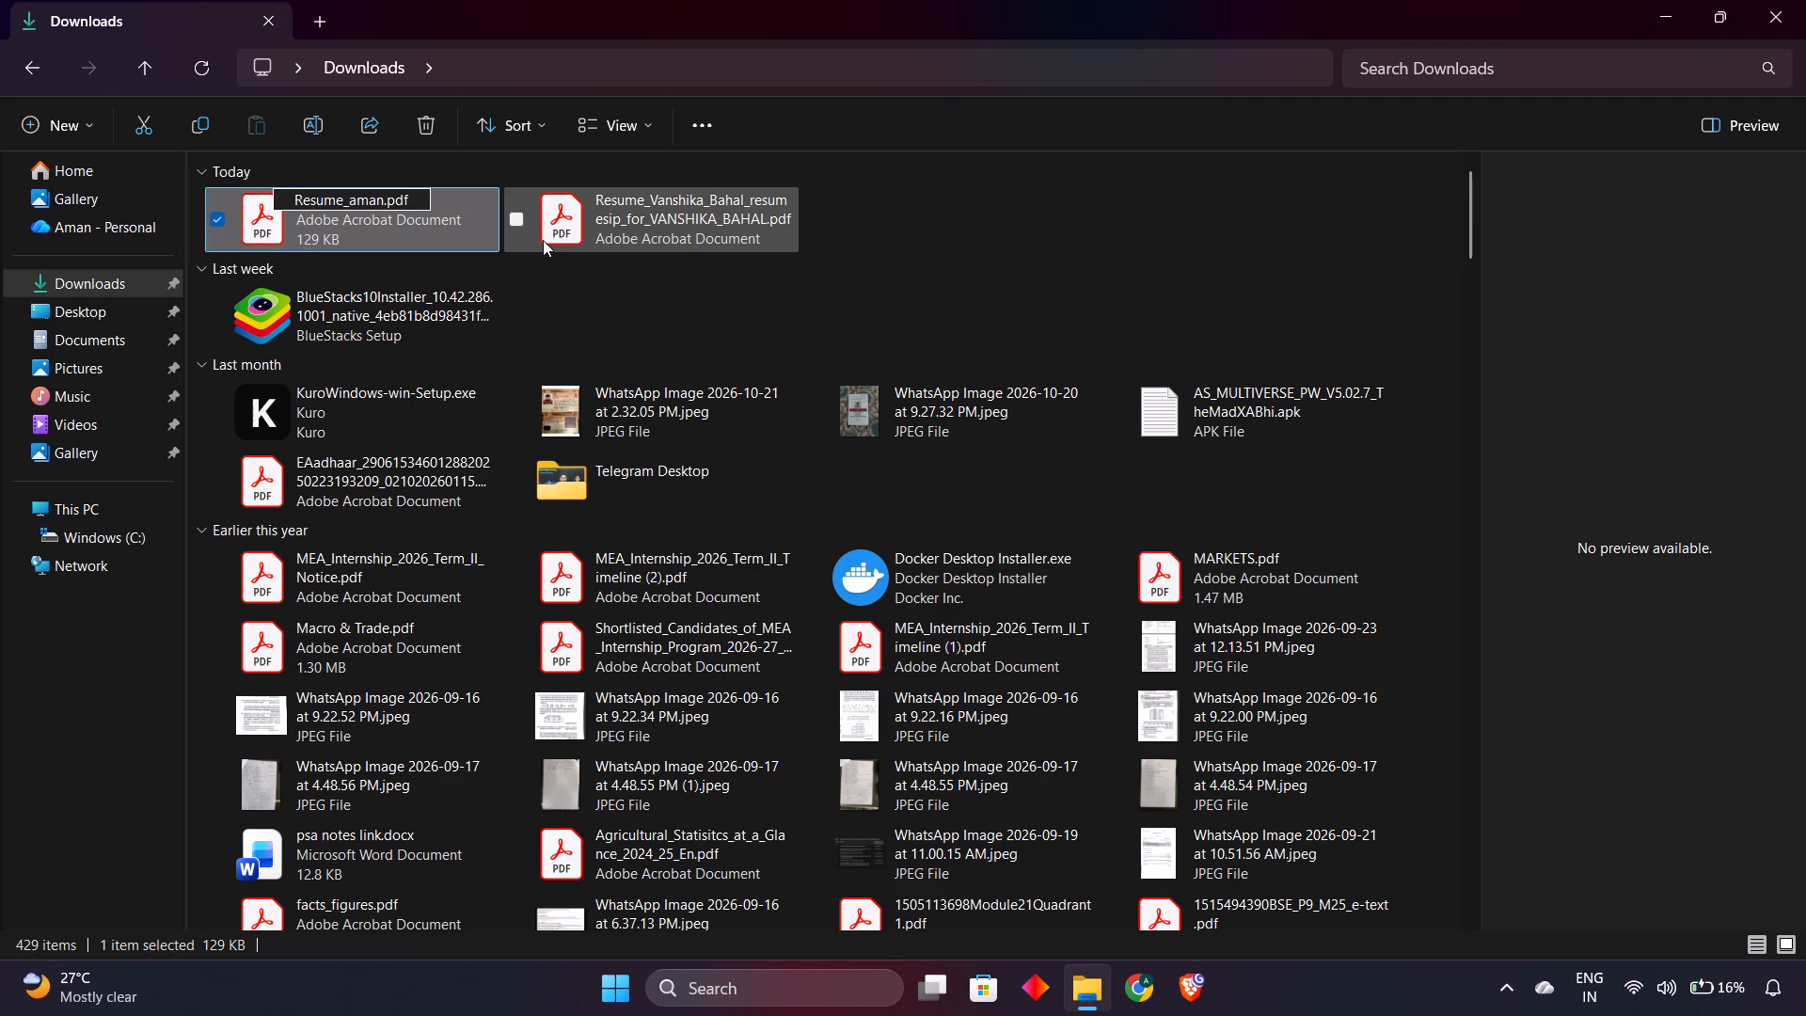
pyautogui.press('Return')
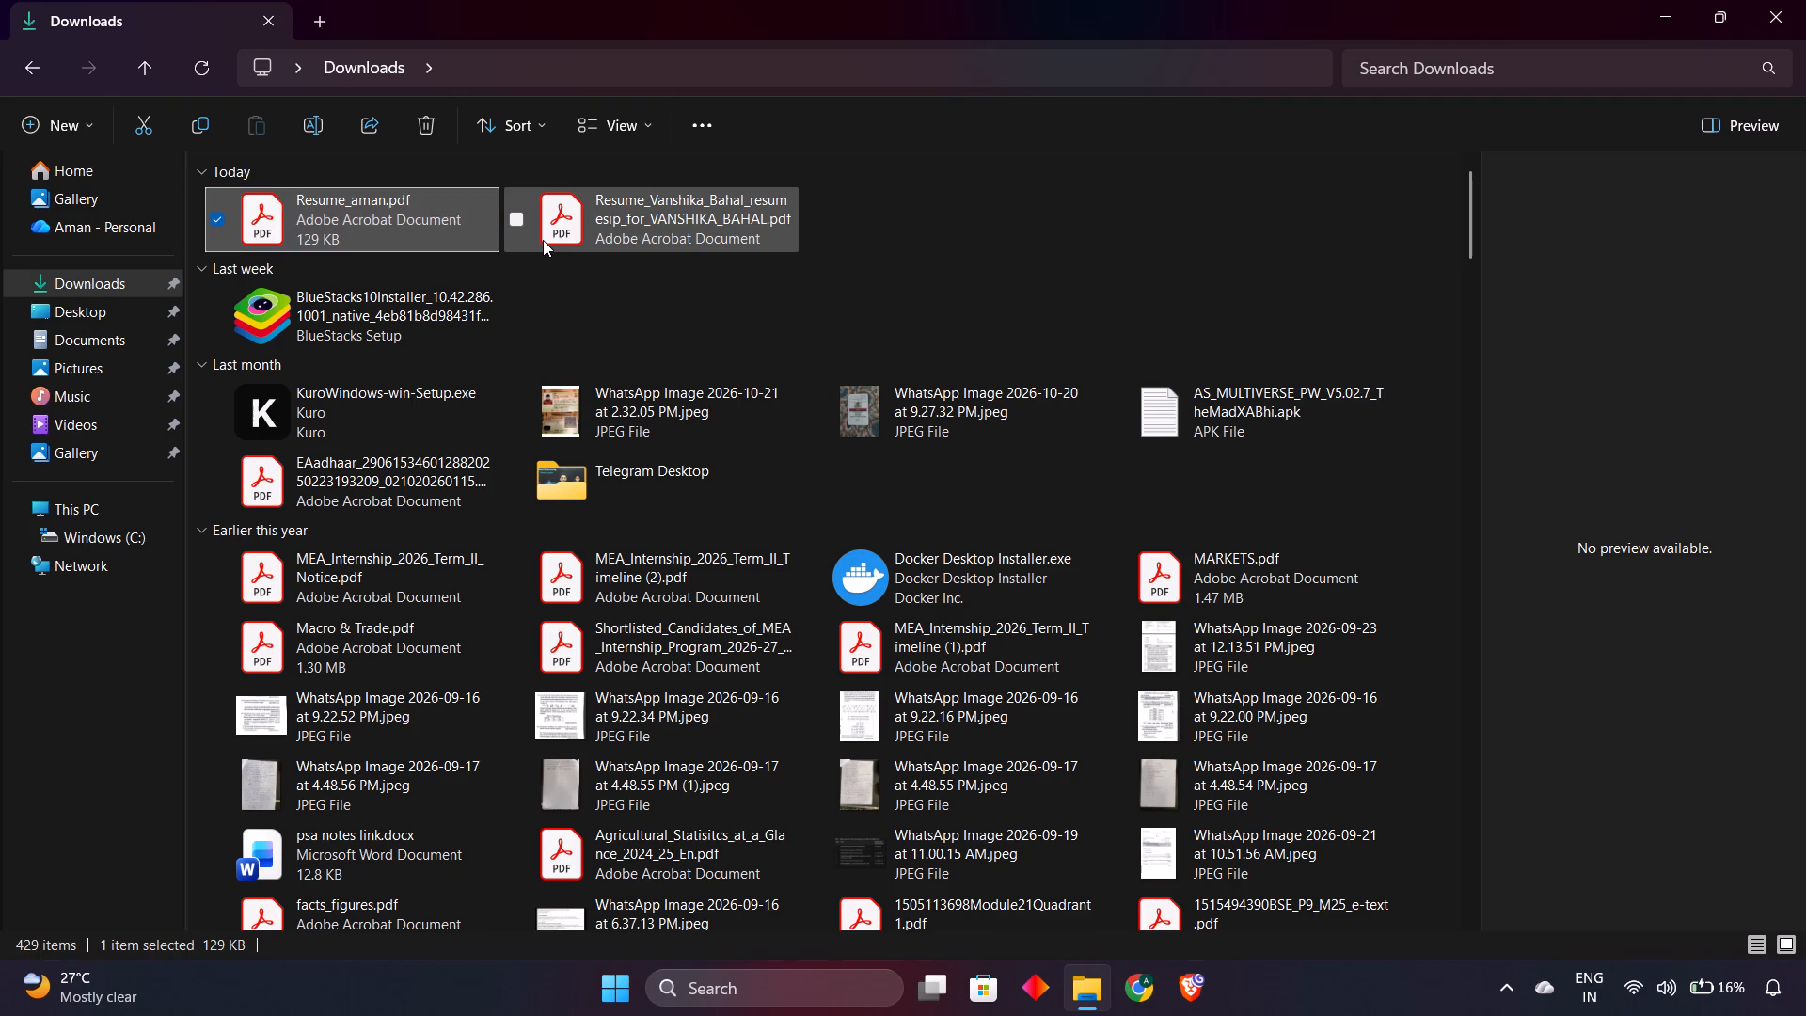
pyautogui.click(1242, 295)
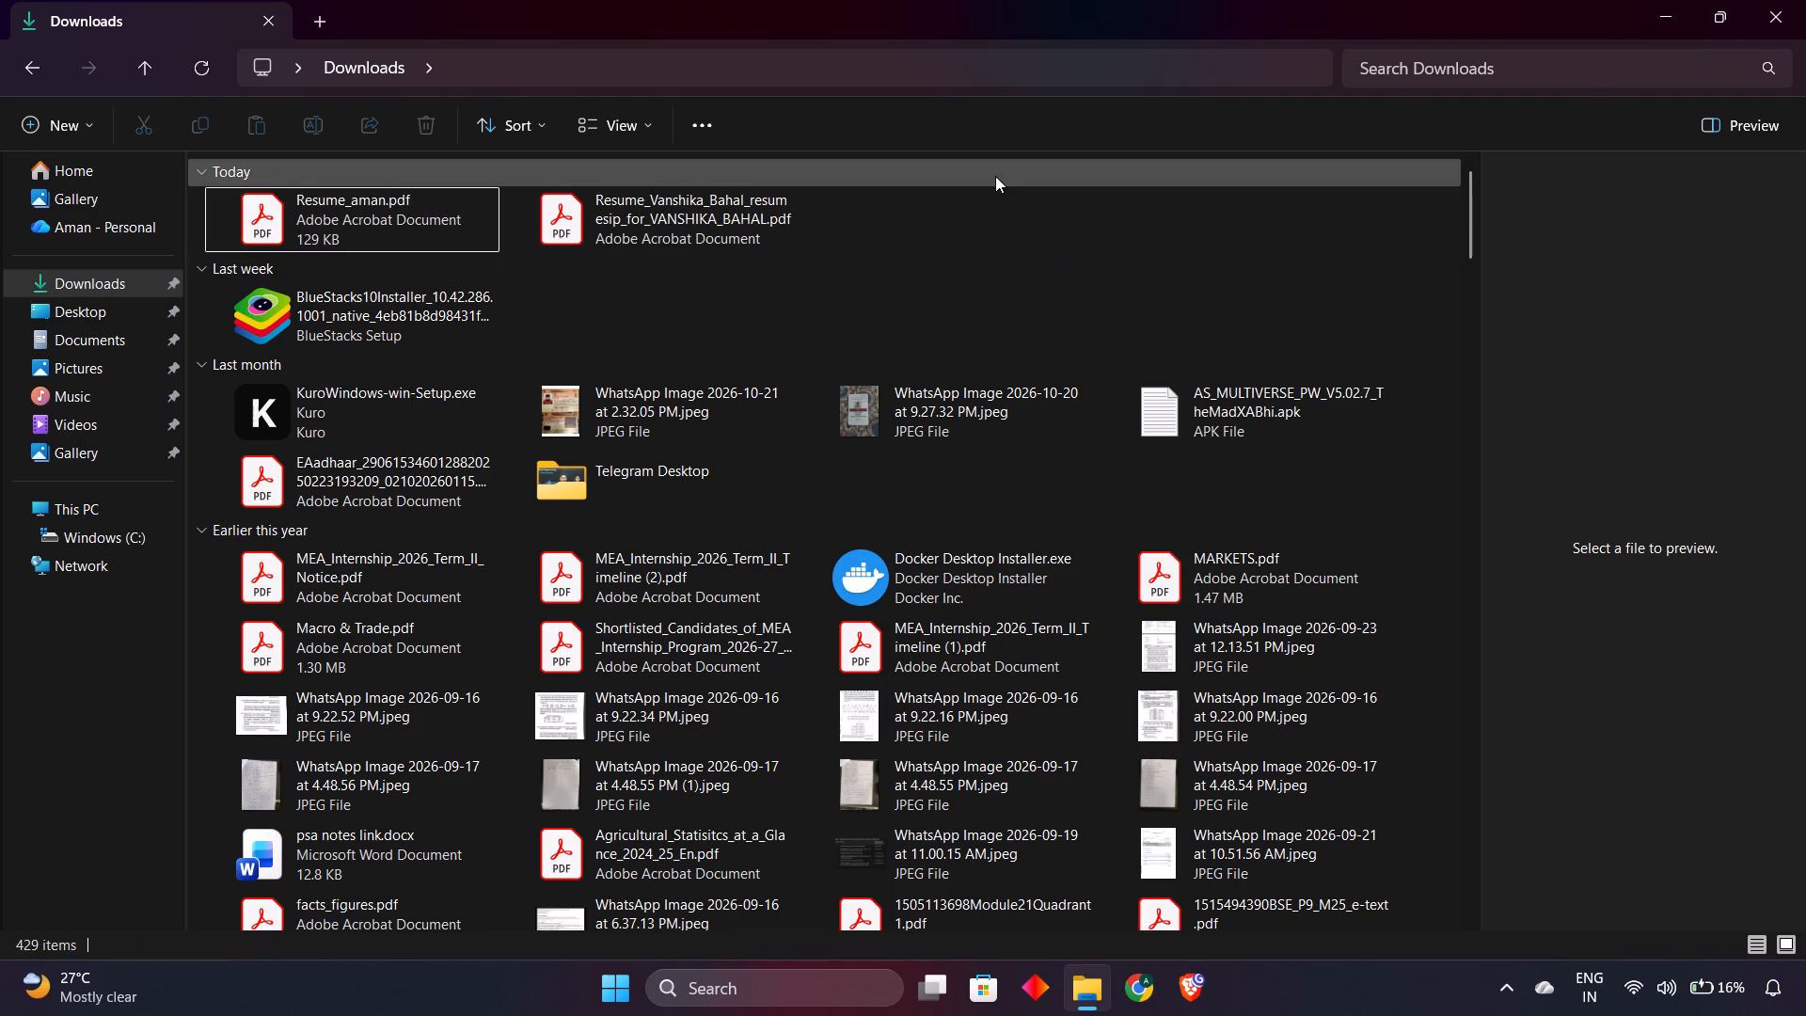
# Switch to Google Chrome and search Google for whatsapp.
pyautogui.click(1145, 995)
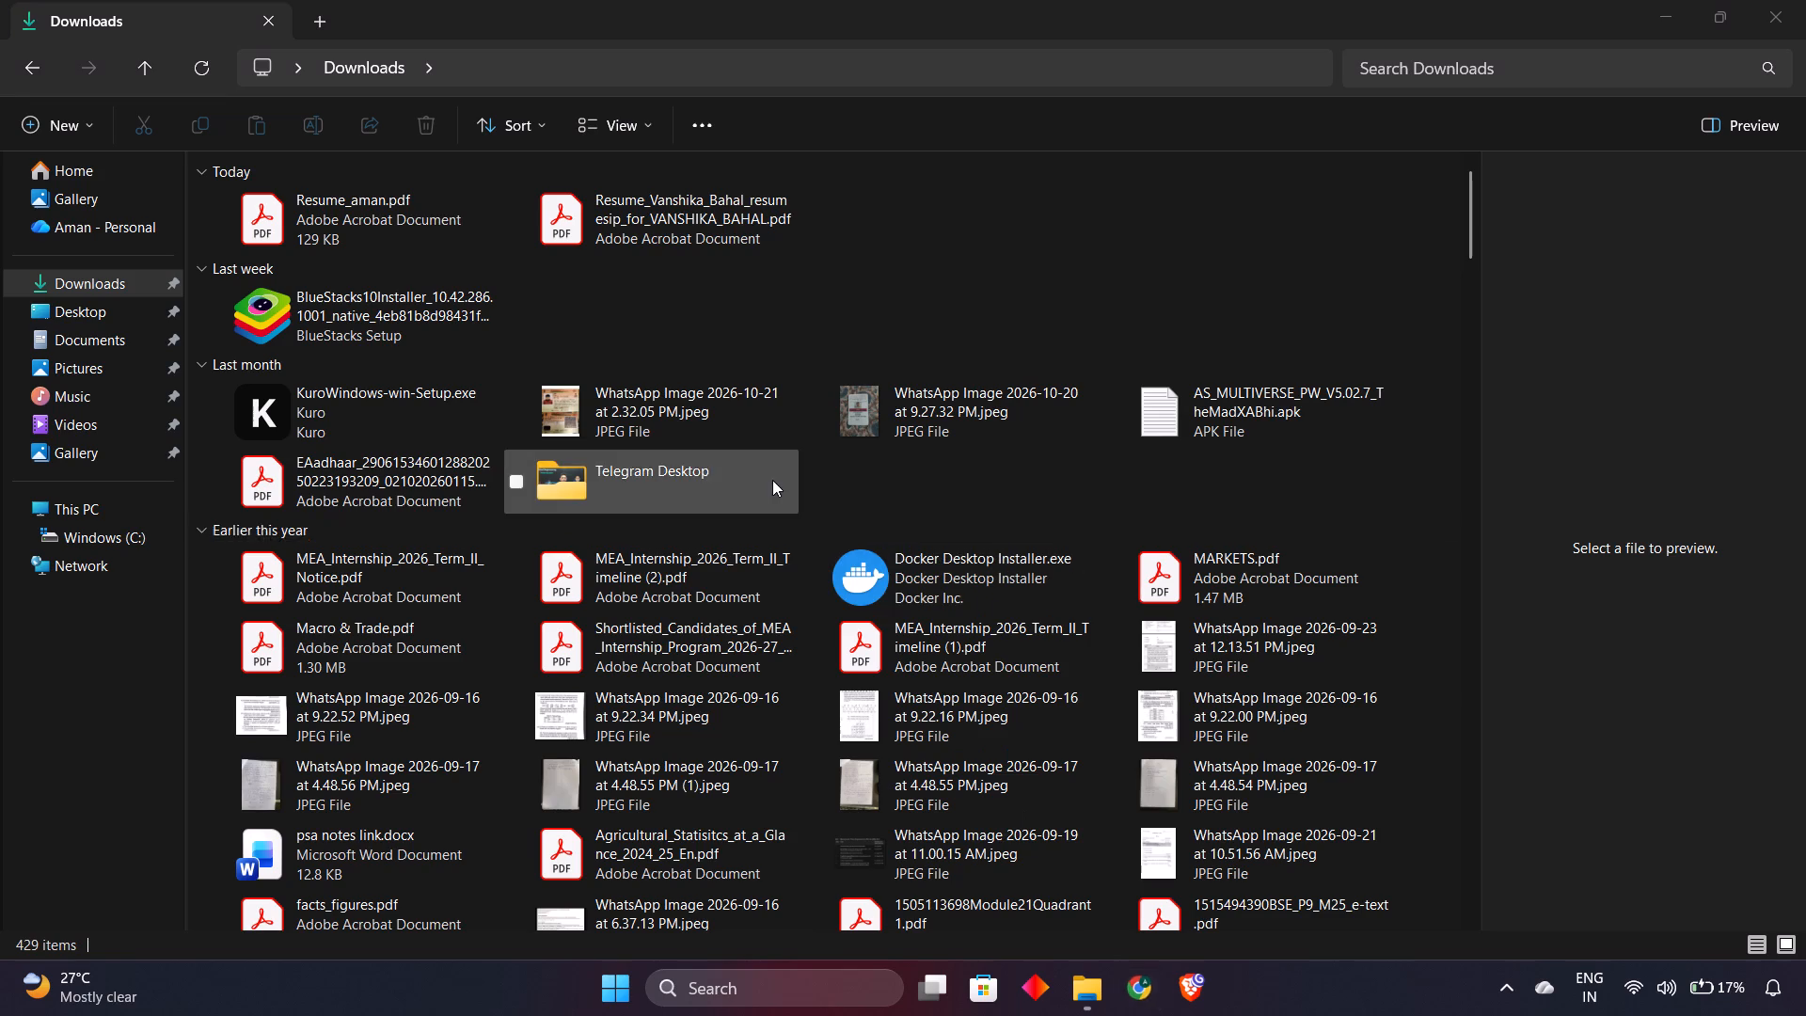
pyautogui.click(832, 414)
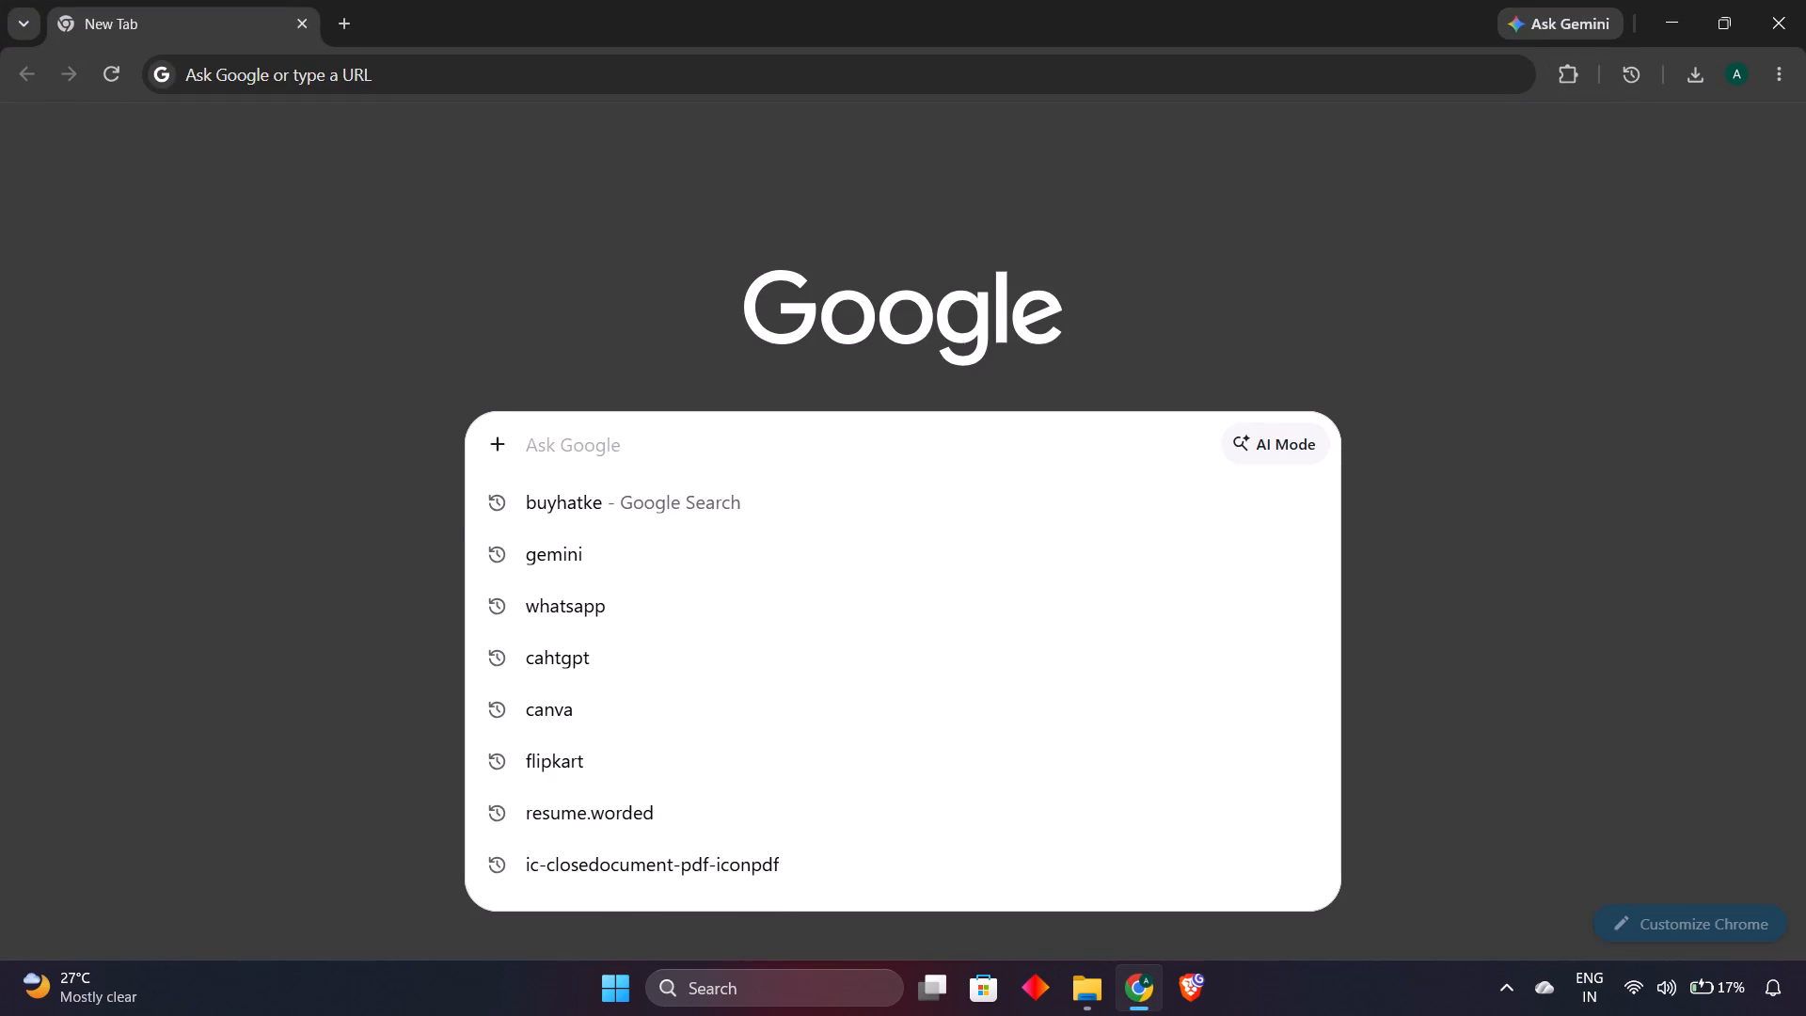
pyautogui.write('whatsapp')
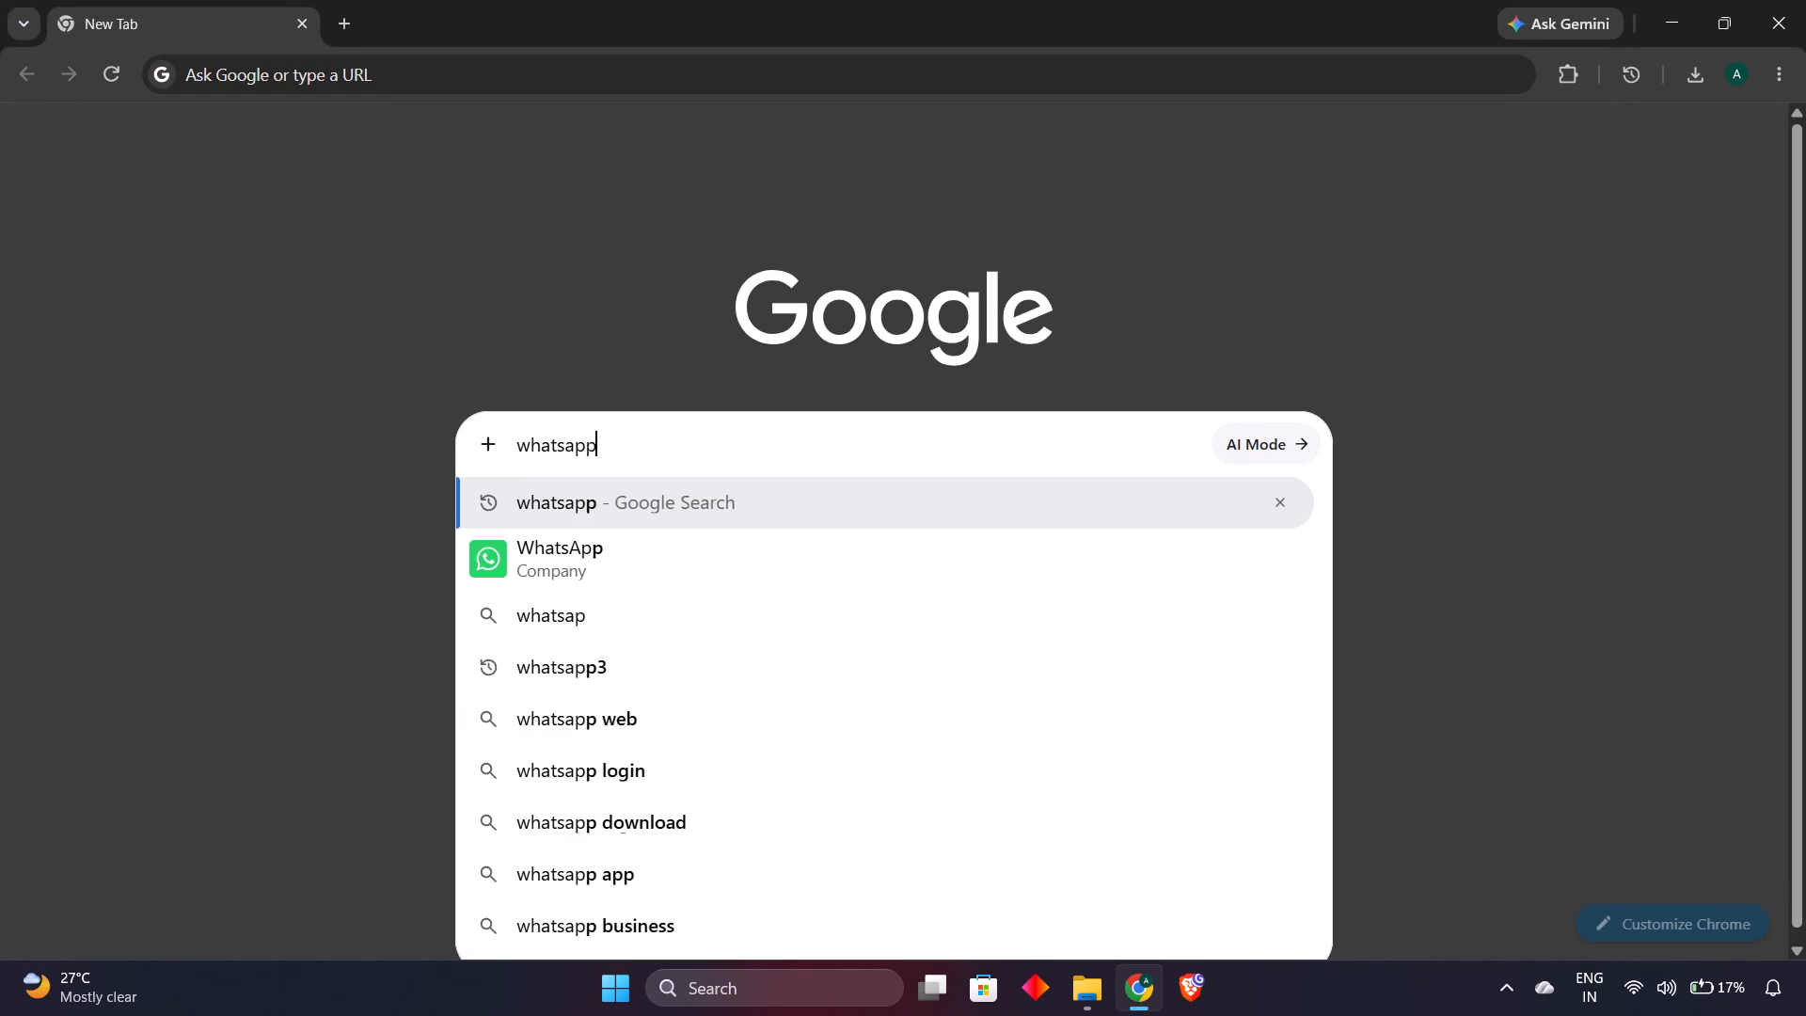